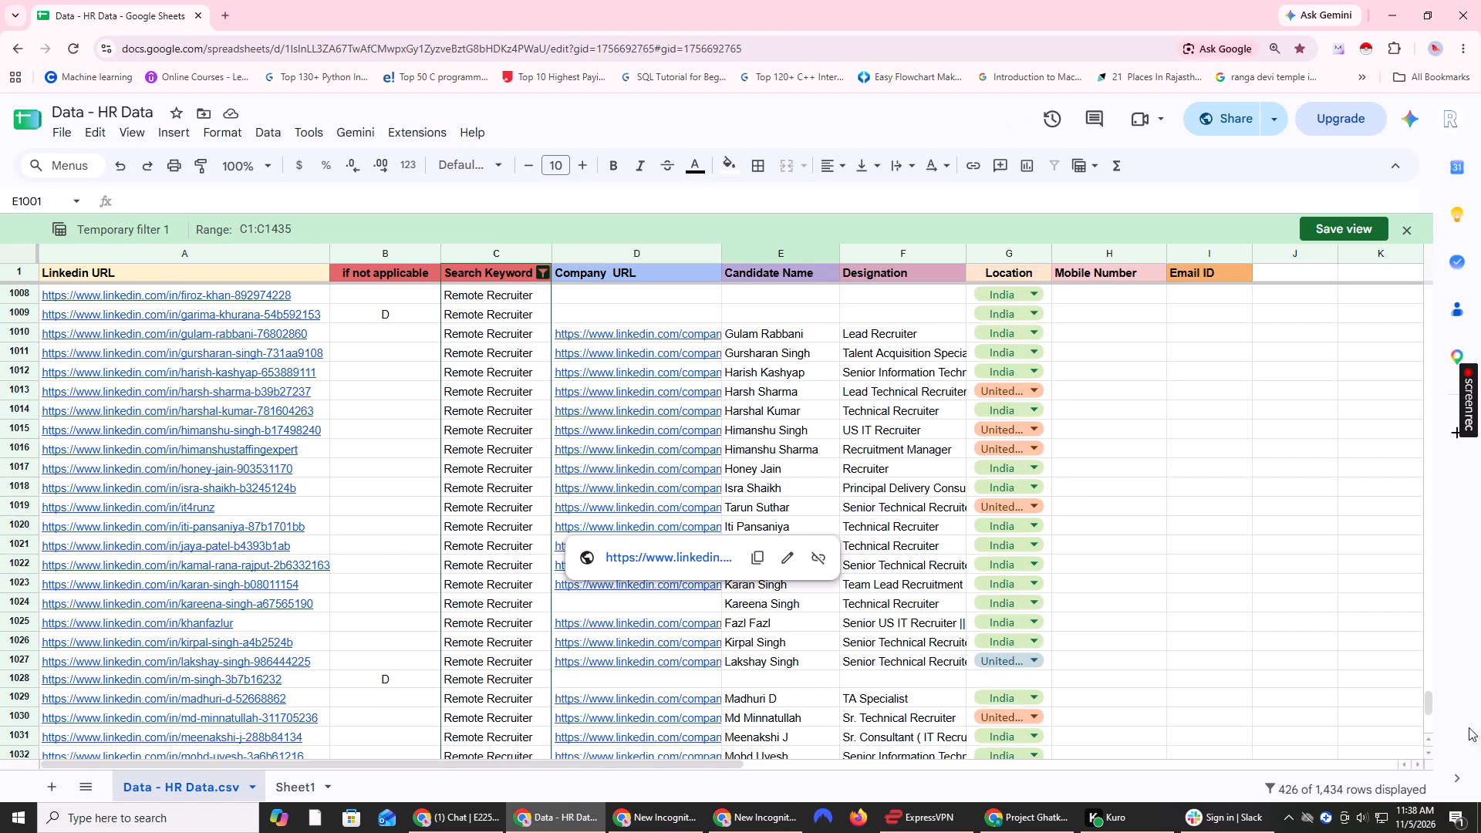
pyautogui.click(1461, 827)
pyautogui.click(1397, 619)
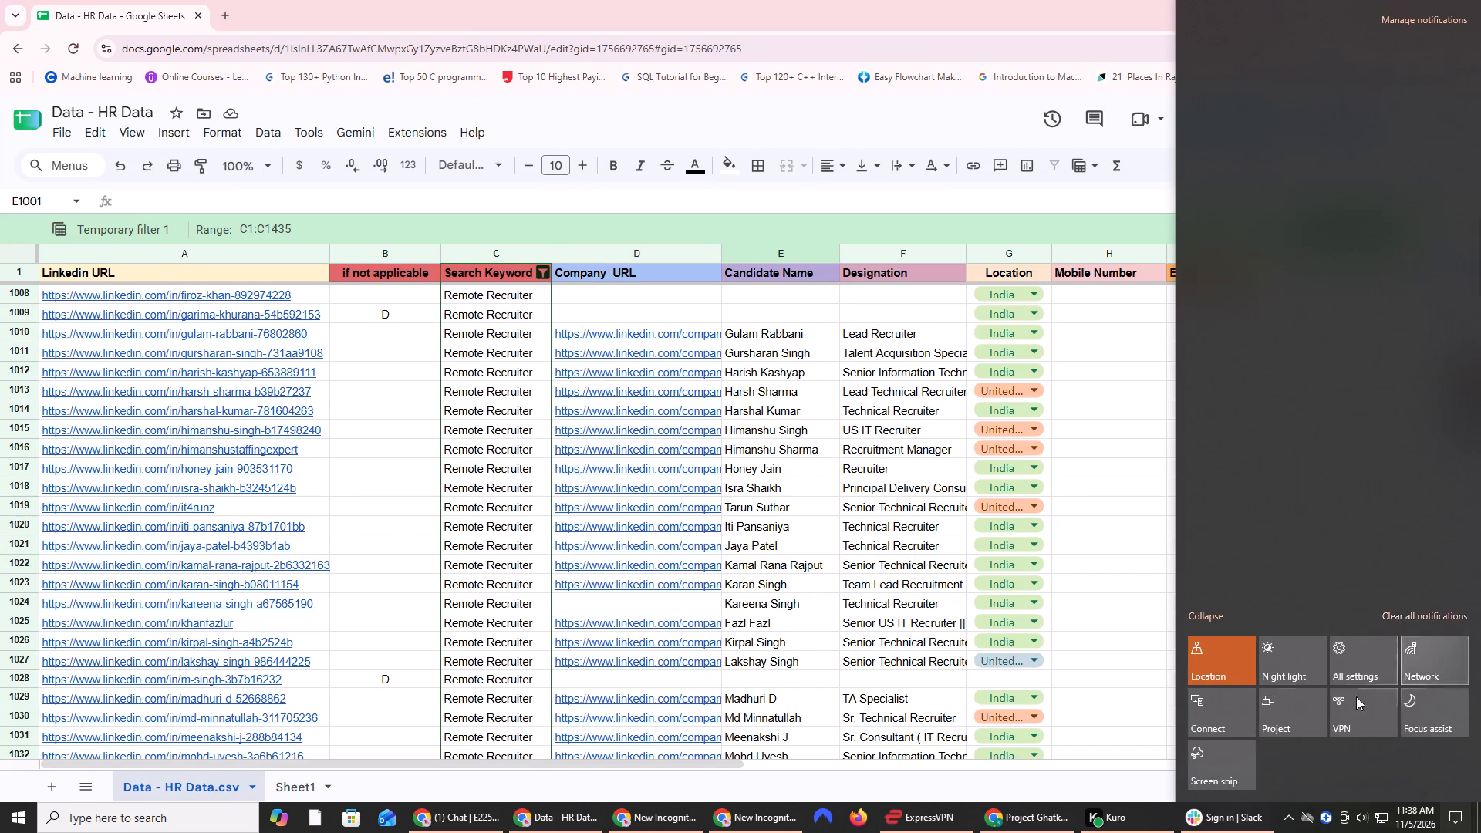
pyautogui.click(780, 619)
# In the HR data sheet, open the LinkedIn profile linked in row 1008.
pyautogui.scroll(1, 781, 620)
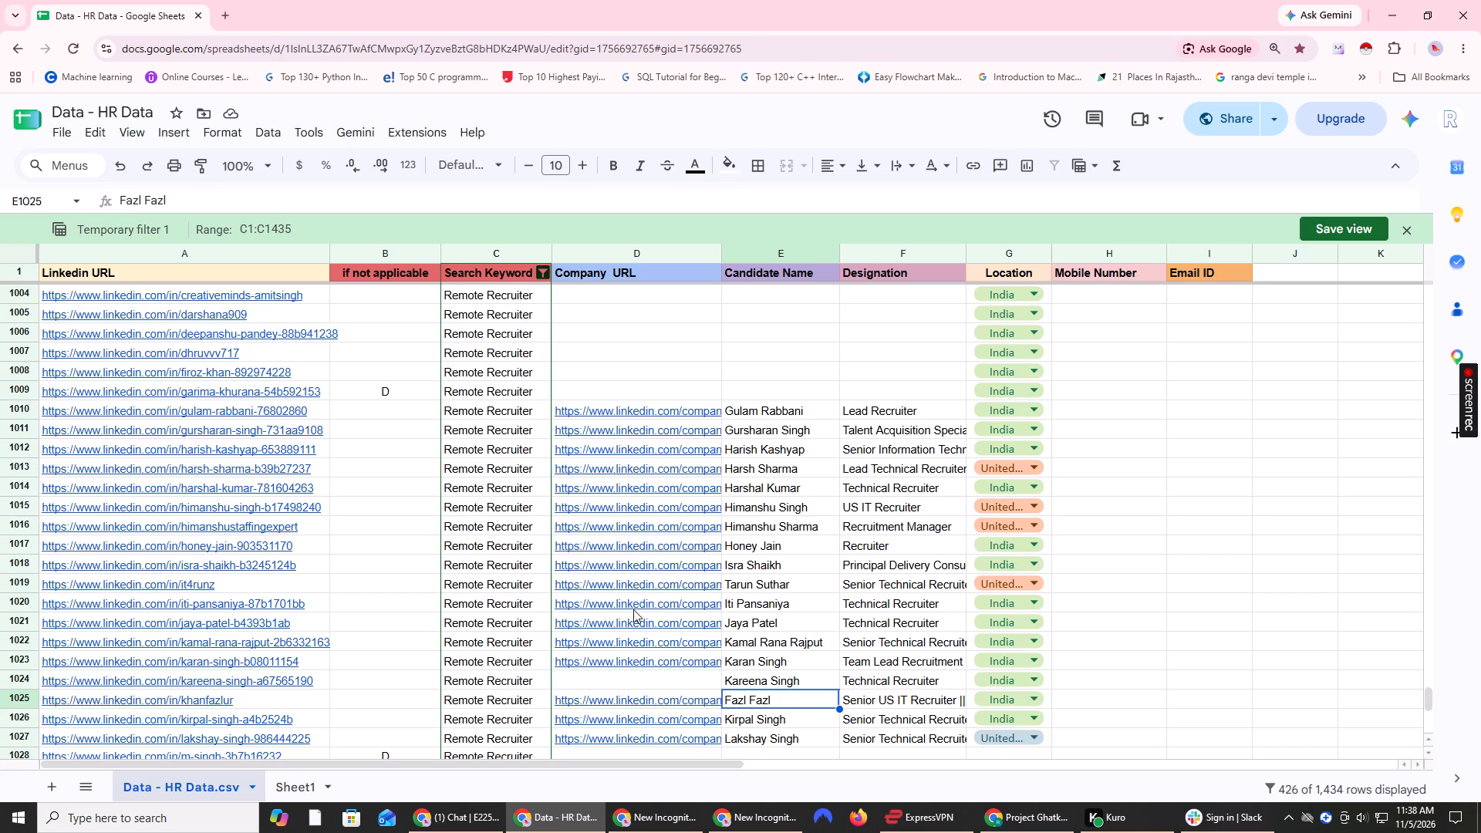
pyautogui.scroll(1, 845, 541)
pyautogui.click(619, 461)
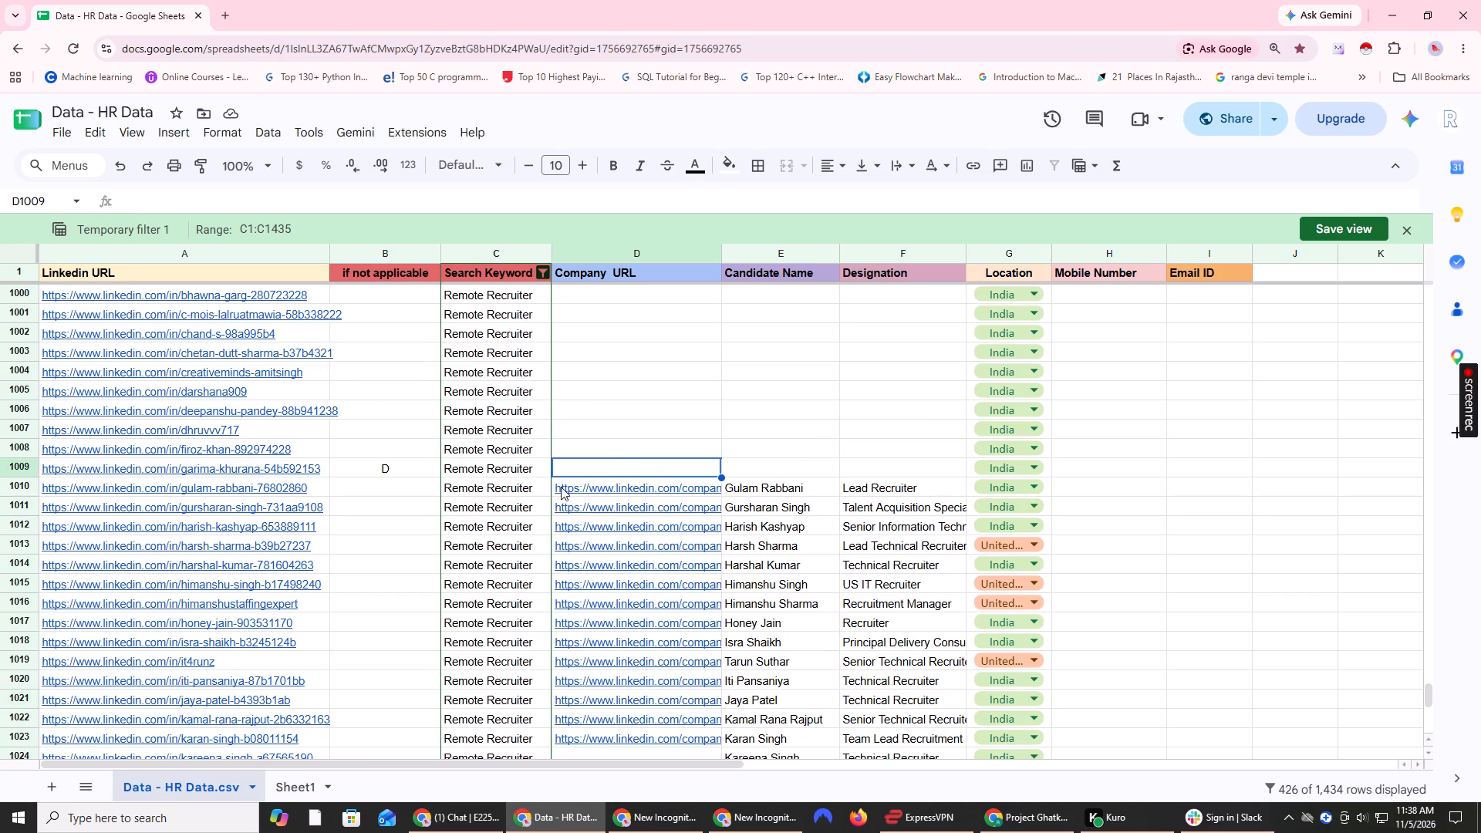
pyautogui.click(361, 450)
pyautogui.click(245, 448)
pyautogui.click(183, 487)
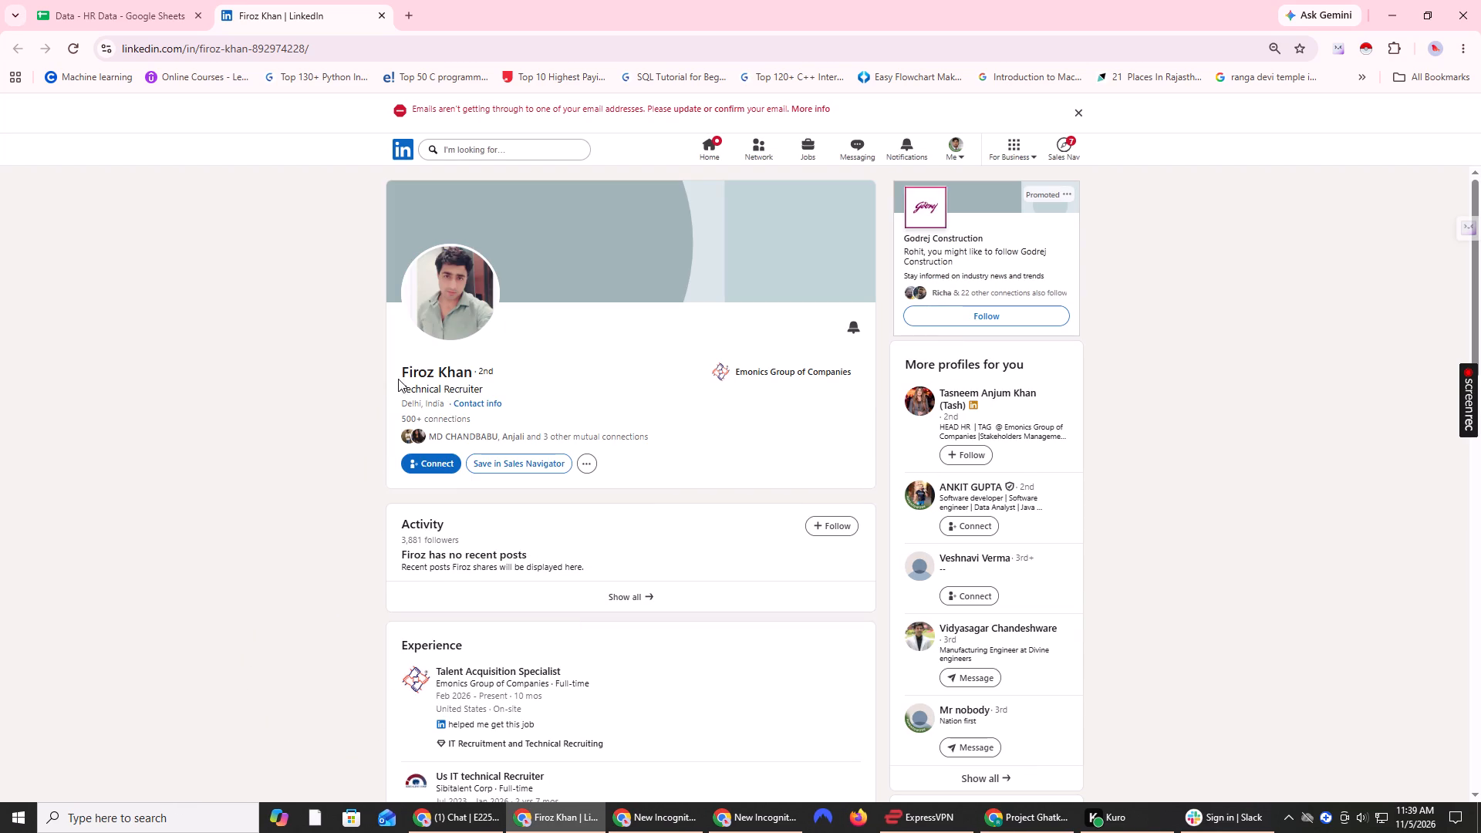
# Copy the candidate's name from the profile into Candidate Name cell E1009, removing the trailing line break.
pyautogui.moveTo(395, 371); pyautogui.dragTo(474, 368)
pyautogui.hotkey('ctrl', 'c')
pyautogui.click(186, 503)
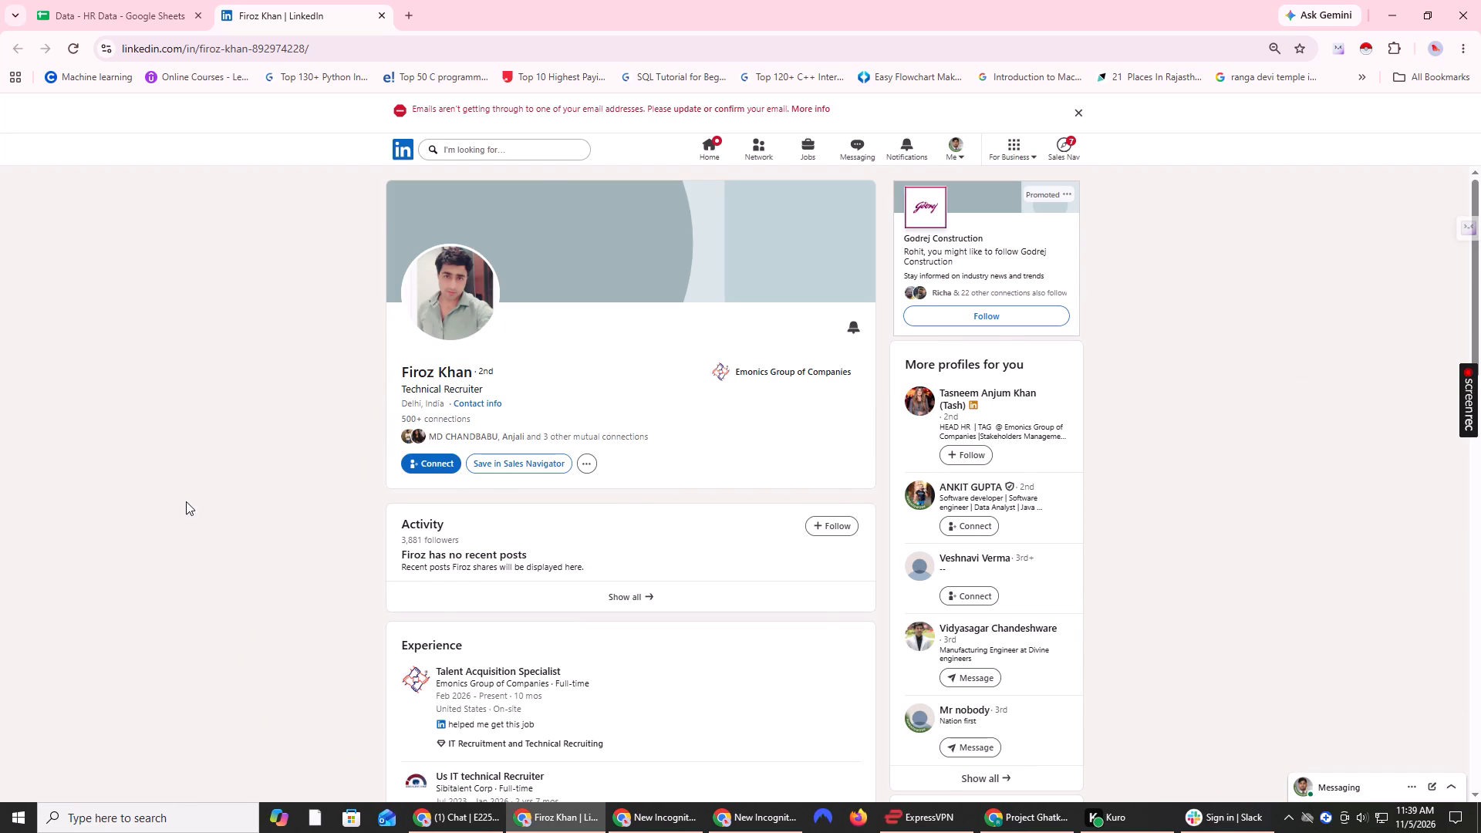
pyautogui.click(105, 10)
pyautogui.doubleClick(784, 469)
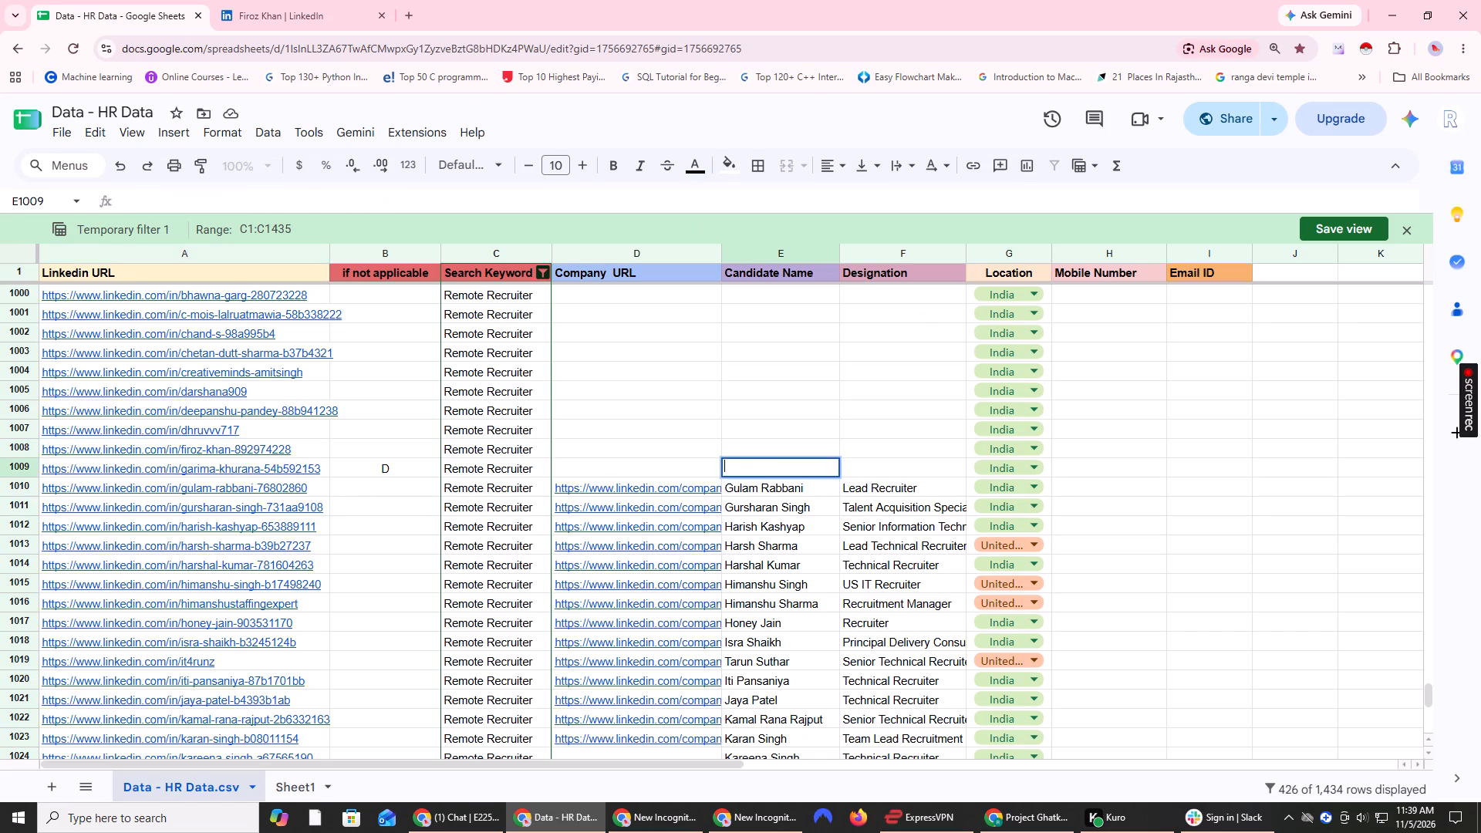
pyautogui.hotkey('ctrl', 'v')
pyautogui.click(703, 433)
pyautogui.doubleClick(746, 473)
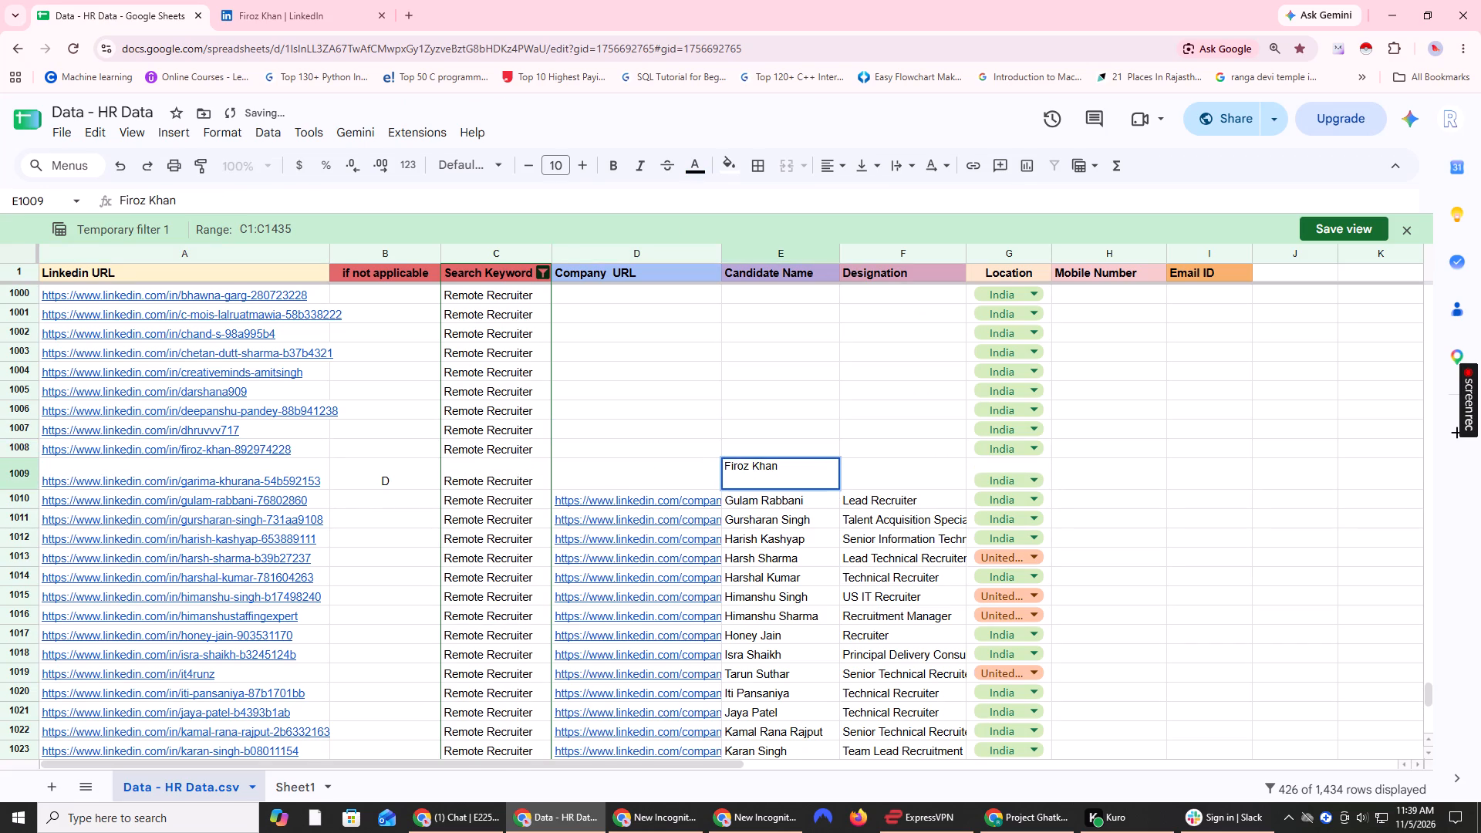
pyautogui.press('BackSpace')
pyautogui.press('Return')
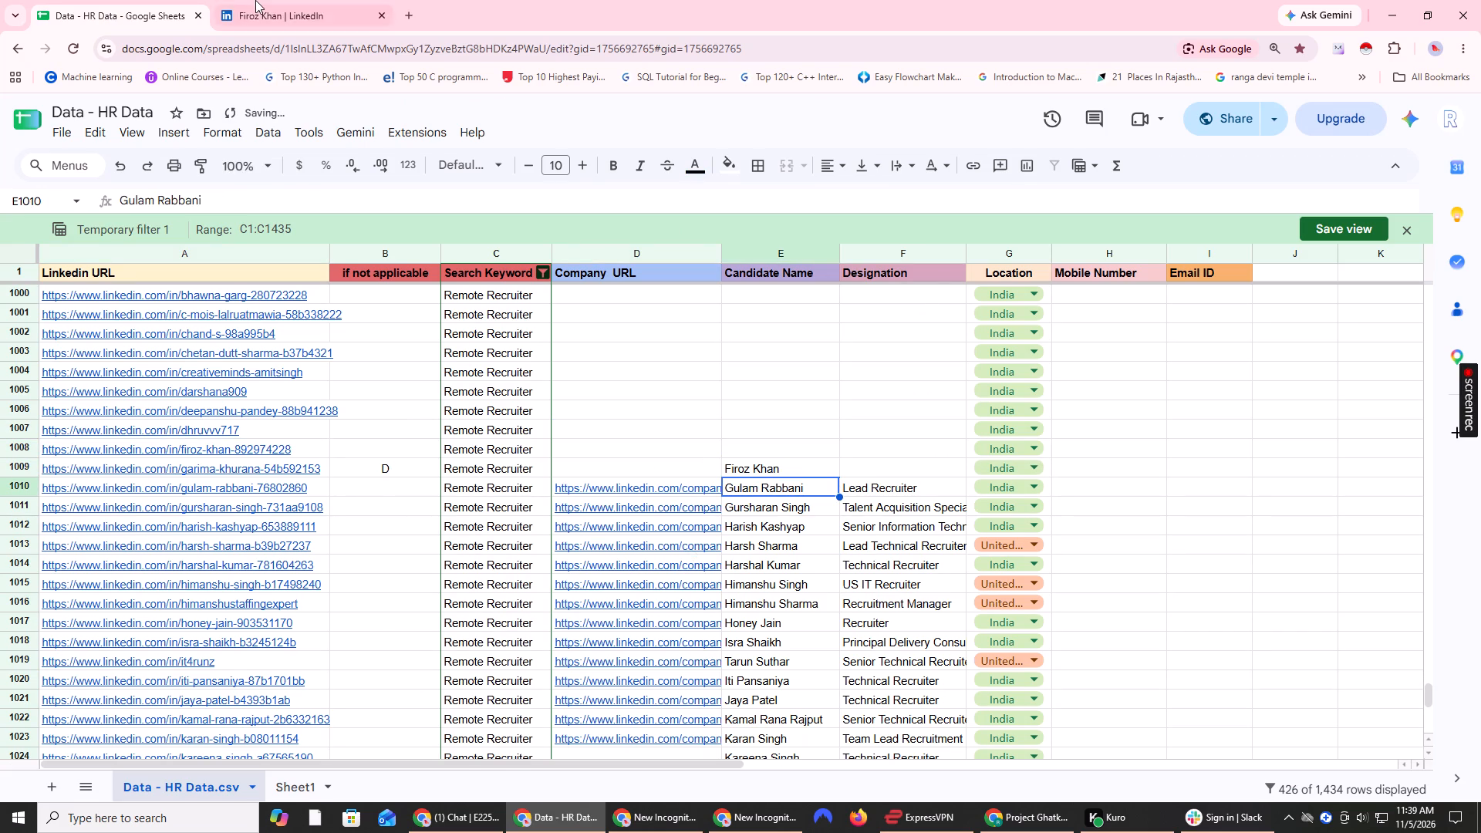
# Open the company page of the candidate's current employer, Emonics Group of Companies, from the profile's Experience section.
pyautogui.click(258, 0)
pyautogui.scroll(-4, 410, 477)
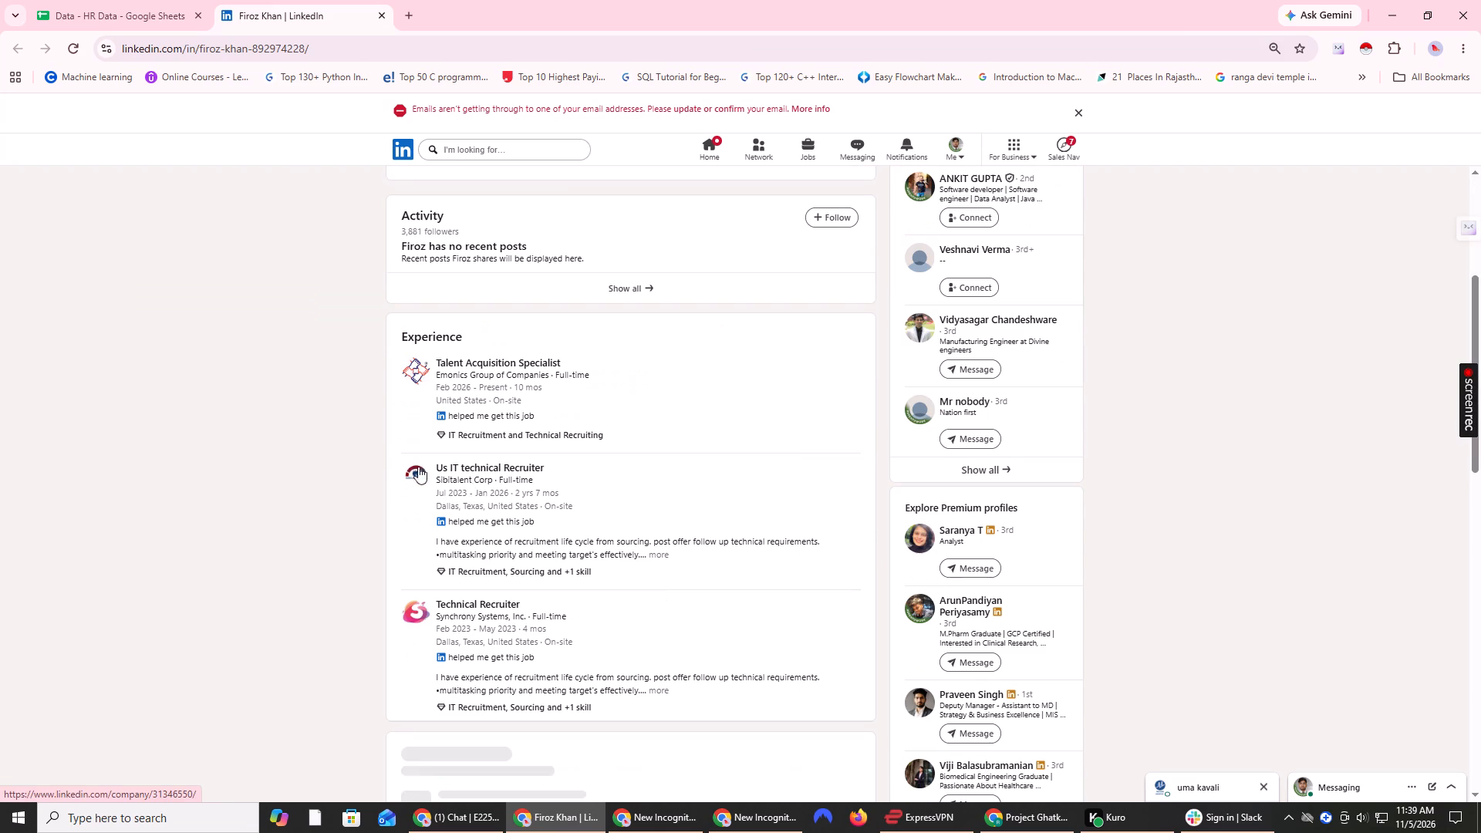
pyautogui.keyDown('ctrl'); pyautogui.click(420, 369); pyautogui.keyUp('ctrl')
pyautogui.click(470, 0)
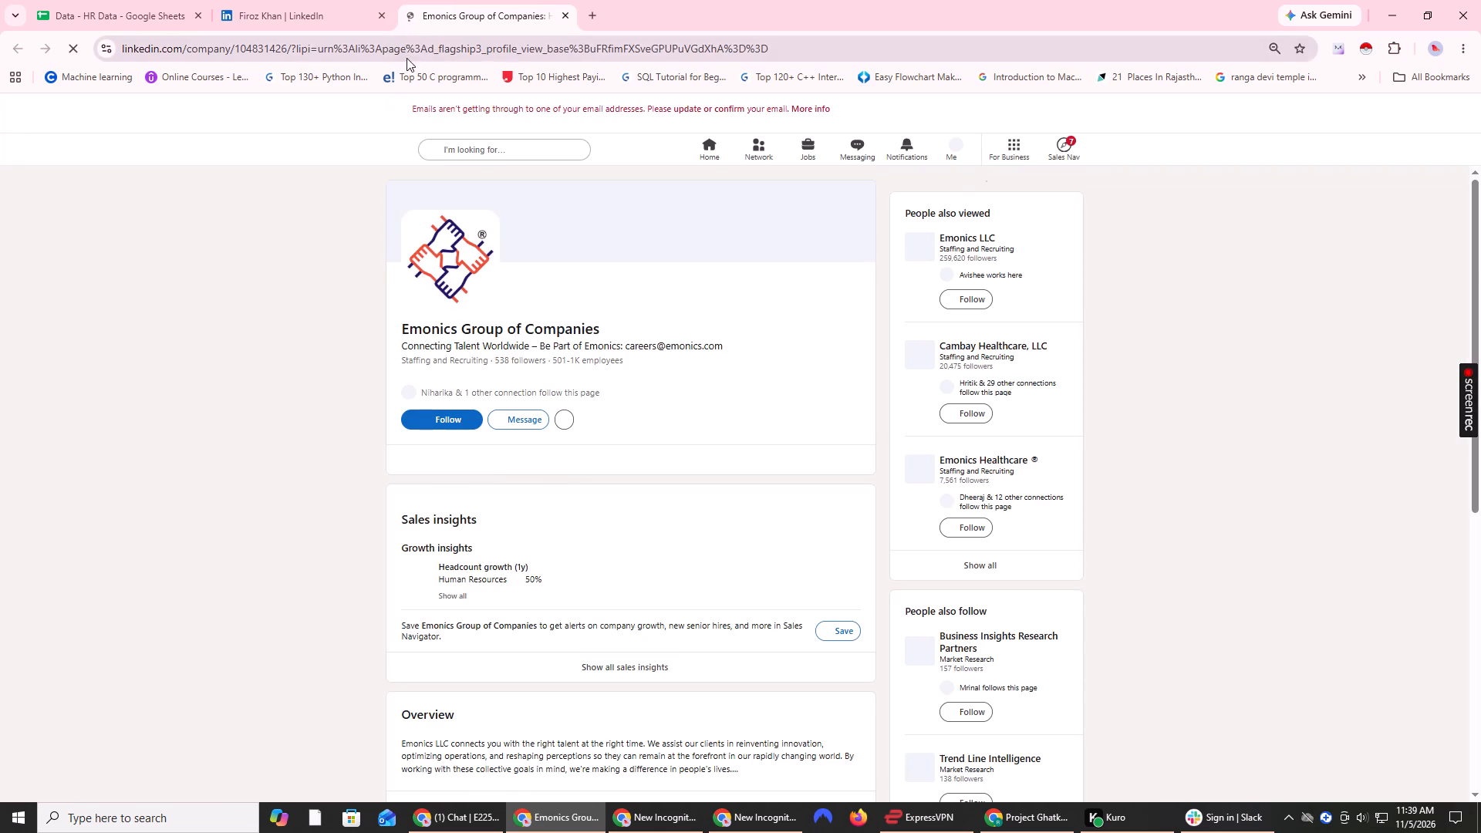
# Copy the current job title, Talent Acquisition Specialist, from the profile's experience into Designation cell F1009.
pyautogui.click(252, 0)
pyautogui.moveTo(434, 361); pyautogui.dragTo(568, 361)
pyautogui.hotkey('ctrl', 'c')
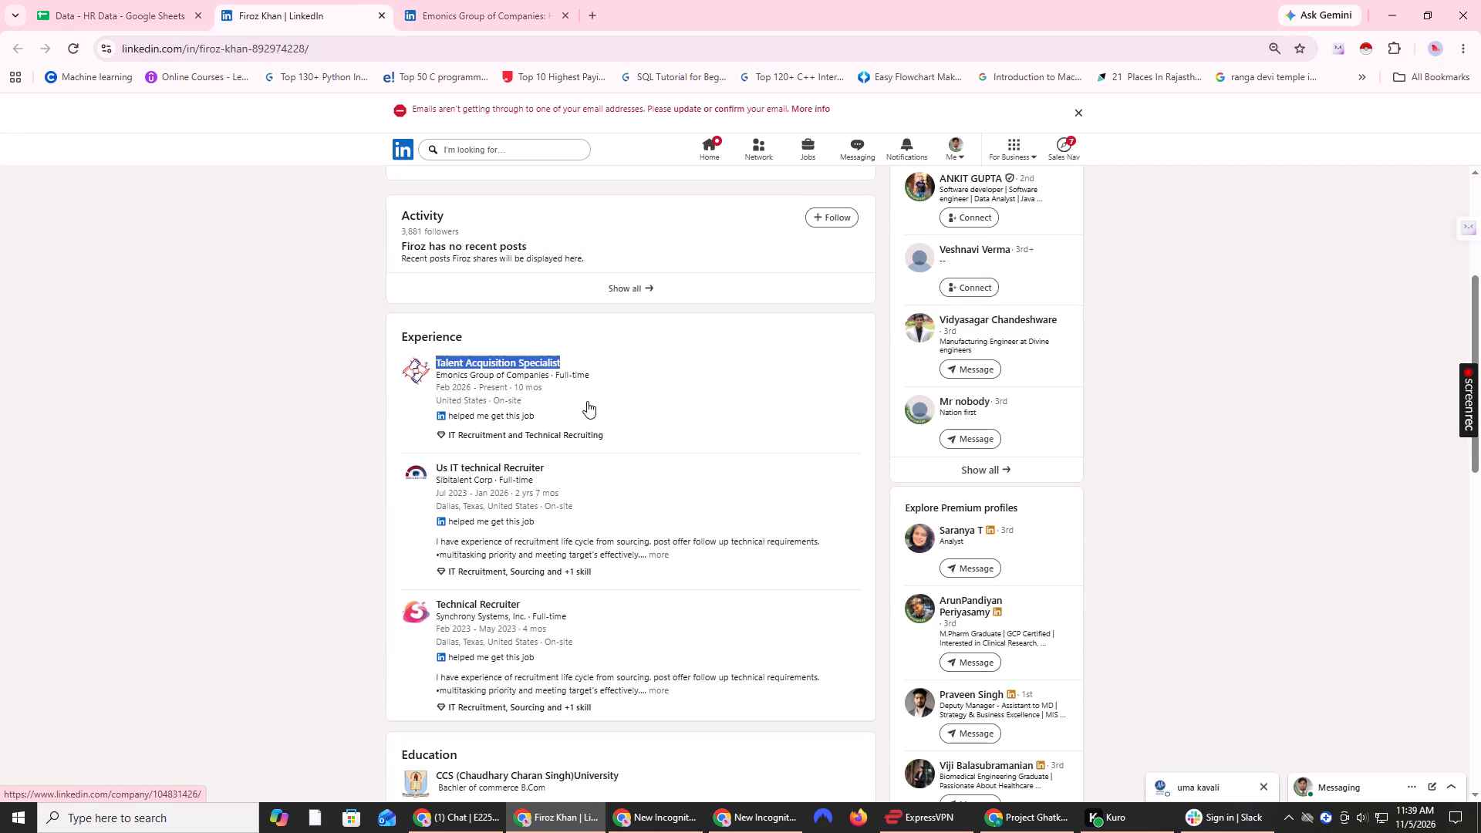
pyautogui.click(98, 0)
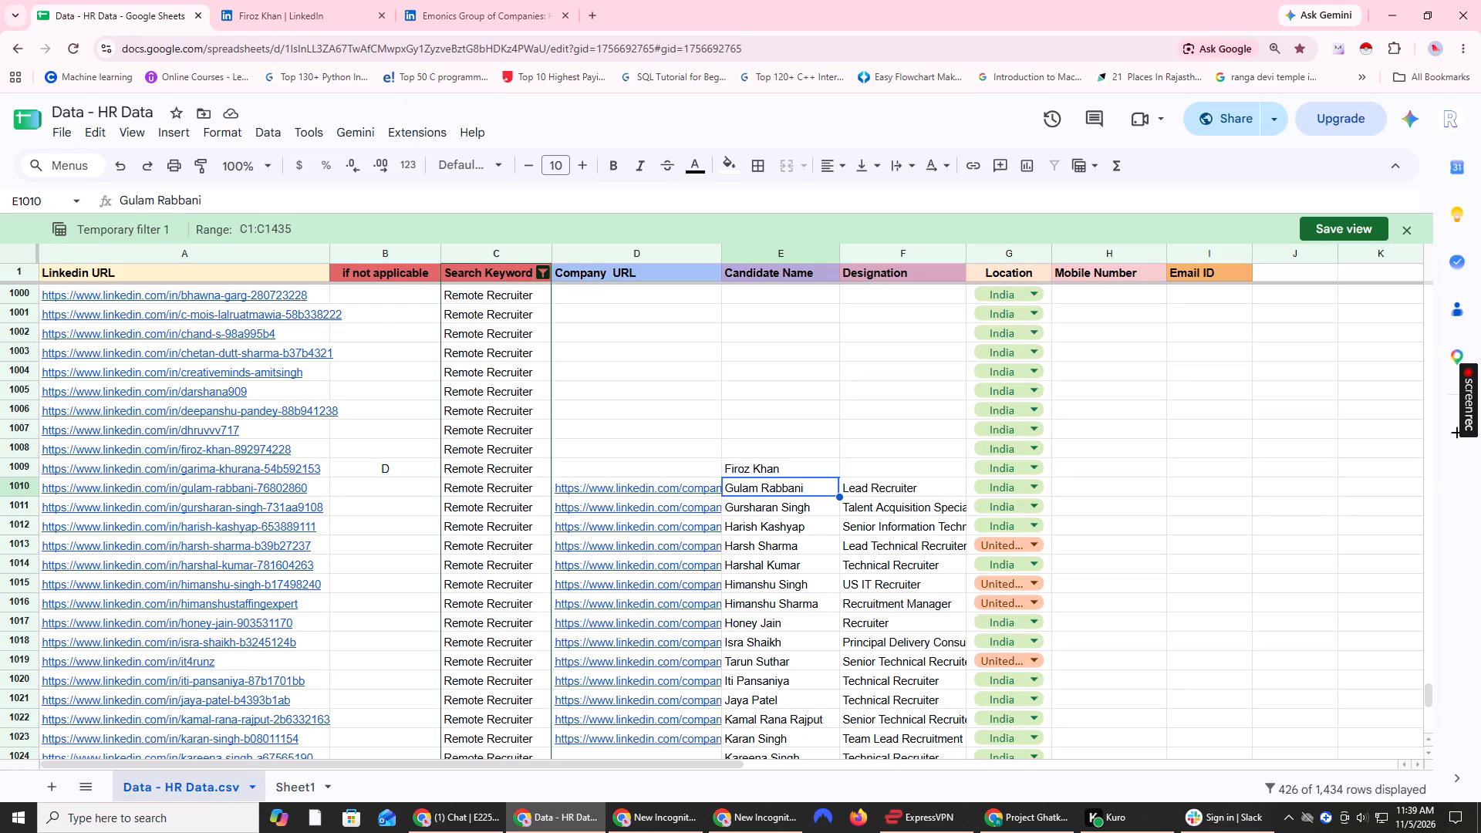
pyautogui.doubleClick(874, 473)
pyautogui.hotkey('ctrl', 'v')
pyautogui.click(693, 460)
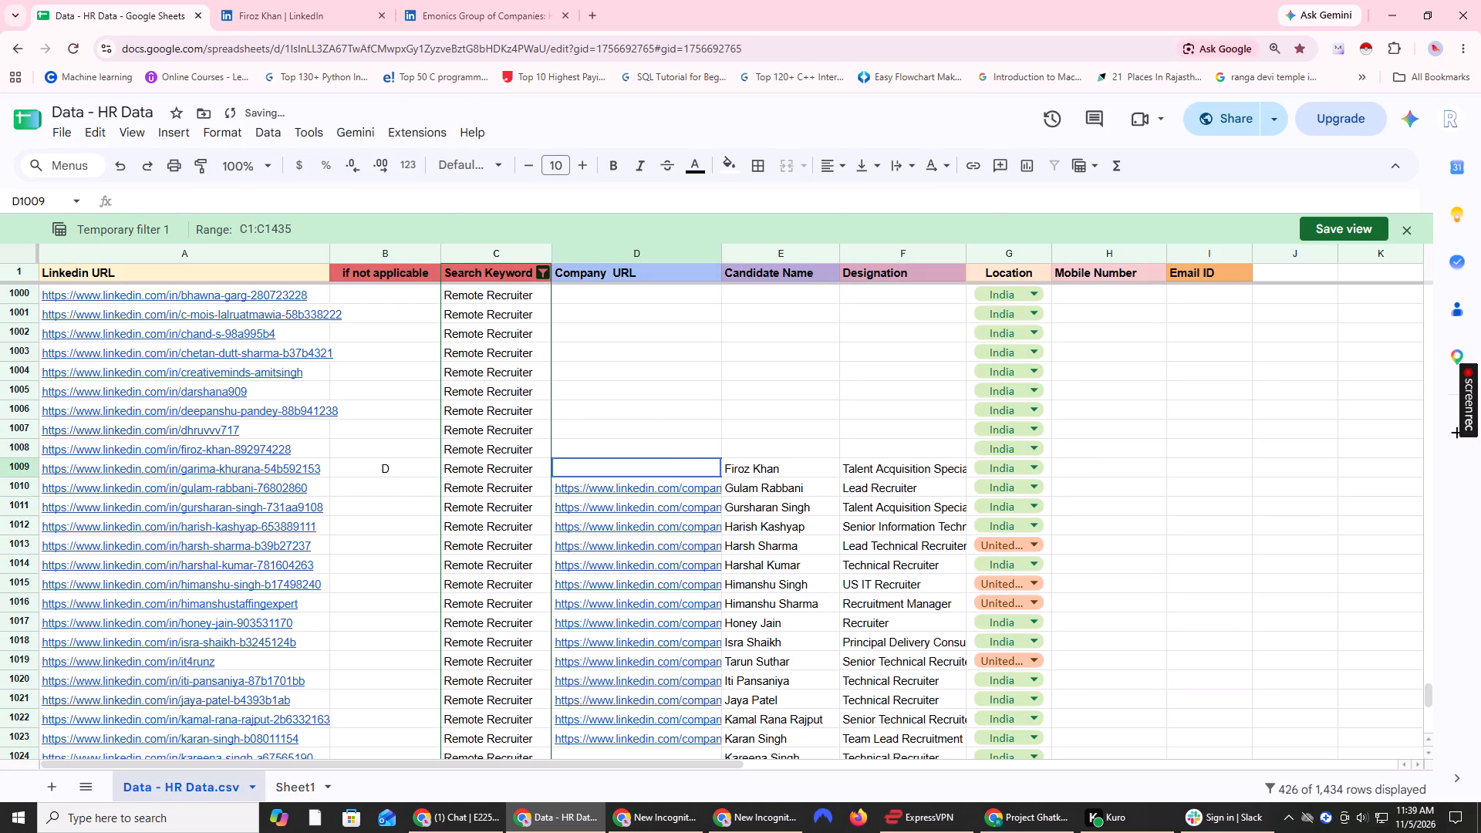
# Copy the Emonics Group of Companies LinkedIn page address into Company URL cell D1009.
pyautogui.click(474, 0)
pyautogui.click(442, 40)
pyautogui.hotkey('ctrl', 'c')
pyautogui.click(120, 0)
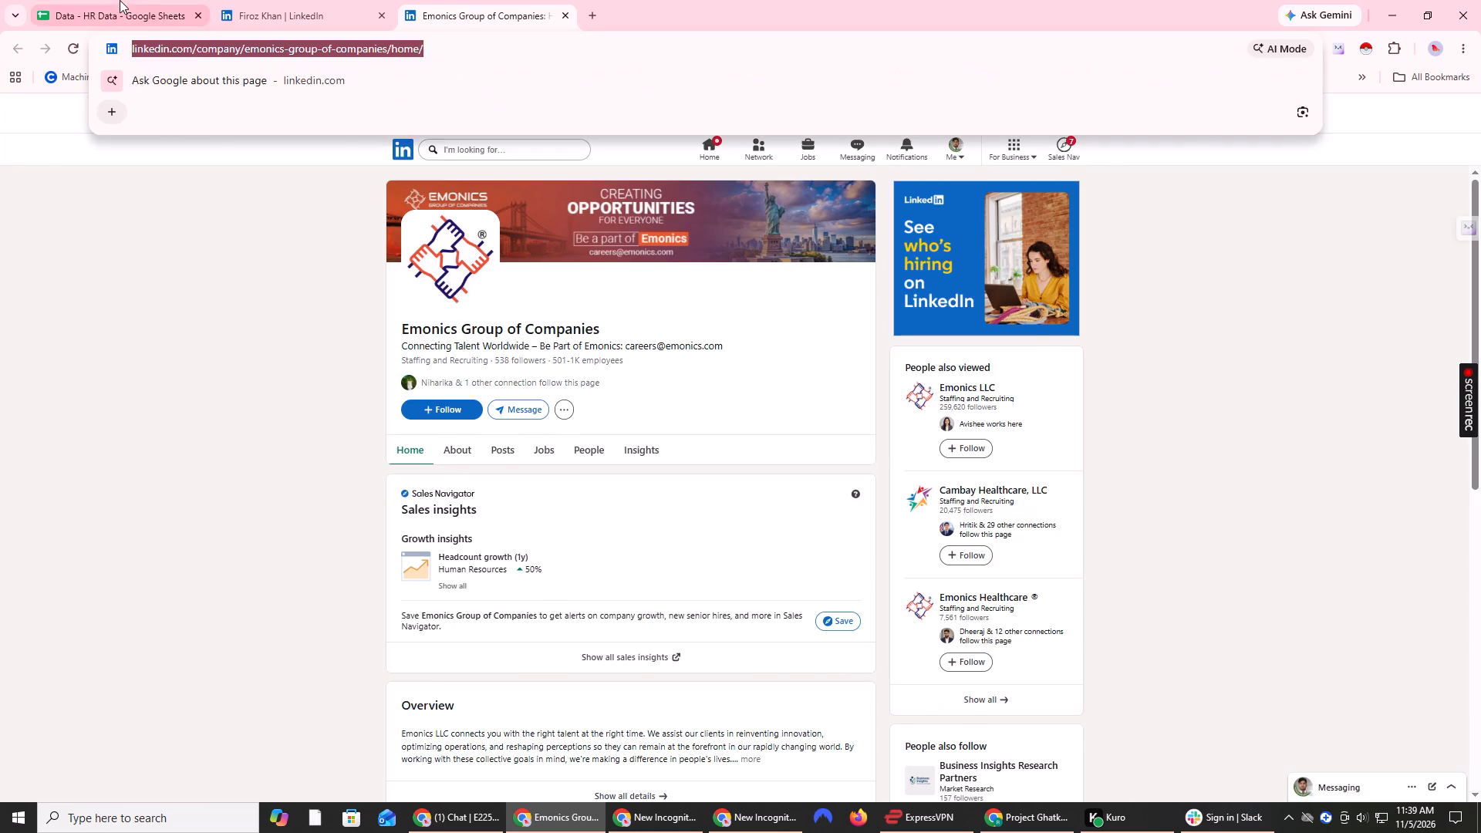
pyautogui.click(614, 459)
pyautogui.click(607, 465)
pyautogui.doubleClick(607, 465)
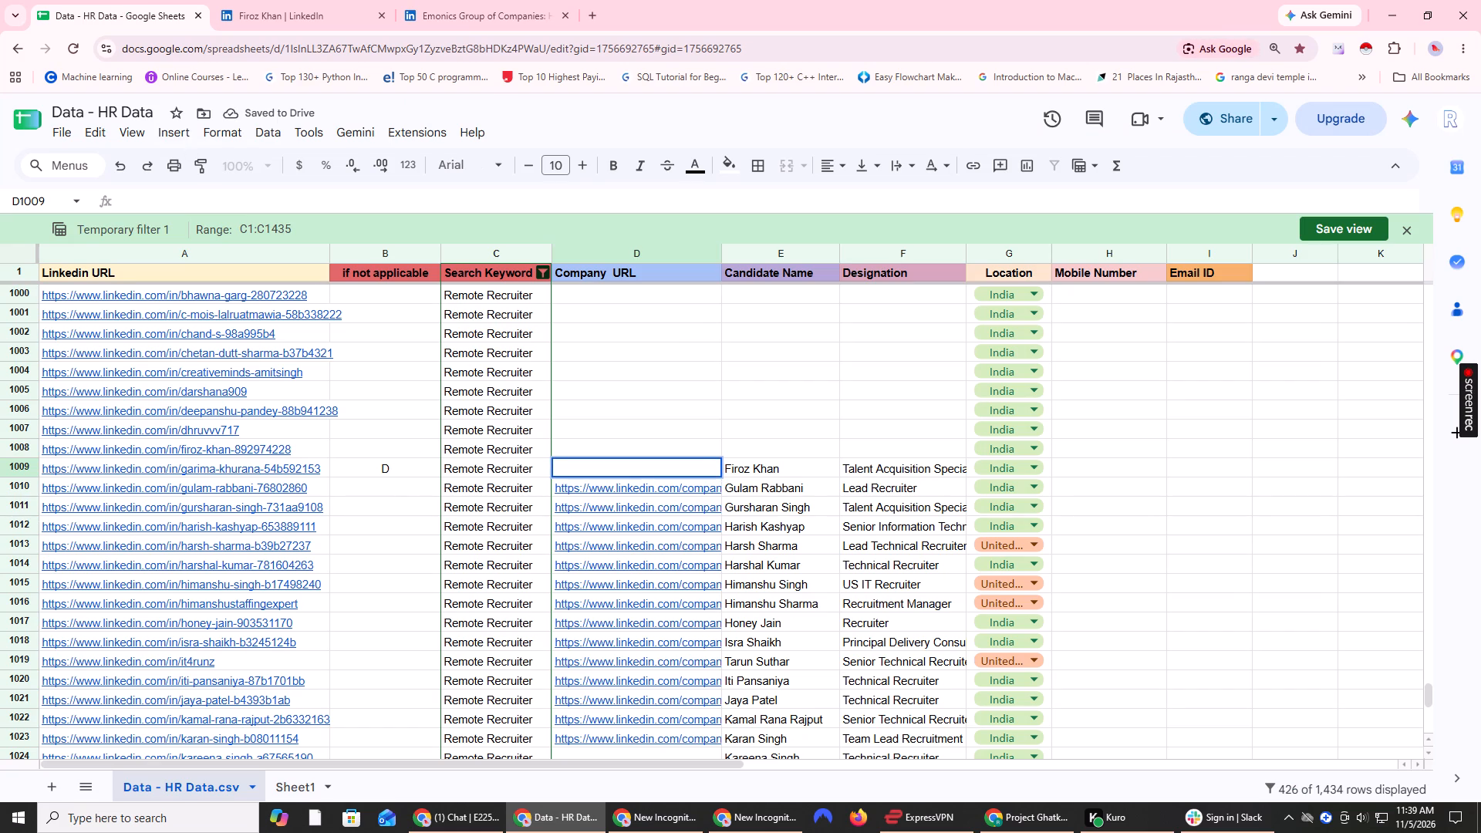
pyautogui.hotkey('ctrl', 'v')
pyautogui.click(650, 436)
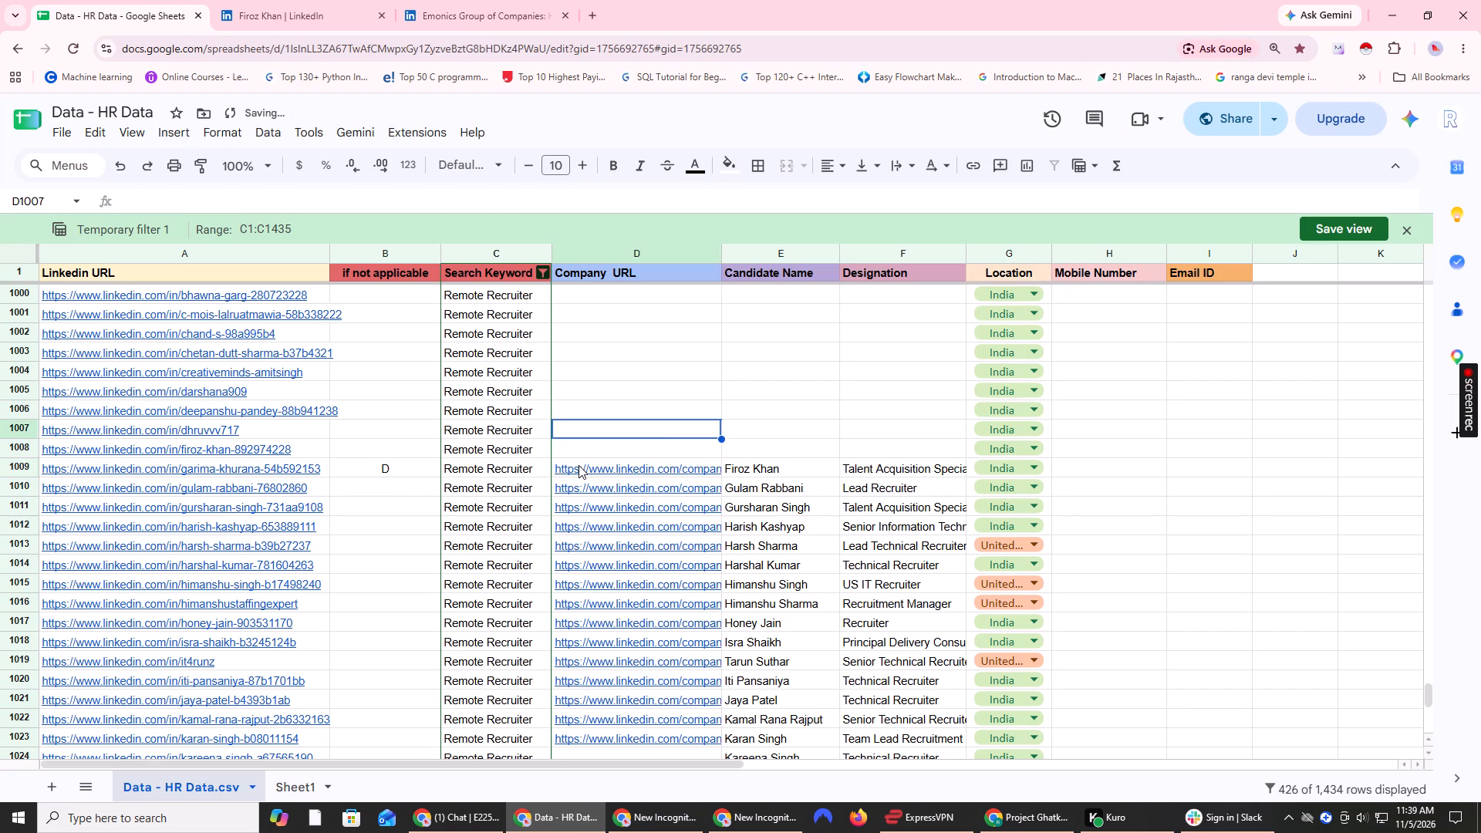
# Move the company URL, candidate name and designation from D1009:F1009 up to row 1008.
pyautogui.click(579, 465)
pyautogui.hotkey('shift', 'Right')
pyautogui.hotkey('shift', 'Right')
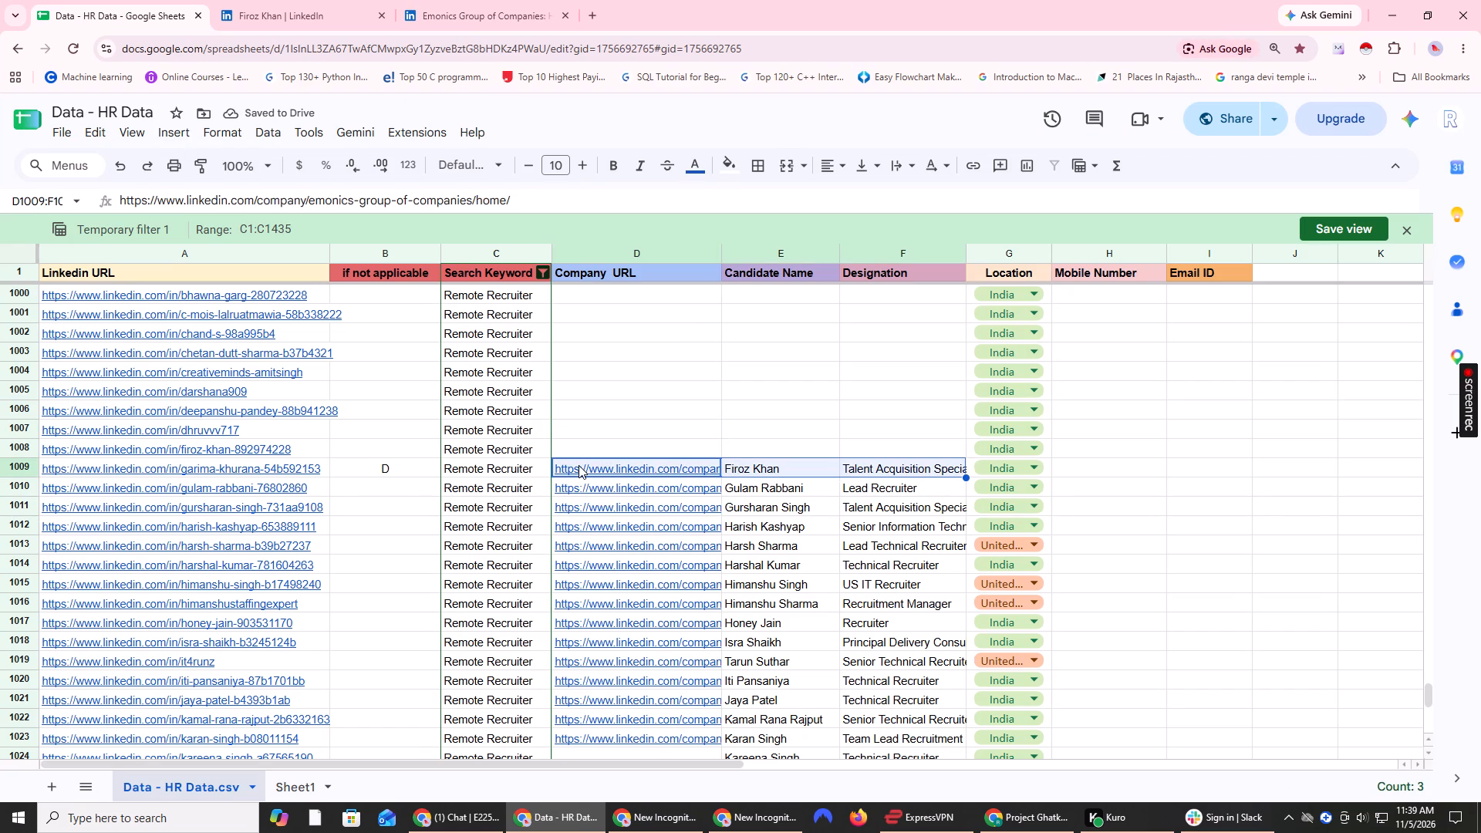
pyautogui.hotkey('ctrl', 'x')
pyautogui.click(602, 440)
pyautogui.hotkey('ctrl', 'v')
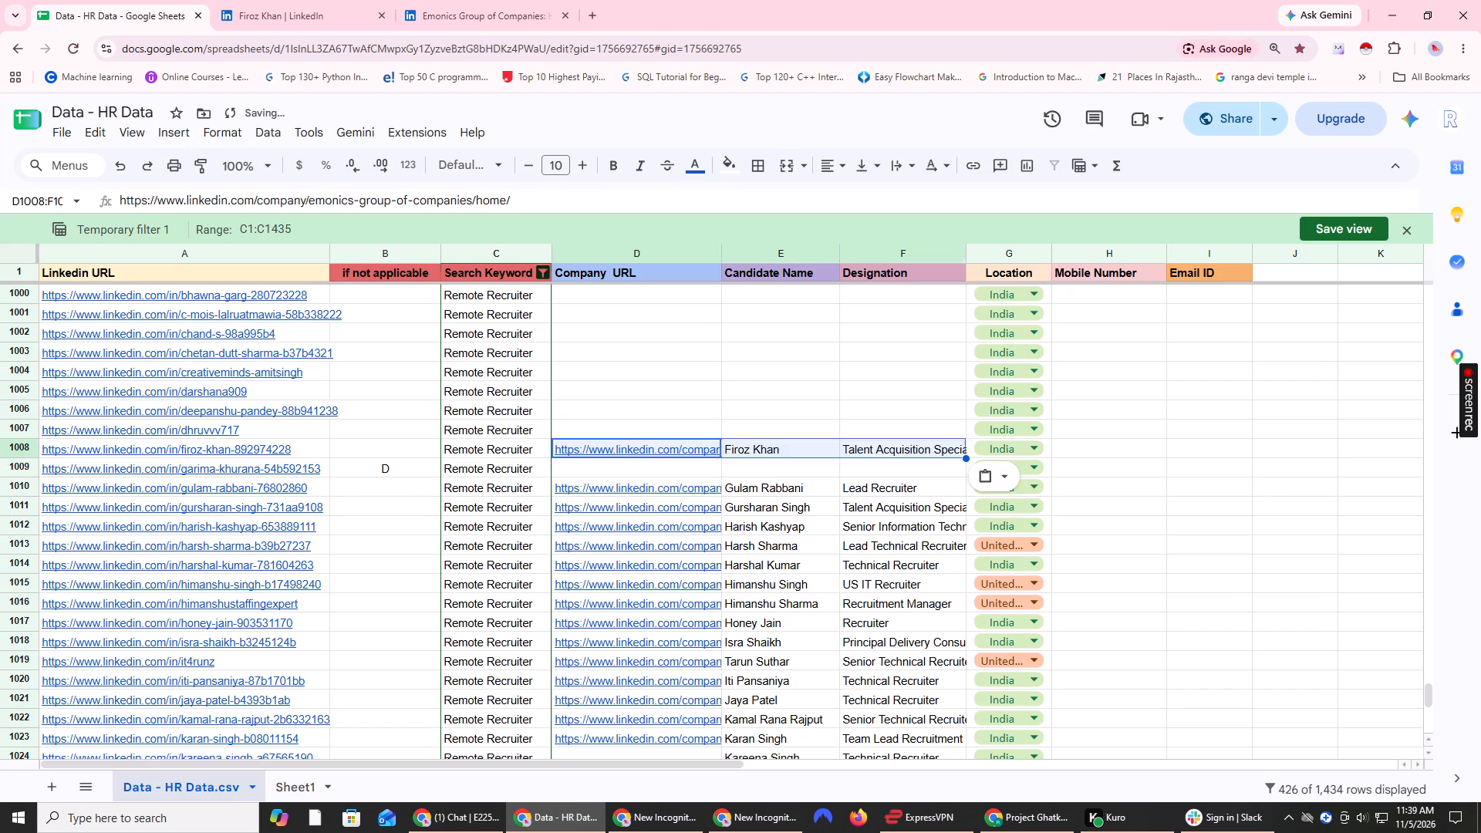
pyautogui.click(625, 416)
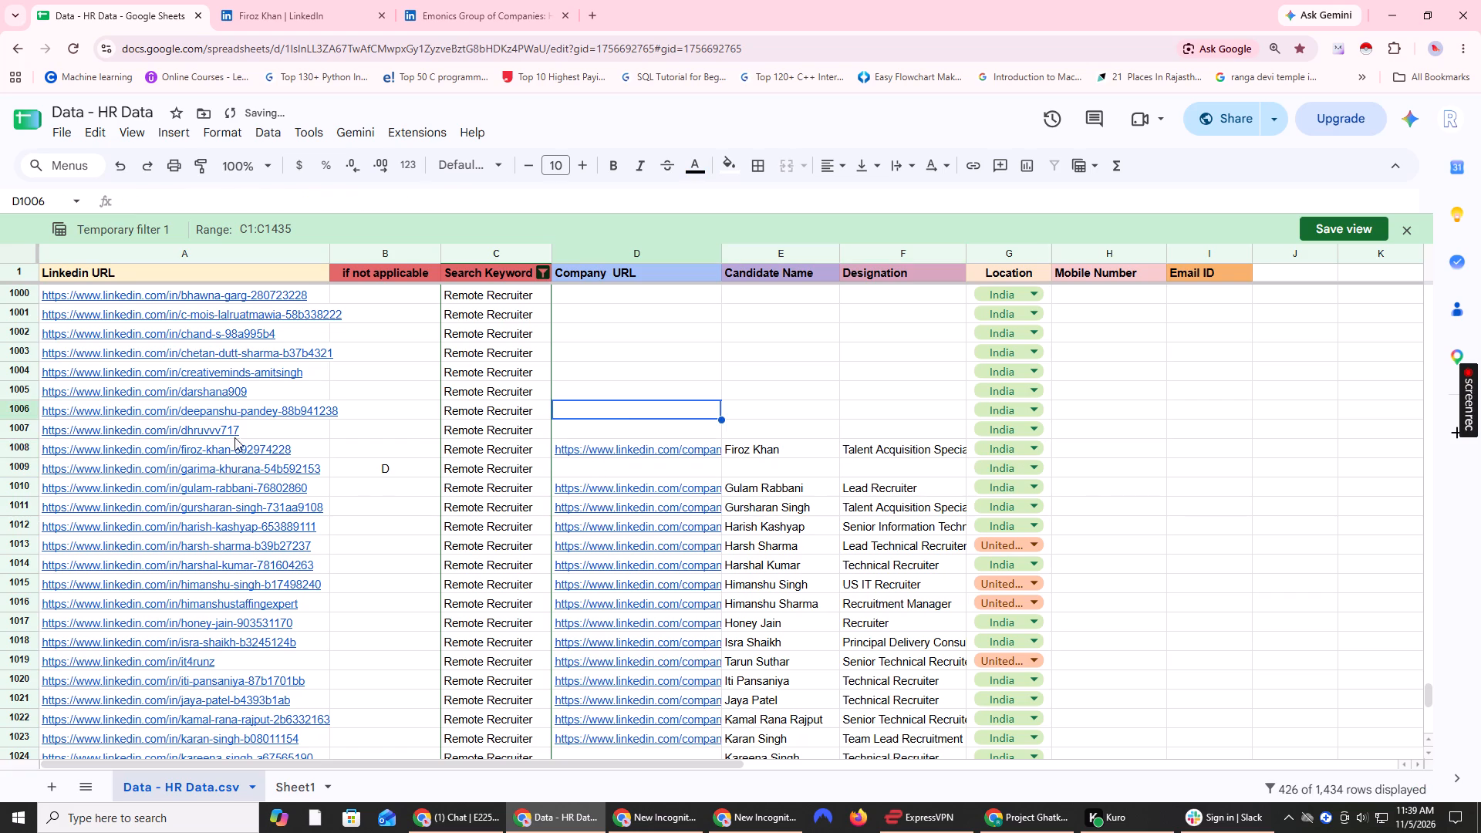
# Open the LinkedIn profile linked in row 1007 and close the previous candidate's profile and company tabs.
pyautogui.click(210, 430)
pyautogui.click(176, 458)
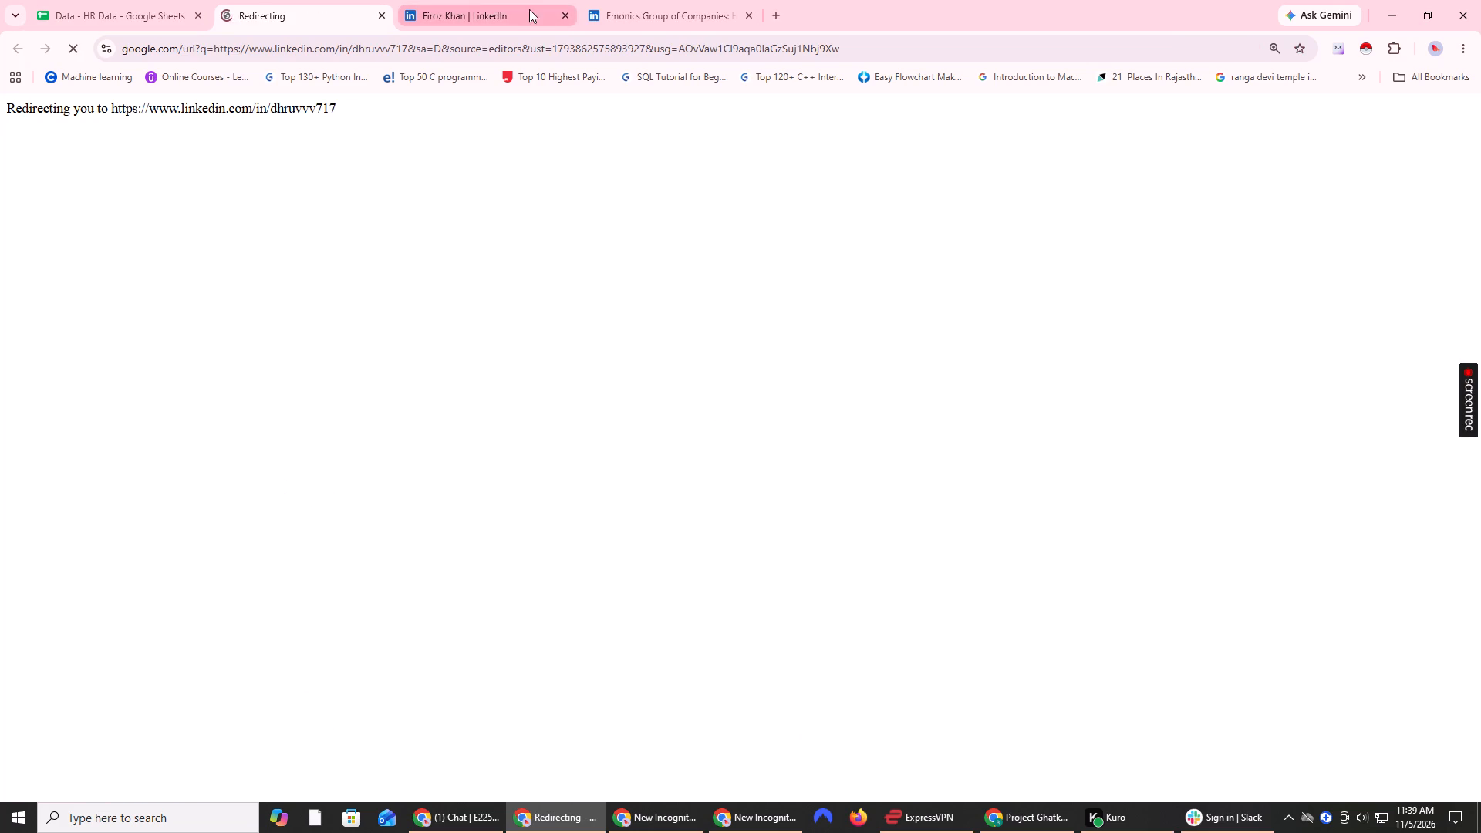
pyautogui.click(567, 9)
pyautogui.click(561, 16)
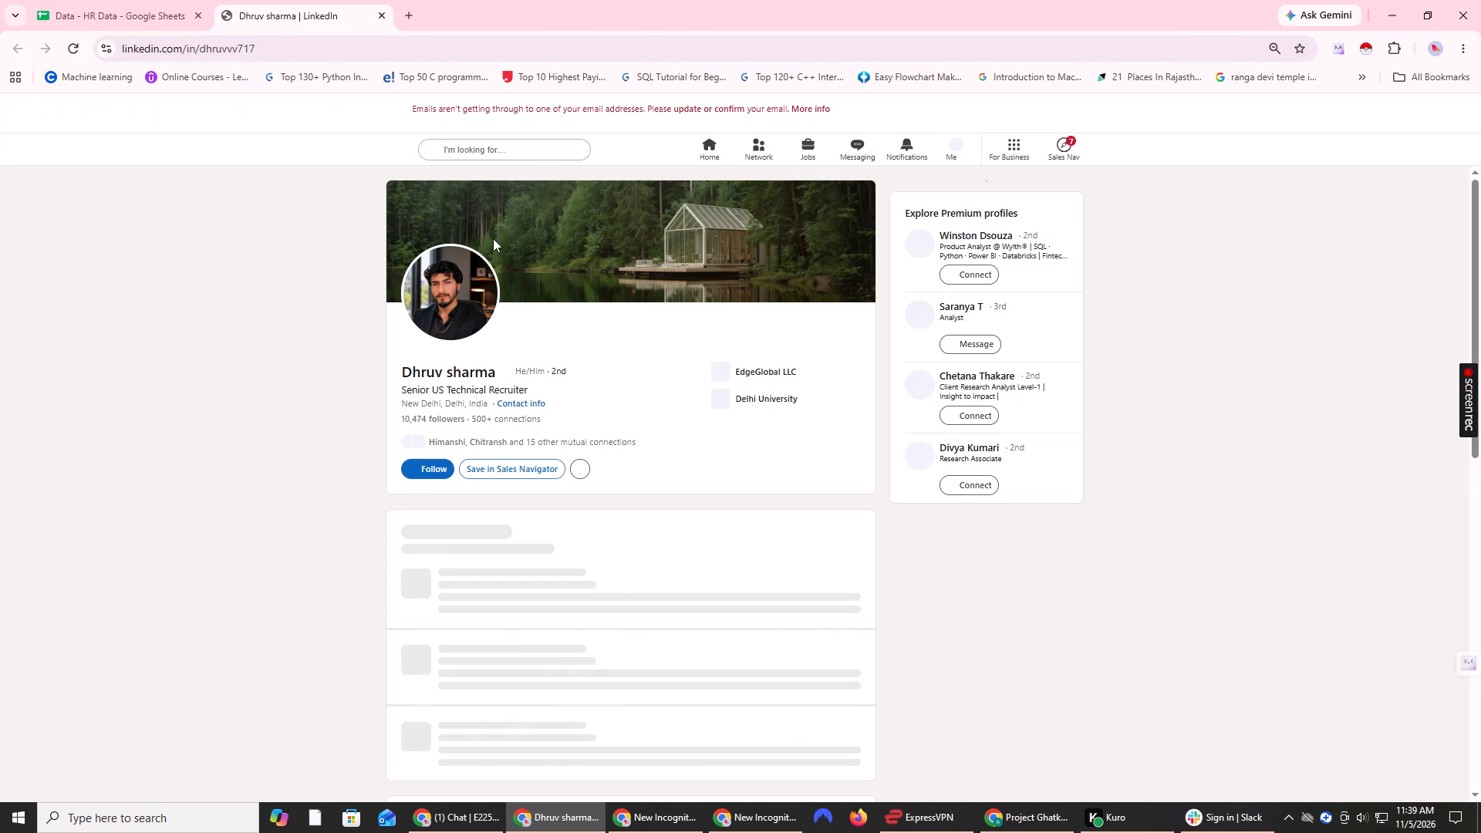
# Copy the candidate's name from the profile into Candidate Name cell E1007.
pyautogui.moveTo(397, 370); pyautogui.dragTo(460, 370)
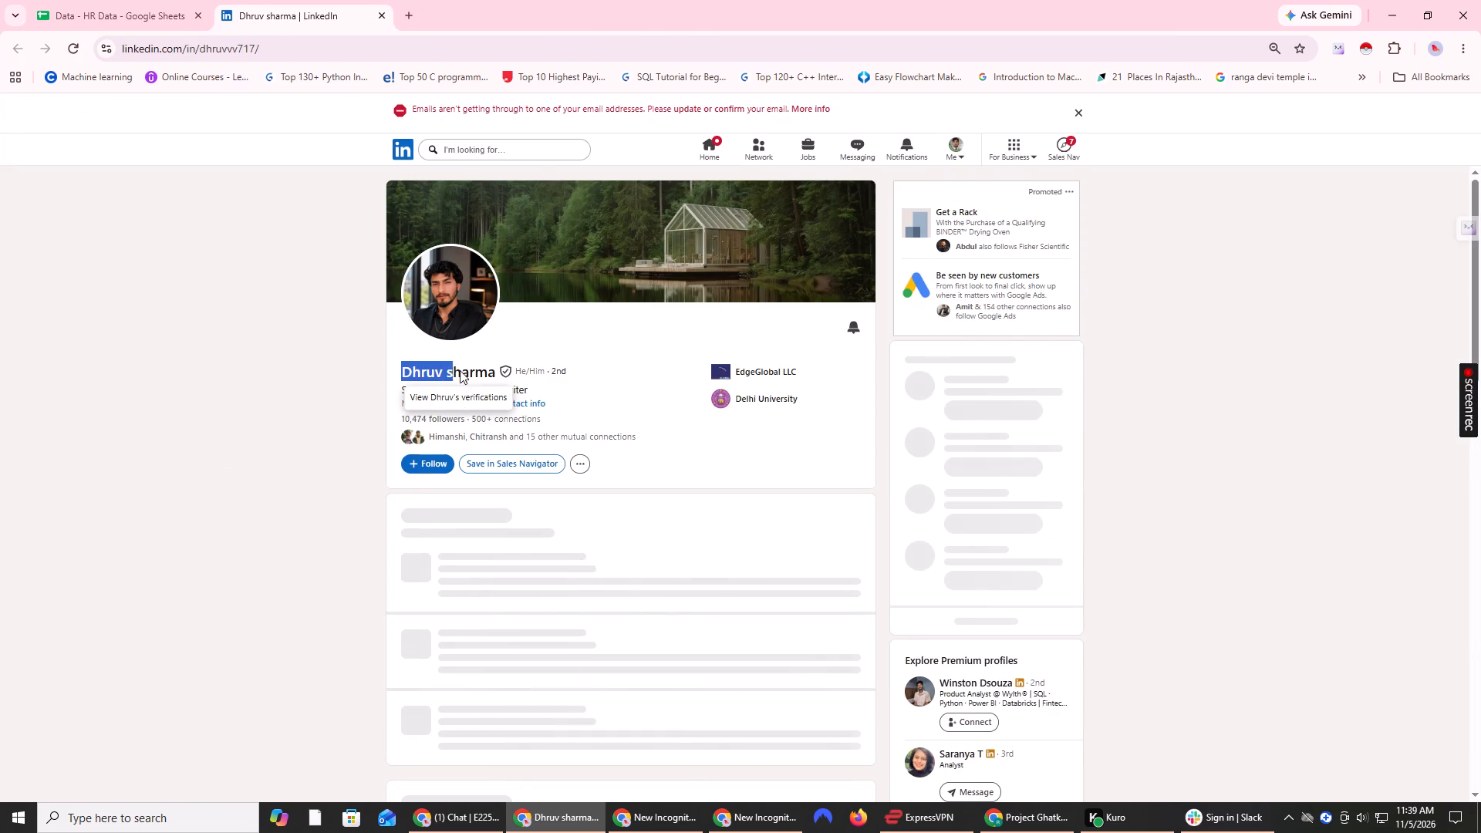
pyautogui.moveTo(460, 370); pyautogui.dragTo(497, 366)
pyautogui.hotkey('ctrl', 'c')
pyautogui.click(230, 427)
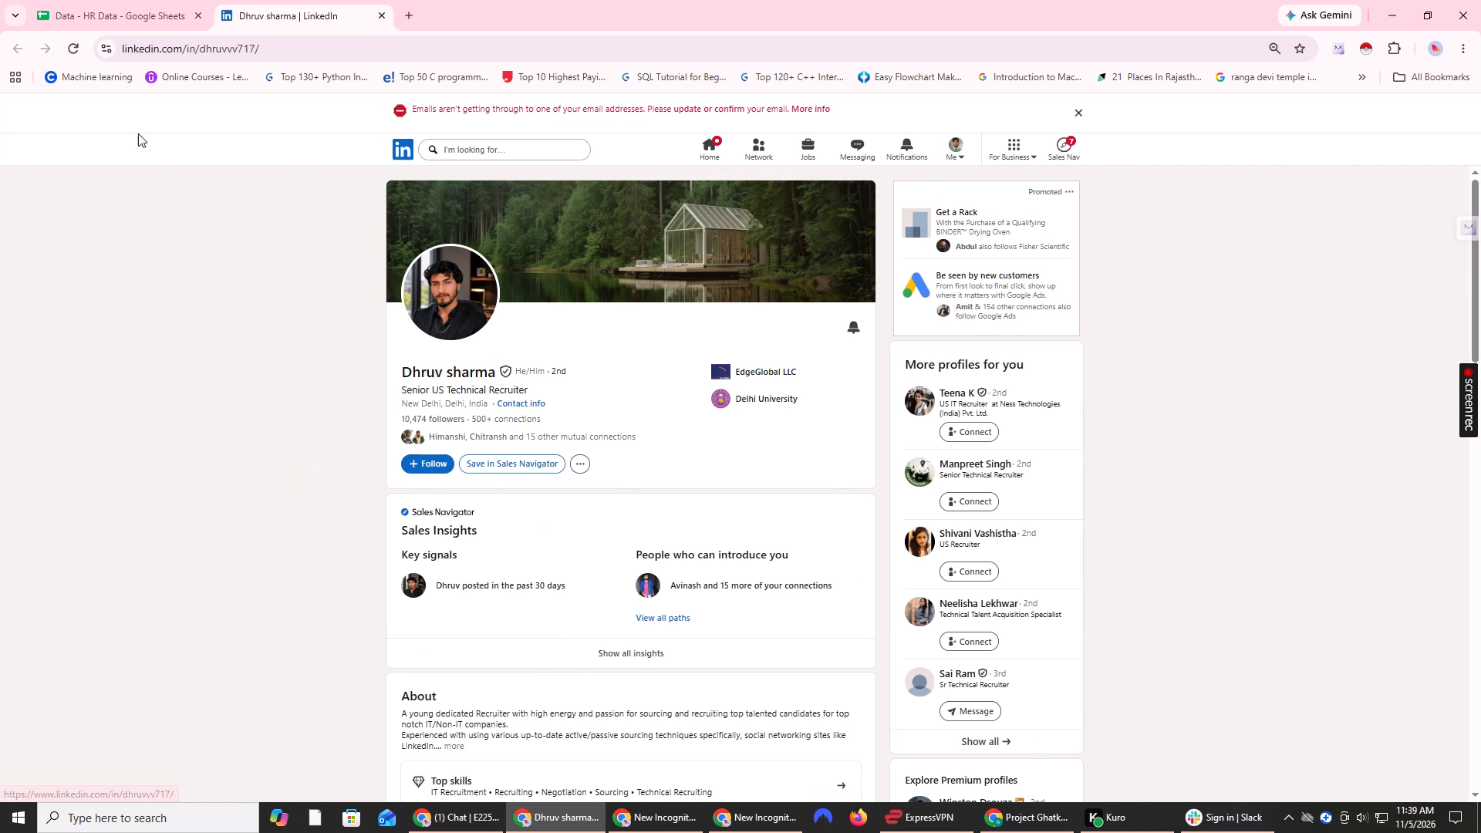
pyautogui.click(120, 0)
pyautogui.doubleClick(767, 434)
pyautogui.hotkey('ctrl', 'v')
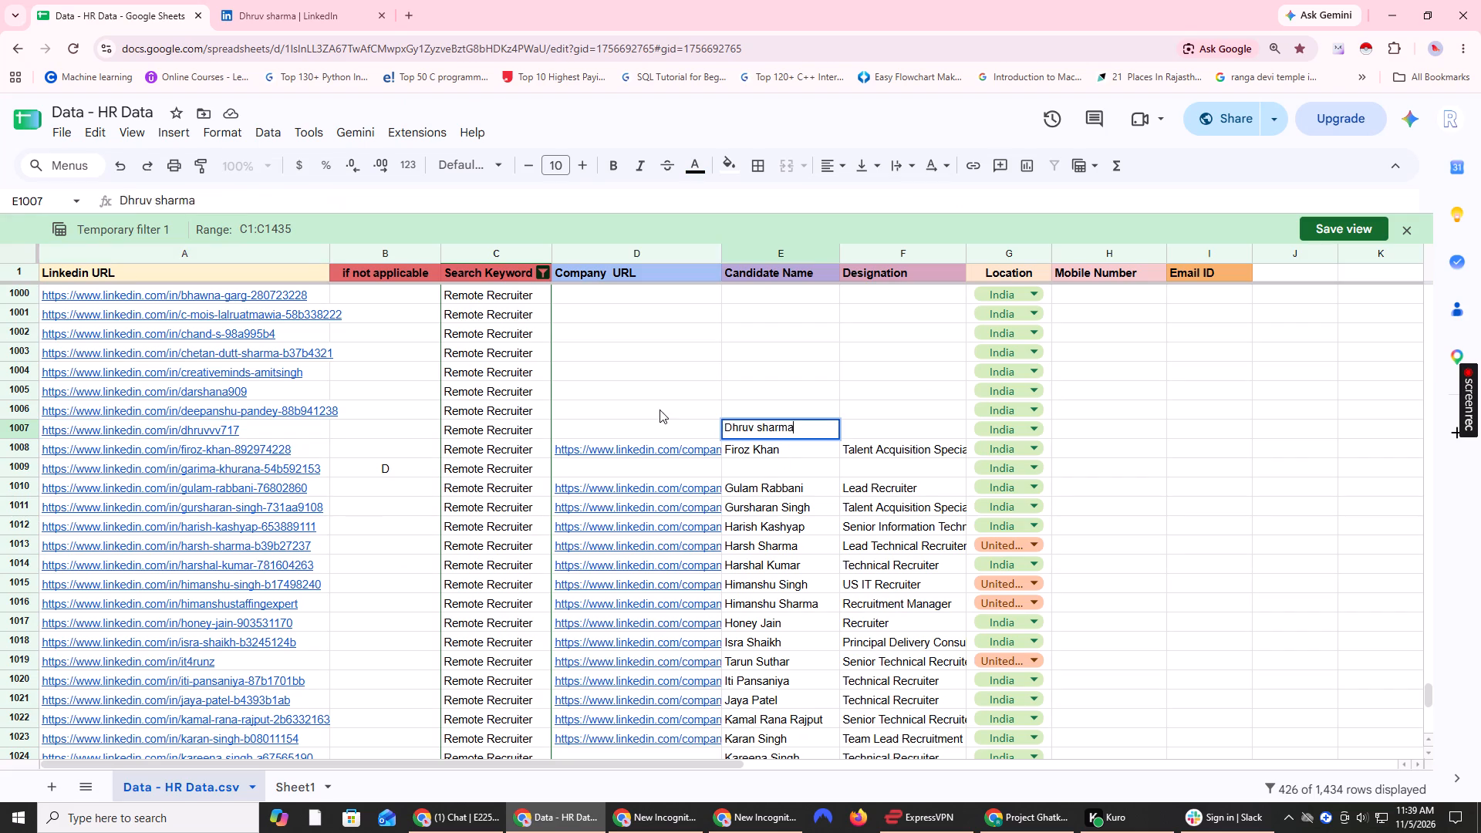
pyautogui.click(660, 410)
# Open the company page of the candidate's current employer, EdgeGlobal LLC, from the profile's Experience section.
pyautogui.click(267, 0)
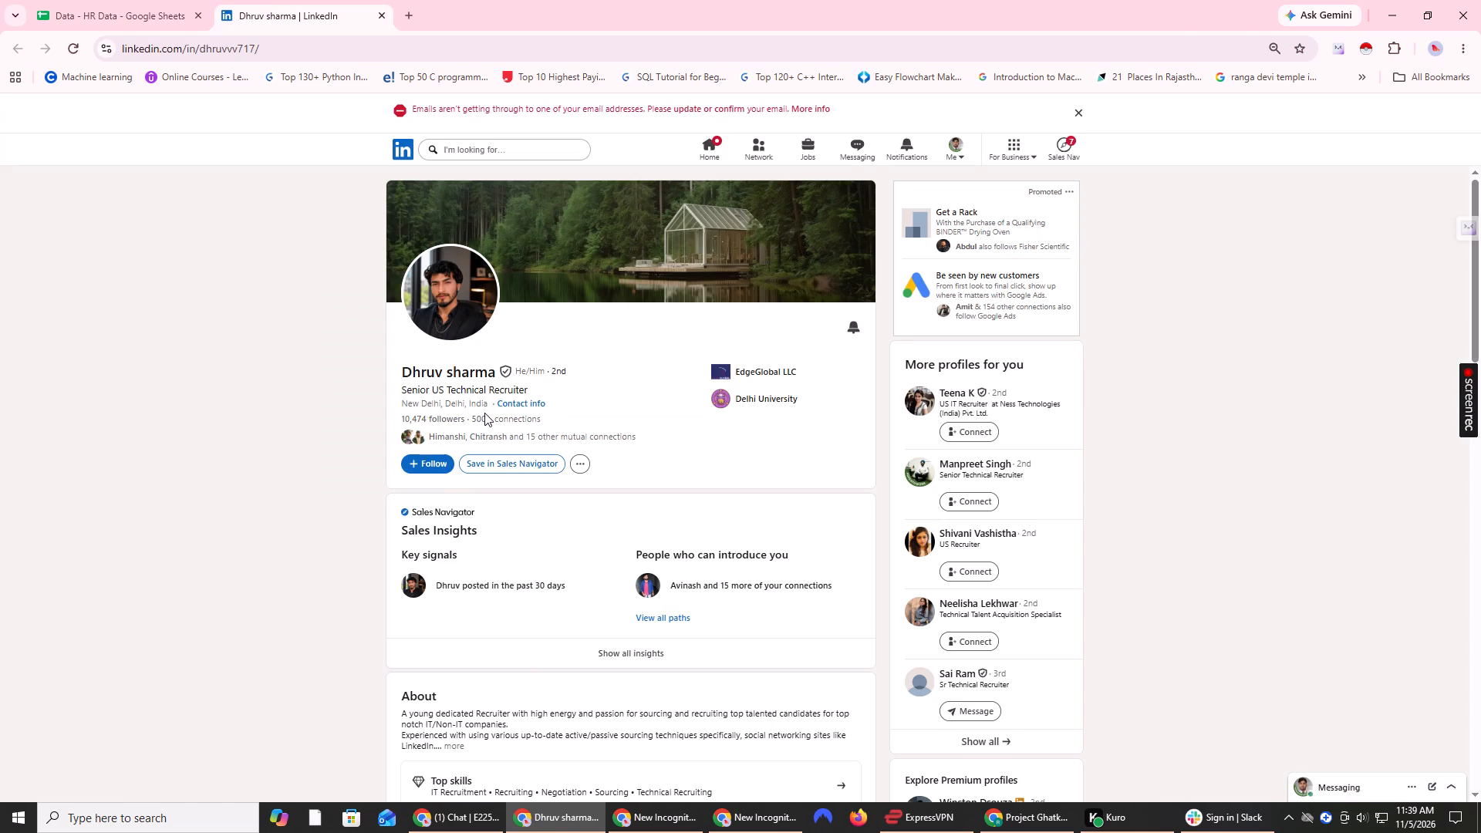
pyautogui.scroll(-8, 481, 416)
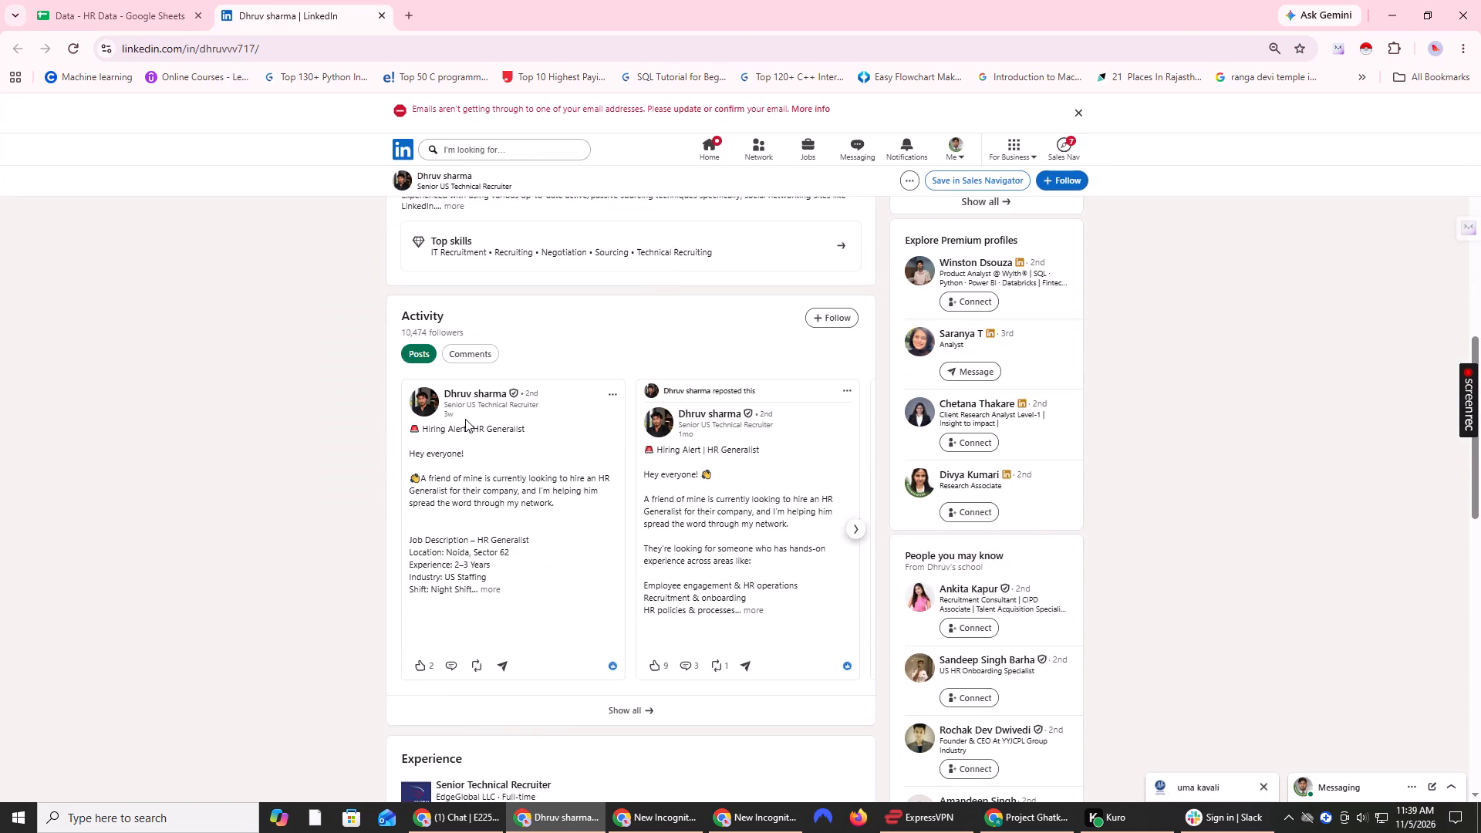
pyautogui.scroll(-4, 465, 419)
pyautogui.keyDown('ctrl'); pyautogui.click(419, 413); pyautogui.keyUp('ctrl')
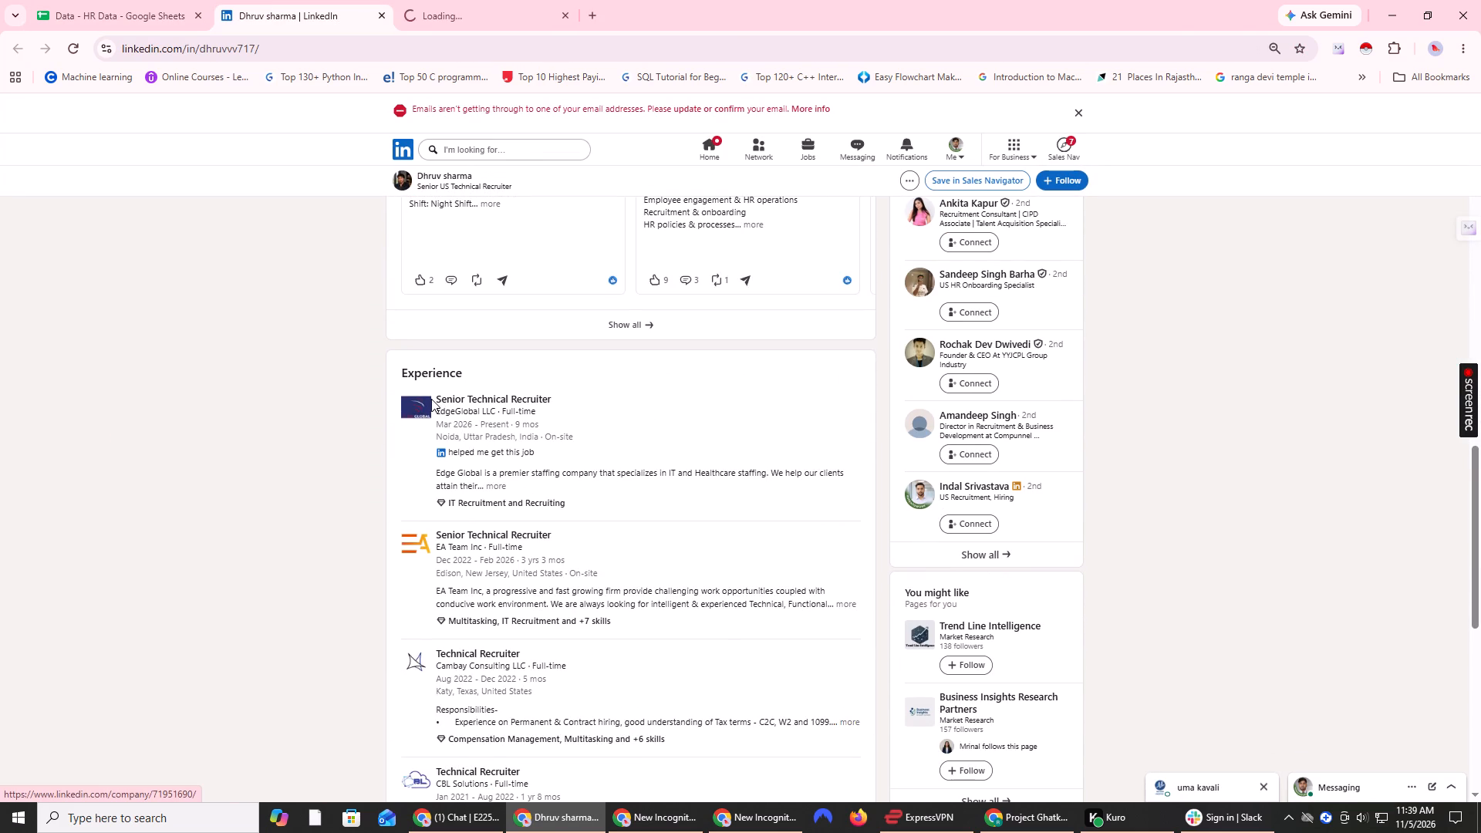
# Copy the current job title, Senior Technical Recruiter, from the profile's experience into cell E1006.
pyautogui.moveTo(430, 399); pyautogui.dragTo(572, 399)
pyautogui.hotkey('ctrl', 'c')
pyautogui.click(141, 0)
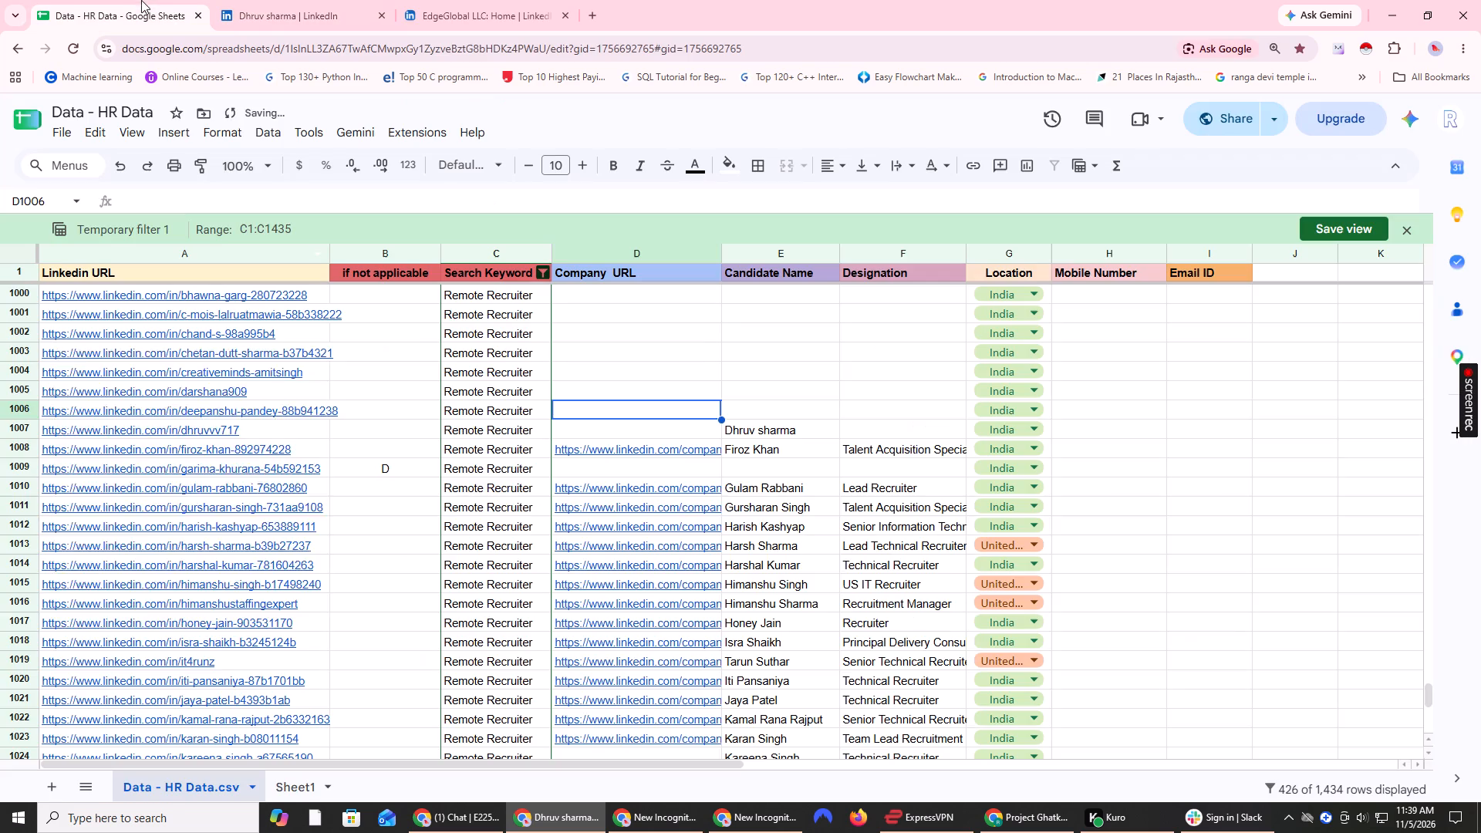
pyautogui.doubleClick(760, 416)
pyautogui.hotkey('ctrl', 'v')
pyautogui.click(669, 423)
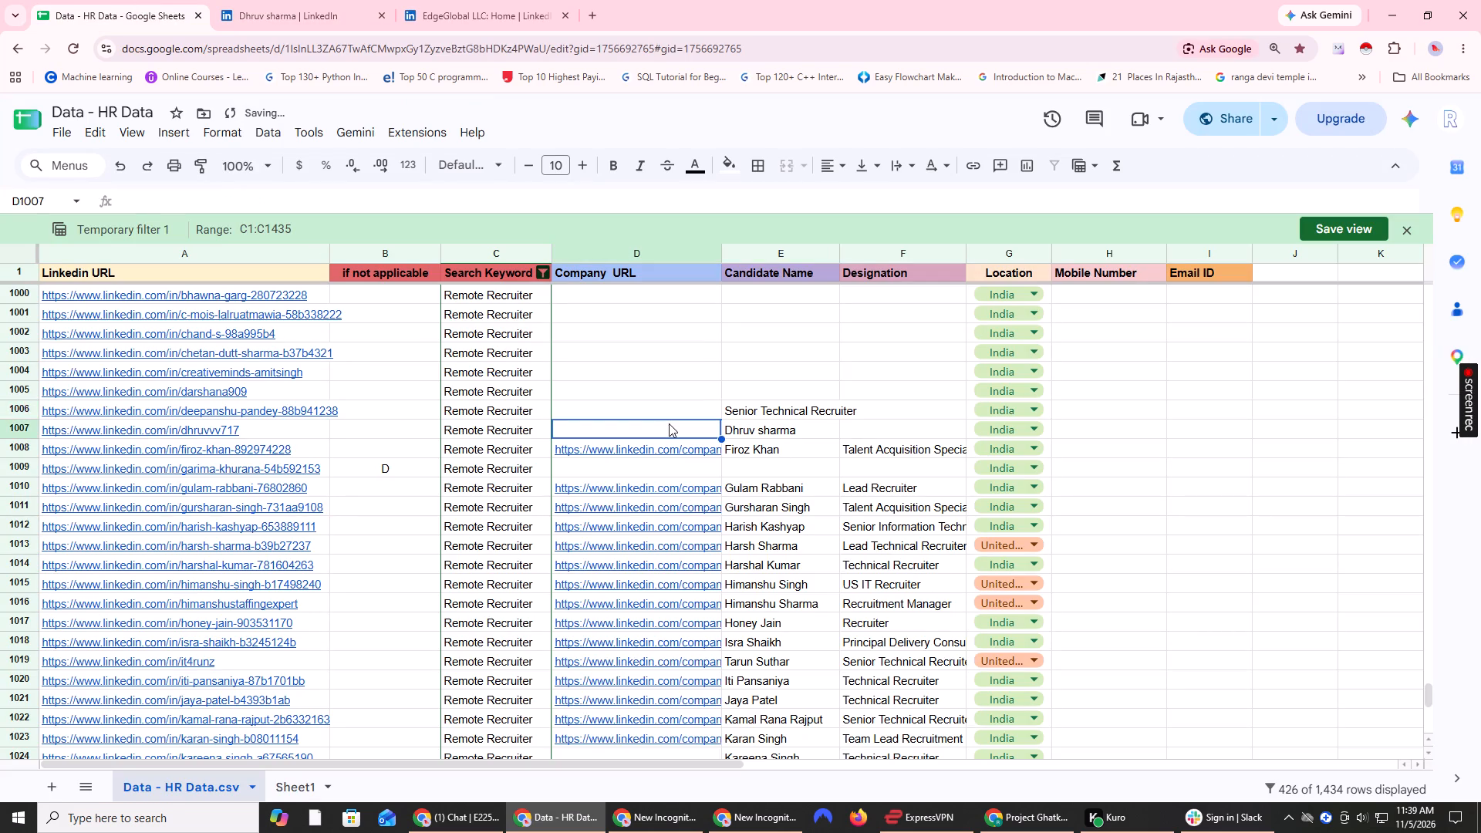
# Move Senior Technical Recruiter from cell E1006 to Designation cell F1007.
pyautogui.click(783, 410)
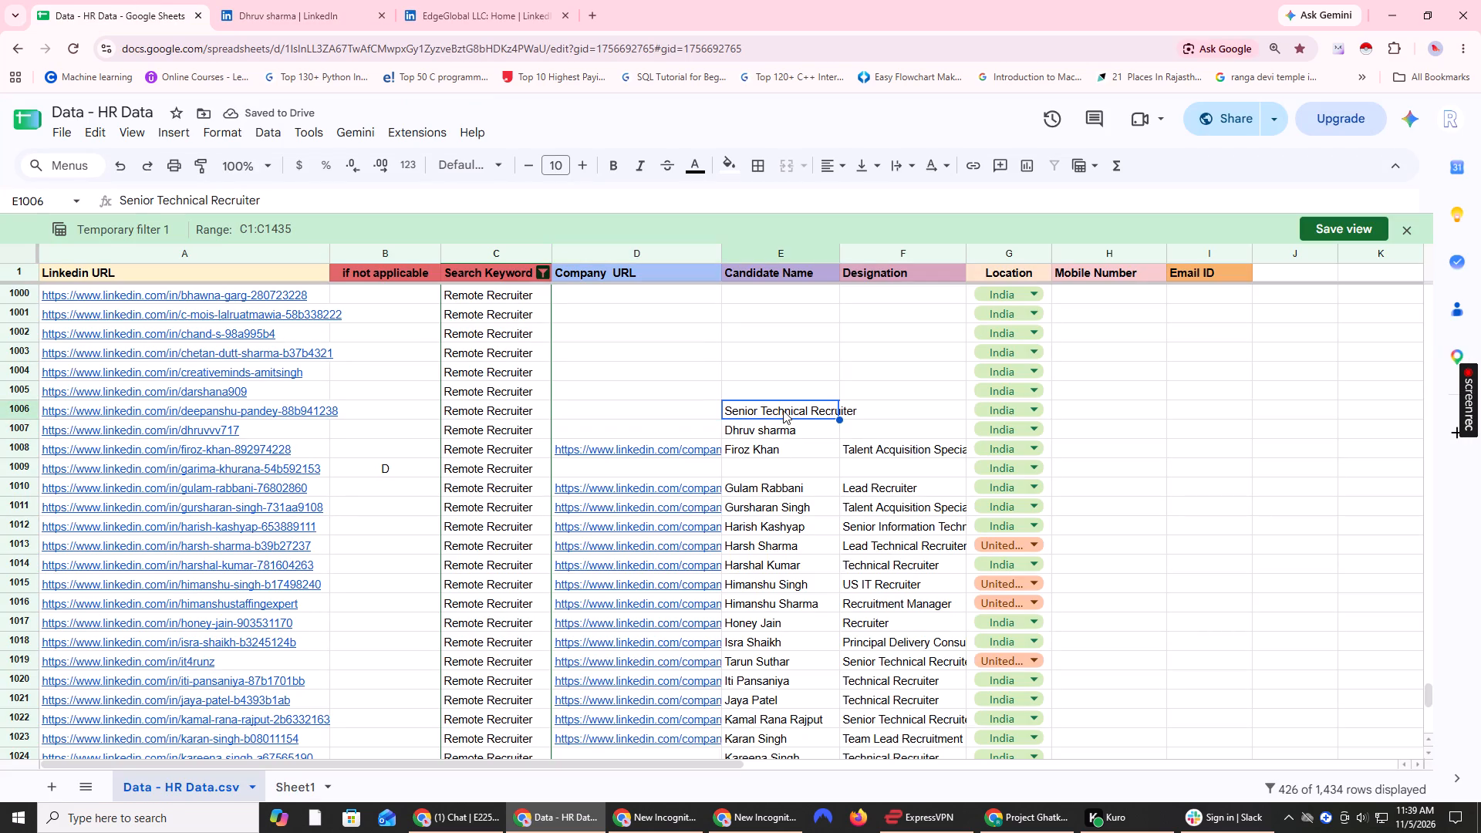
pyautogui.hotkey('ctrl', 'x')
pyautogui.click(872, 433)
pyautogui.hotkey('ctrl', 'v')
pyautogui.click(773, 452)
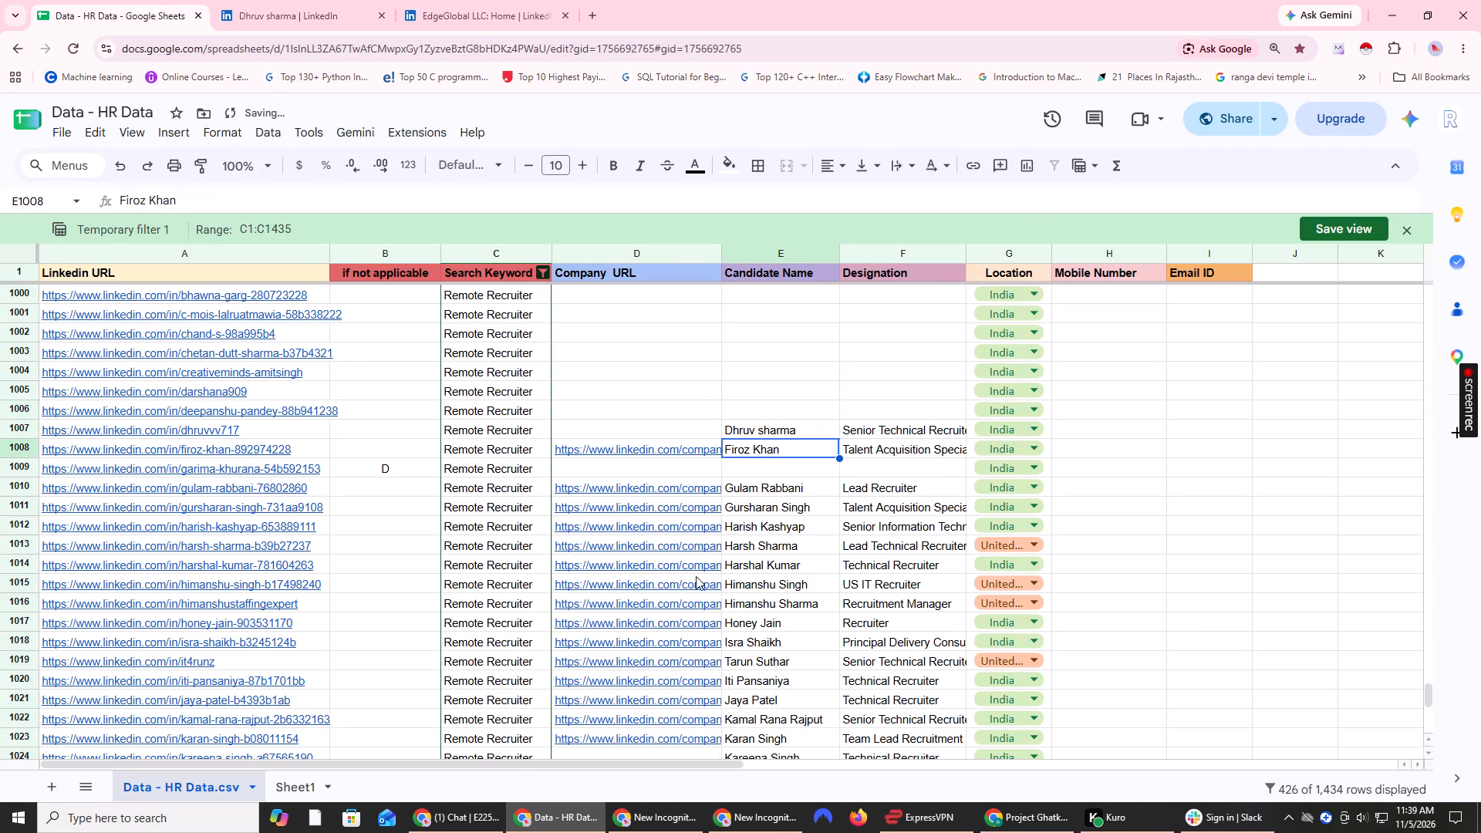
# Copy the EdgeGlobal LLC LinkedIn page address into Company URL cell D1007.
pyautogui.click(332, 0)
pyautogui.click(508, 0)
pyautogui.click(421, 51)
pyautogui.hotkey('ctrl', 'c')
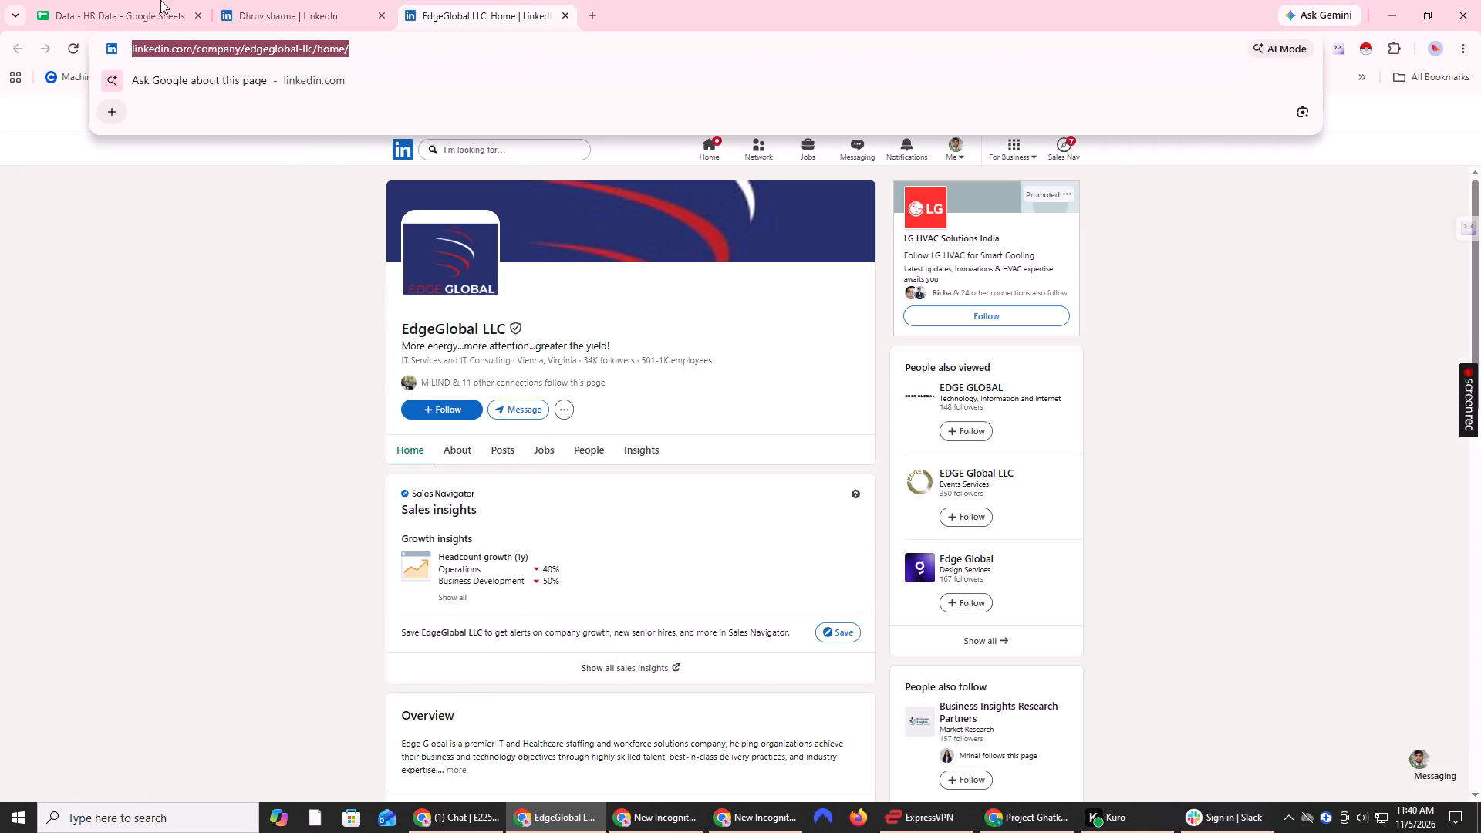
pyautogui.click(135, 0)
pyautogui.click(666, 434)
pyautogui.hotkey('ctrl', 'v')
pyautogui.click(695, 388)
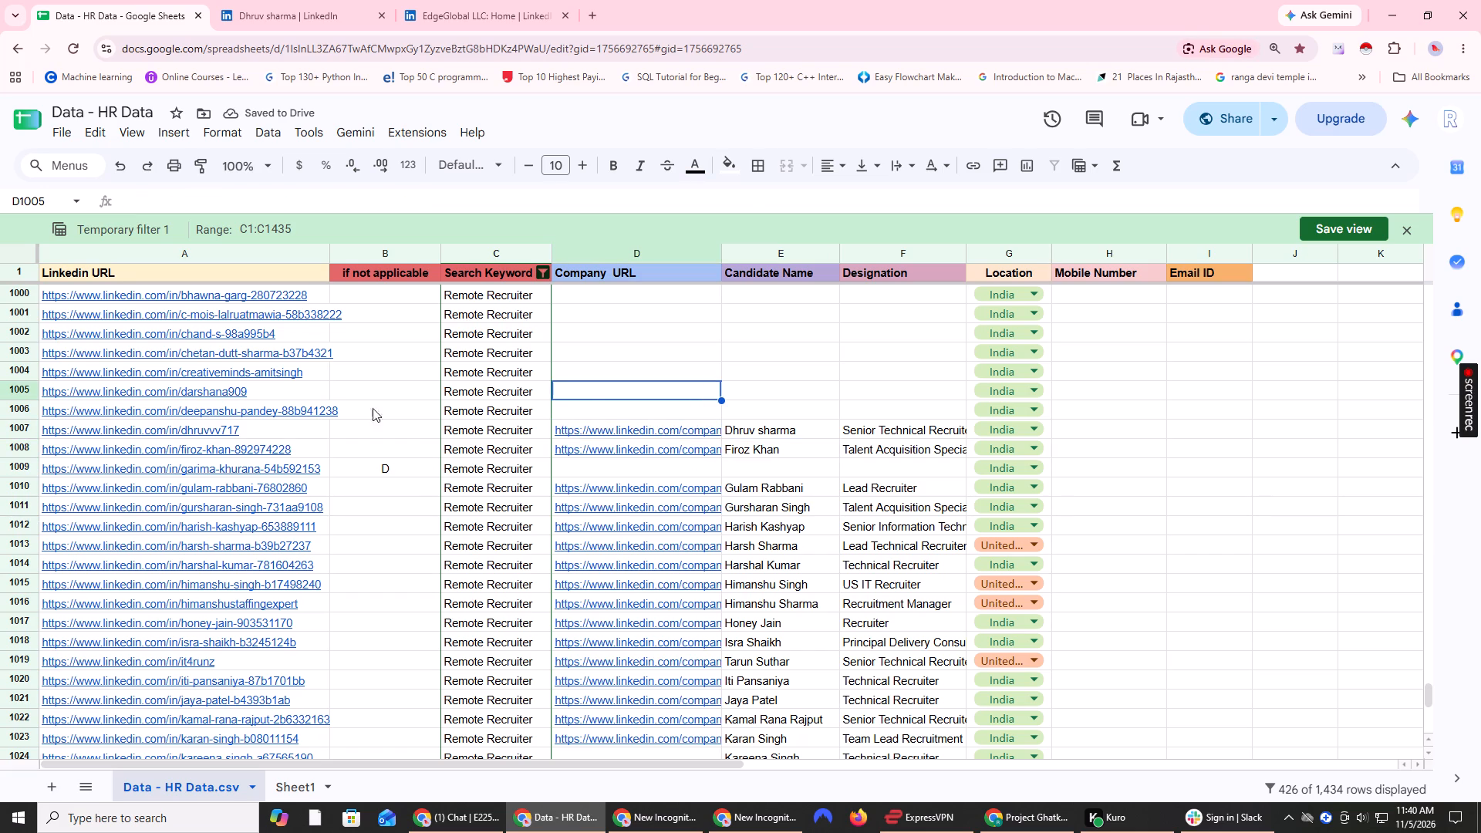
# Open the LinkedIn profile linked in cell A1006 and close the previous candidate's profile and the EdgeGlobal LLC page.
pyautogui.click(285, 410)
pyautogui.click(193, 439)
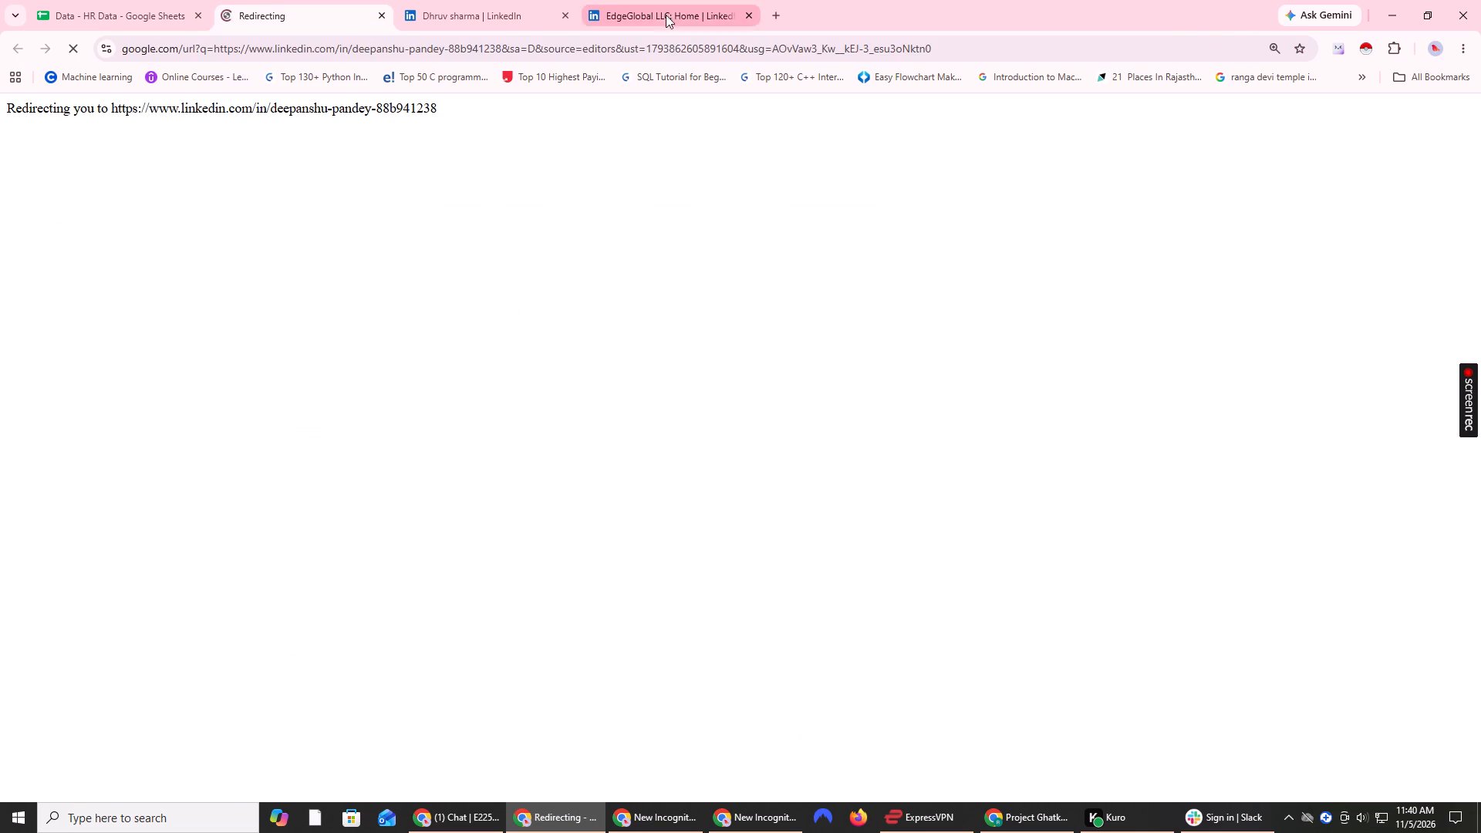
pyautogui.click(568, 15)
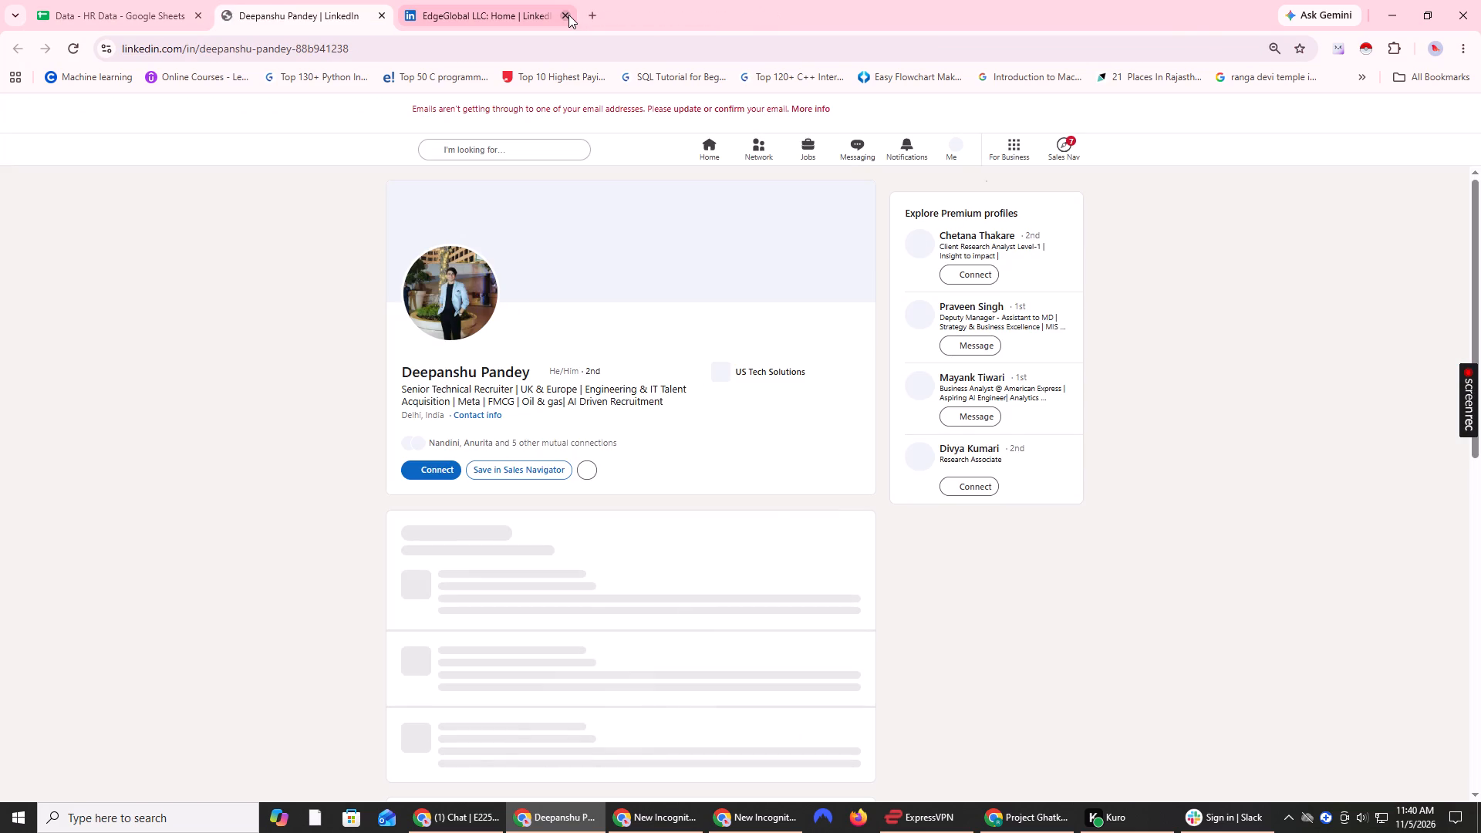
pyautogui.click(567, 16)
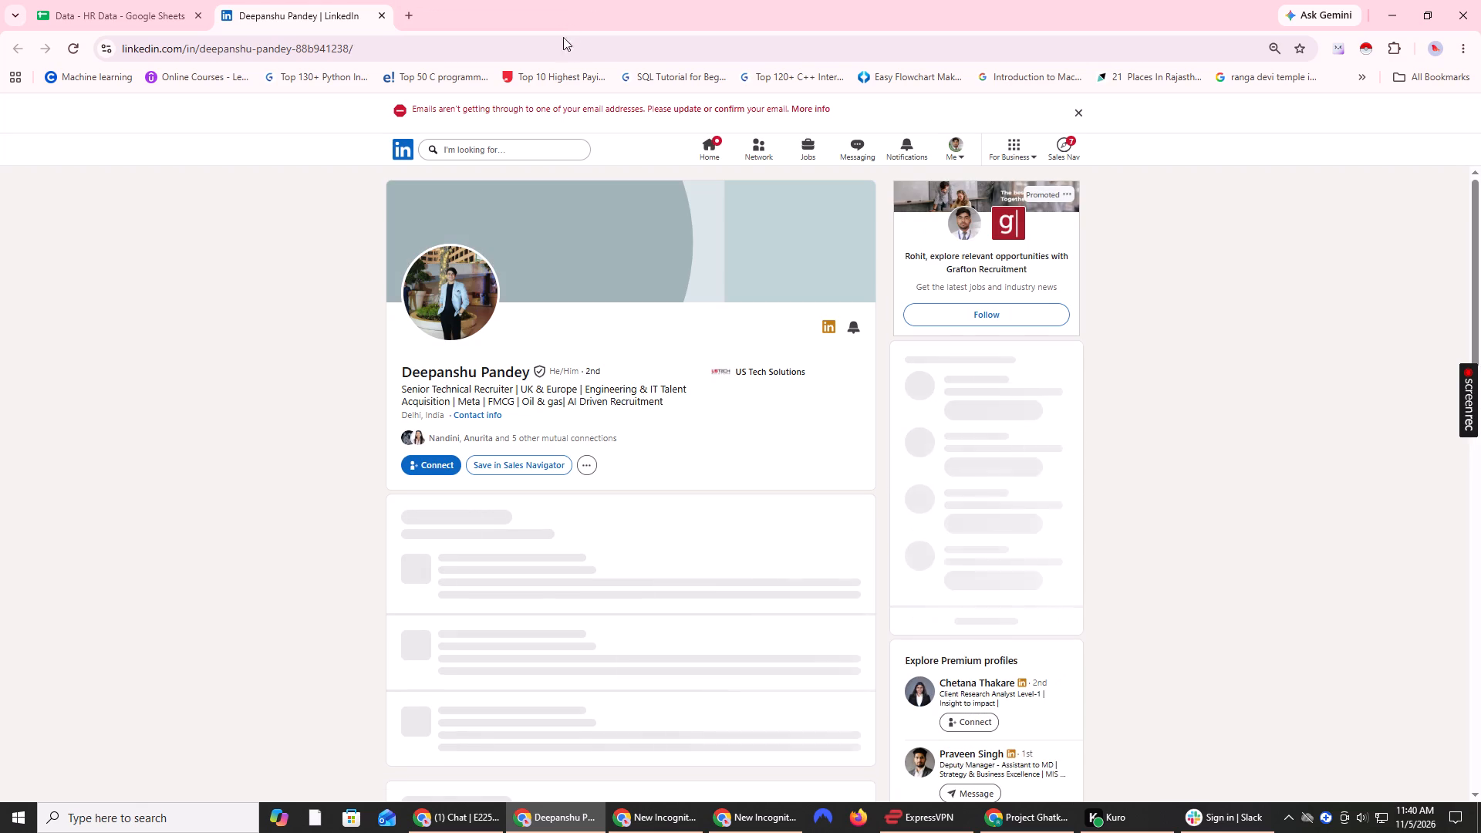
# Copy the candidate's name from the opened LinkedIn profile into Candidate Name cell E1006.
pyautogui.moveTo(392, 371); pyautogui.dragTo(530, 367)
pyautogui.hotkey('ctrl', 'c')
pyautogui.click(205, 406)
pyautogui.click(142, 0)
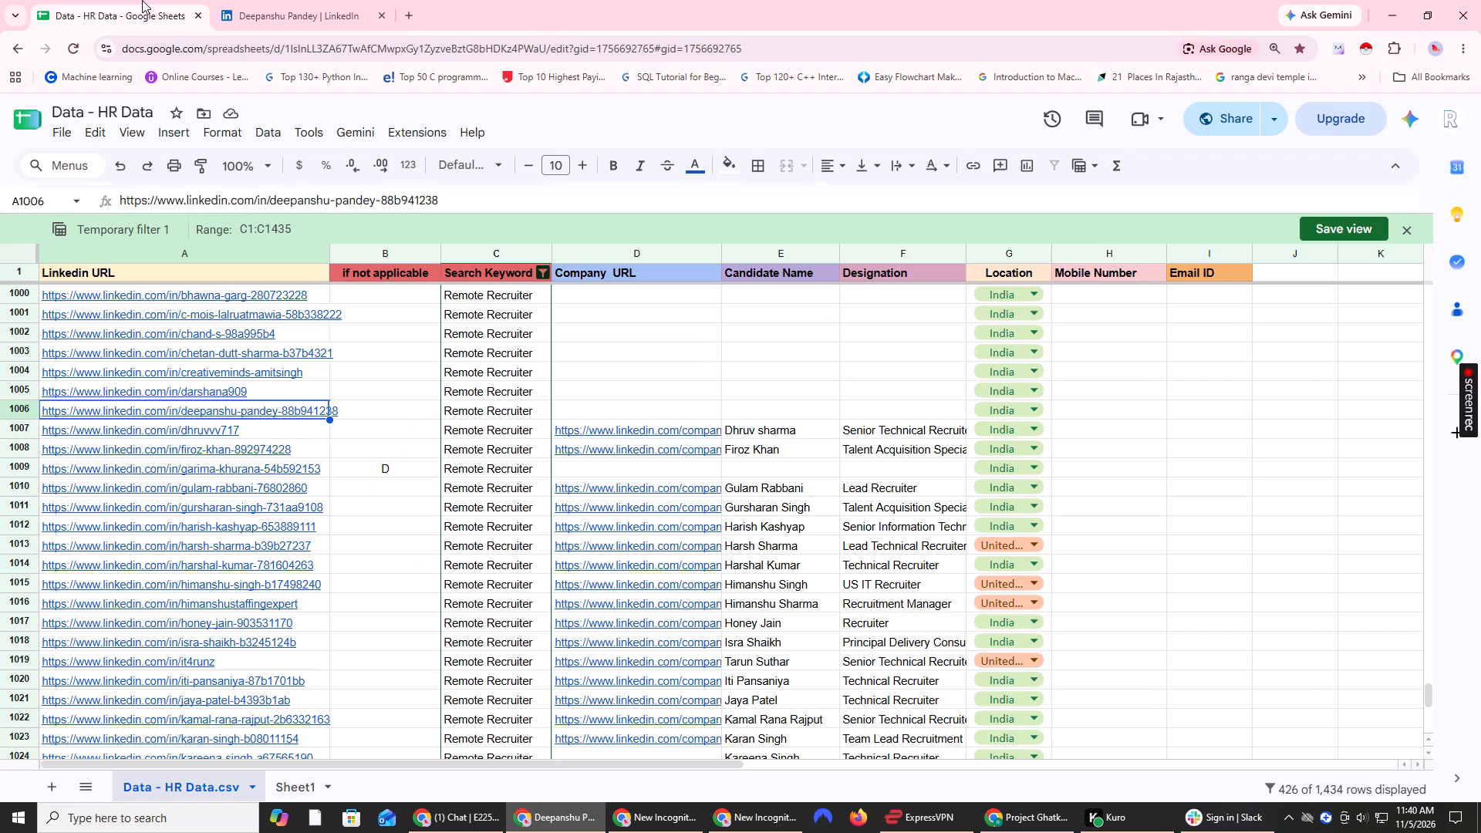
pyautogui.doubleClick(771, 416)
pyautogui.hotkey('ctrl', 'v')
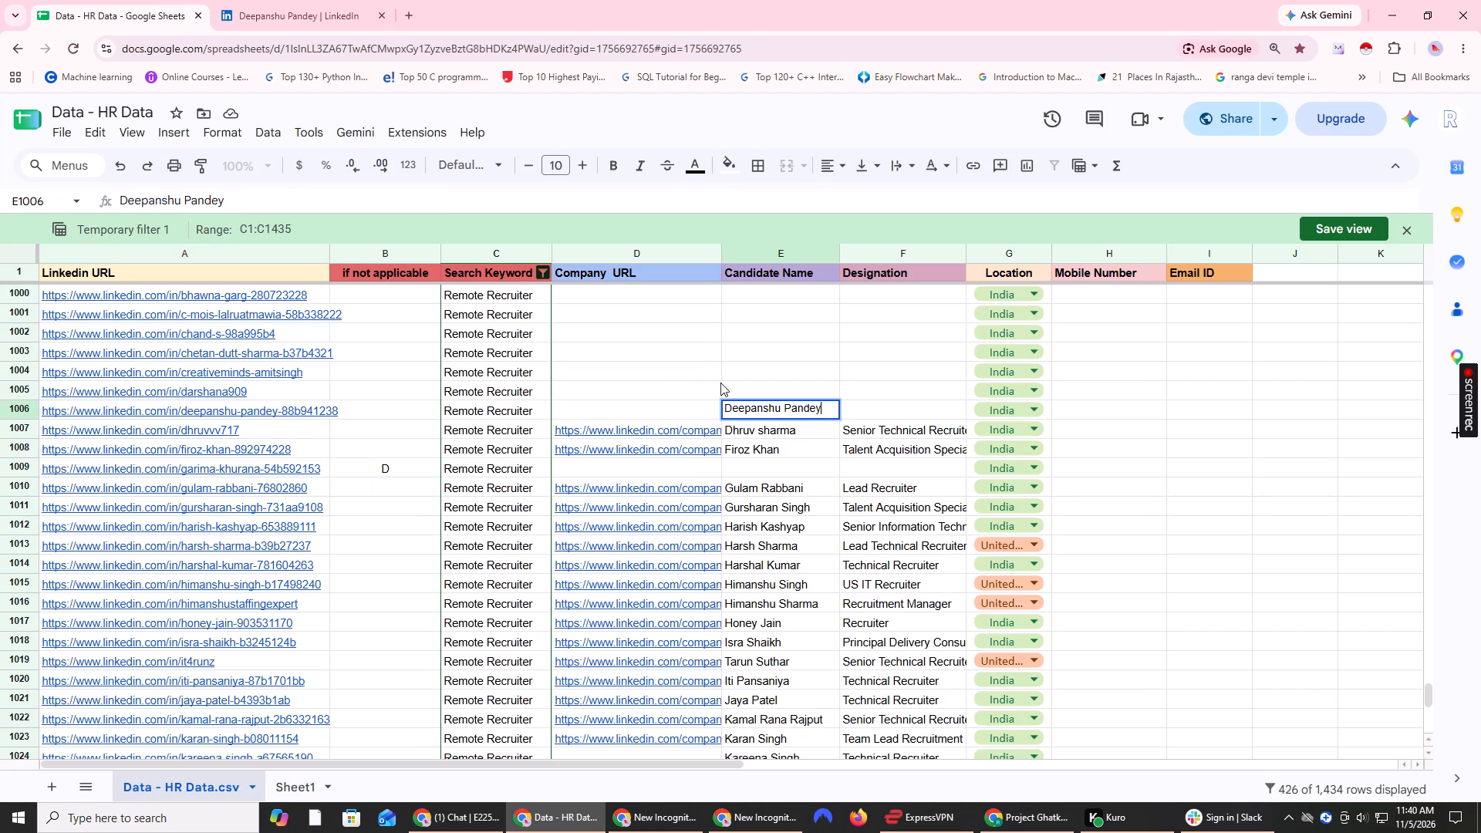
pyautogui.click(715, 377)
# Open the company page of the row 1006 candidate's current employer, US Tech Solutions, from the profile's Experience section.
pyautogui.click(332, 0)
pyautogui.scroll(-5, 495, 448)
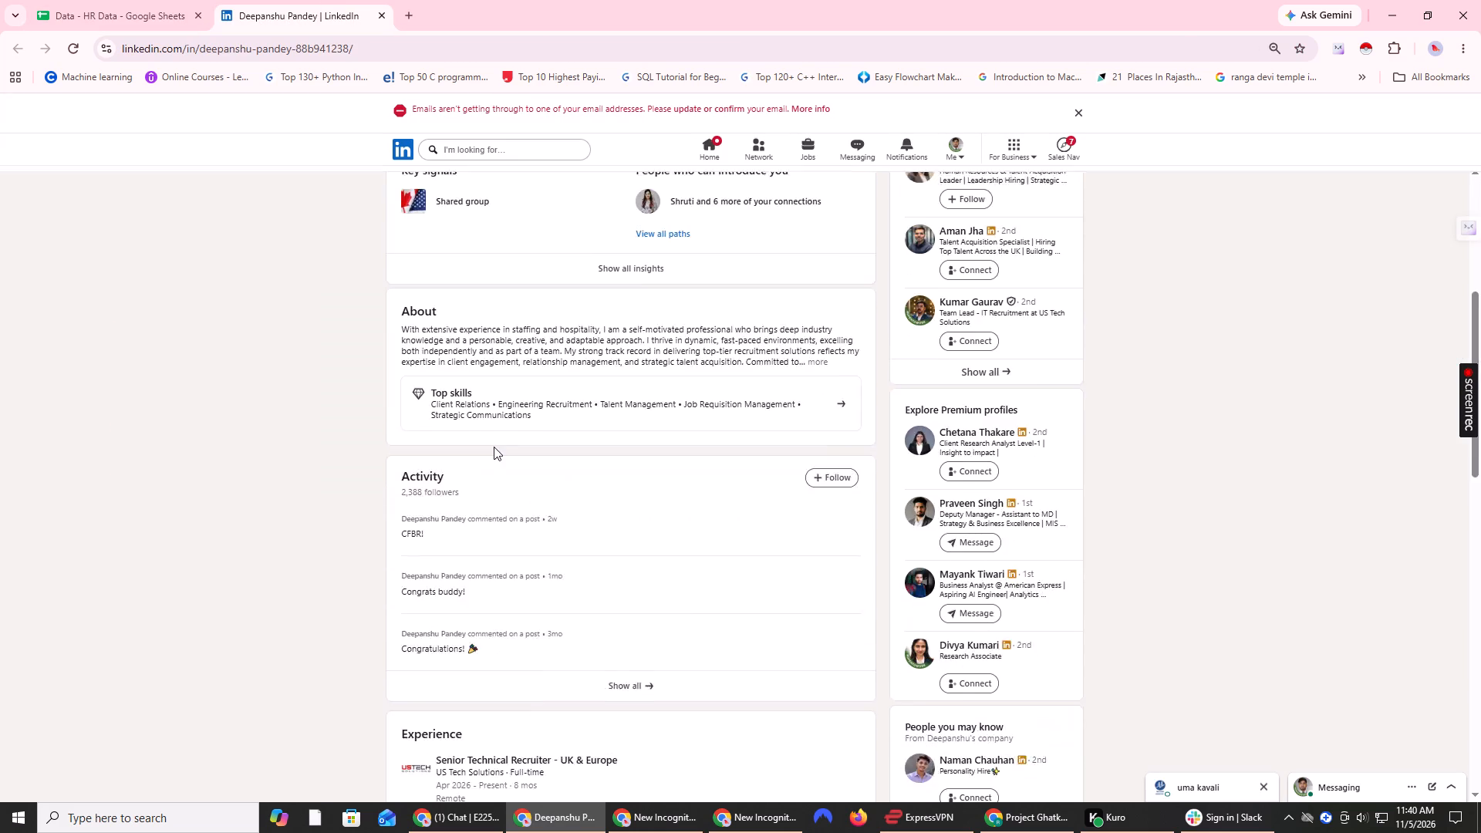
pyautogui.scroll(-4, 494, 447)
pyautogui.keyDown('ctrl'); pyautogui.click(428, 457); pyautogui.keyUp('ctrl')
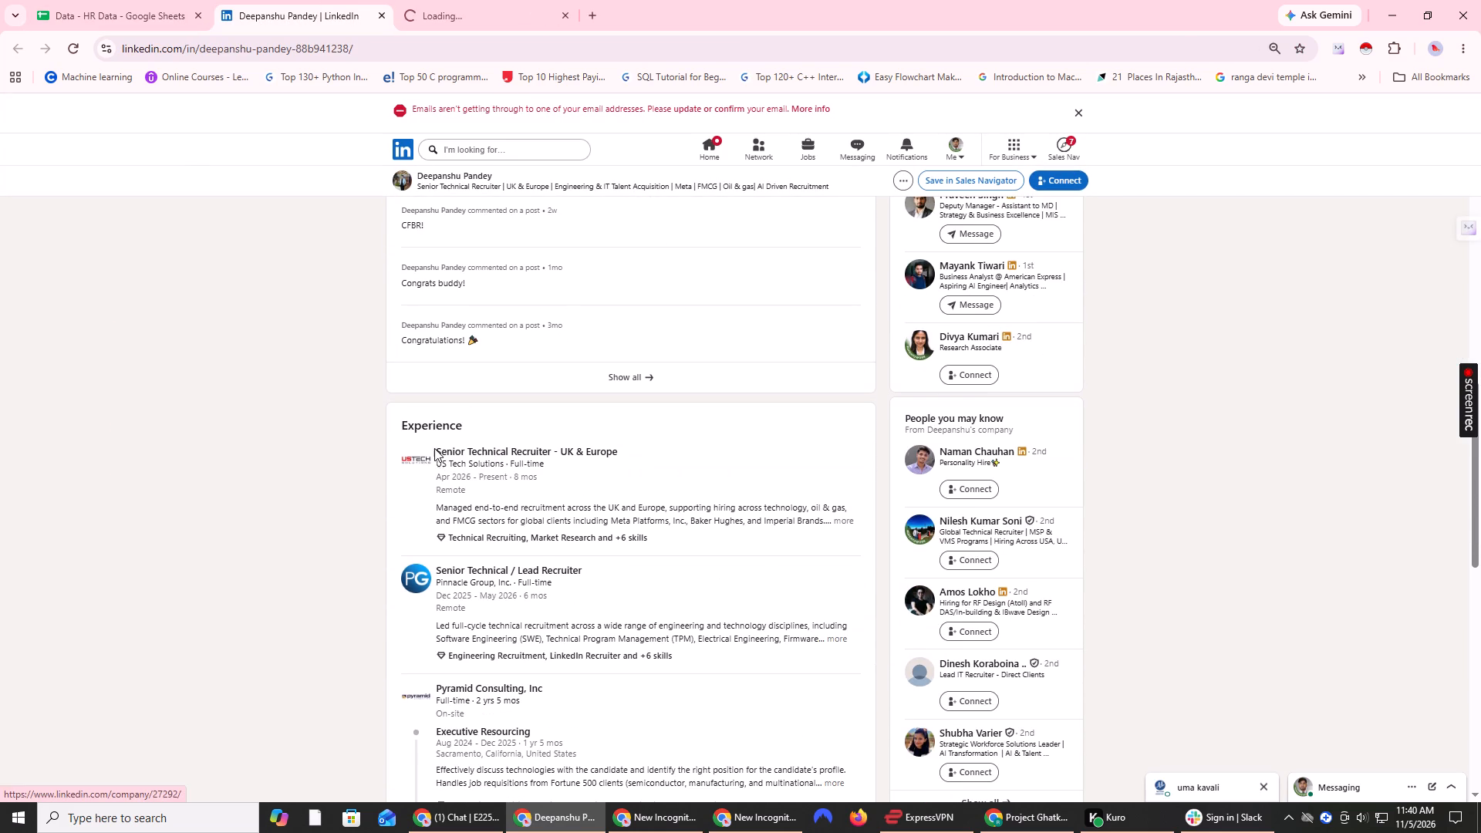
# Copy the job title Senior Technical Recruiter, without the region suffix, from the profile's experience into Designation cell F1006.
pyautogui.moveTo(431, 449); pyautogui.dragTo(552, 454)
pyautogui.hotkey('ctrl', 'c')
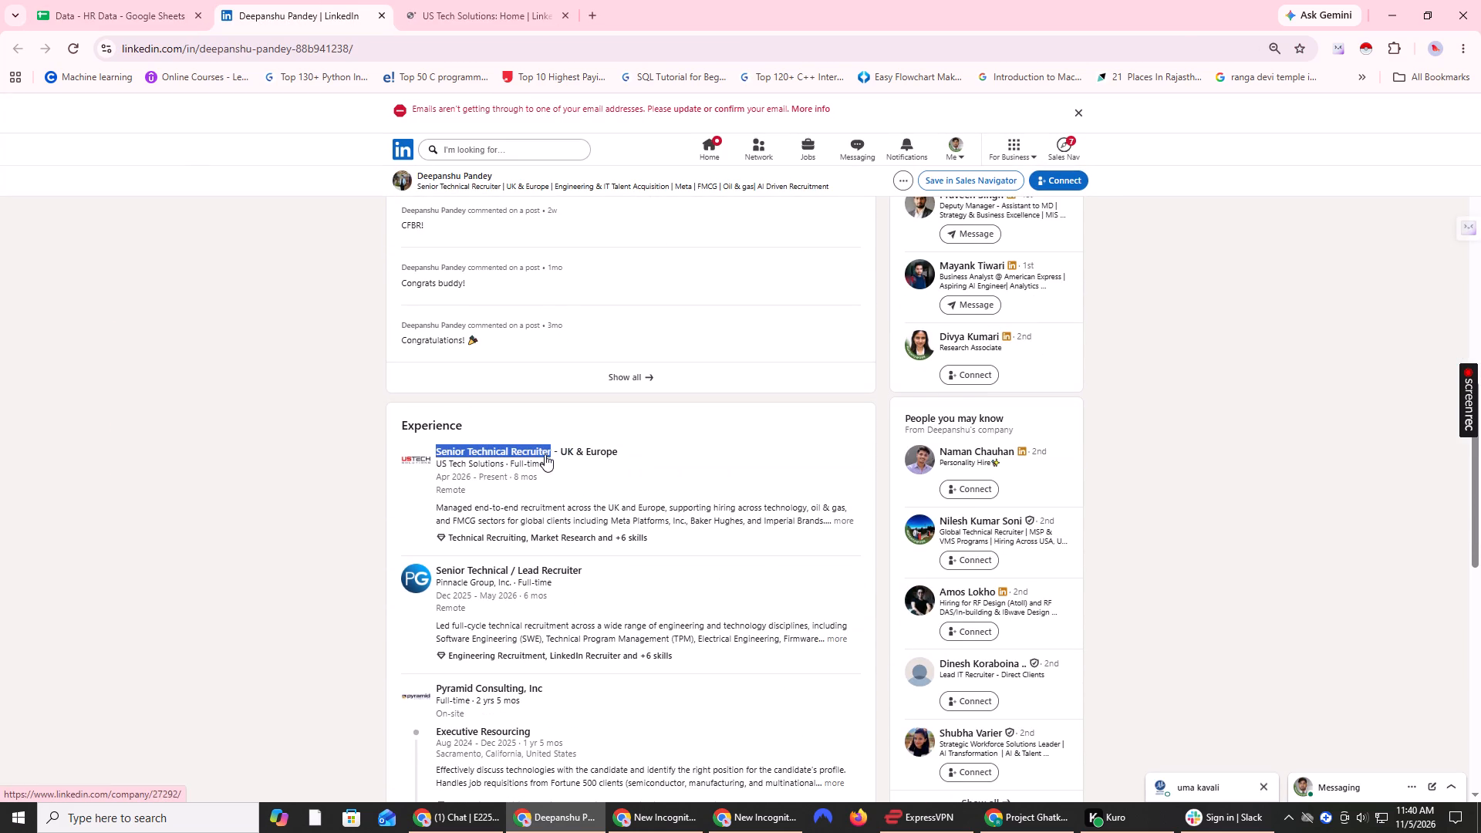
pyautogui.click(205, 411)
pyautogui.click(160, 0)
pyautogui.doubleClick(868, 407)
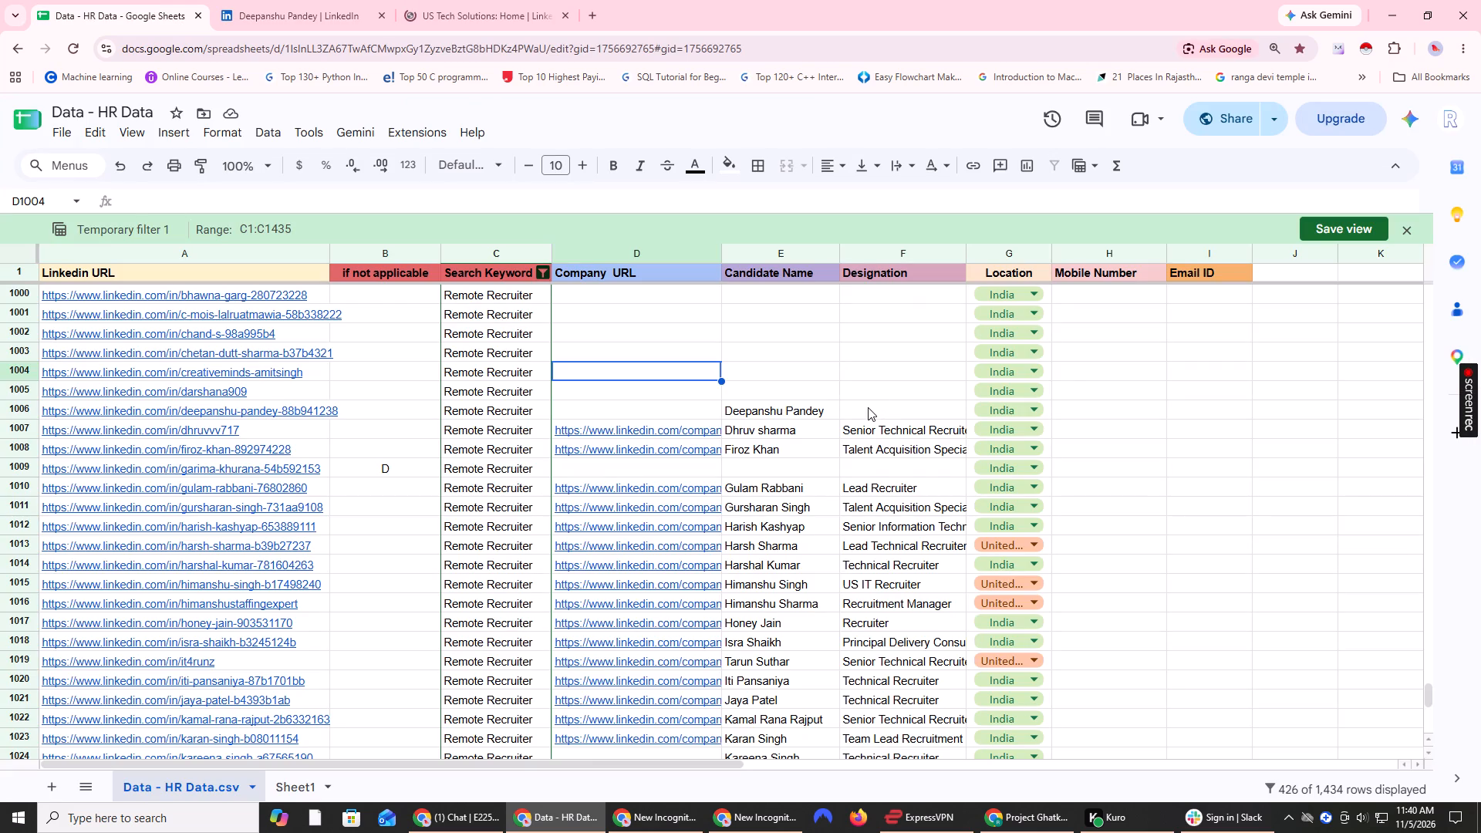
pyautogui.hotkey('ctrl', 'v')
pyautogui.click(799, 375)
# Copy the US Tech Solutions LinkedIn page address into Company URL cell D1006.
pyautogui.click(504, 0)
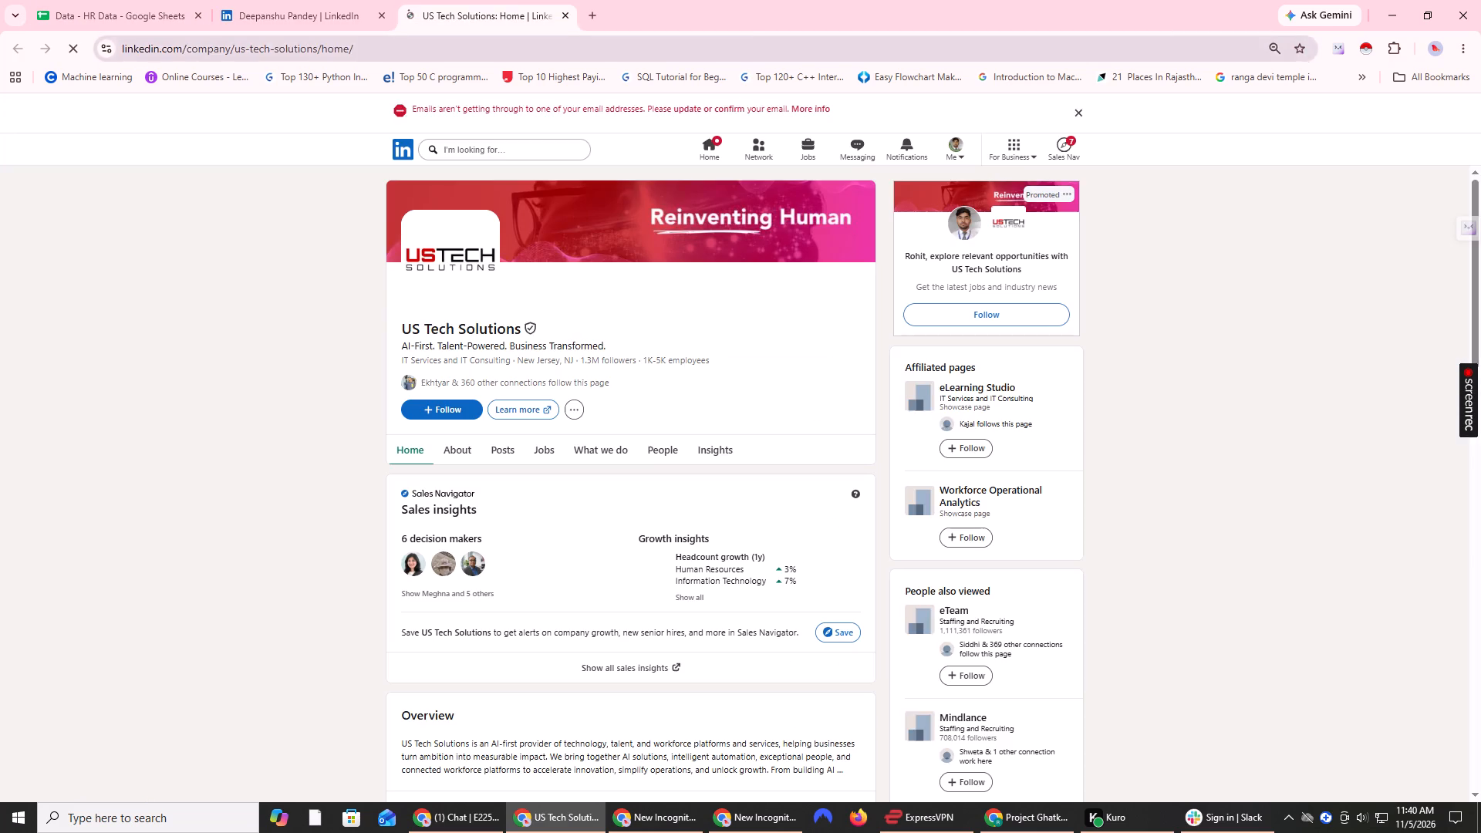
pyautogui.click(450, 57)
pyautogui.hotkey('ctrl', 'c')
pyautogui.click(119, 0)
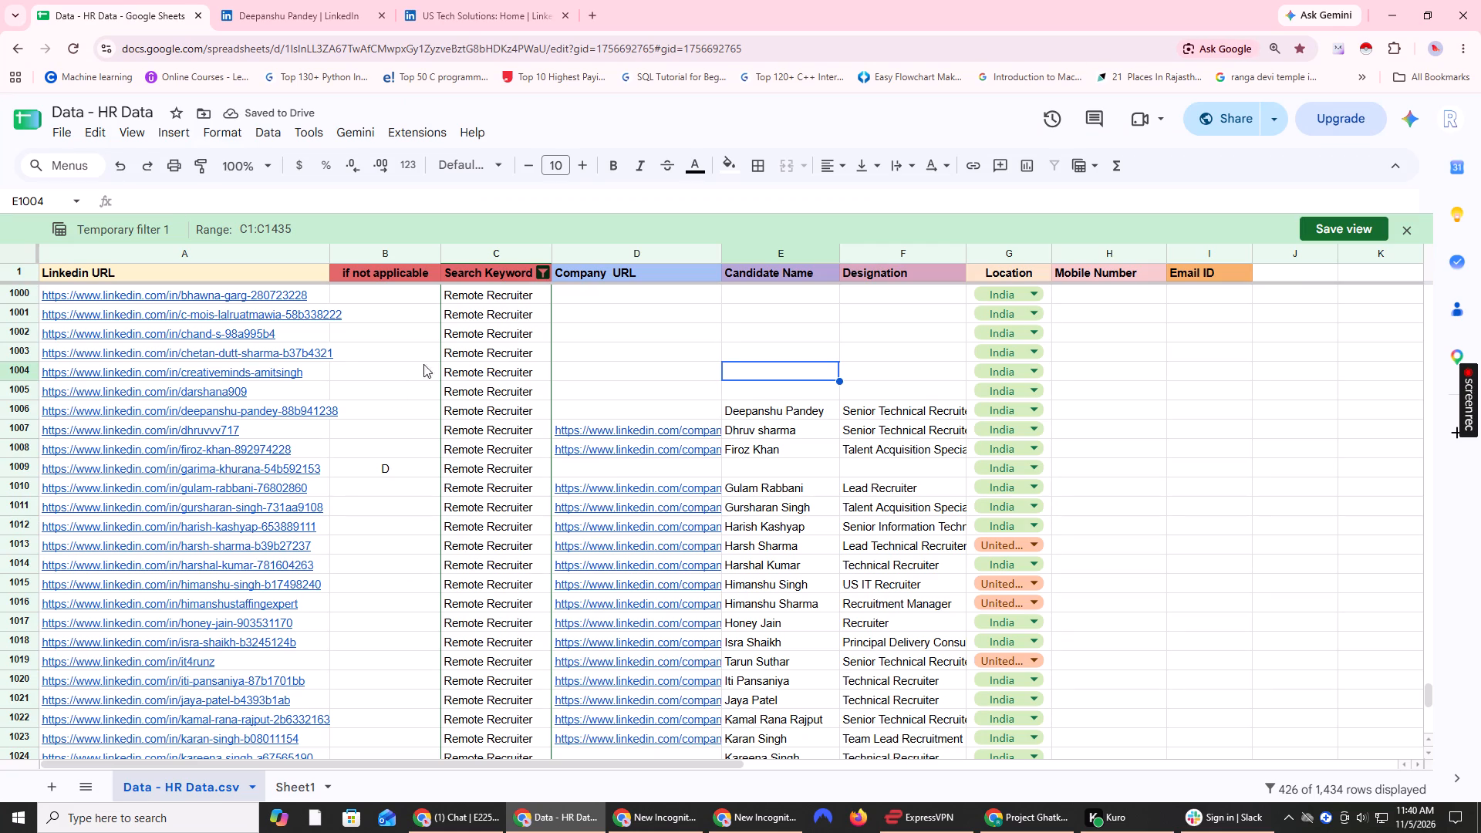
pyautogui.doubleClick(638, 413)
pyautogui.hotkey('ctrl', 'v')
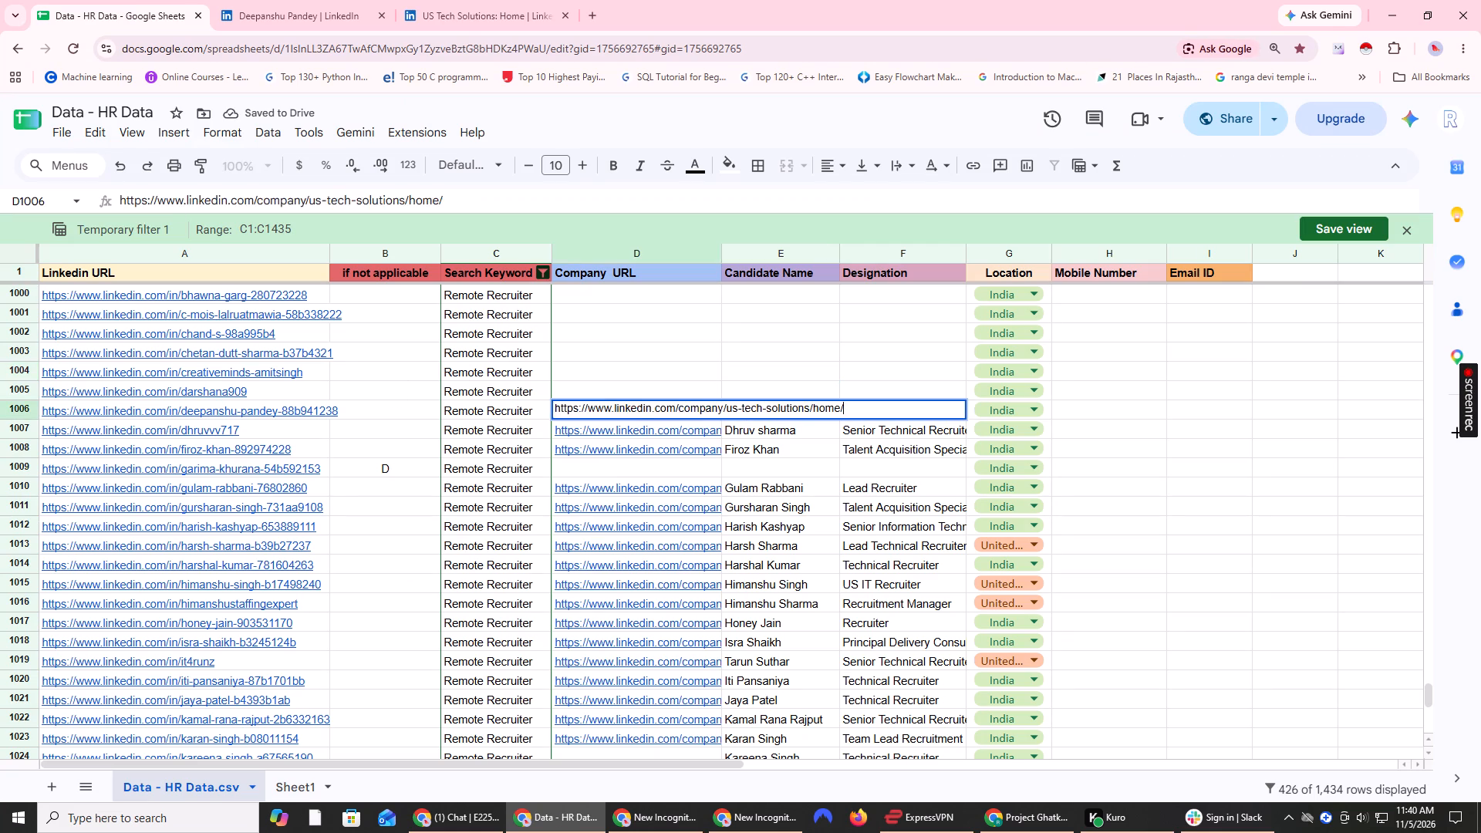
pyautogui.click(648, 382)
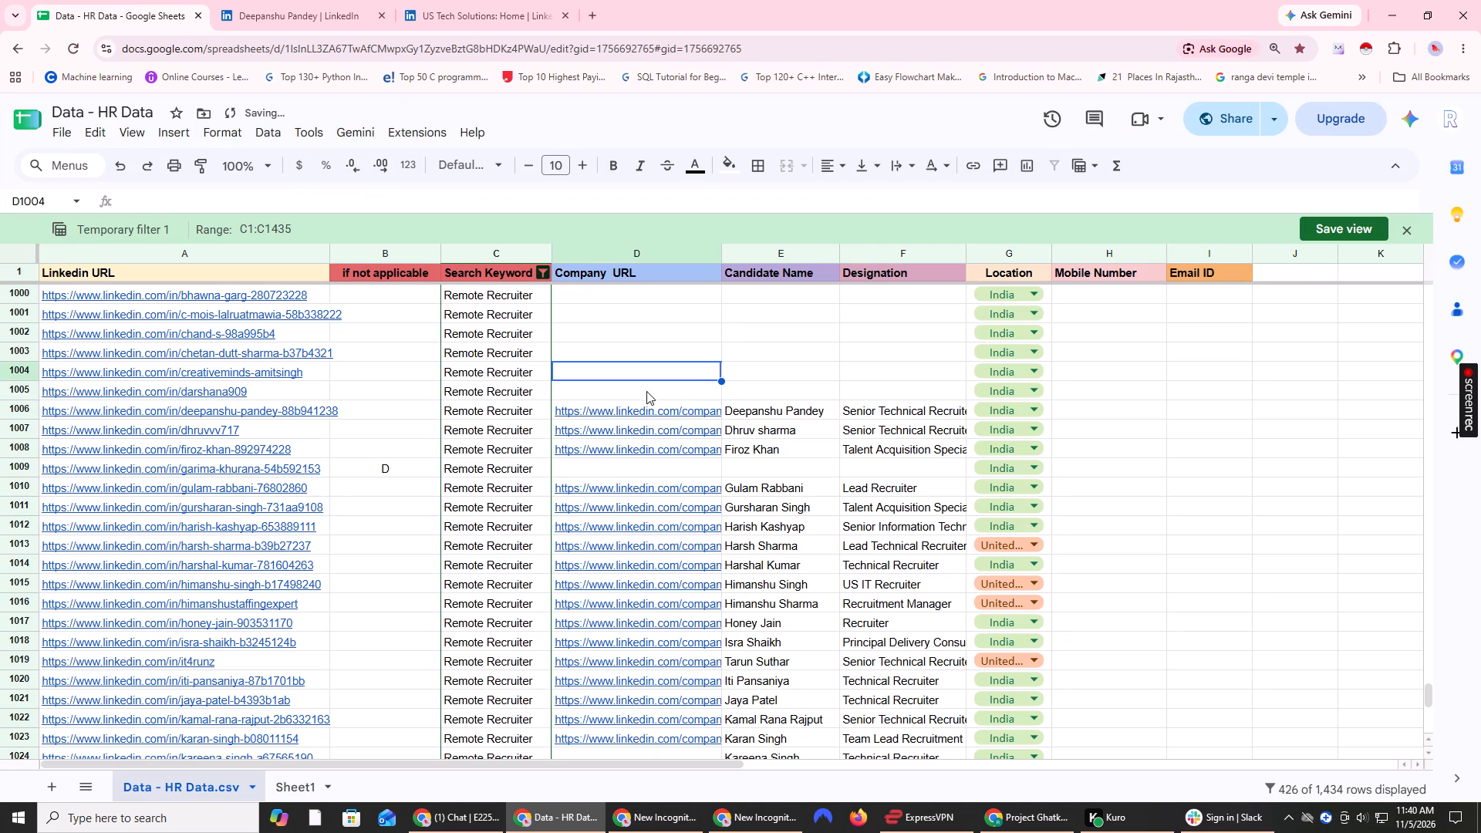
# Open the LinkedIn profile linked in cell A1005 and copy the candidate's name into Candidate Name cell E1005.
pyautogui.click(617, 399)
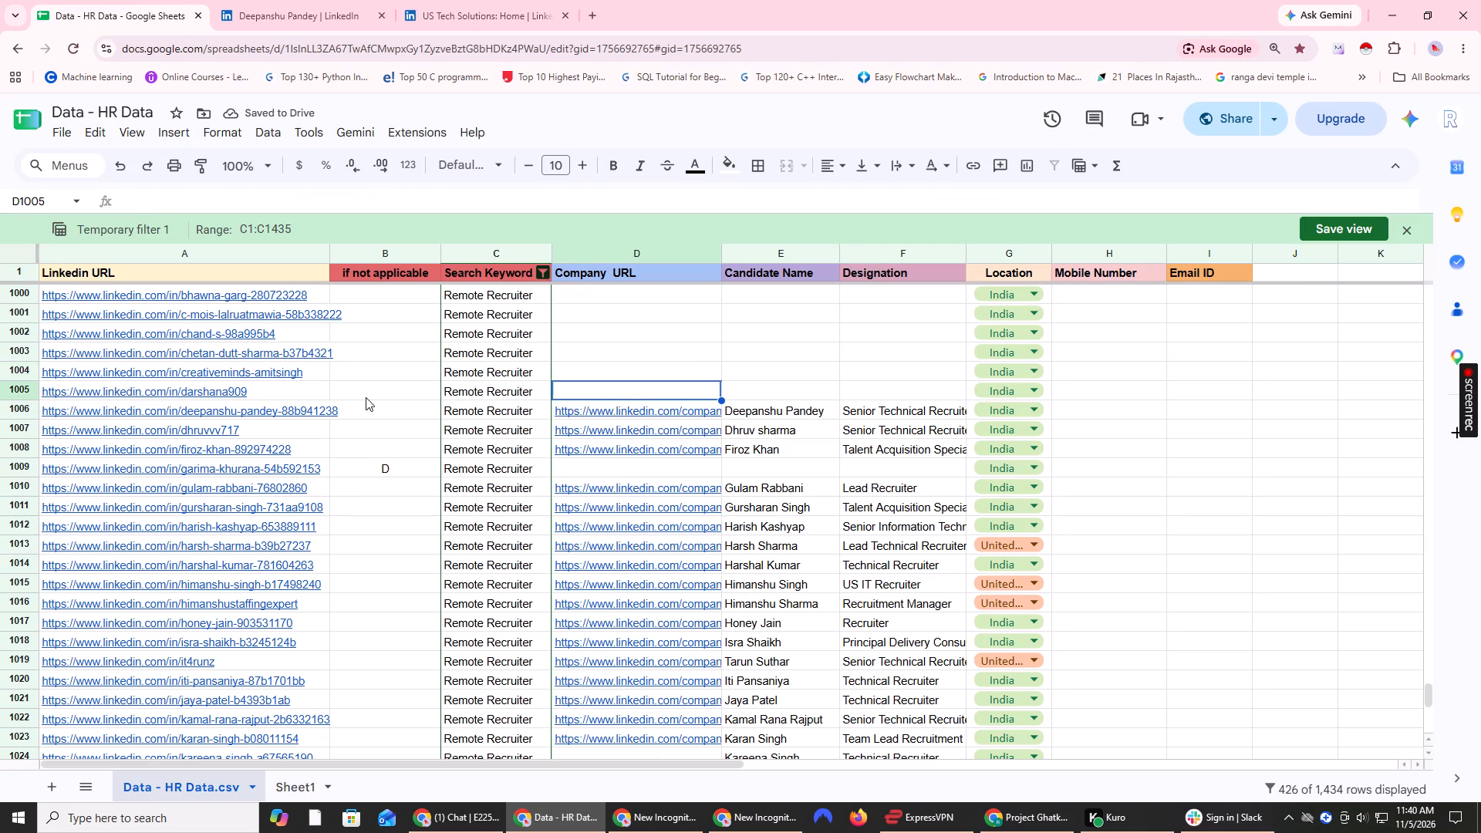
pyautogui.click(200, 390)
pyautogui.click(168, 421)
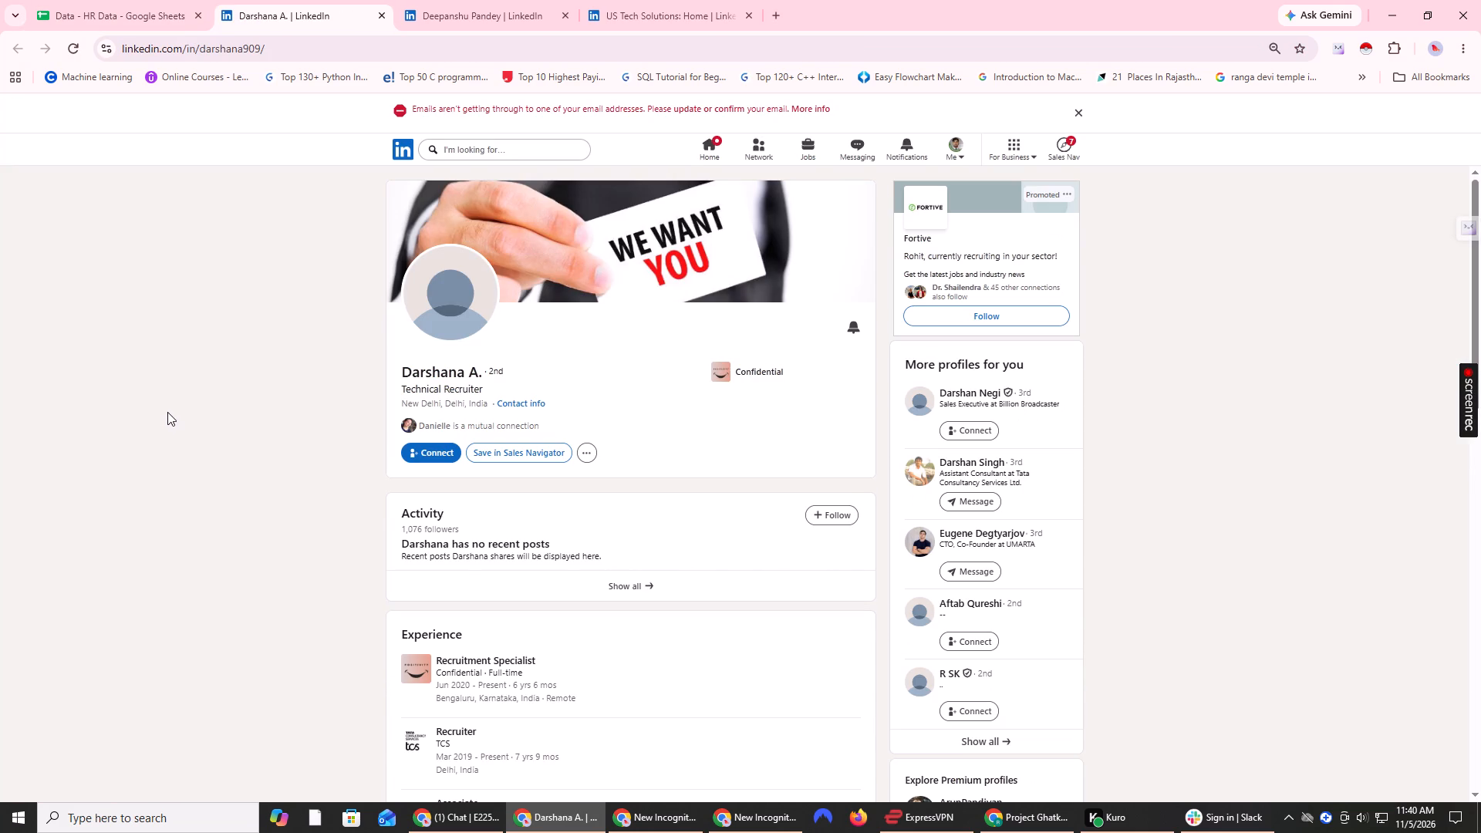
pyautogui.moveTo(385, 372); pyautogui.dragTo(451, 366)
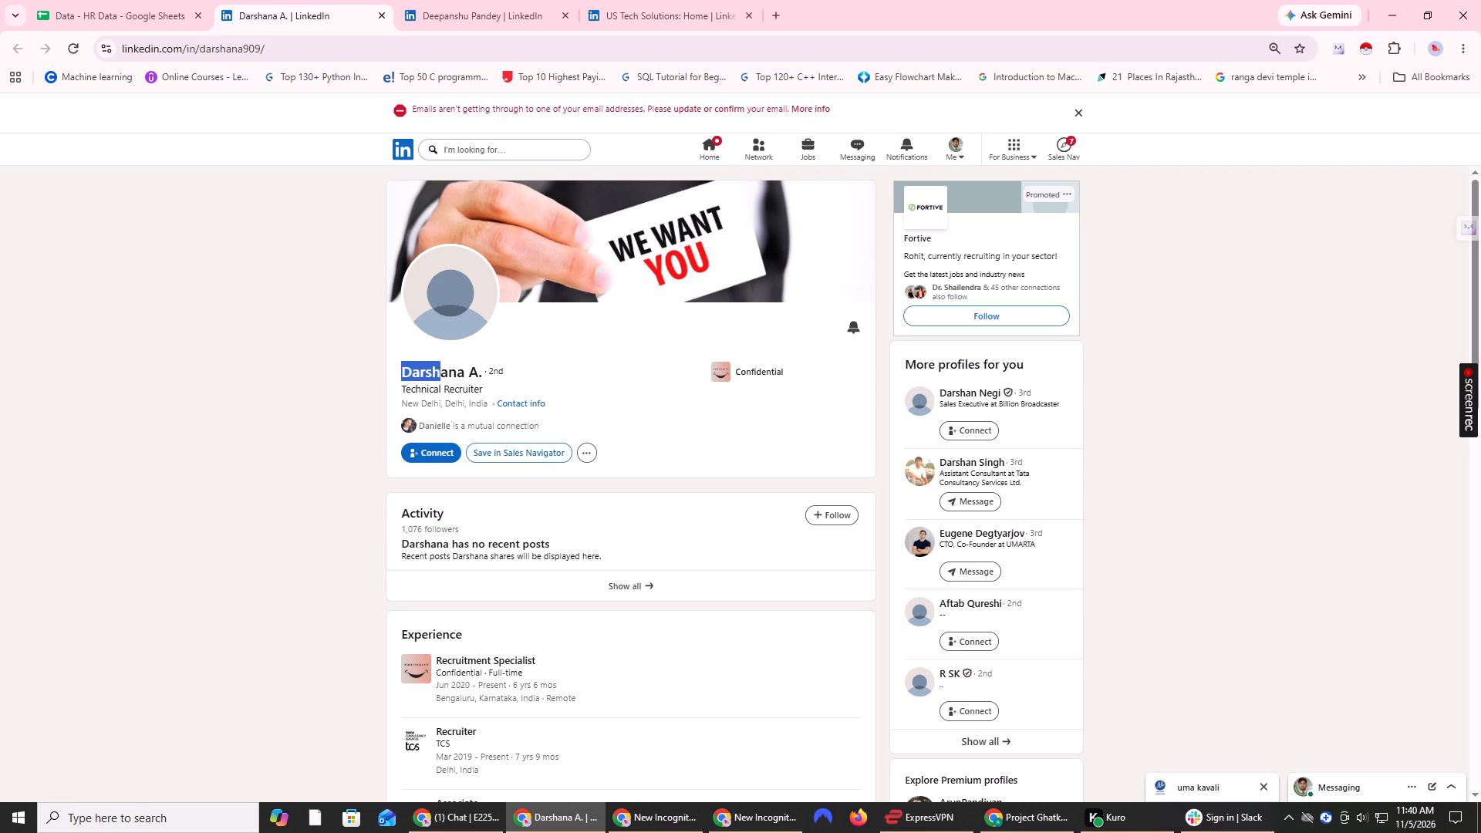
pyautogui.moveTo(451, 366); pyautogui.dragTo(481, 369)
pyautogui.hotkey('ctrl', 'c')
pyautogui.click(275, 418)
pyautogui.click(519, 0)
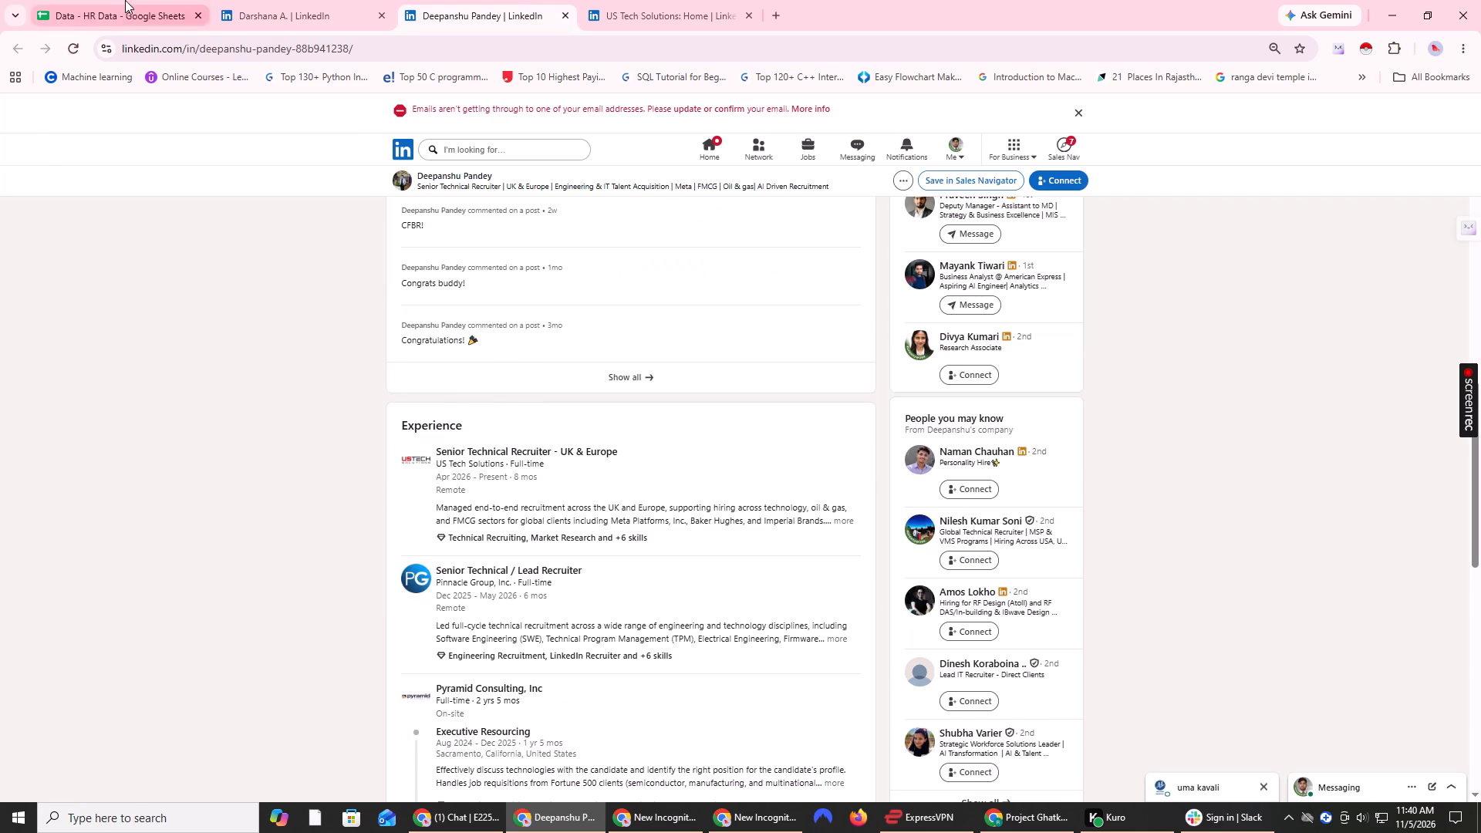
pyautogui.click(125, 0)
pyautogui.doubleClick(747, 389)
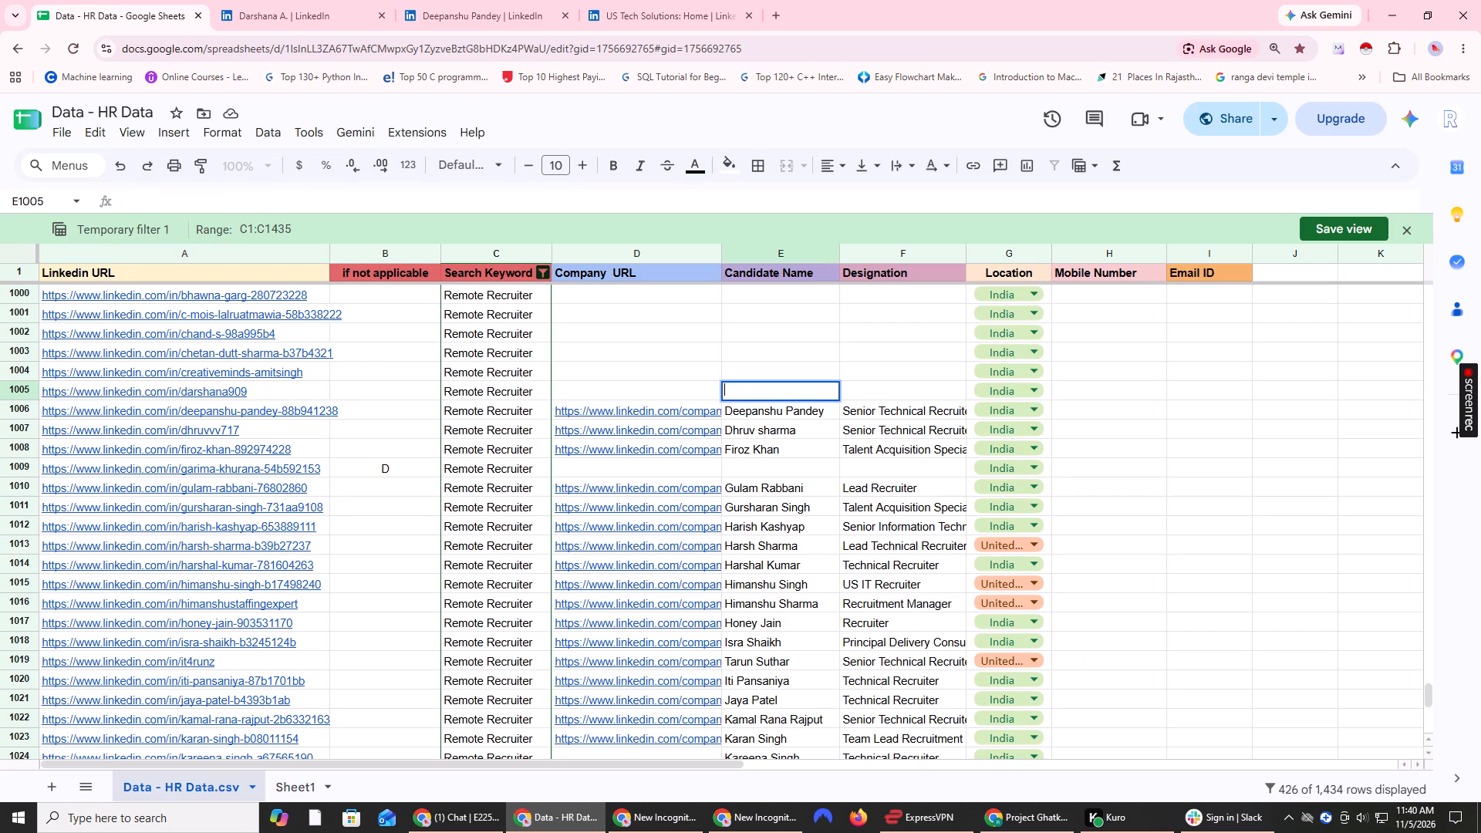
pyautogui.hotkey('ctrl', 'v')
pyautogui.click(683, 366)
# Open the company page of the row 1005 candidate's most recent employer, listed as Confidential, from the profile's Experience section.
pyautogui.click(297, 0)
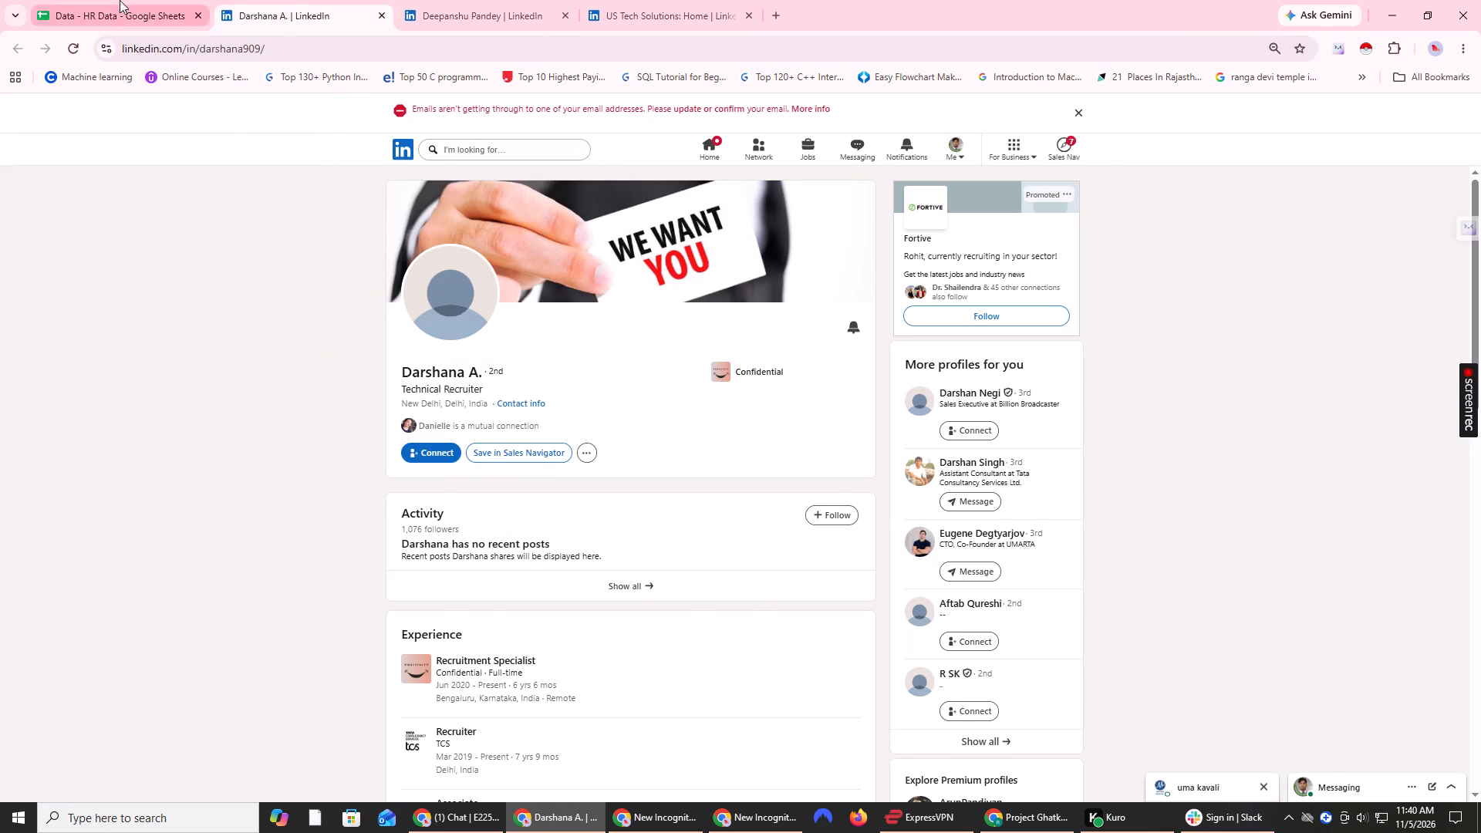
pyautogui.click(120, 0)
pyautogui.click(294, 0)
pyautogui.scroll(-3, 442, 548)
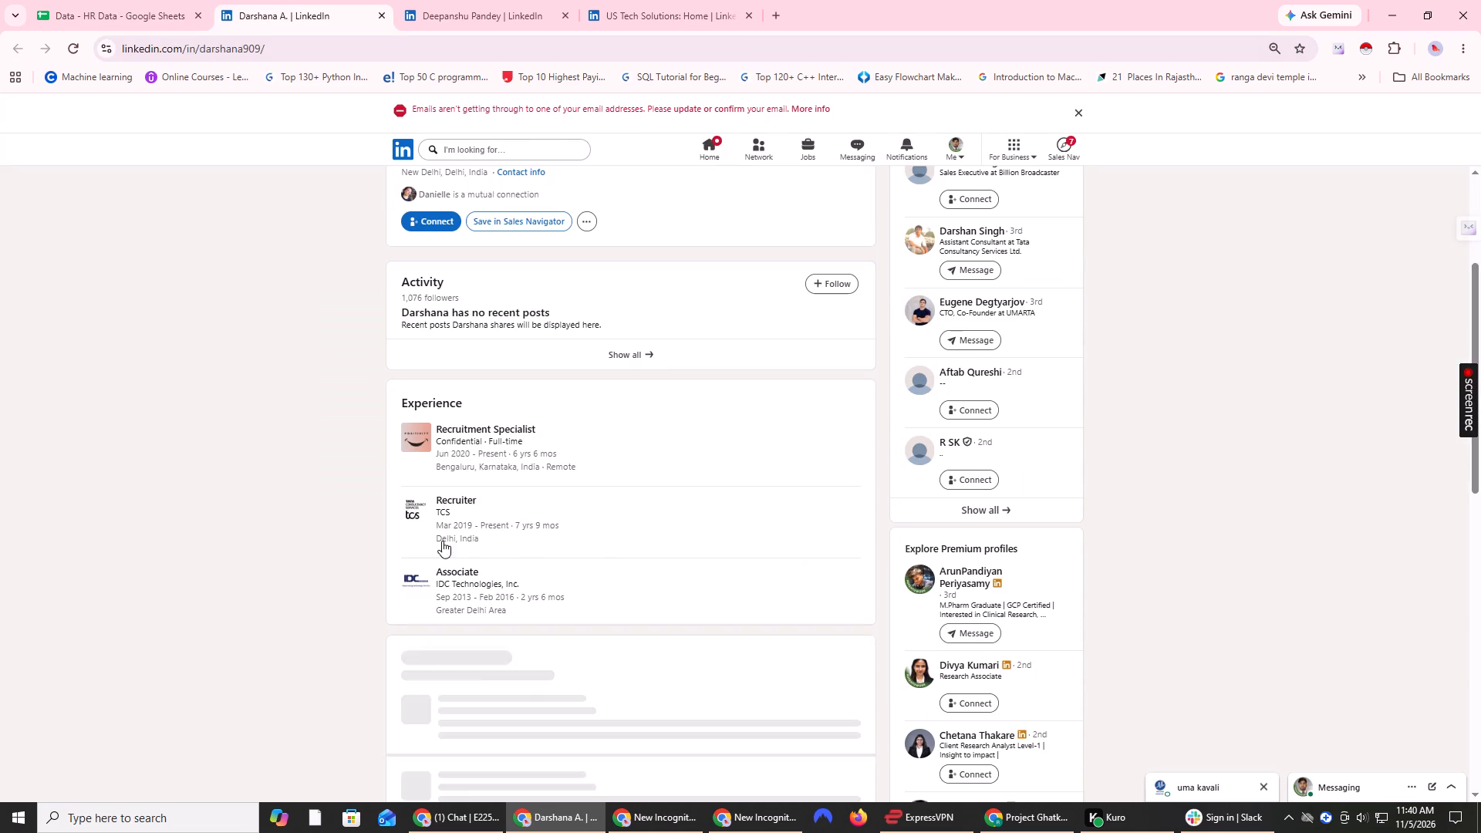
pyautogui.keyDown('ctrl'); pyautogui.click(410, 451); pyautogui.keyUp('ctrl')
# Copy the job title Recruitment Specialist from the profile's experience into Designation cell F1005.
pyautogui.moveTo(434, 429); pyautogui.dragTo(467, 430)
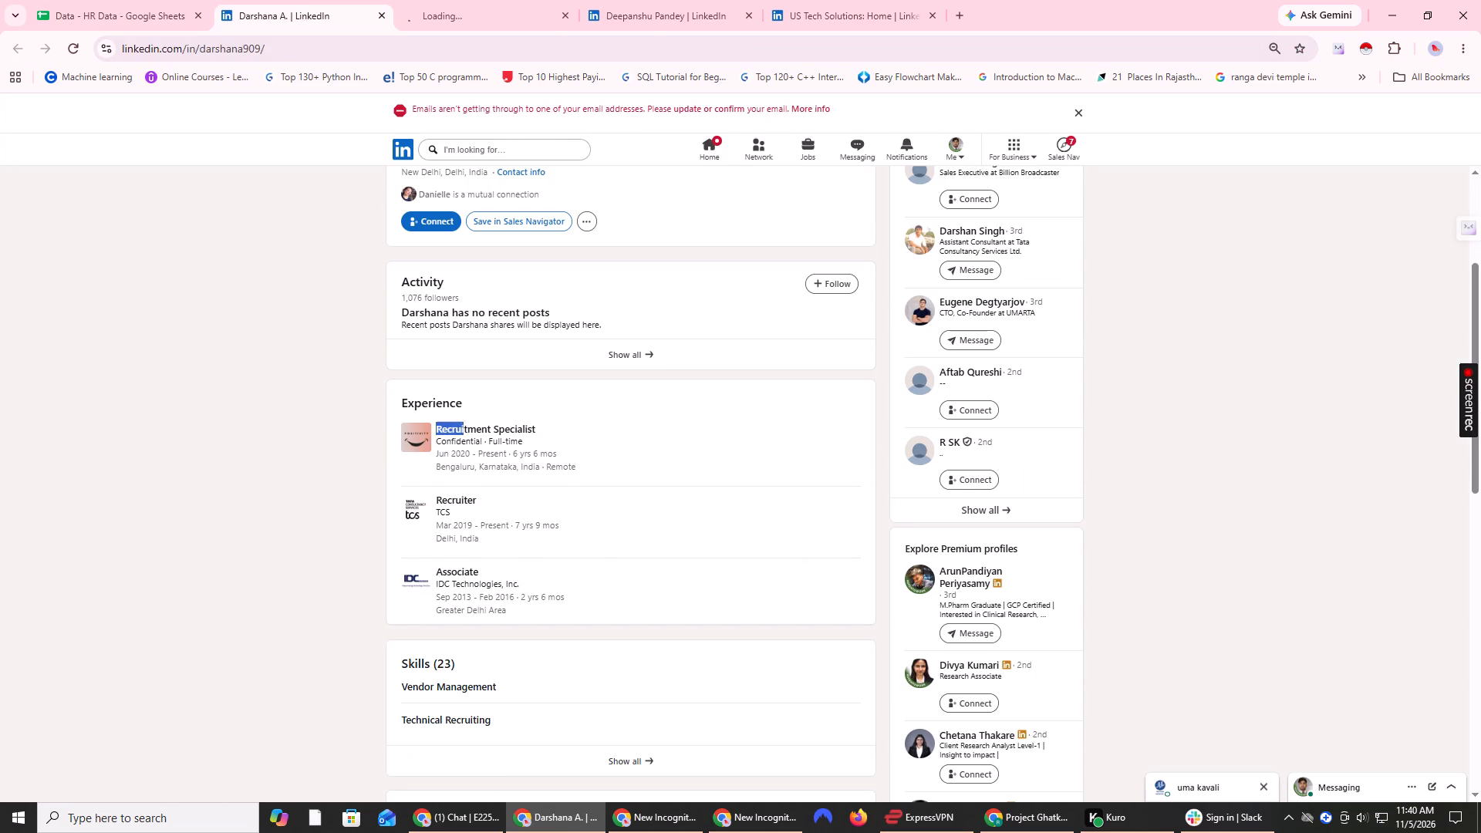
pyautogui.moveTo(467, 430); pyautogui.dragTo(550, 430)
pyautogui.hotkey('ctrl', 'c')
pyautogui.click(211, 491)
pyautogui.click(149, 0)
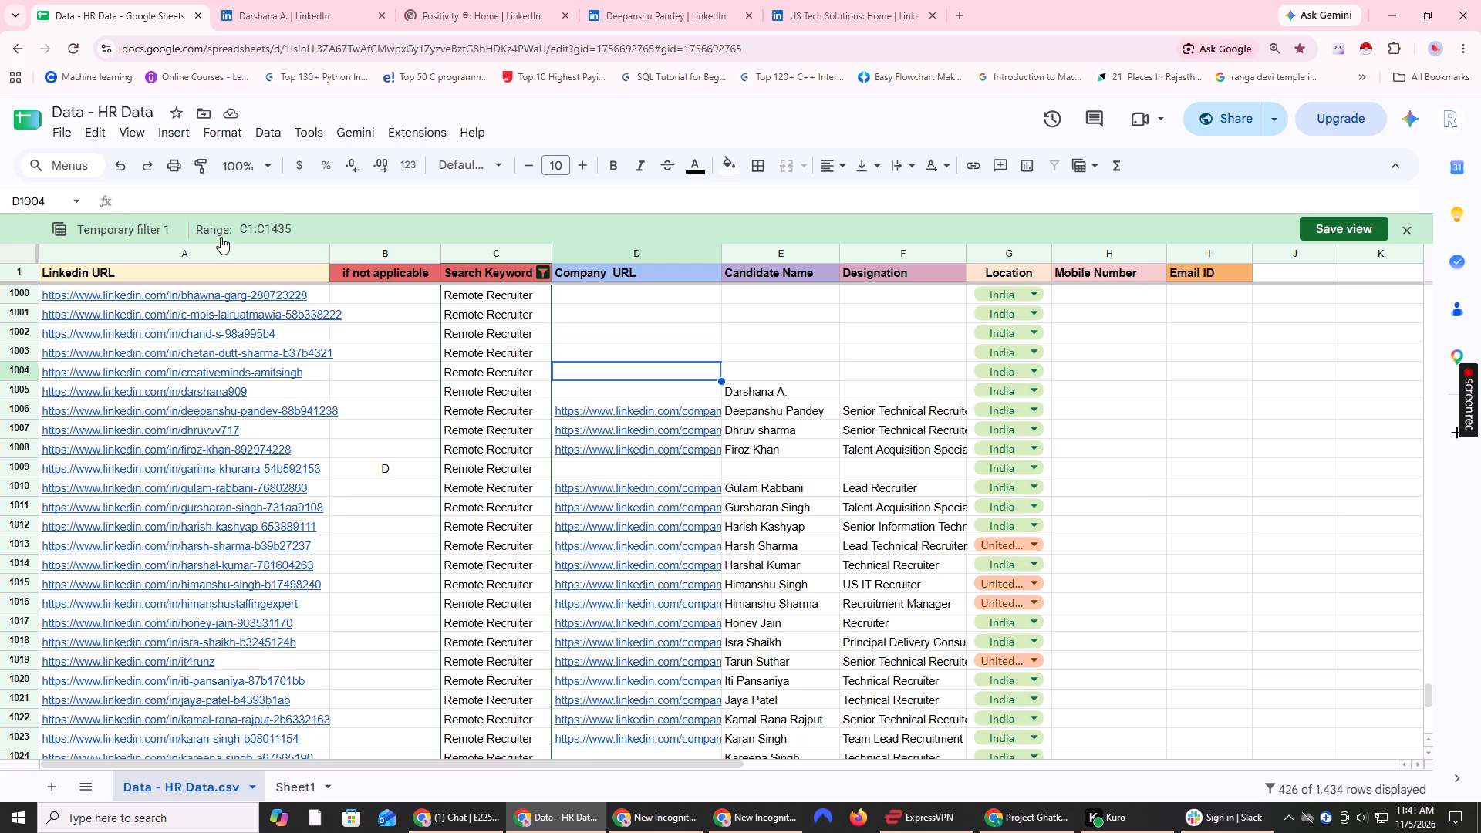
pyautogui.click(313, 0)
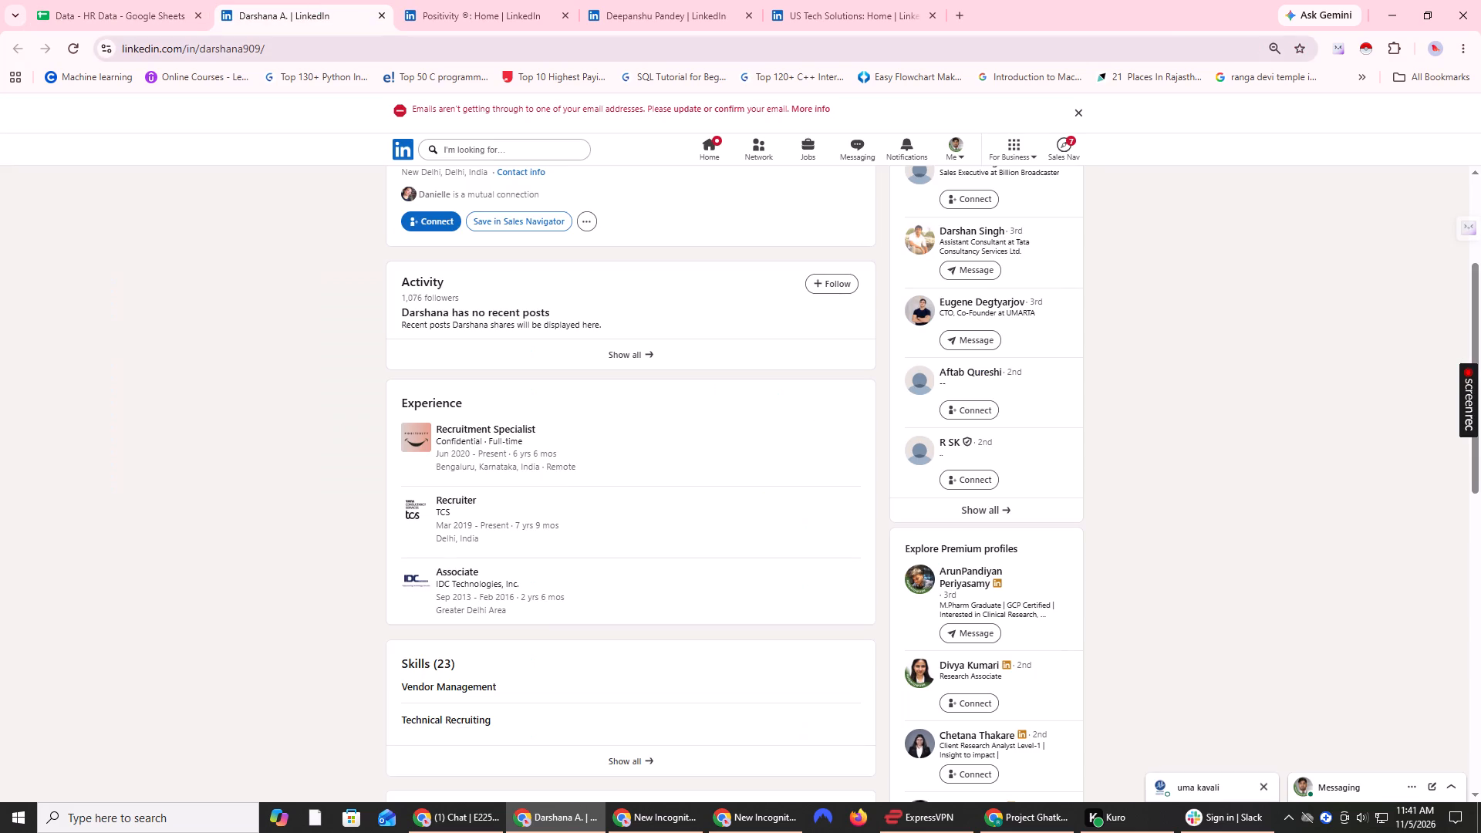
pyautogui.click(73, 0)
pyautogui.doubleClick(852, 390)
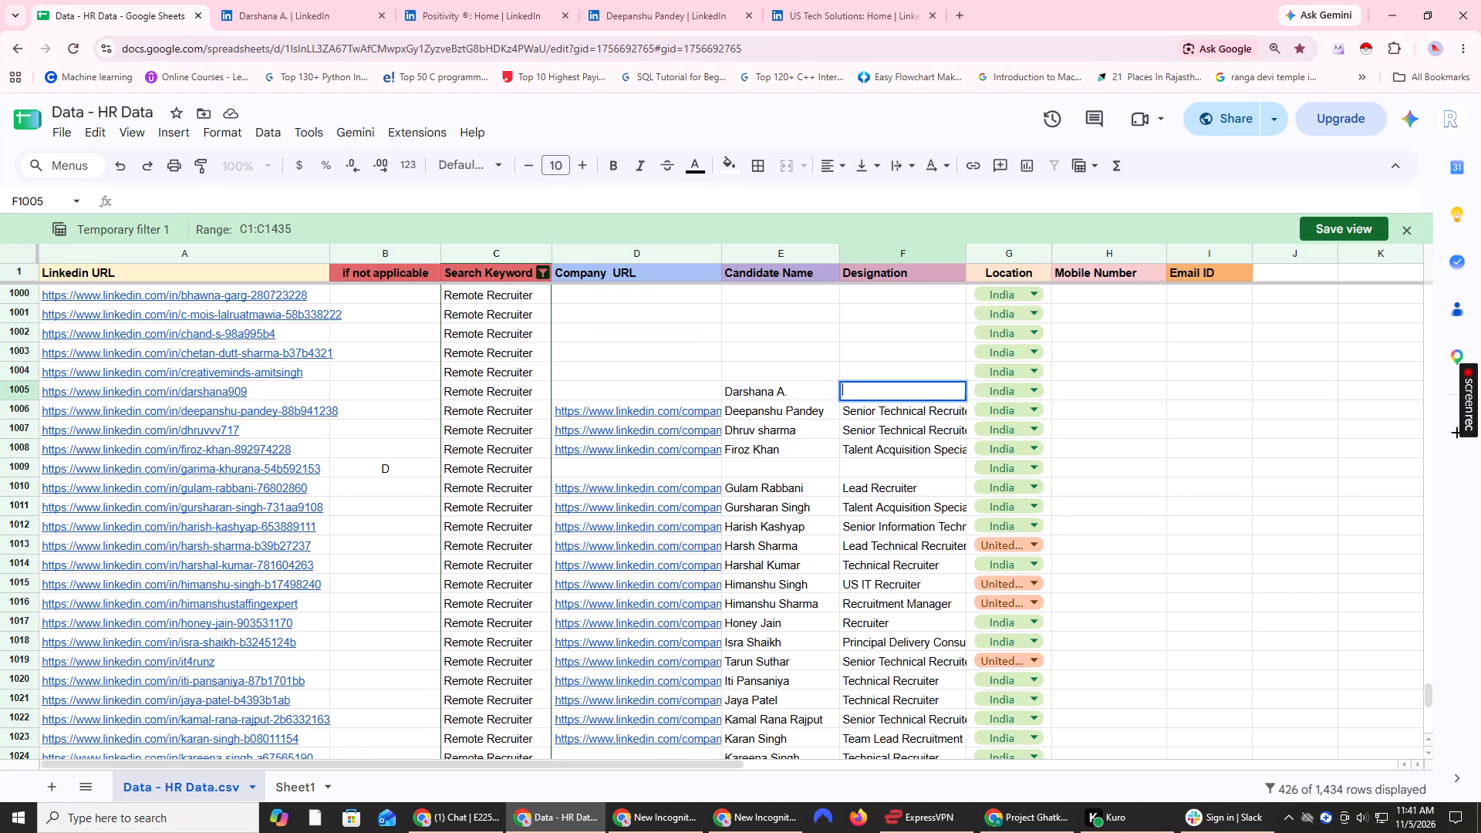
pyautogui.hotkey('ctrl', 'v')
pyautogui.click(805, 418)
# Copy the Positivity company's LinkedIn page address into Company URL cell D1005.
pyautogui.click(517, 0)
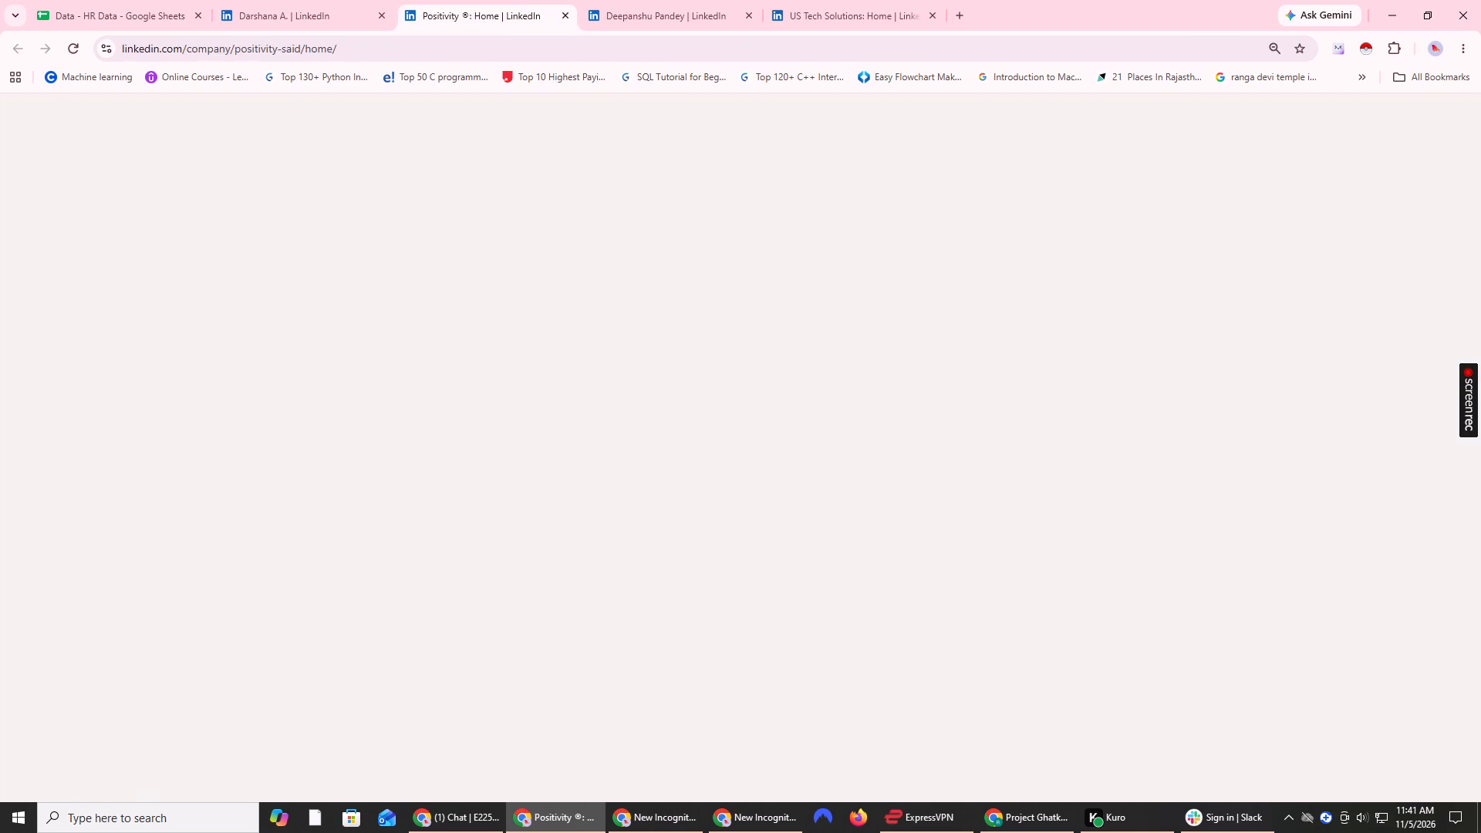
pyautogui.click(434, 48)
pyautogui.hotkey('ctrl', 'c')
pyautogui.click(130, 0)
pyautogui.doubleClick(649, 395)
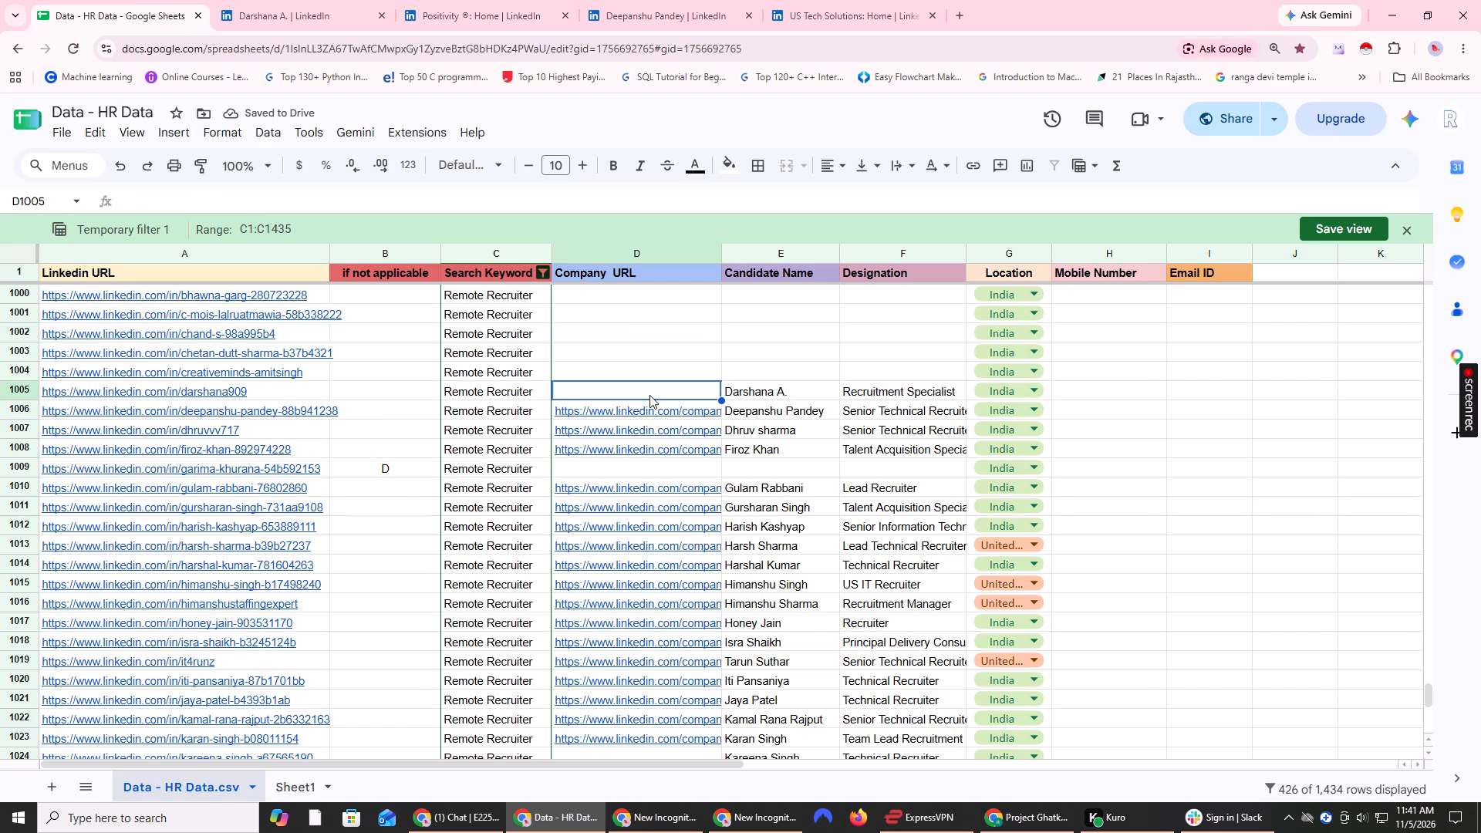
pyautogui.hotkey('ctrl', 'v')
pyautogui.click(649, 357)
# Close all the LinkedIn profile and company pages left open from rows 1005 and 1006, keeping the HR Data sheet open.
pyautogui.click(282, 0)
pyautogui.rightClick(282, 0)
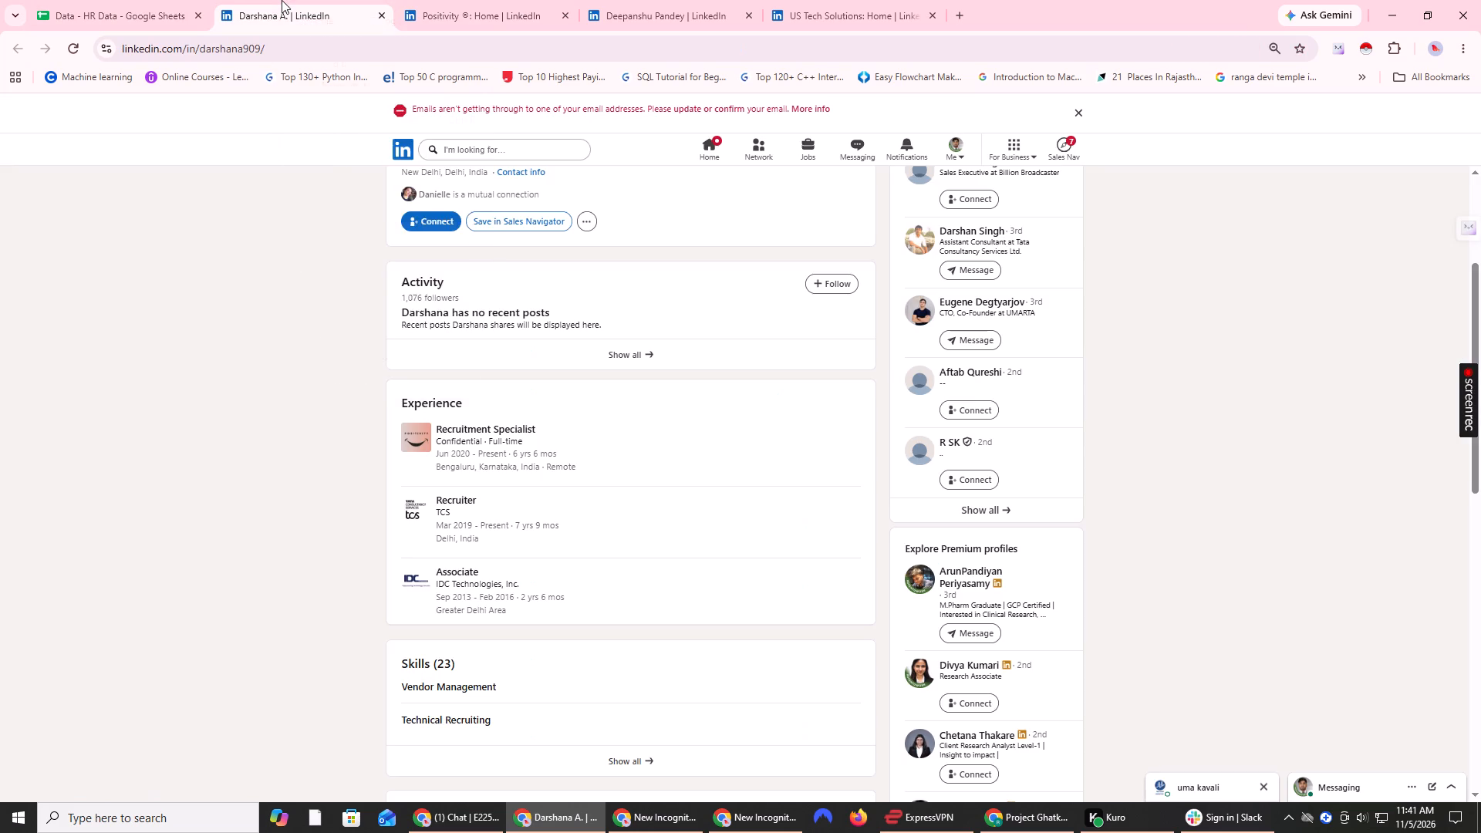
pyautogui.click(407, 379)
pyautogui.click(93, 0)
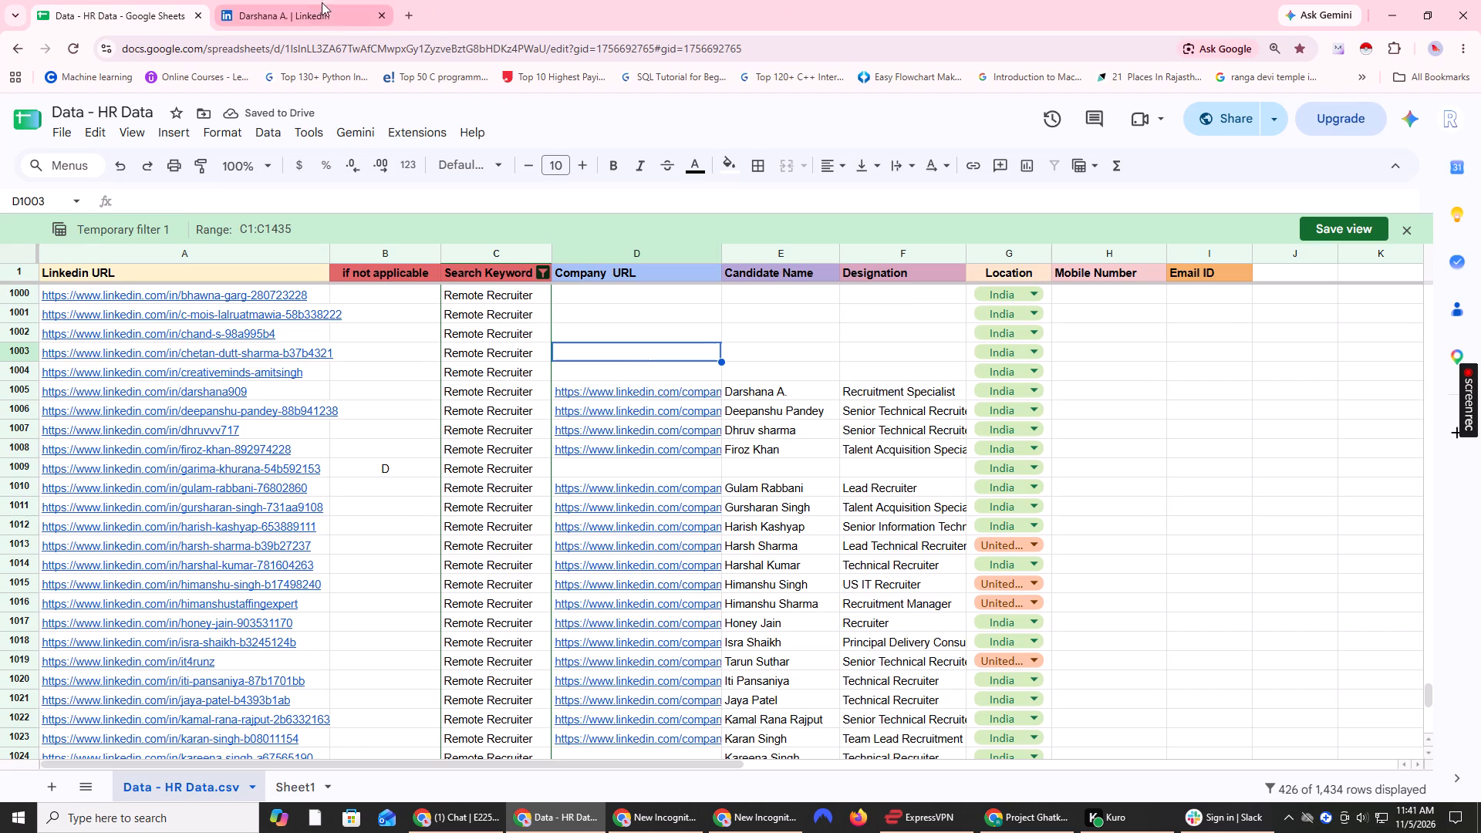
pyautogui.click(377, 18)
# Open the LinkedIn profile linked in cell A1004.
pyautogui.click(603, 378)
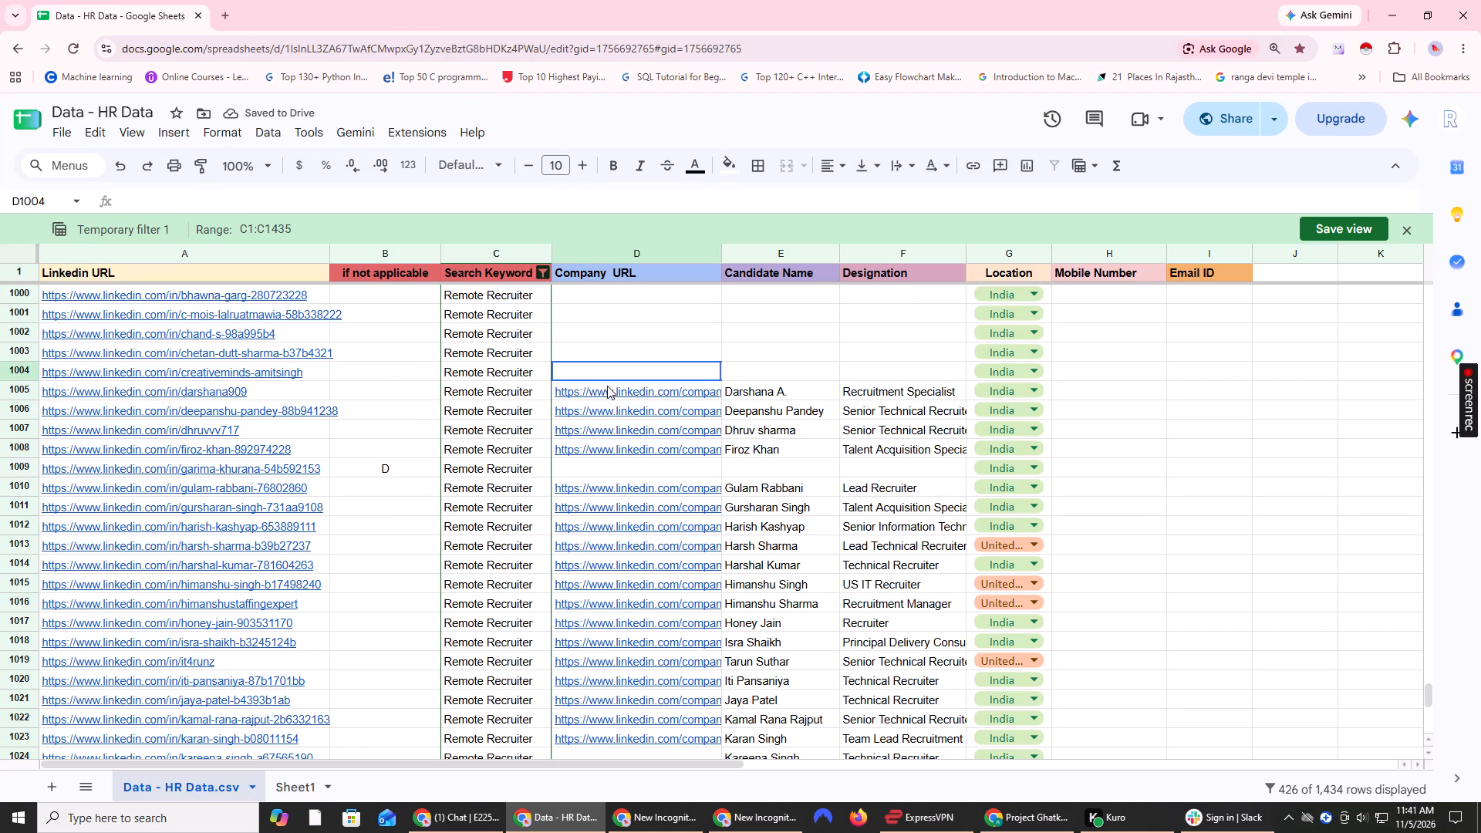
pyautogui.click(266, 376)
pyautogui.click(195, 406)
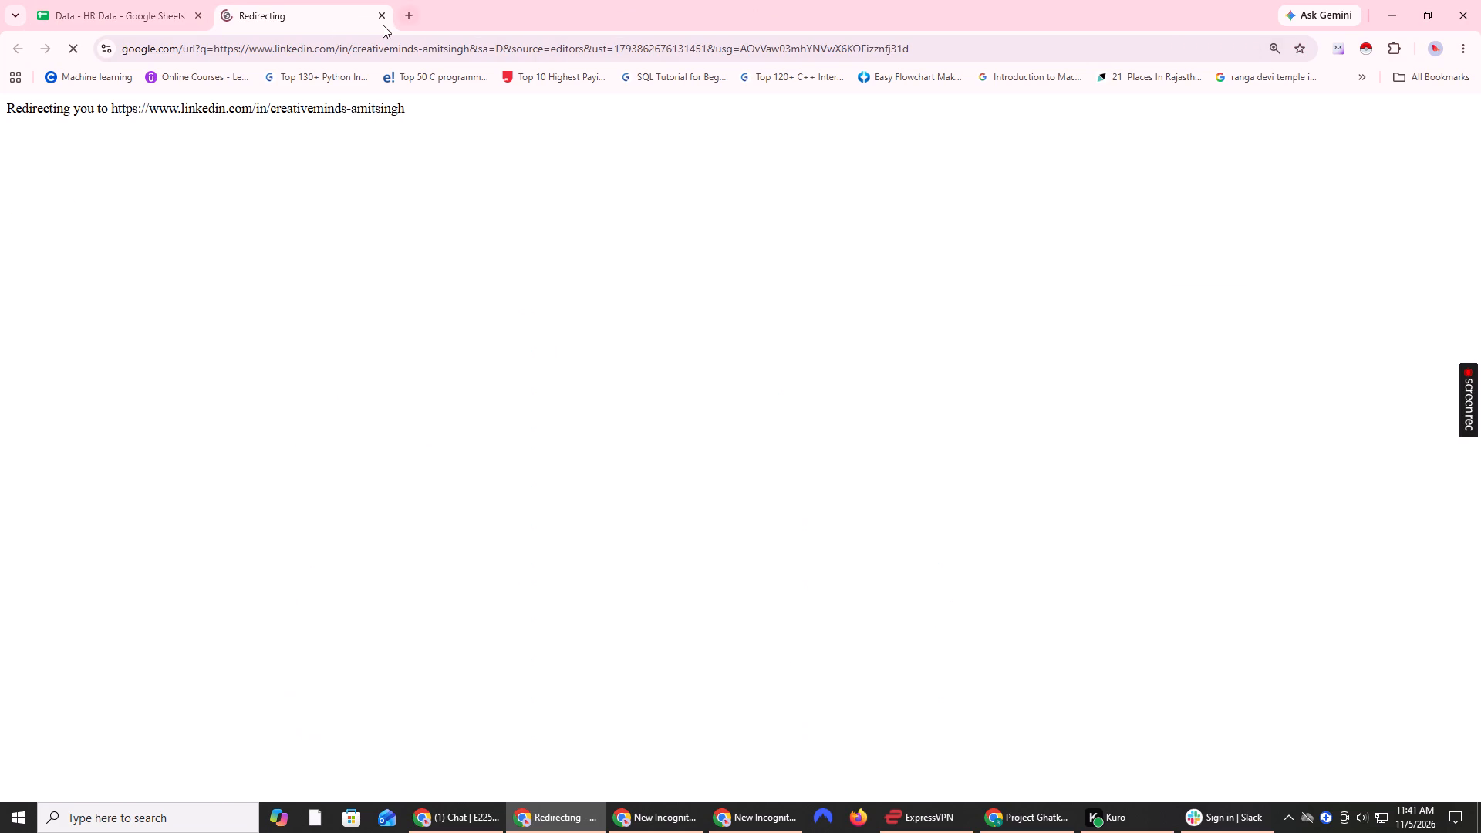
pyautogui.click(302, 0)
pyautogui.click(143, 0)
pyautogui.click(276, 0)
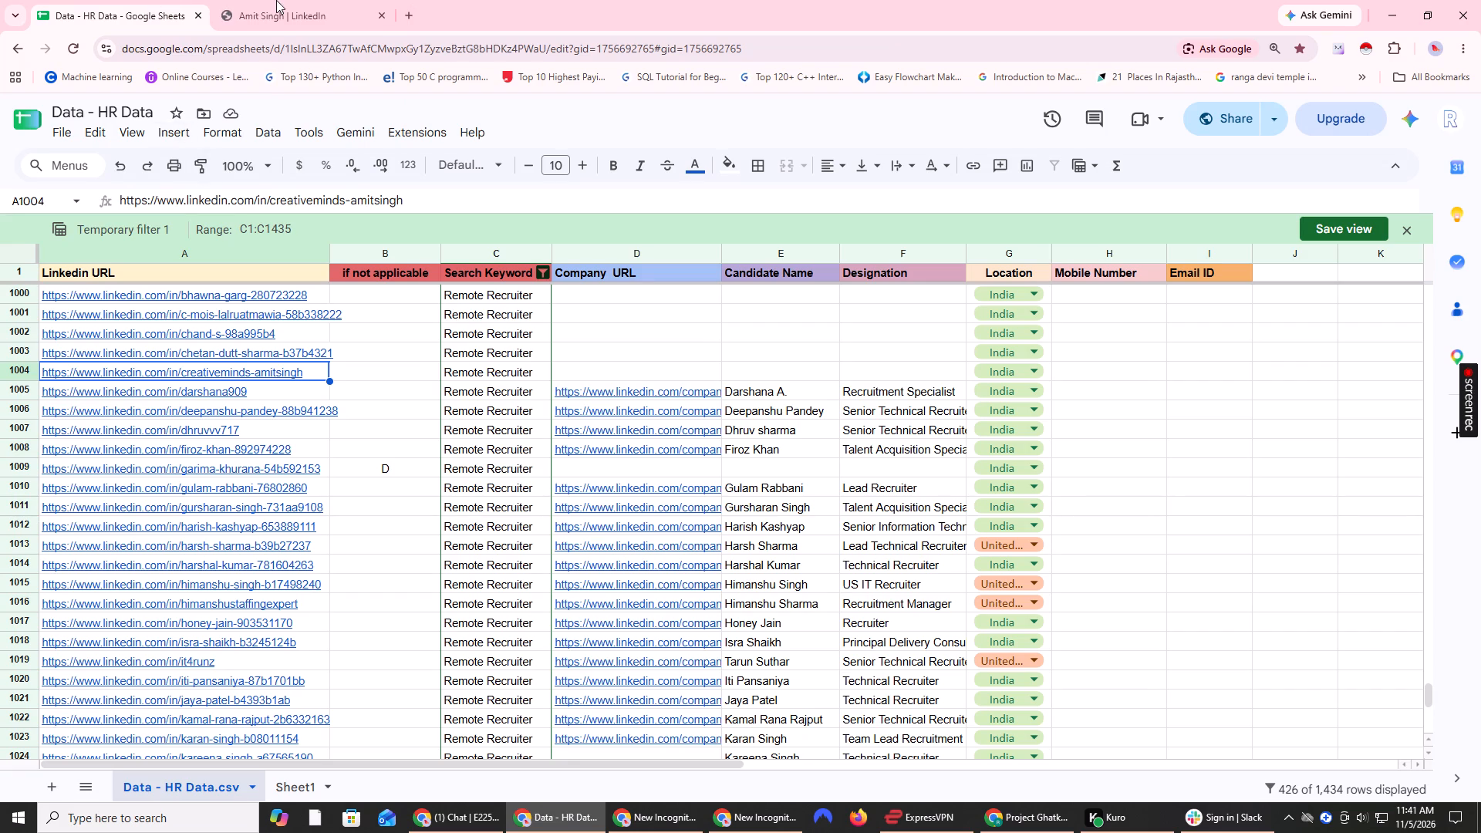
# Copy the candidate's name from the opened LinkedIn profile into Candidate Name cell E1004.
pyautogui.moveTo(391, 376); pyautogui.dragTo(471, 369)
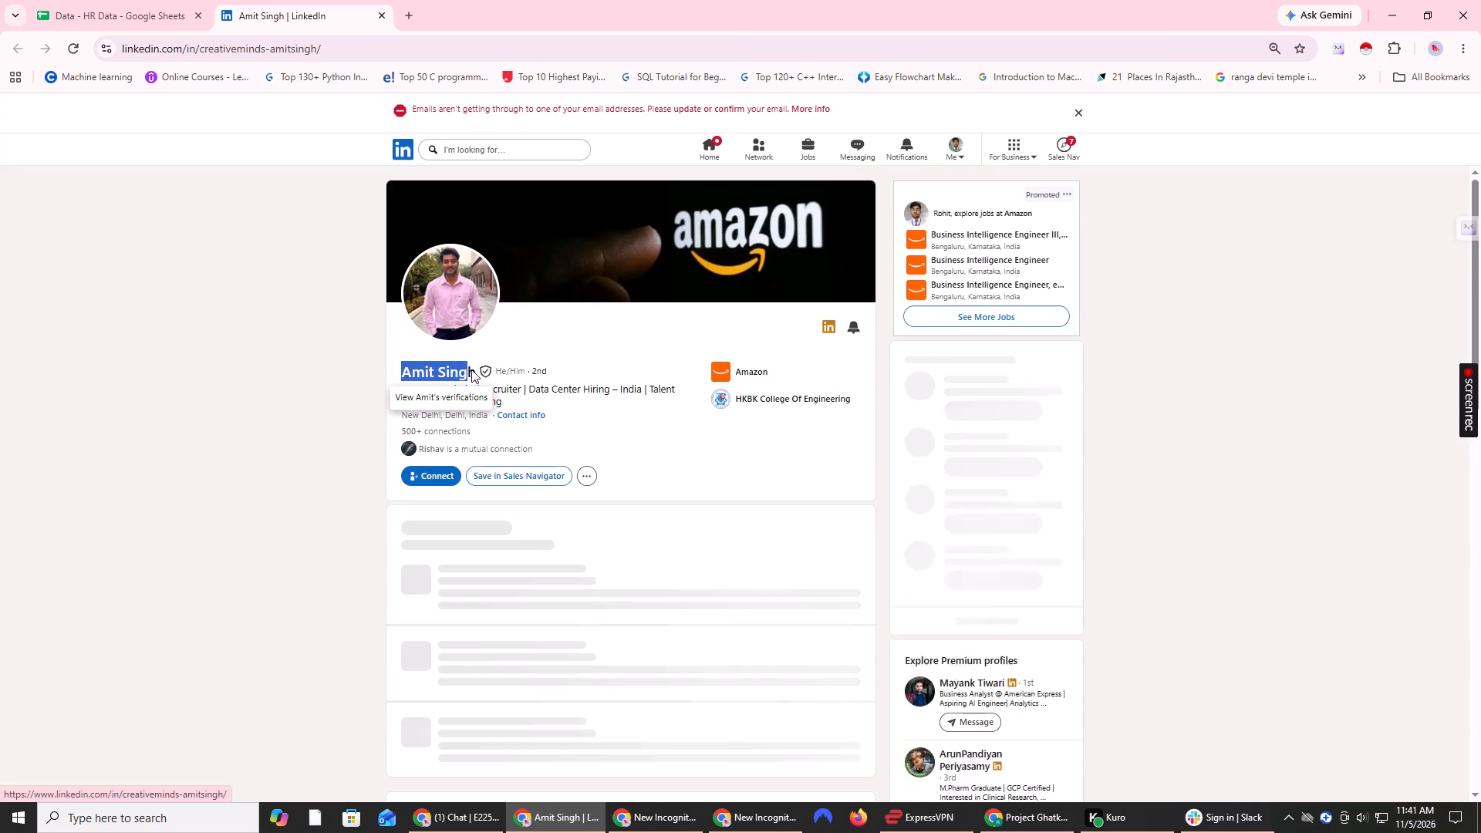
pyautogui.moveTo(471, 369); pyautogui.dragTo(474, 369)
pyautogui.hotkey('ctrl', 'c')
pyautogui.click(45, 0)
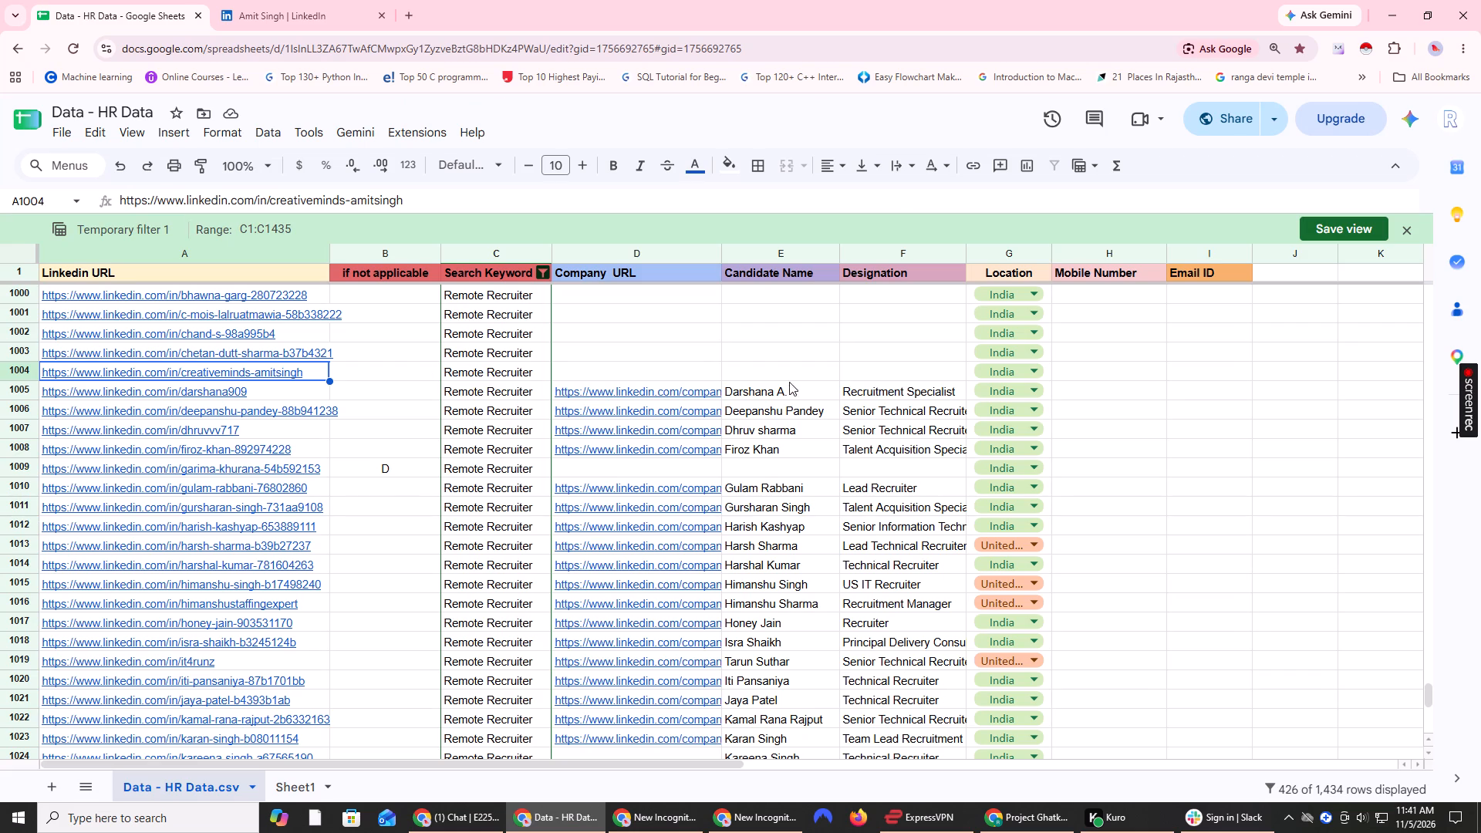
pyautogui.doubleClick(774, 382)
pyautogui.hotkey('ctrl', 'v')
pyautogui.click(771, 423)
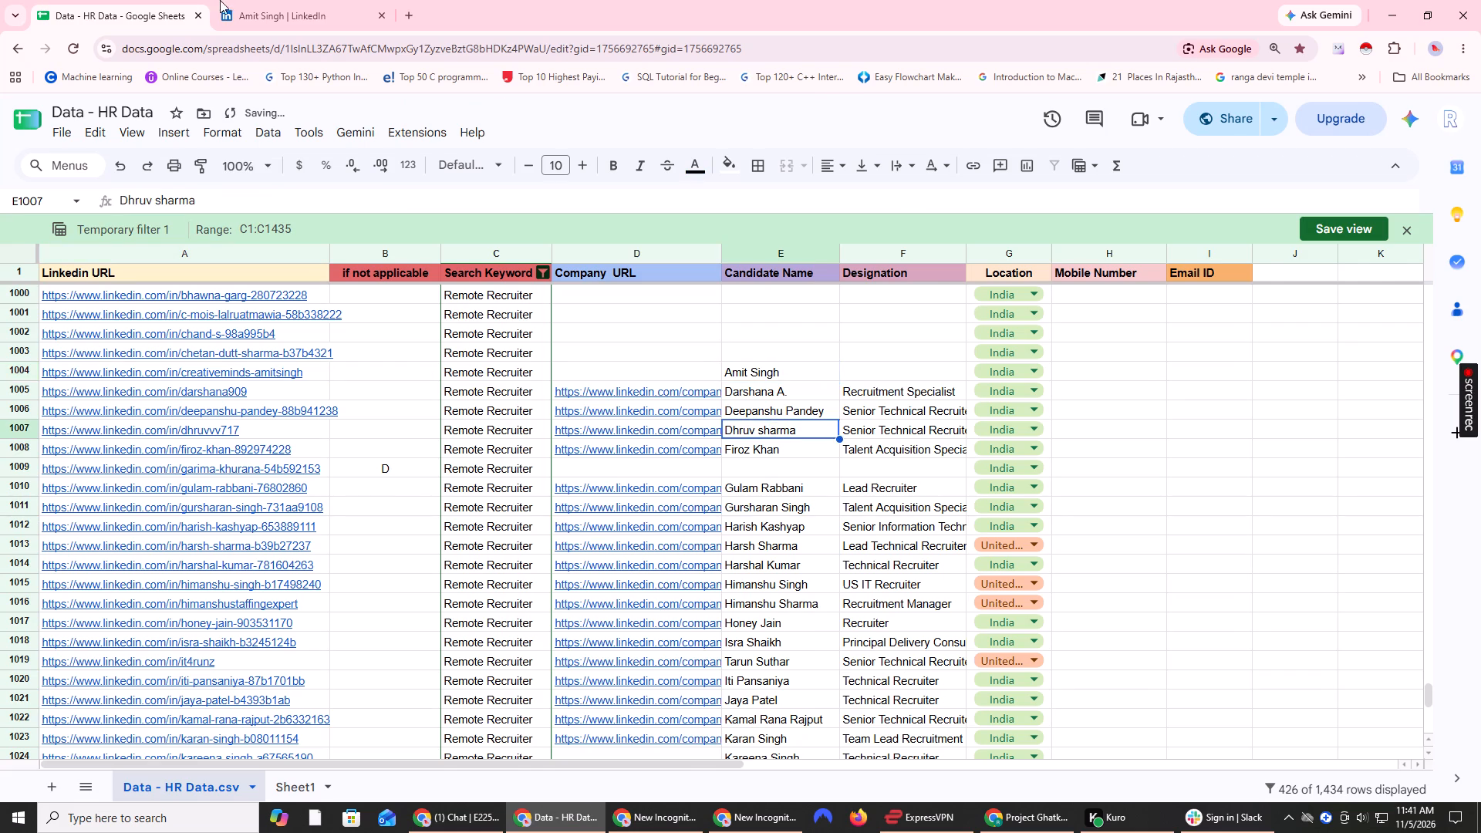
# Open Amazon's company page from the profile's Experience section and copy the current job title "Sourcing Recruiter I" into Designation cell F1004.
pyautogui.click(231, 0)
pyautogui.scroll(-3, 482, 442)
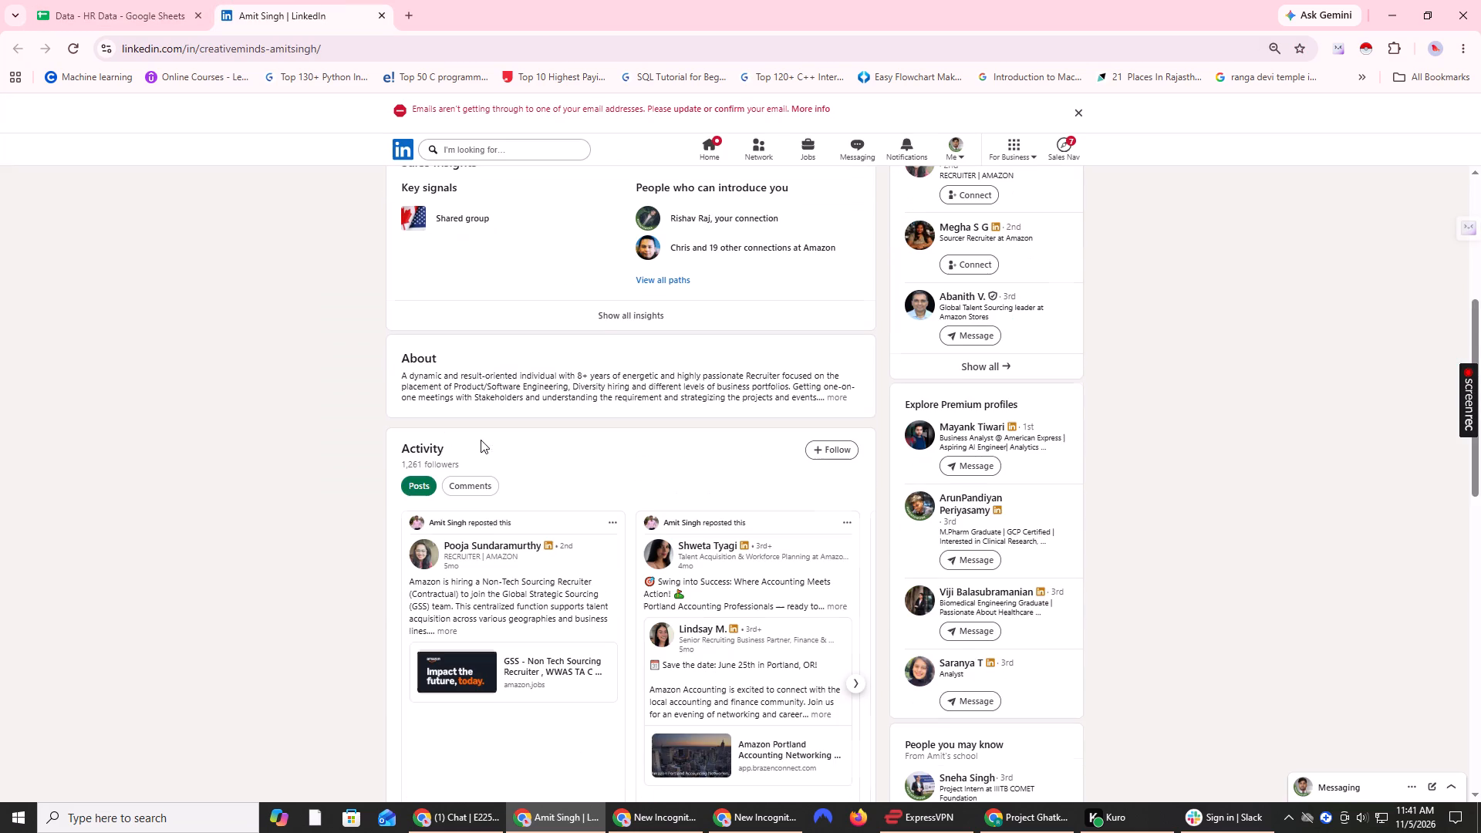
pyautogui.scroll(-9, 481, 440)
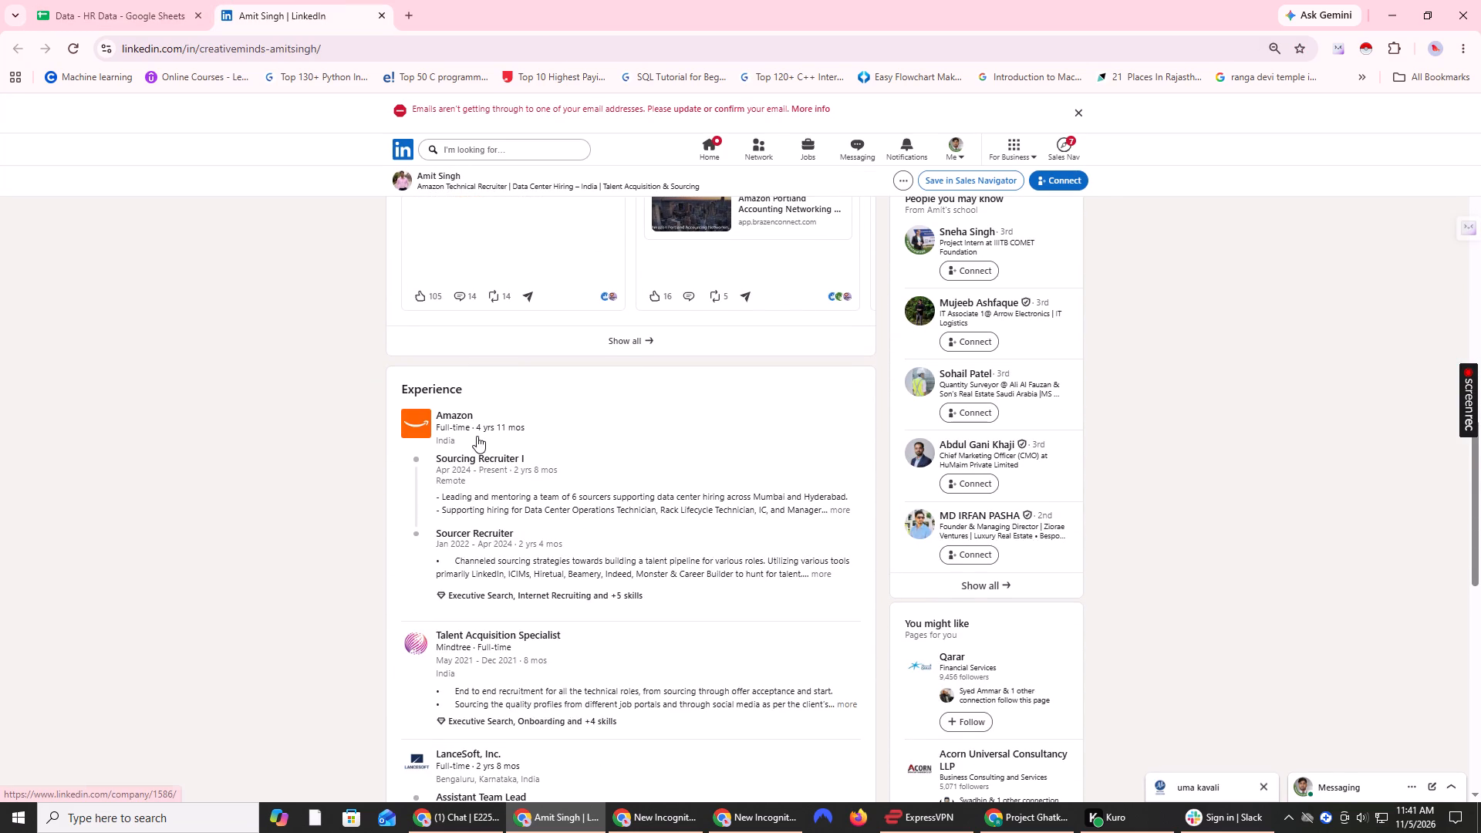
pyautogui.keyDown('ctrl'); pyautogui.click(406, 425); pyautogui.keyUp('ctrl')
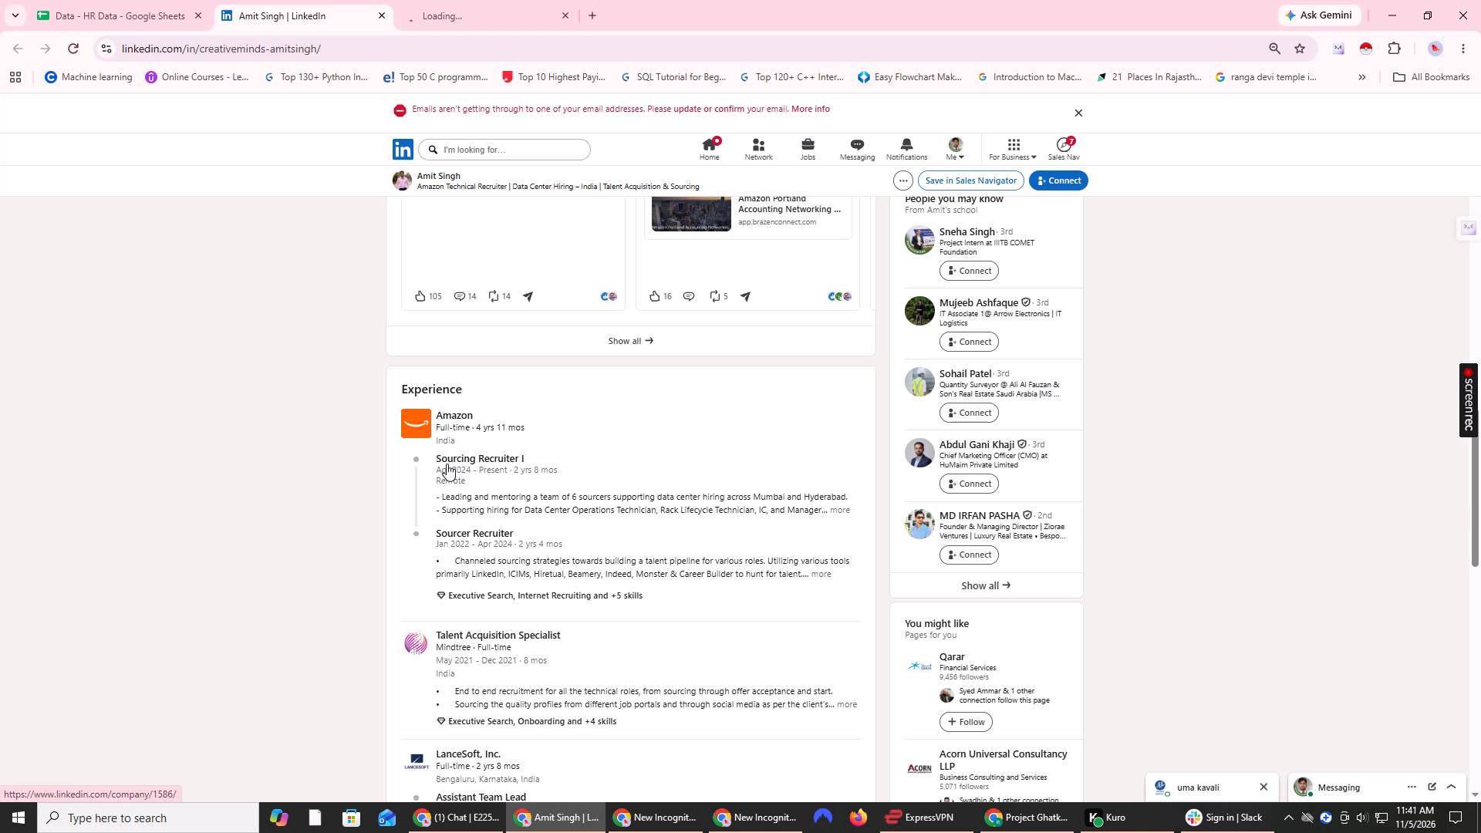
pyautogui.moveTo(430, 457); pyautogui.dragTo(528, 457)
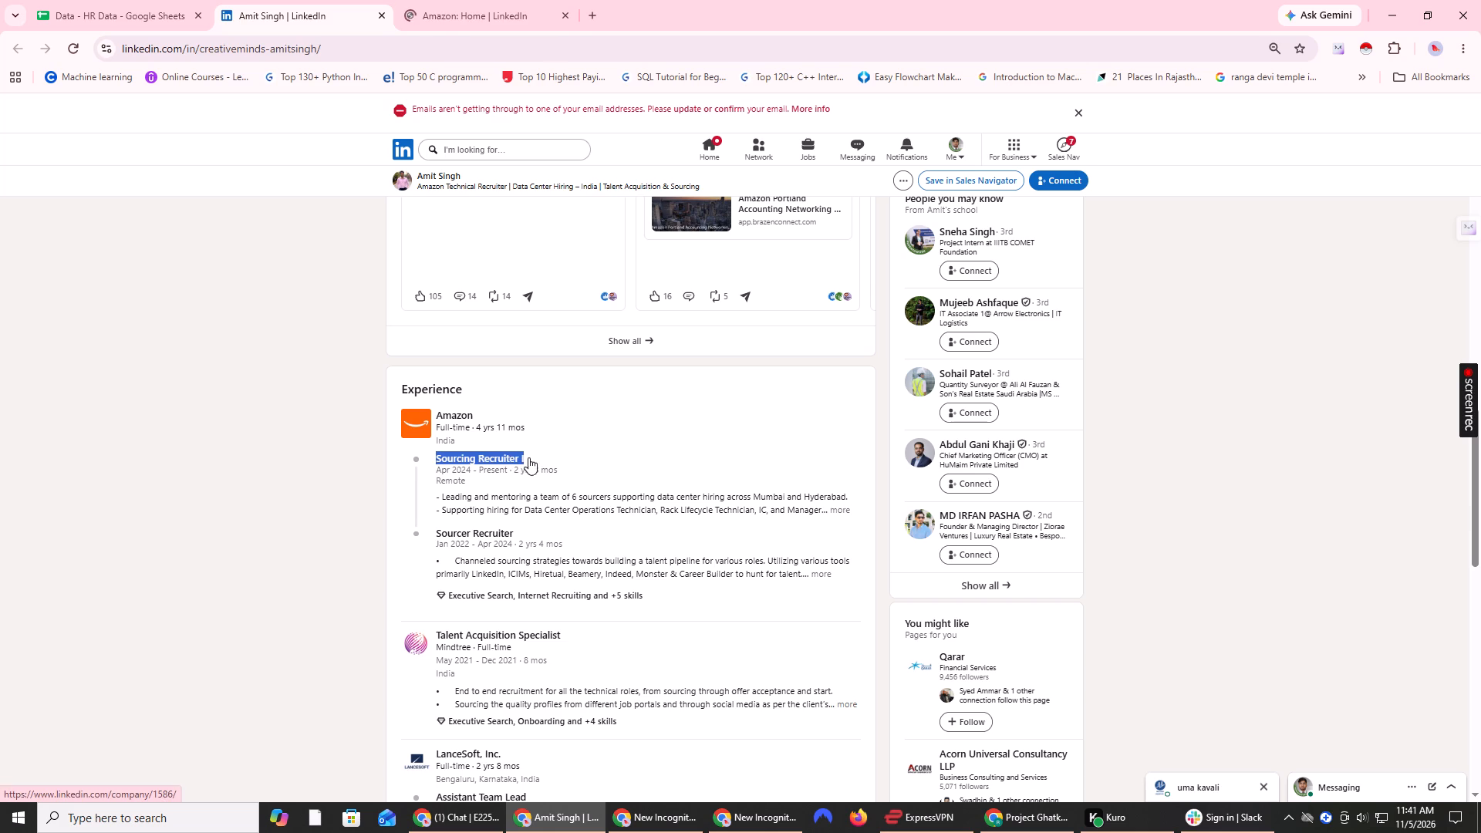
pyautogui.hotkey('ctrl', 'c')
pyautogui.click(90, 0)
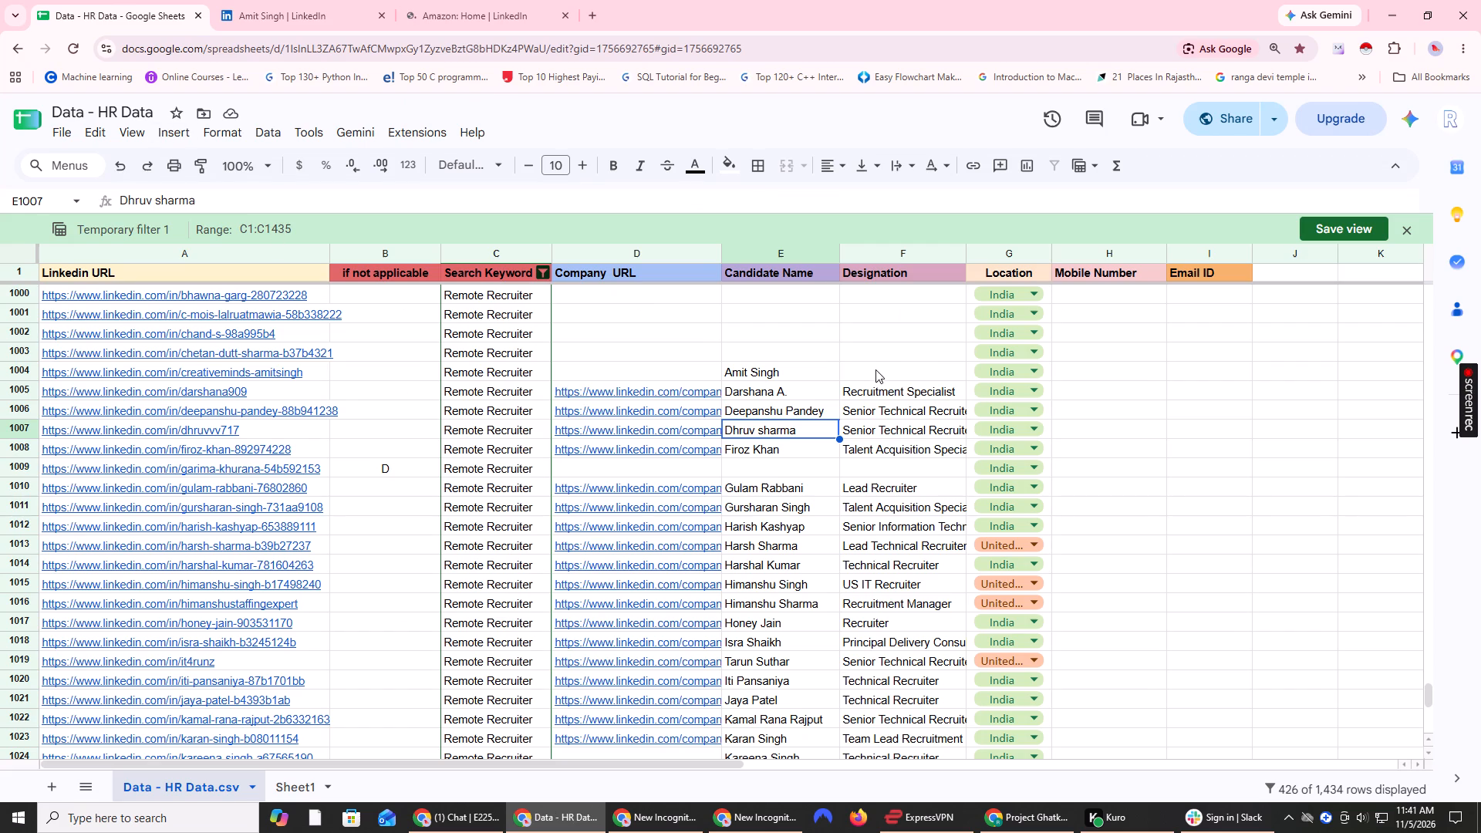
pyautogui.doubleClick(875, 369)
pyautogui.hotkey('ctrl', 'v')
pyautogui.click(809, 440)
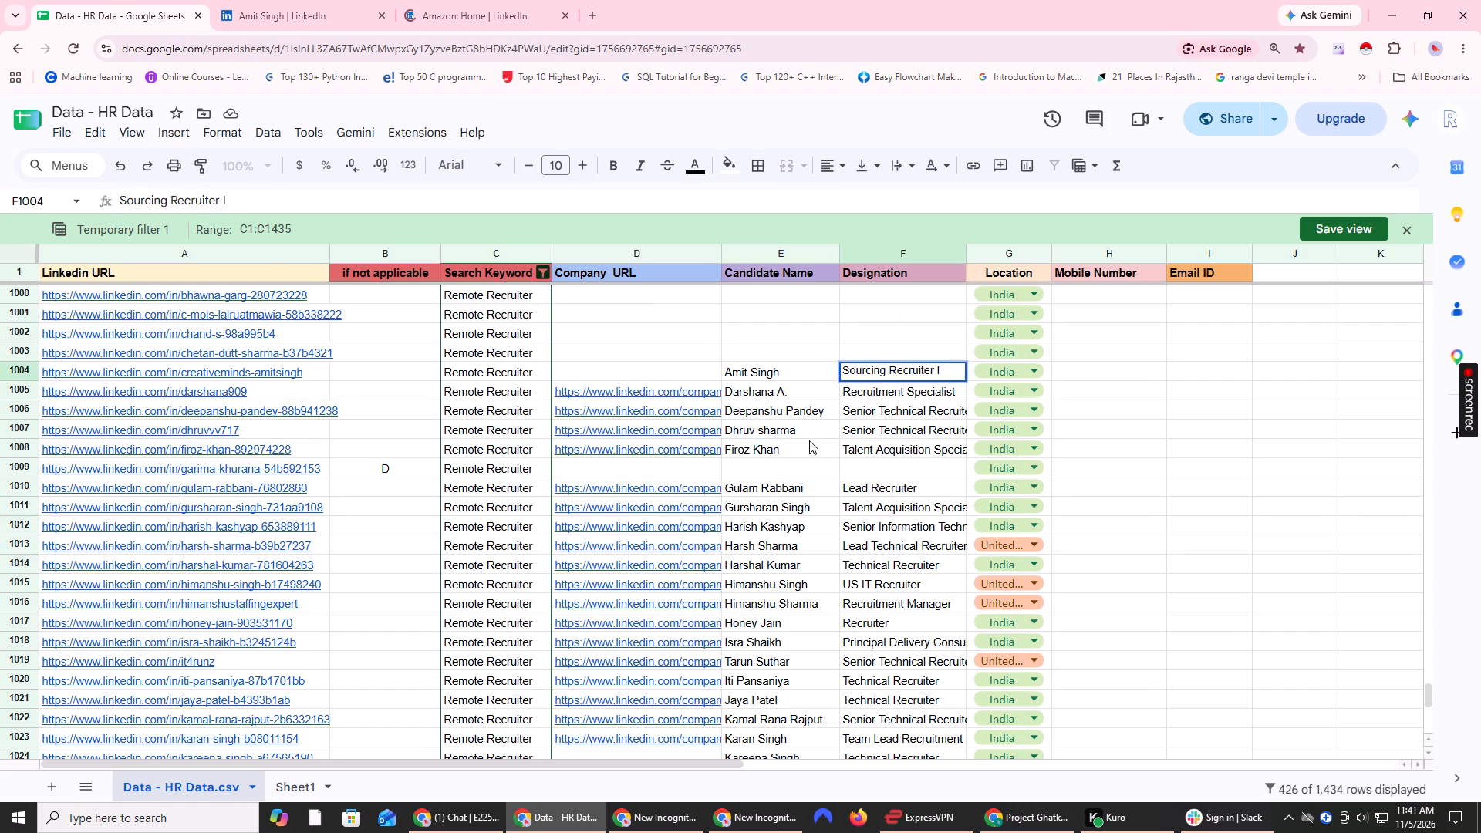
# Copy the Amazon company's LinkedIn page address into Company URL cell D1004.
pyautogui.click(259, 0)
pyautogui.click(447, 0)
pyautogui.click(378, 58)
pyautogui.hotkey('ctrl', 'c')
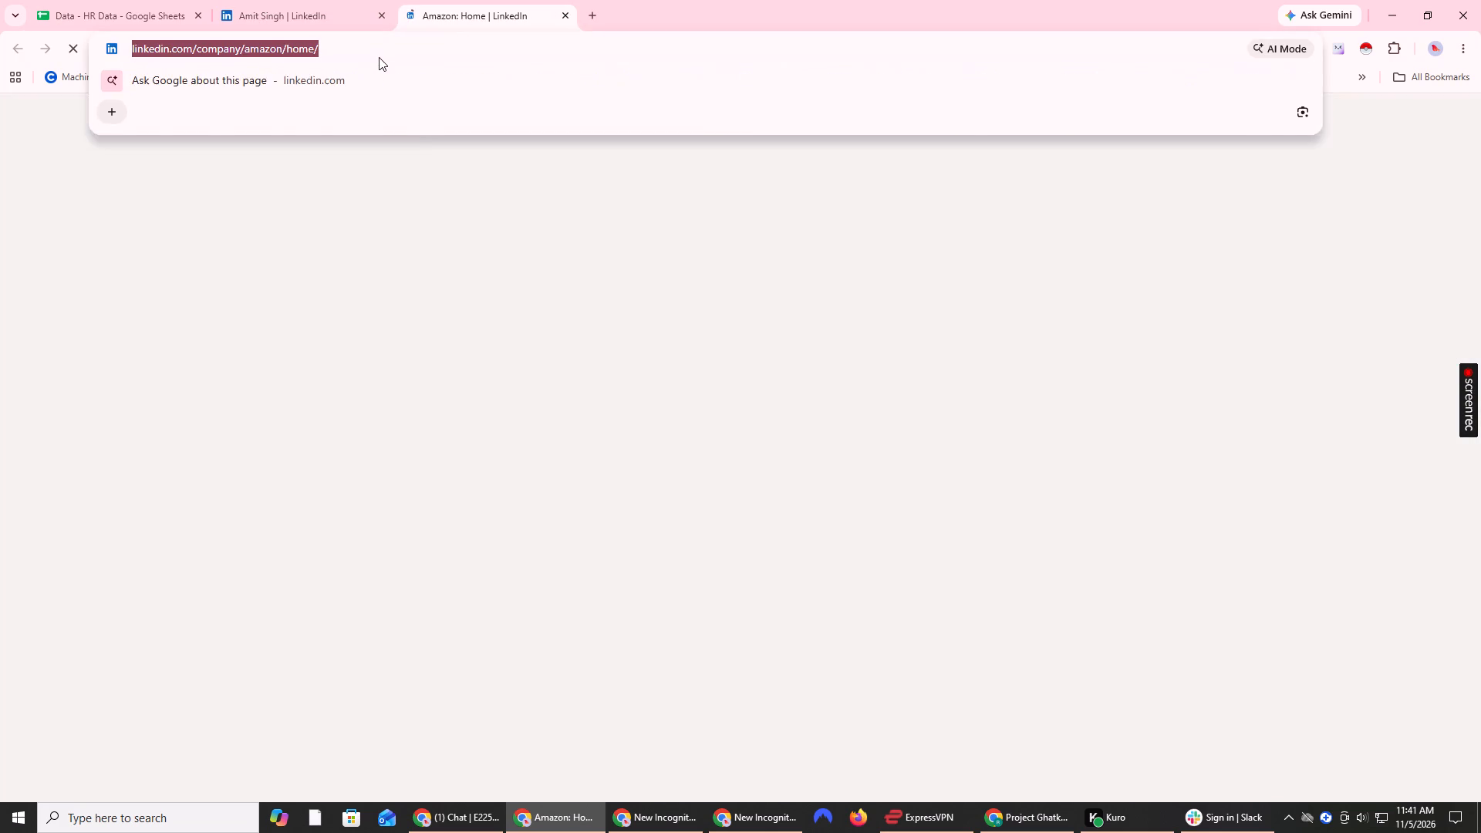
pyautogui.click(114, 0)
pyautogui.doubleClick(617, 380)
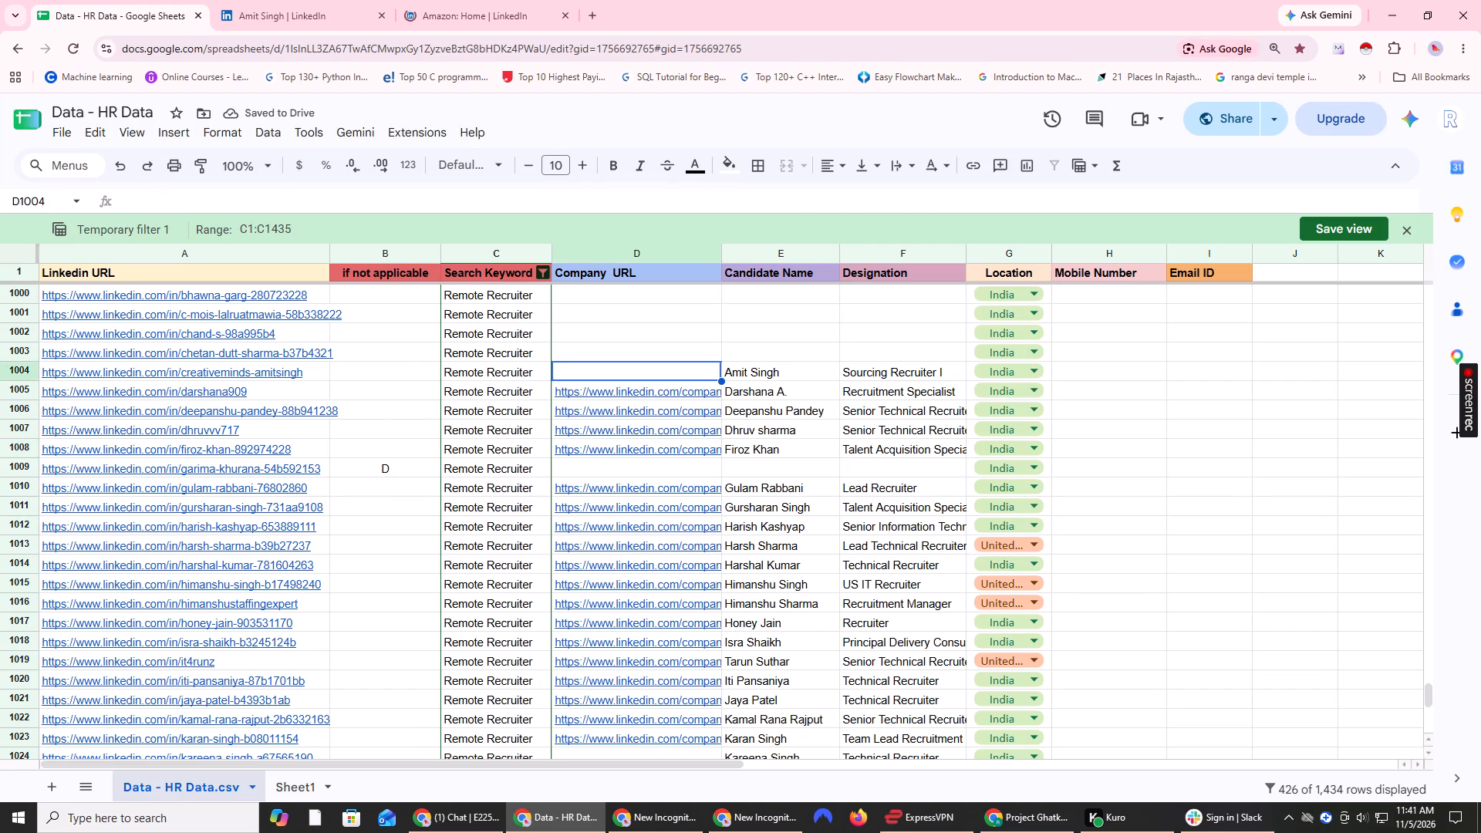
pyautogui.doubleClick(618, 372)
pyautogui.hotkey('ctrl', 'v')
pyautogui.click(841, 480)
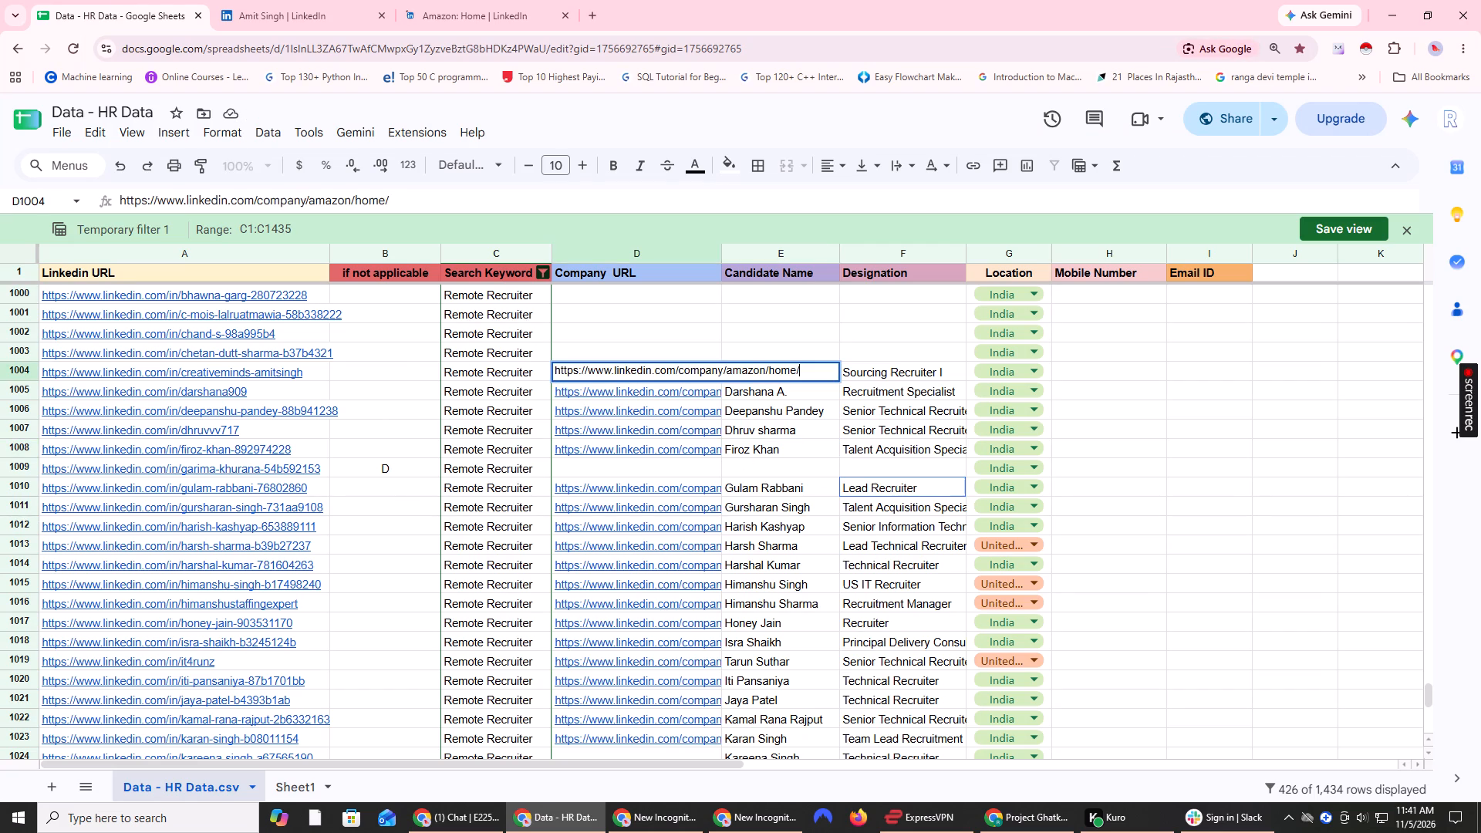
pyautogui.click(829, 454)
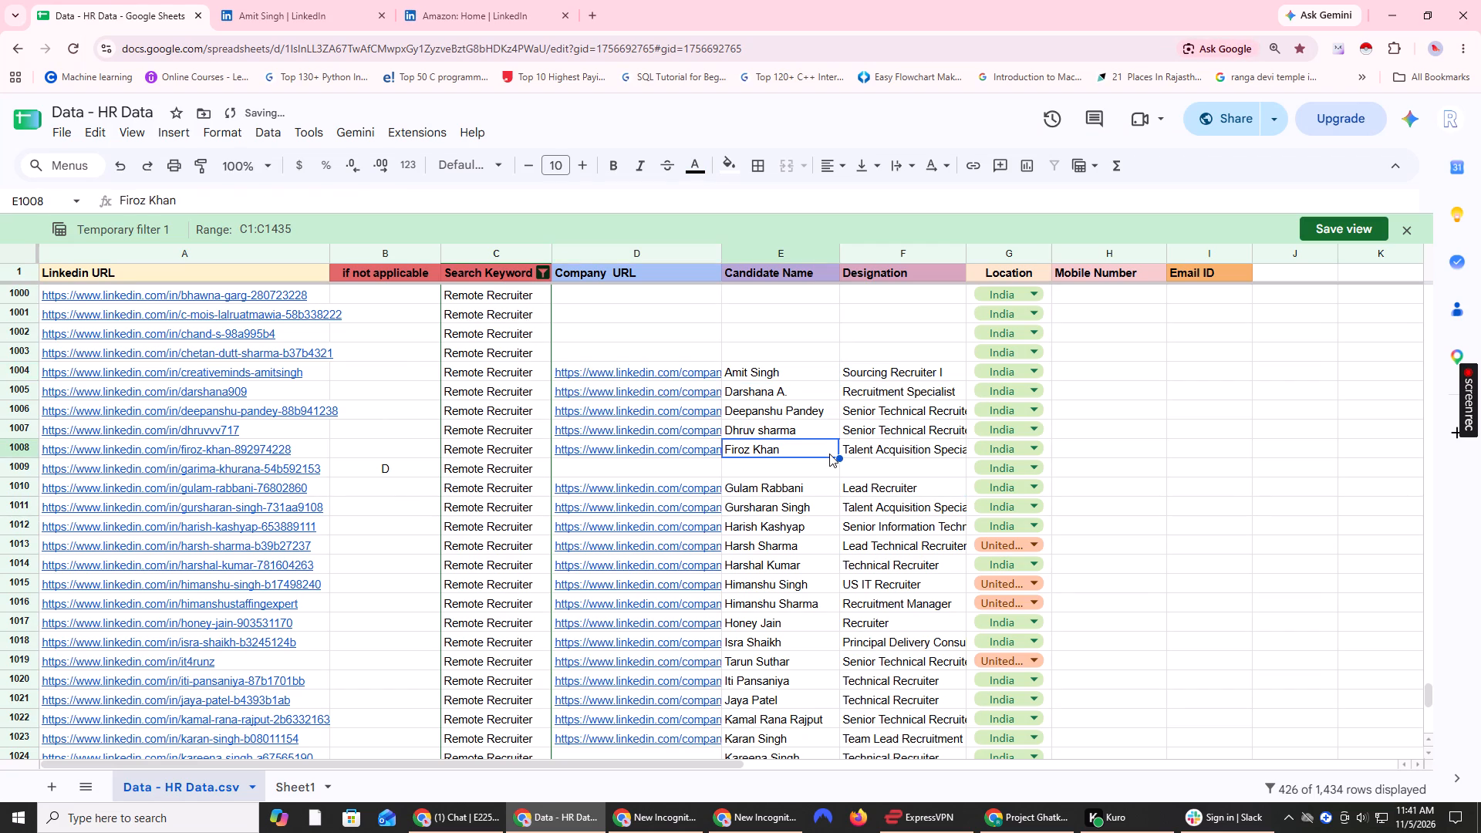
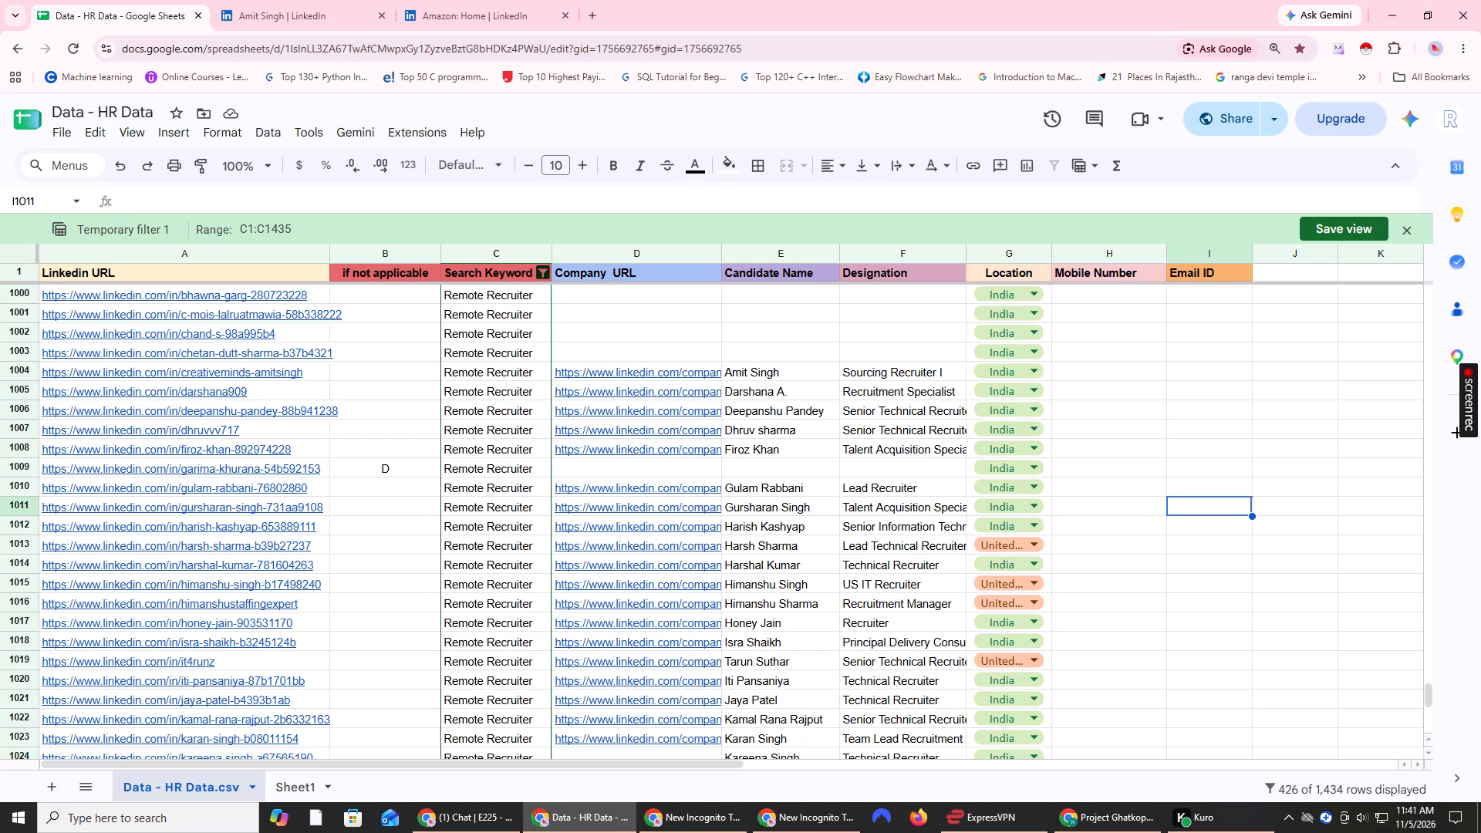
# Open the LinkedIn profile linked in cell A1003 and close the previous candidate's profile and Amazon pages.
pyautogui.click(753, 360)
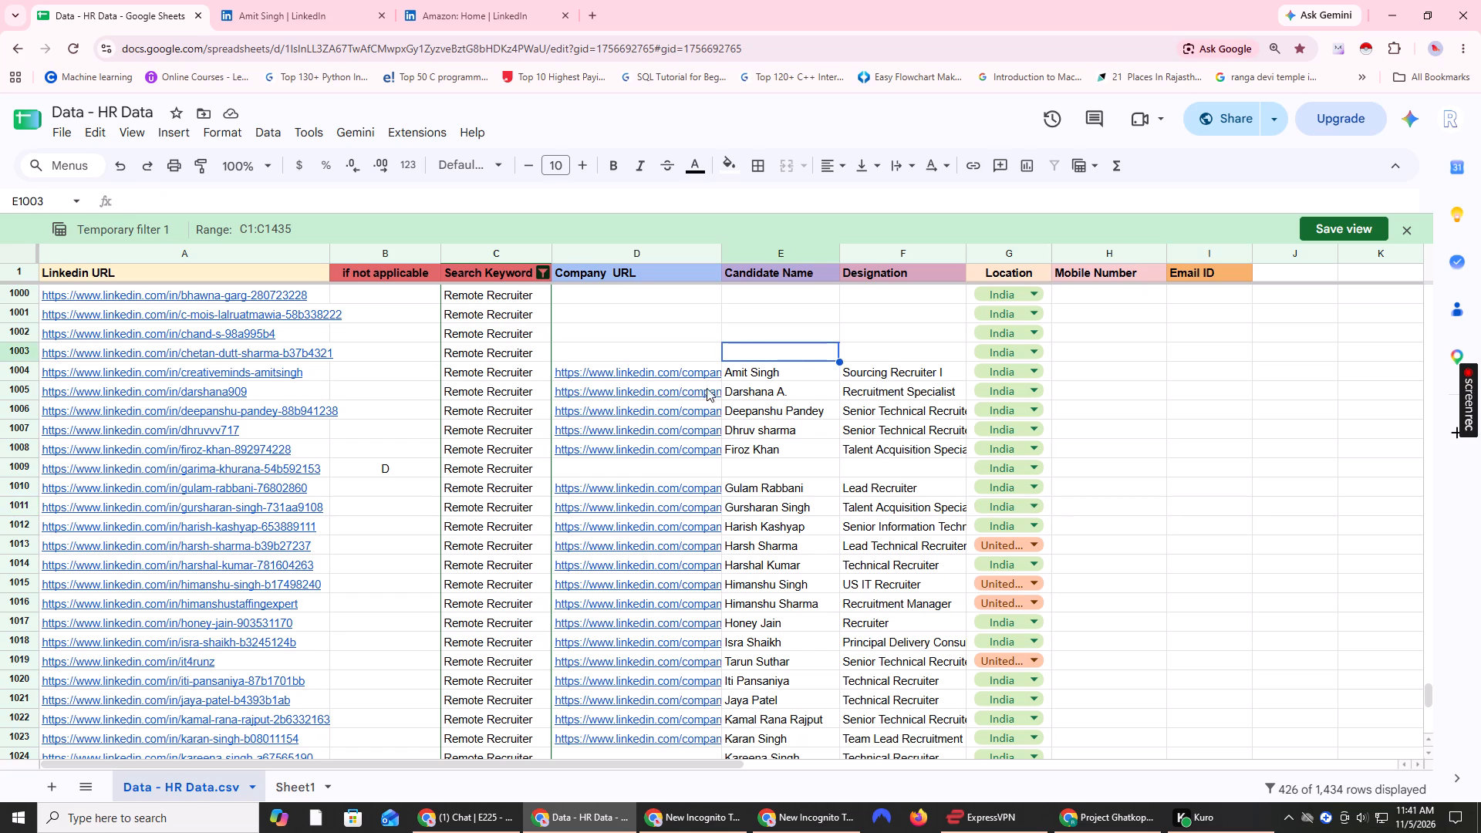
pyautogui.click(425, 357)
pyautogui.click(271, 353)
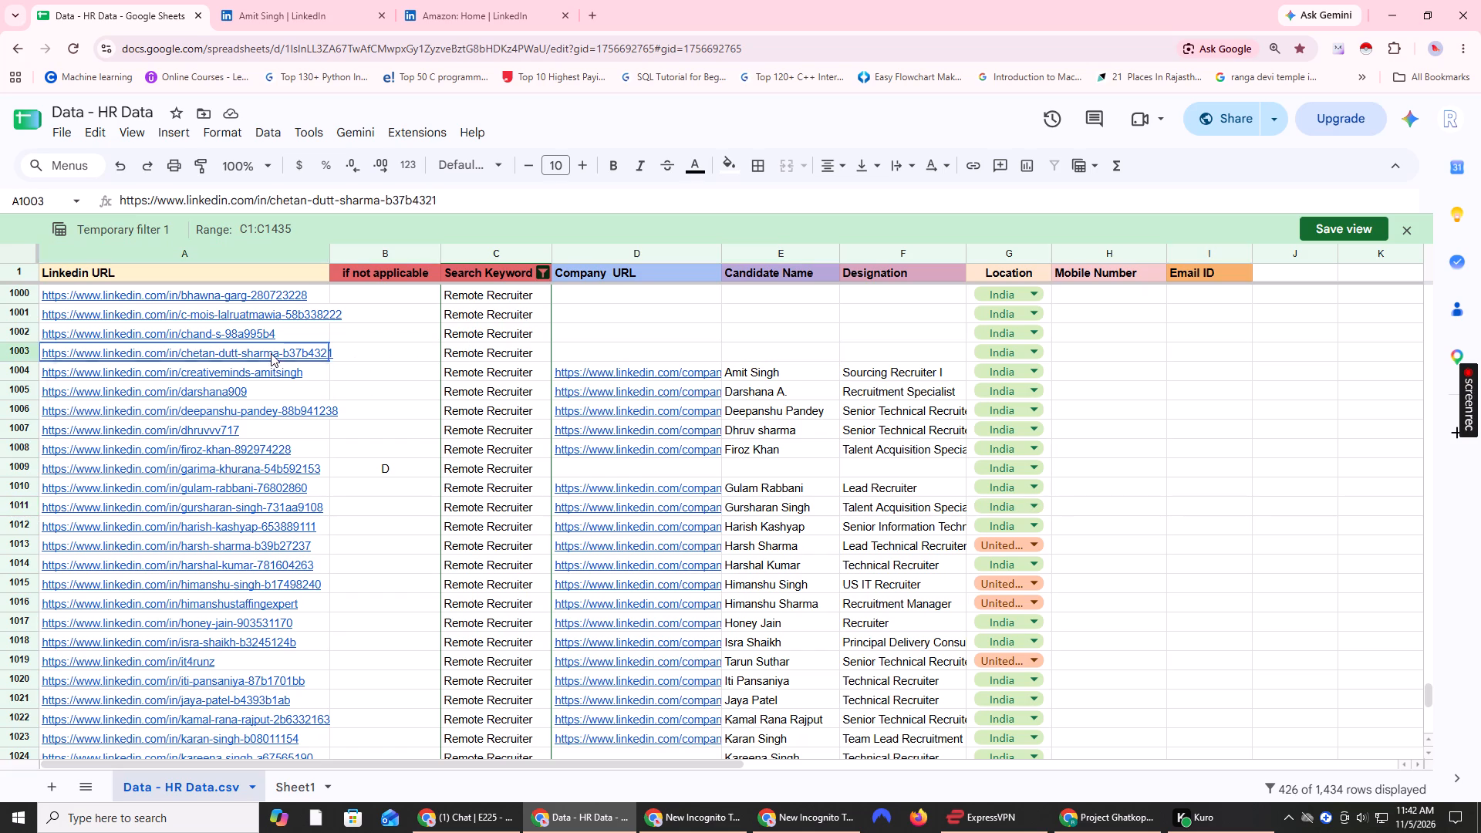
pyautogui.click(184, 384)
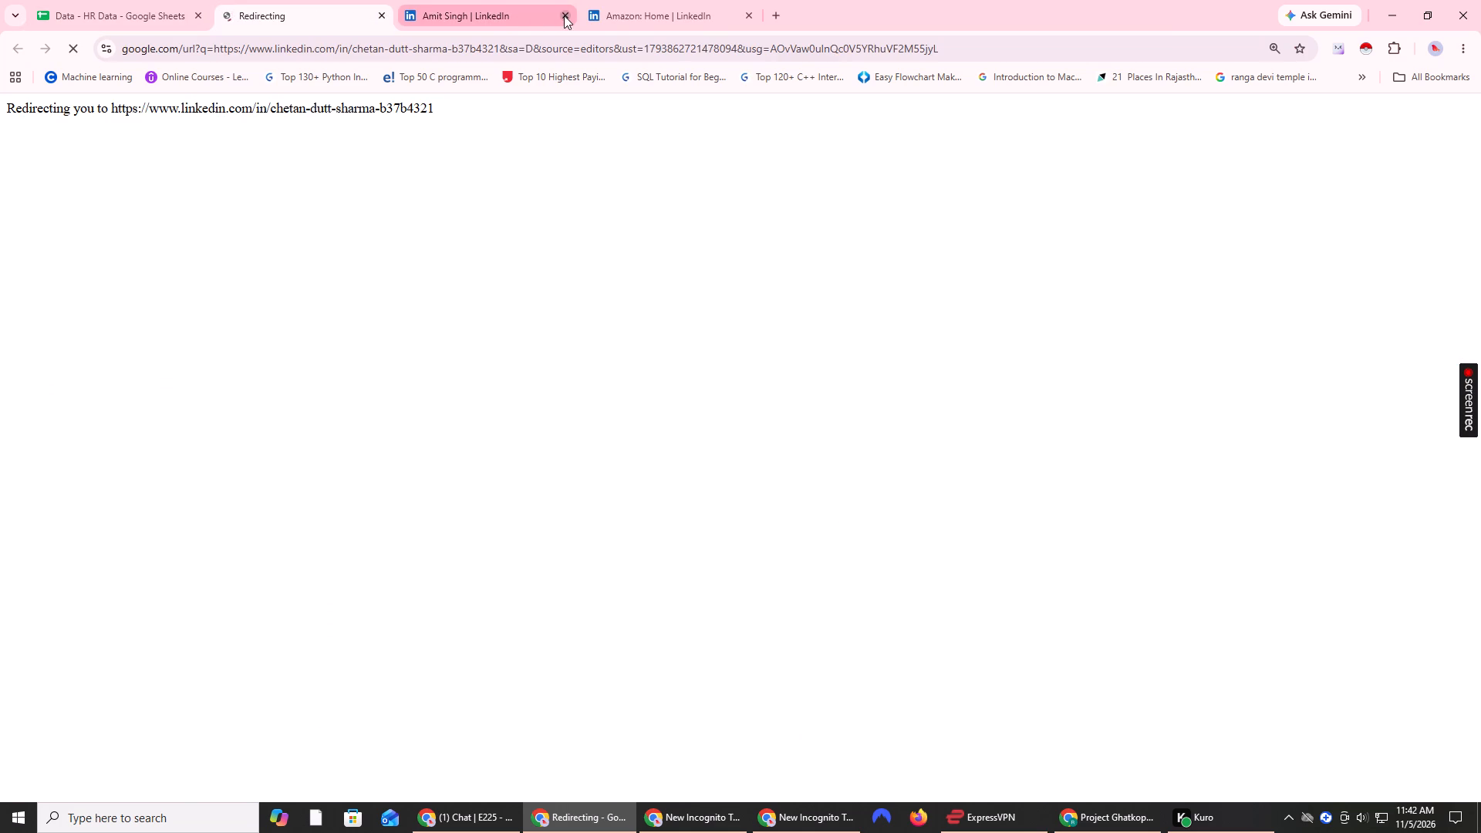
pyautogui.click(566, 15)
pyautogui.click(565, 15)
pyautogui.click(326, 0)
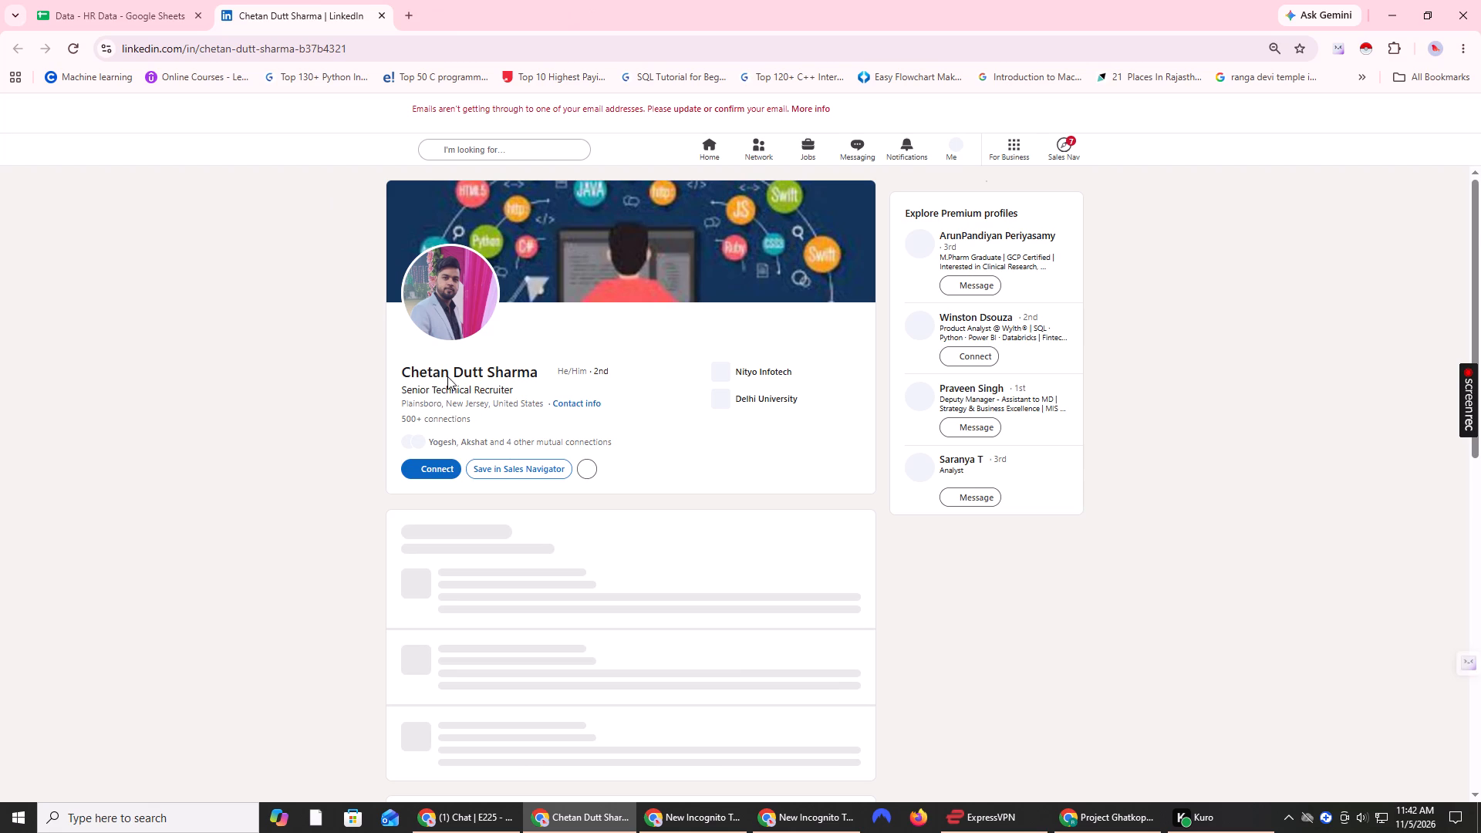
# Copy the candidate's name from the opened LinkedIn profile into Candidate Name cell E1003.
pyautogui.moveTo(398, 366); pyautogui.dragTo(542, 362)
pyautogui.hotkey('ctrl', 'c')
pyautogui.click(316, 427)
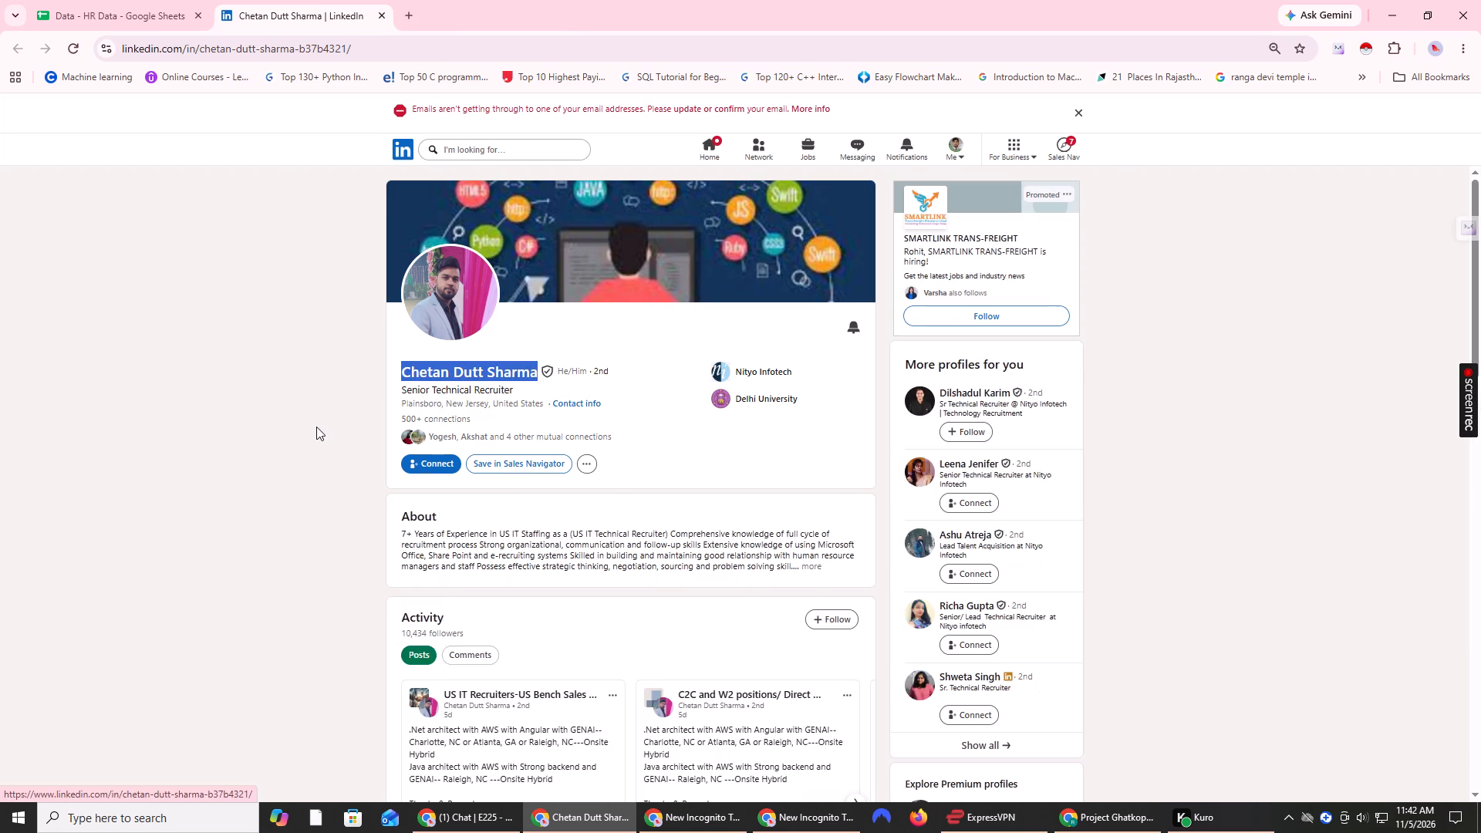
pyautogui.click(145, 0)
pyautogui.doubleClick(767, 352)
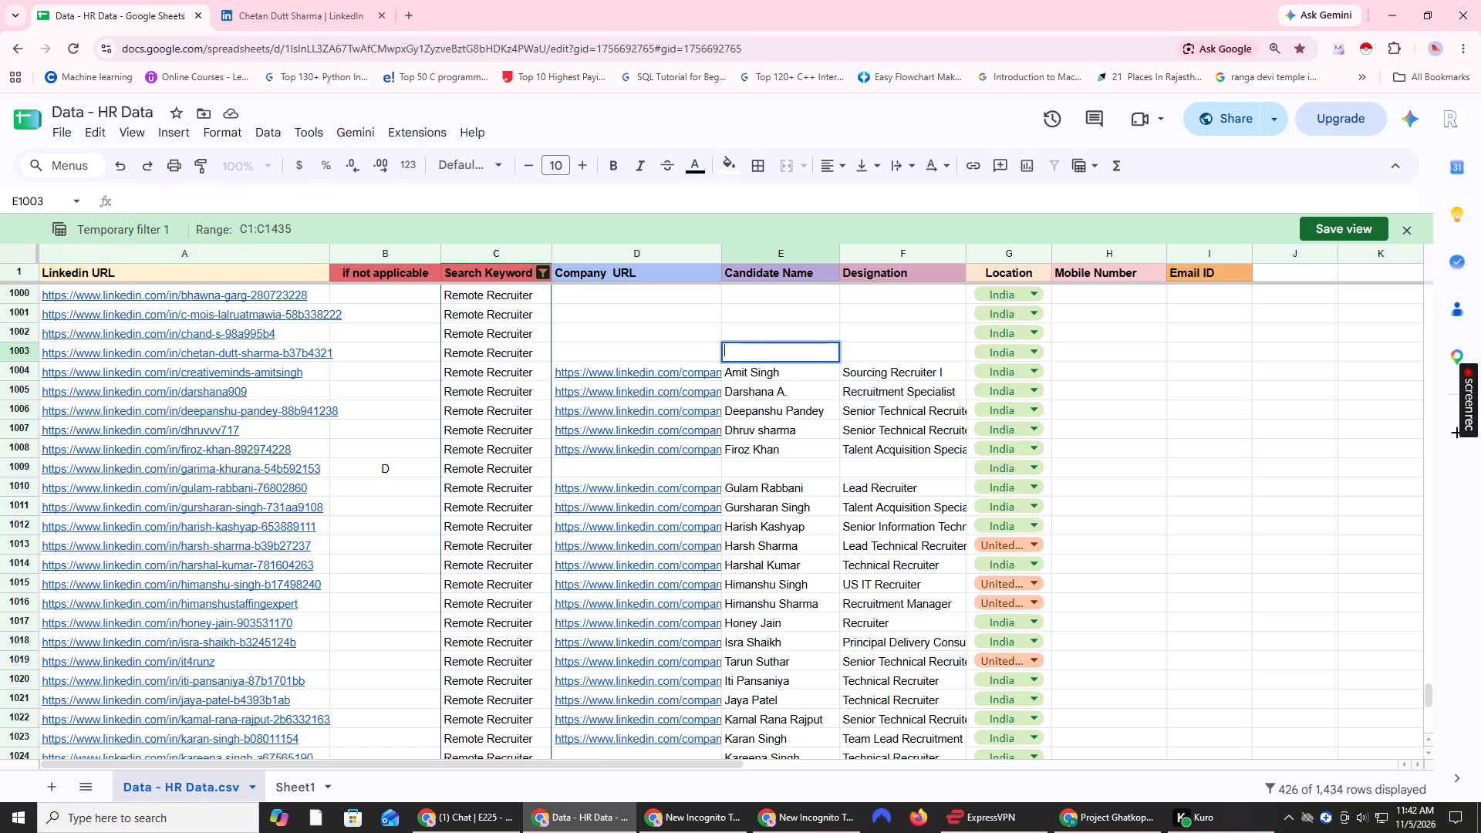
pyautogui.hotkey('ctrl', 'v')
pyautogui.click(687, 319)
# Open Nityo Infotech's company page from the profile's Experience section and copy the job title "Senior Technical Recruiter" into Designation cell F1003.
pyautogui.click(334, 0)
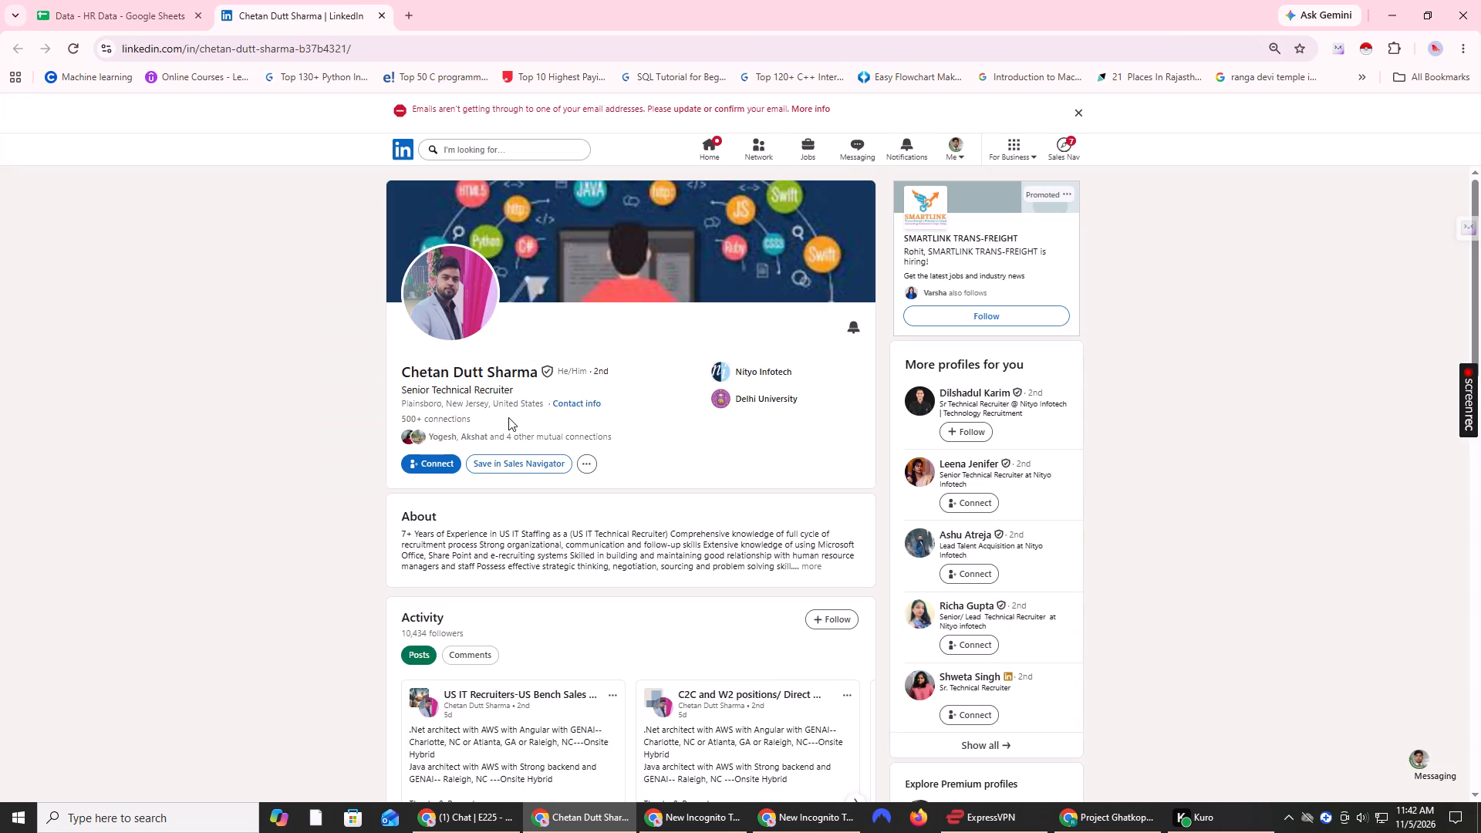
pyautogui.scroll(-7, 499, 443)
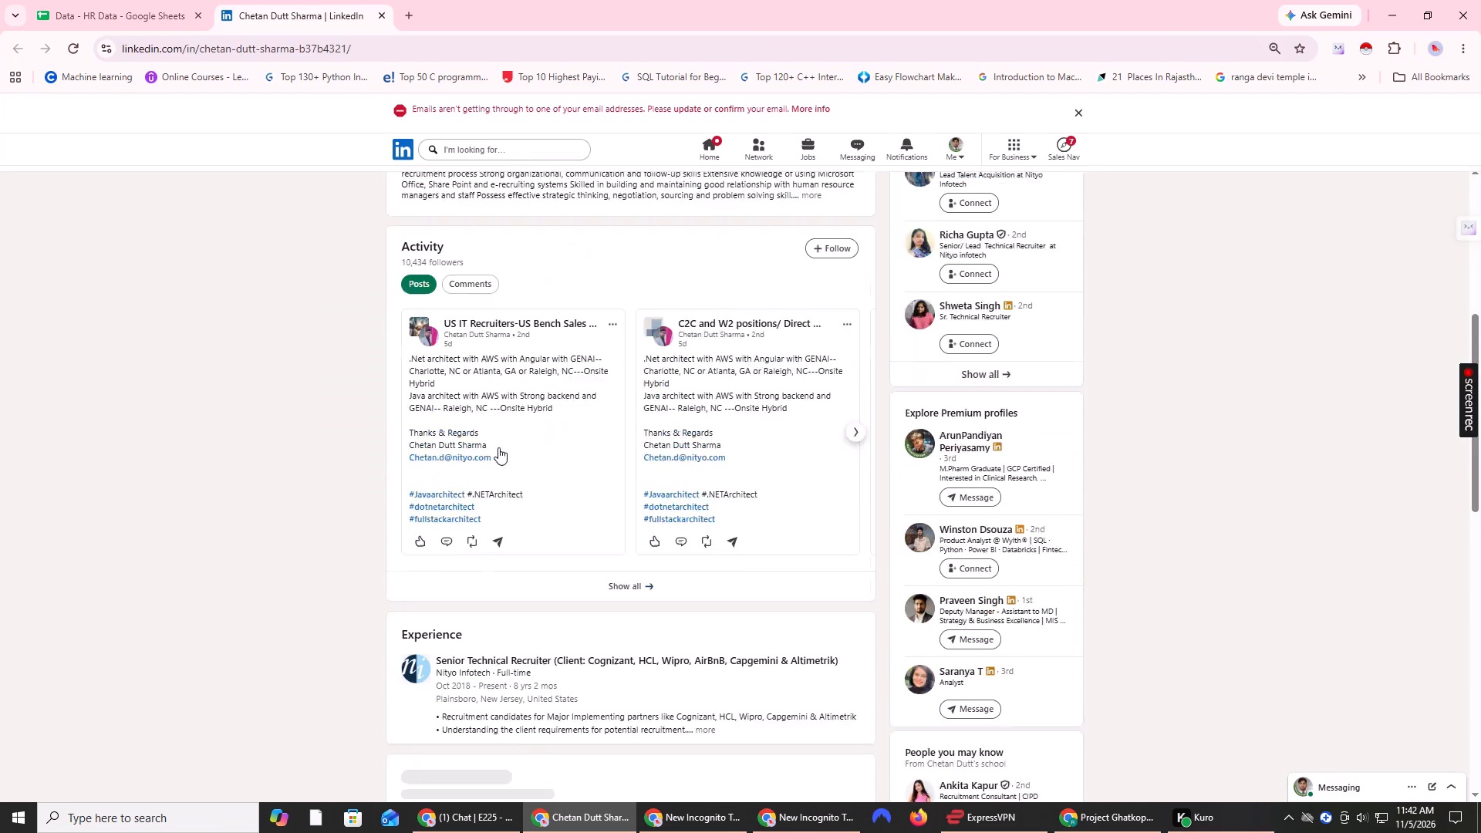
pyautogui.scroll(2, 498, 444)
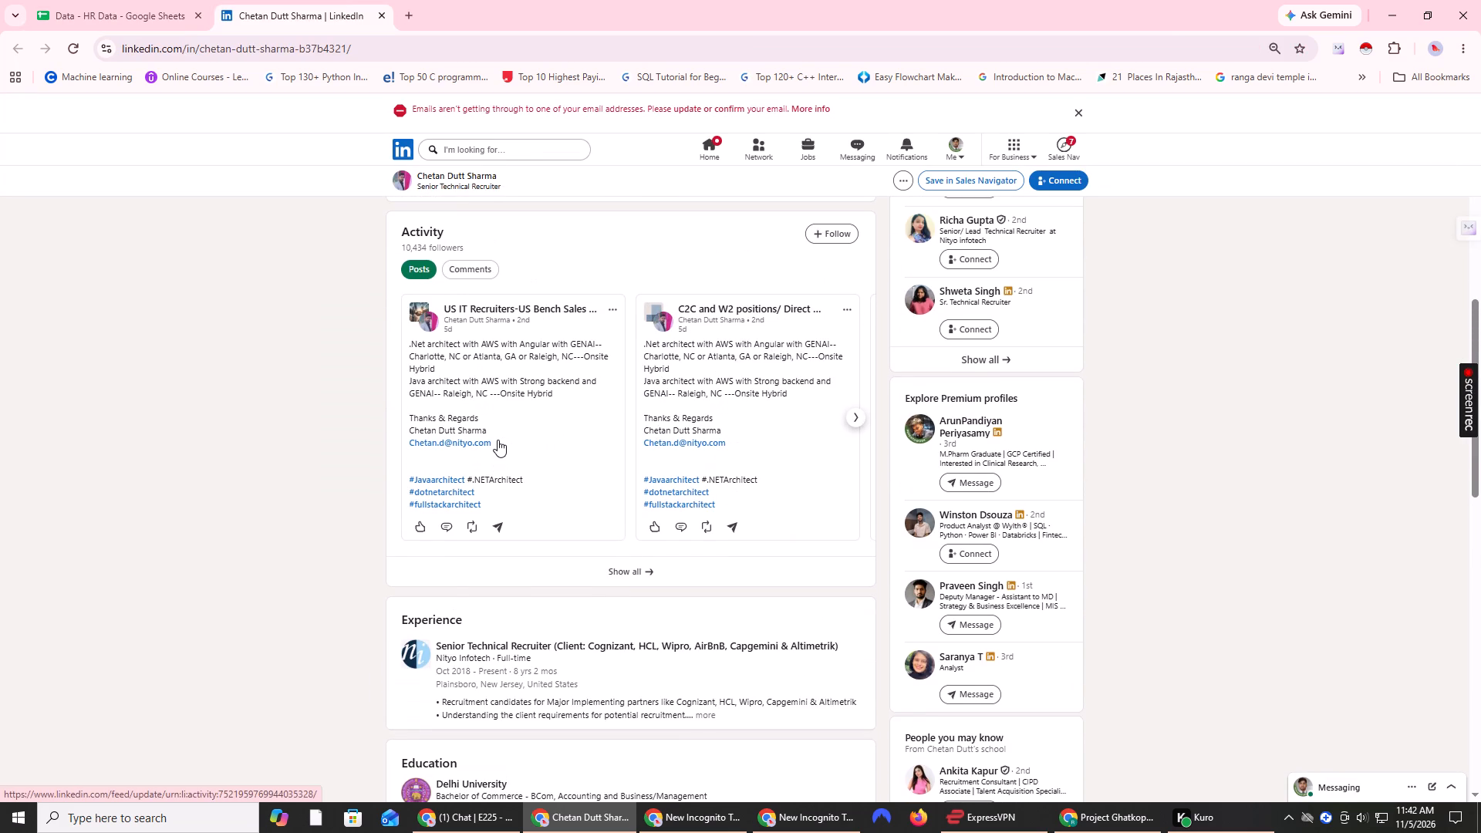
pyautogui.scroll(-4, 498, 440)
pyautogui.keyDown('ctrl'); pyautogui.click(413, 349); pyautogui.keyUp('ctrl')
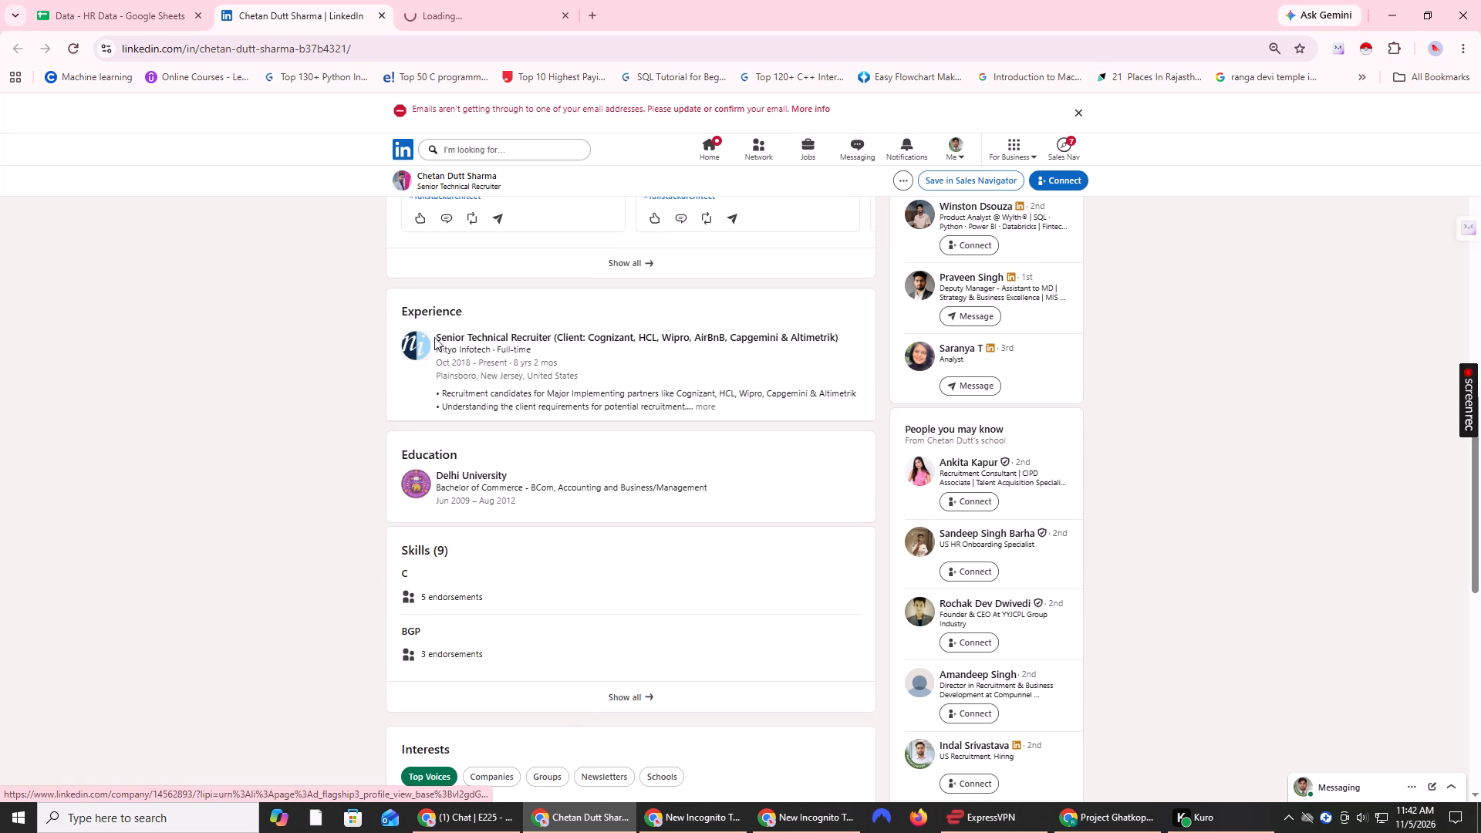
pyautogui.moveTo(432, 335); pyautogui.dragTo(555, 338)
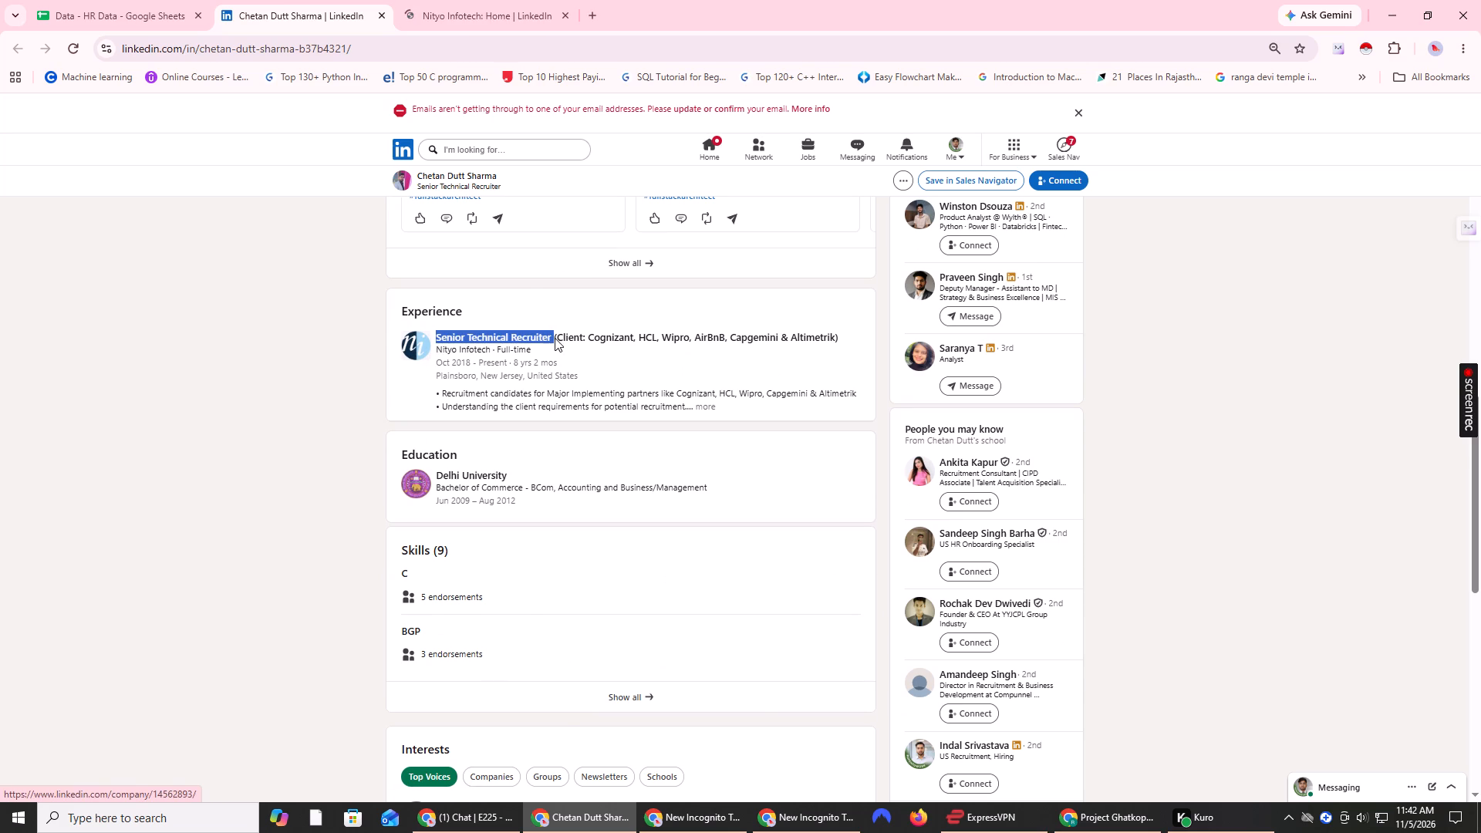
pyautogui.hotkey('ctrl', 'c')
pyautogui.click(170, 30)
pyautogui.doubleClick(885, 350)
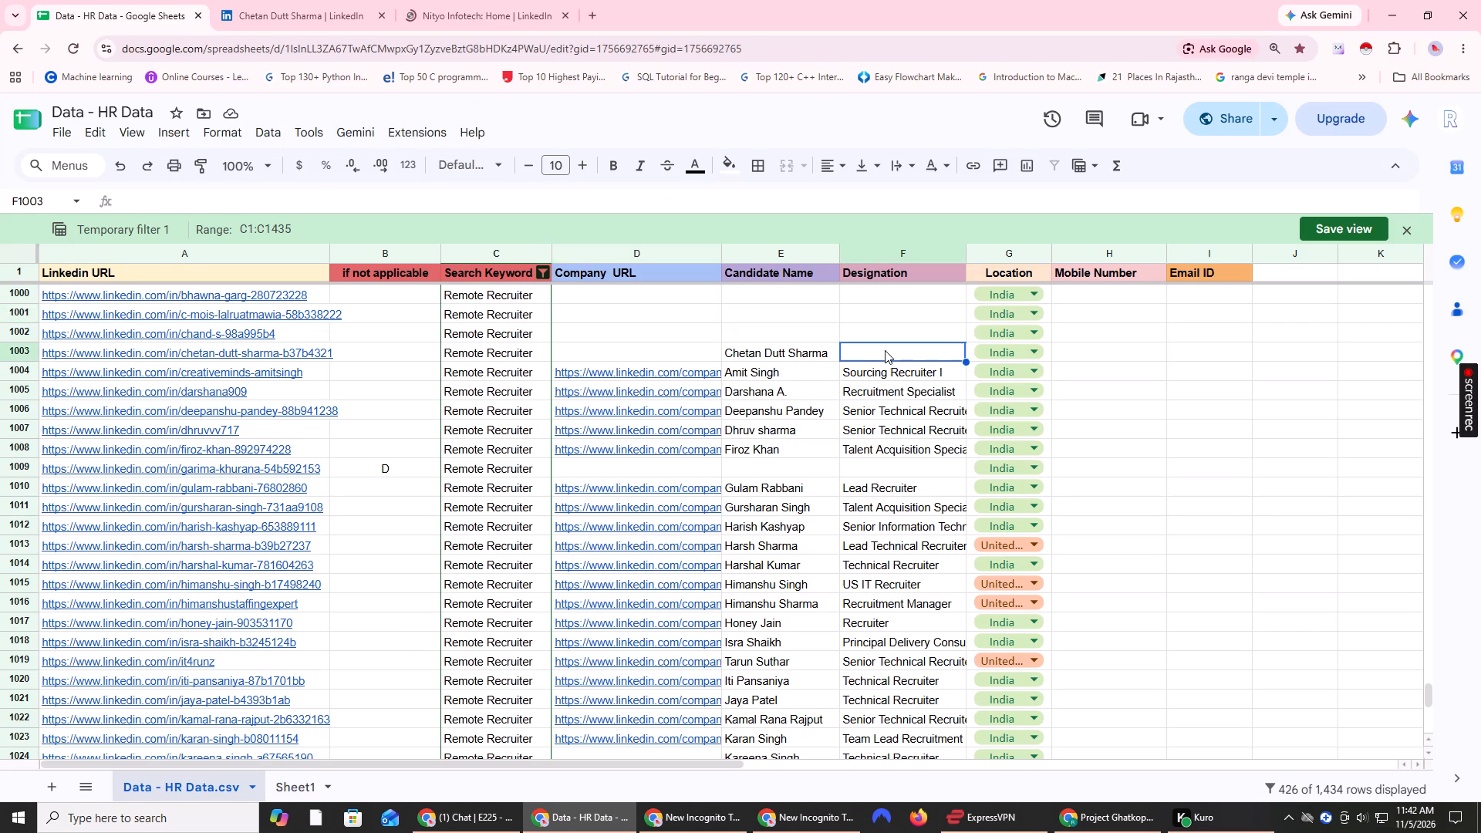
pyautogui.hotkey('ctrl', 'v')
pyautogui.keyDown('ctrl'); pyautogui.click(835, 389); pyautogui.keyUp('ctrl')
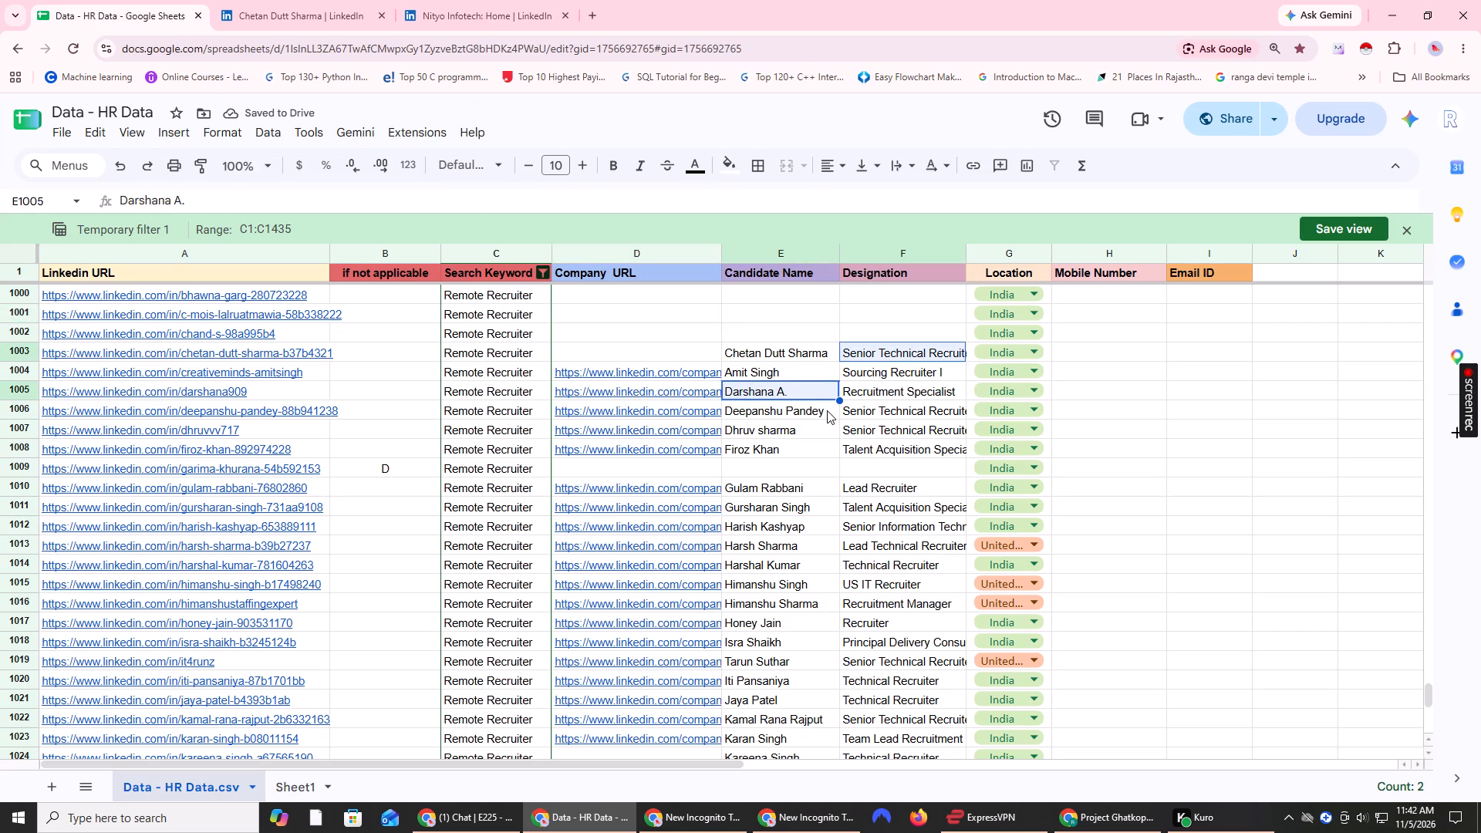
# Set the Location in cell G1003 to United States, matching the candidate's profile.
pyautogui.click(309, 0)
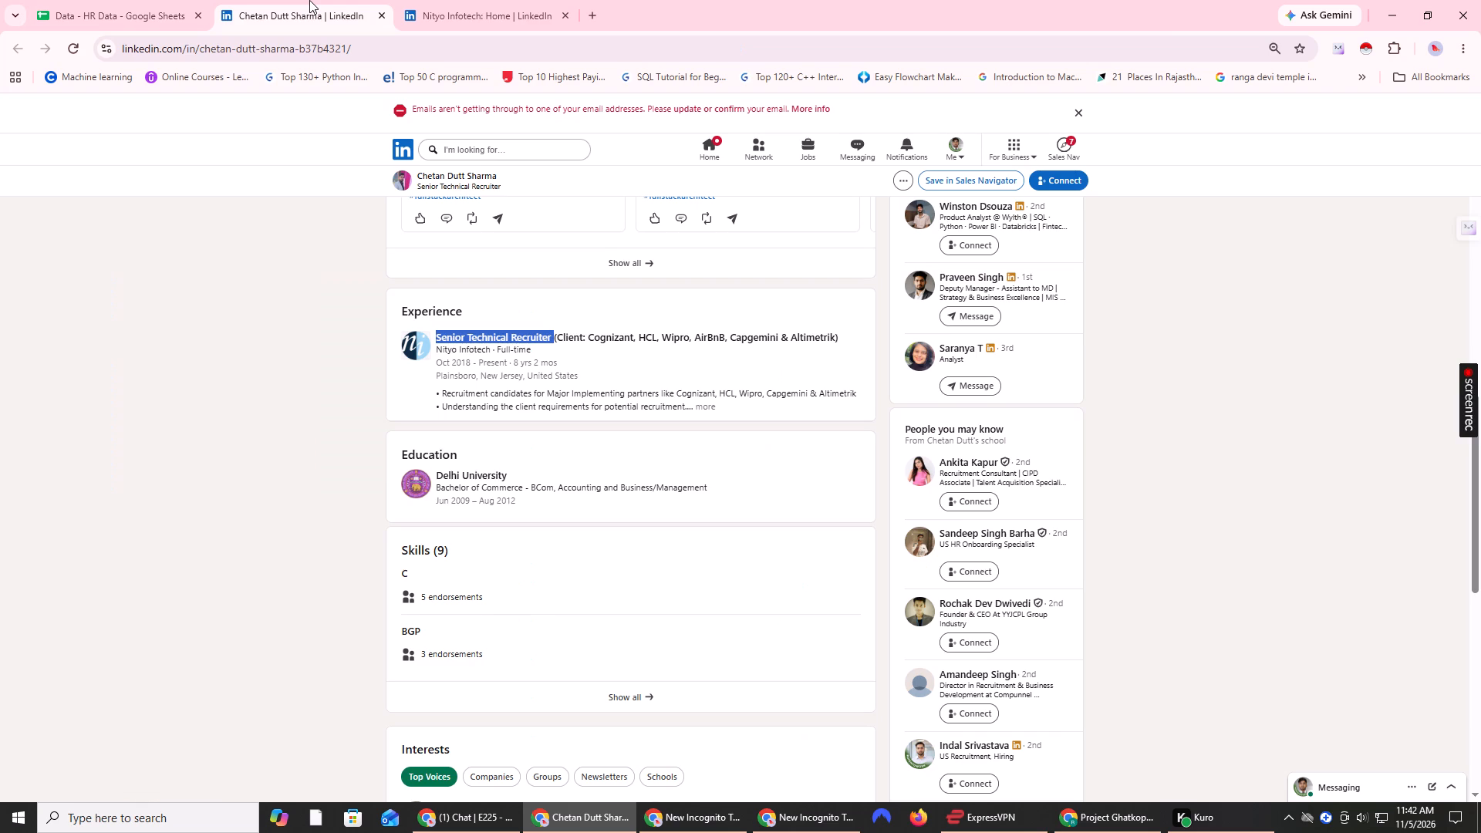
pyautogui.click(99, 0)
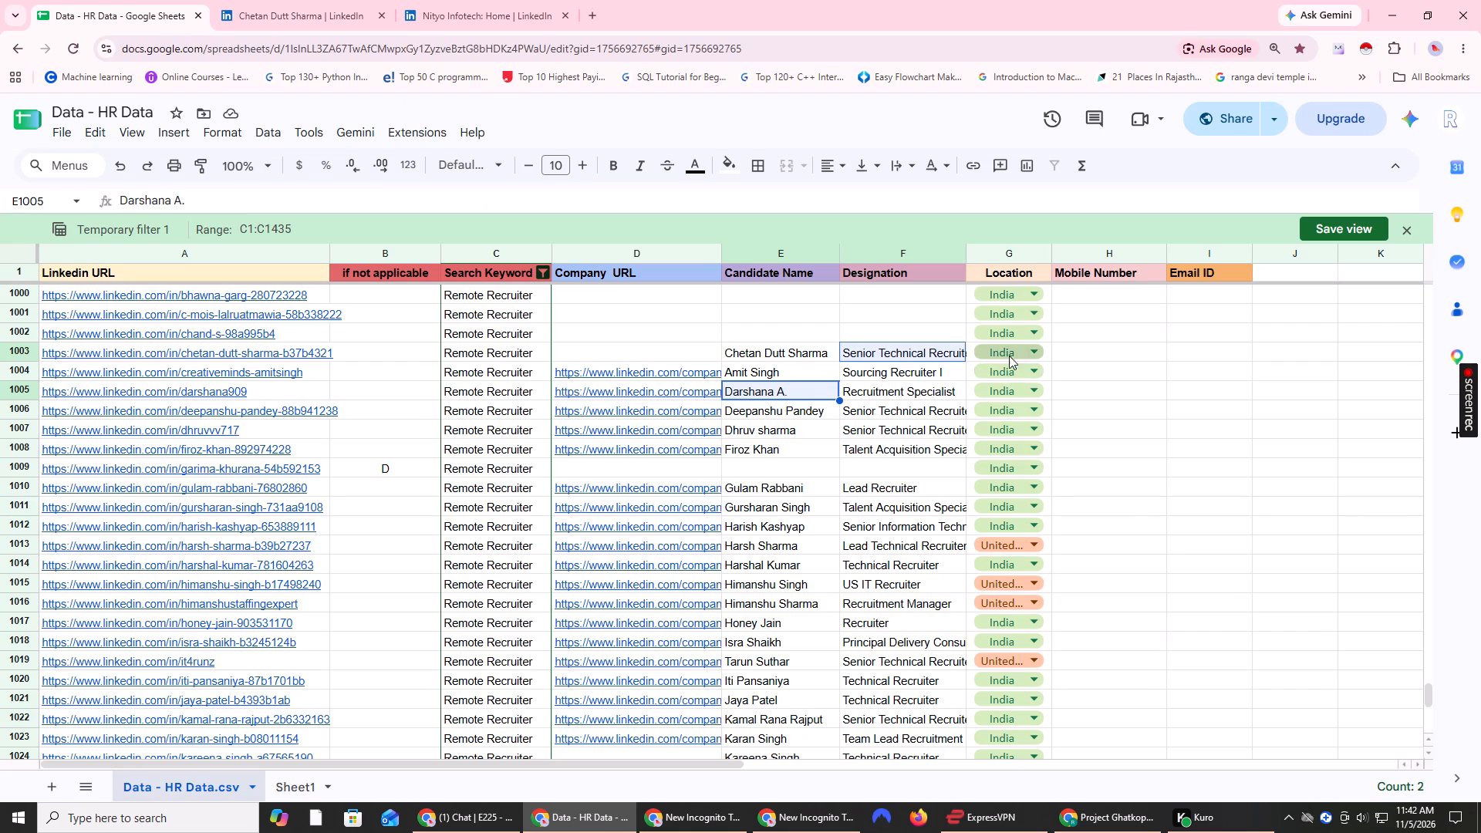
pyautogui.click(1008, 347)
pyautogui.click(1020, 428)
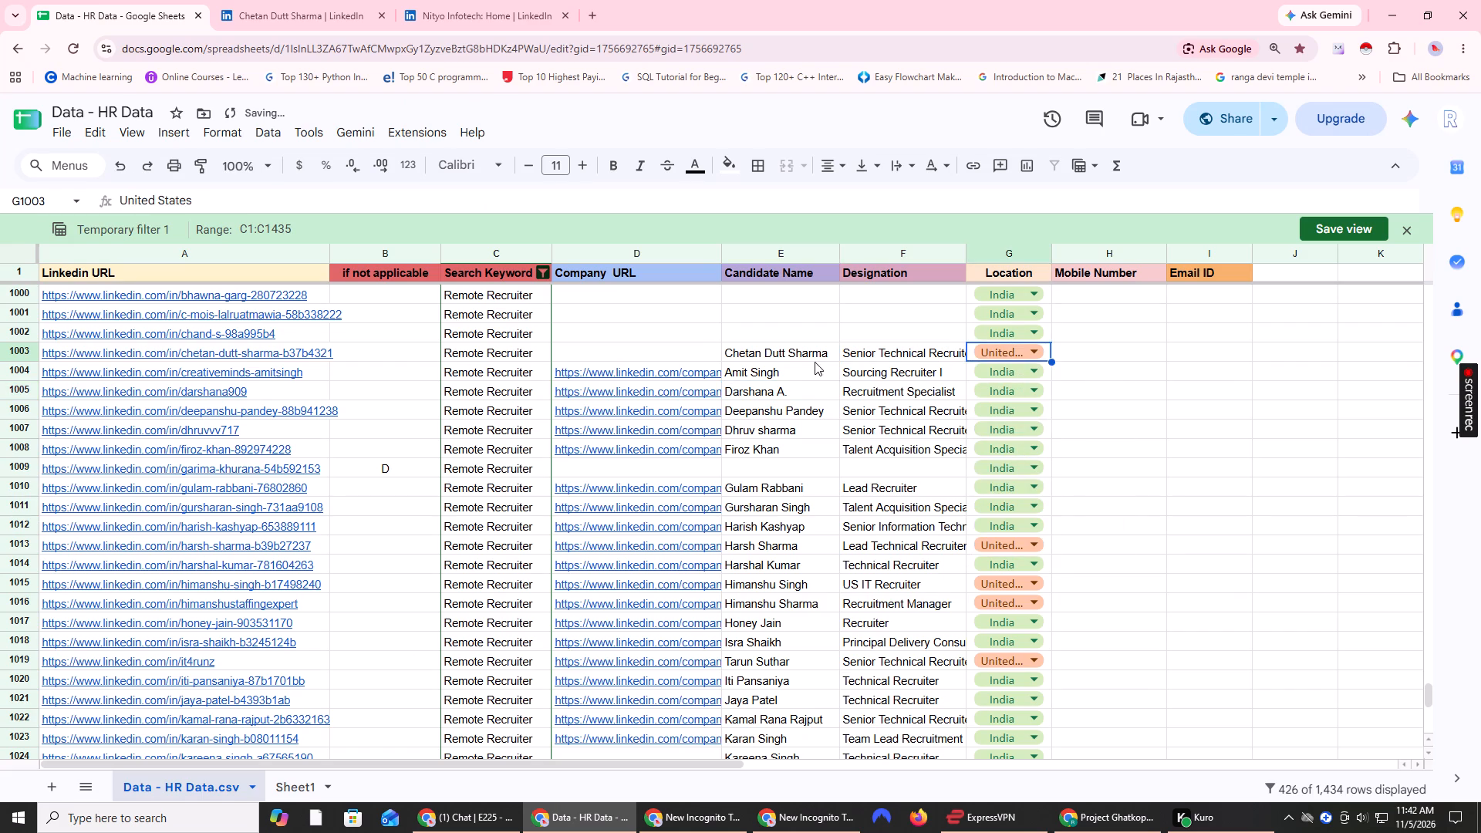
pyautogui.click(814, 360)
# Copy the Nityo Infotech company's LinkedIn page address into Company URL cell D1003.
pyautogui.click(427, 0)
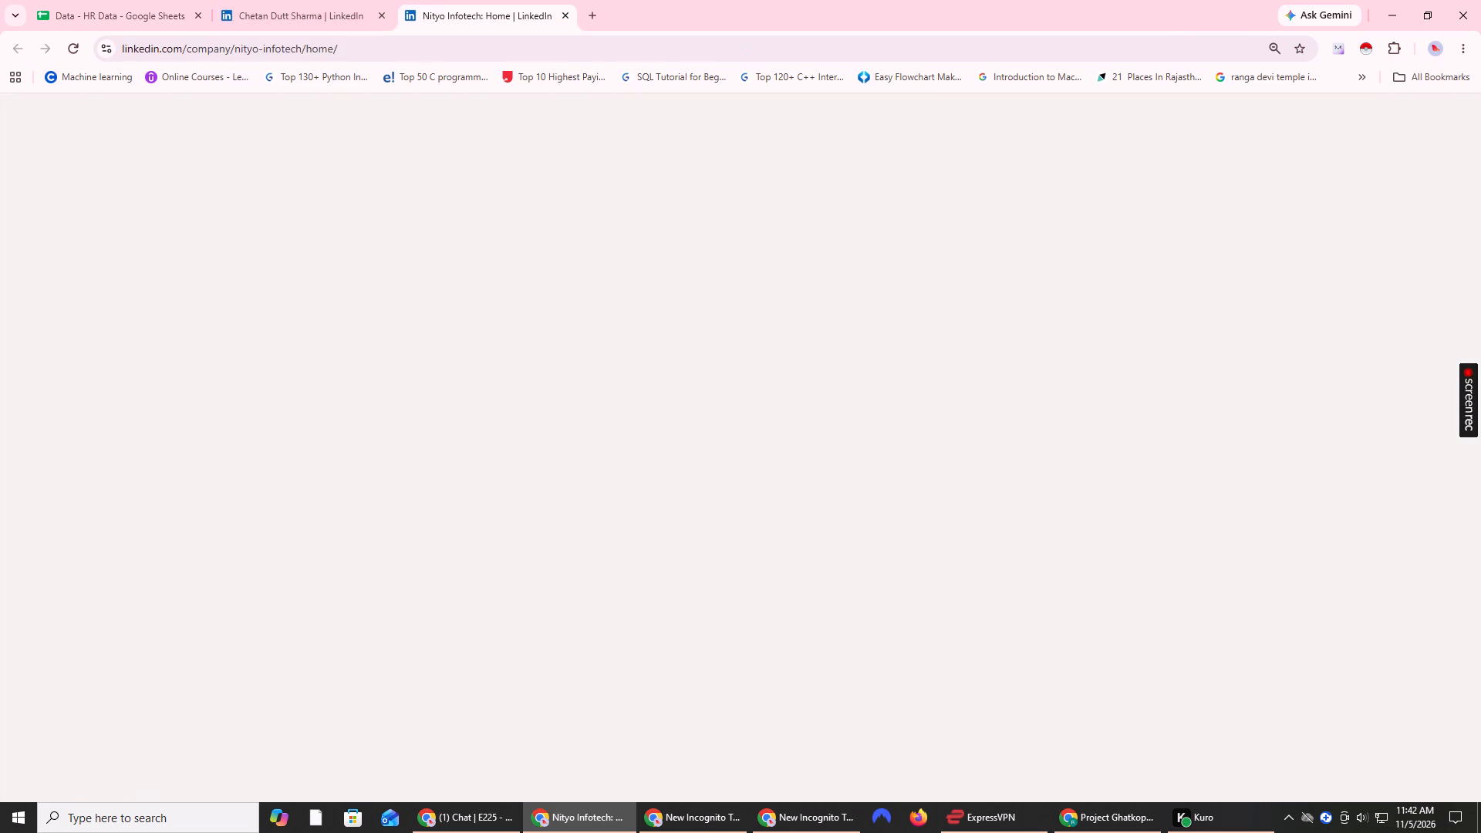
pyautogui.click(400, 51)
pyautogui.hotkey('ctrl', 'c')
pyautogui.click(80, 0)
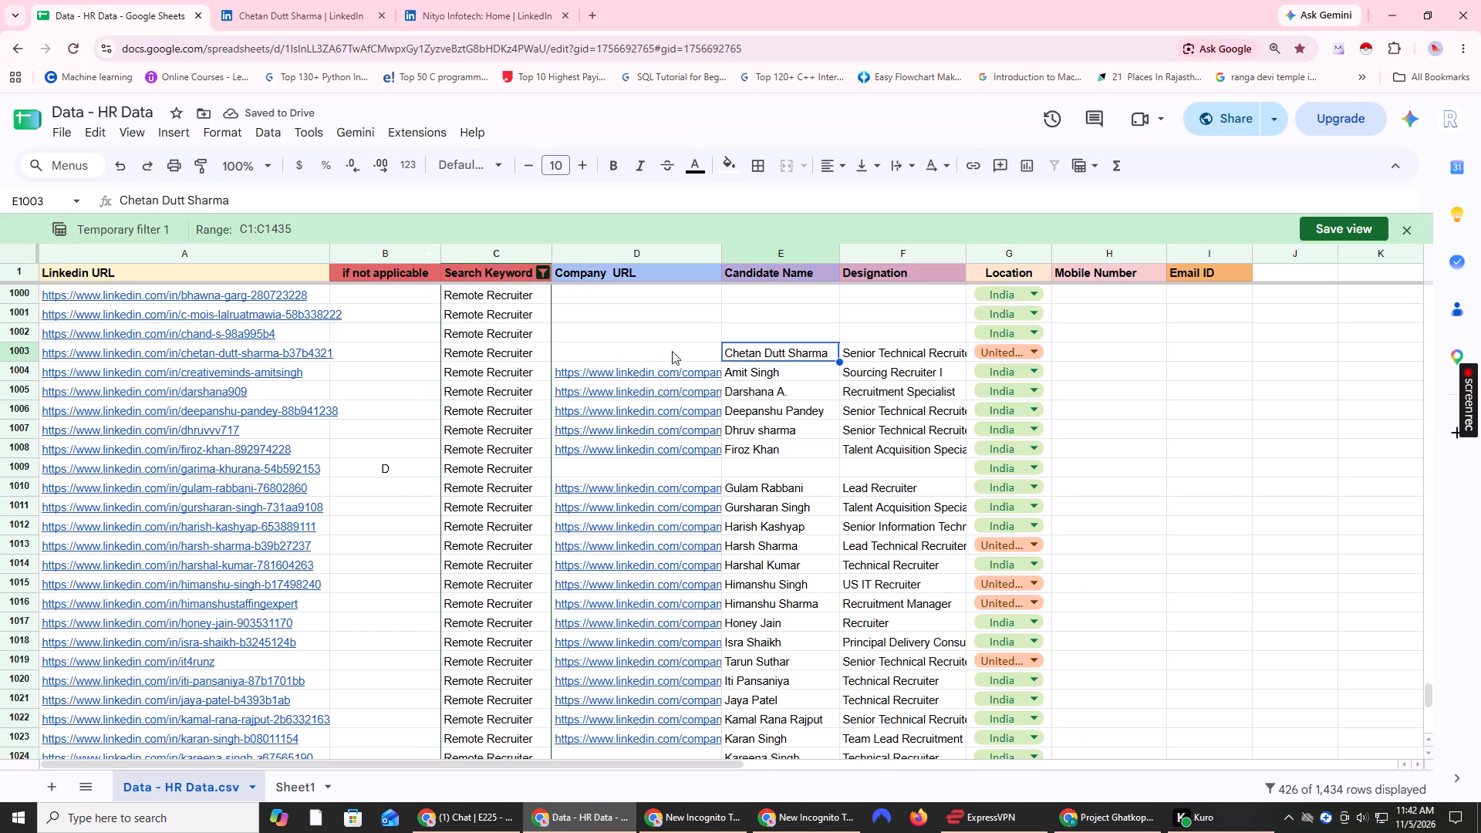
pyautogui.click(672, 351)
pyautogui.hotkey('ctrl', 'v')
pyautogui.click(766, 390)
# Open the LinkedIn profile linked in cell A1002 and close the previous candidate's profile and Nityo Infotech pages.
pyautogui.click(805, 342)
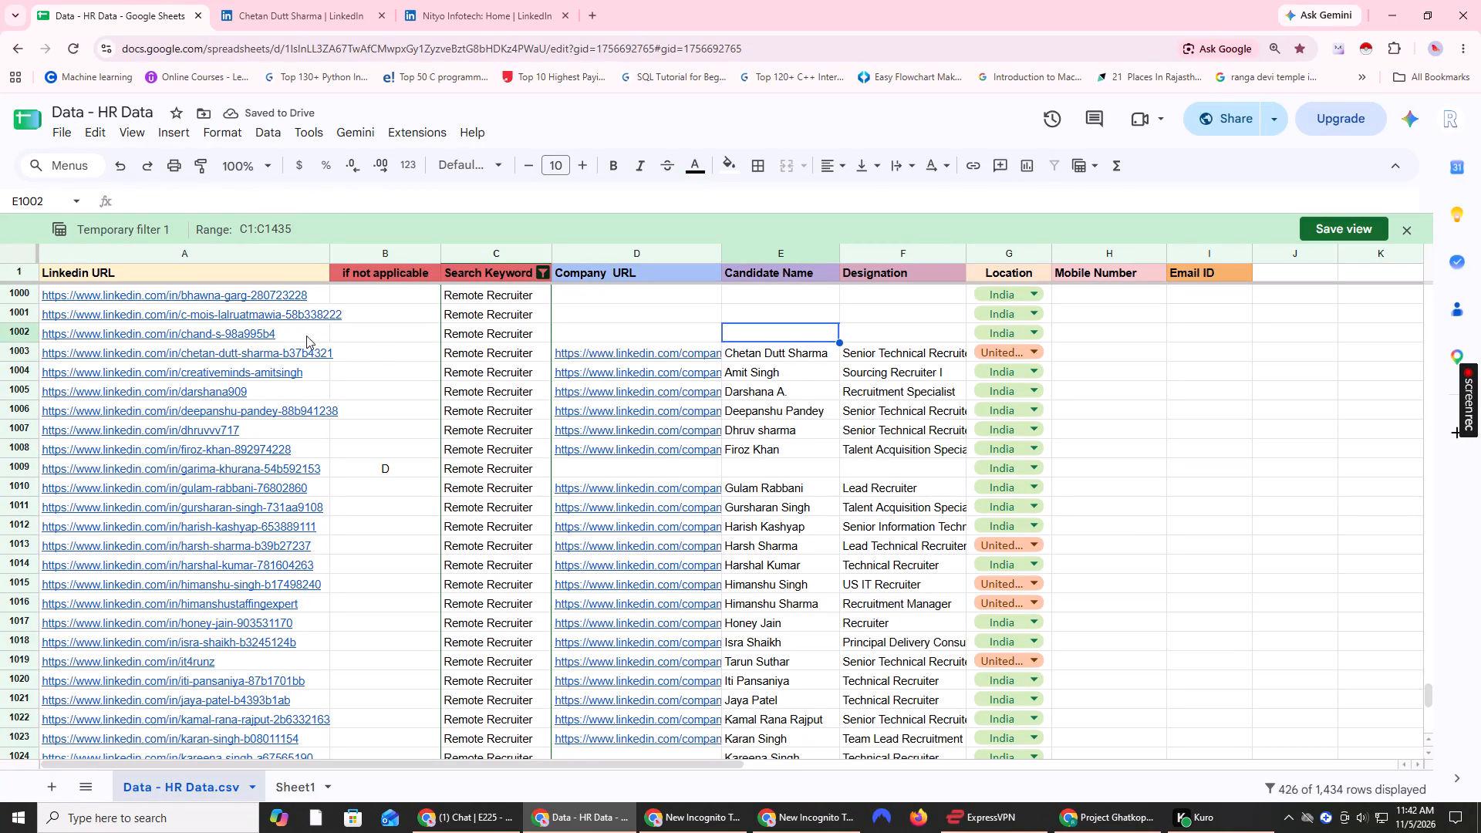
pyautogui.click(255, 331)
pyautogui.click(185, 364)
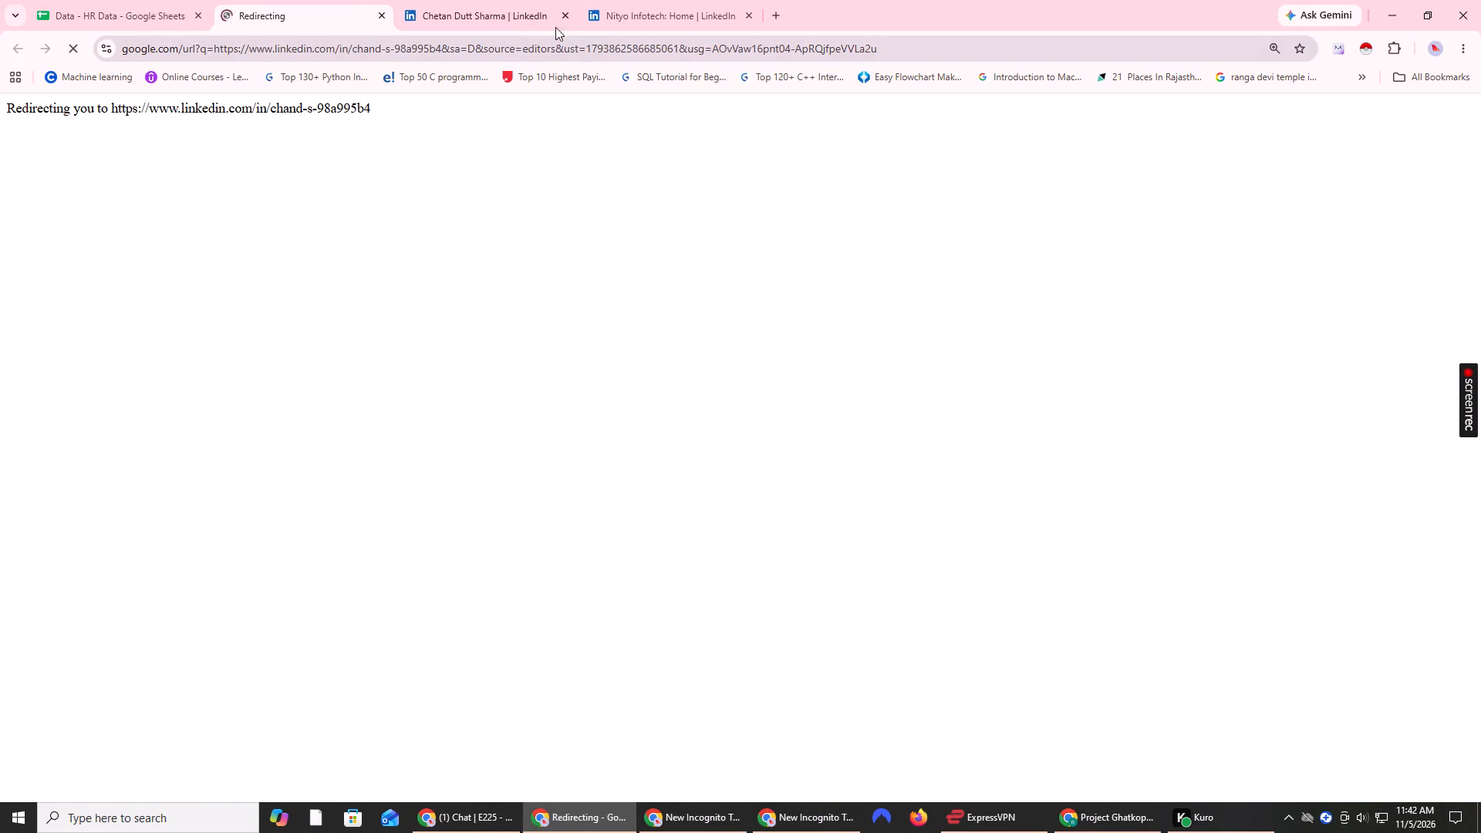
pyautogui.click(567, 21)
pyautogui.click(567, 21)
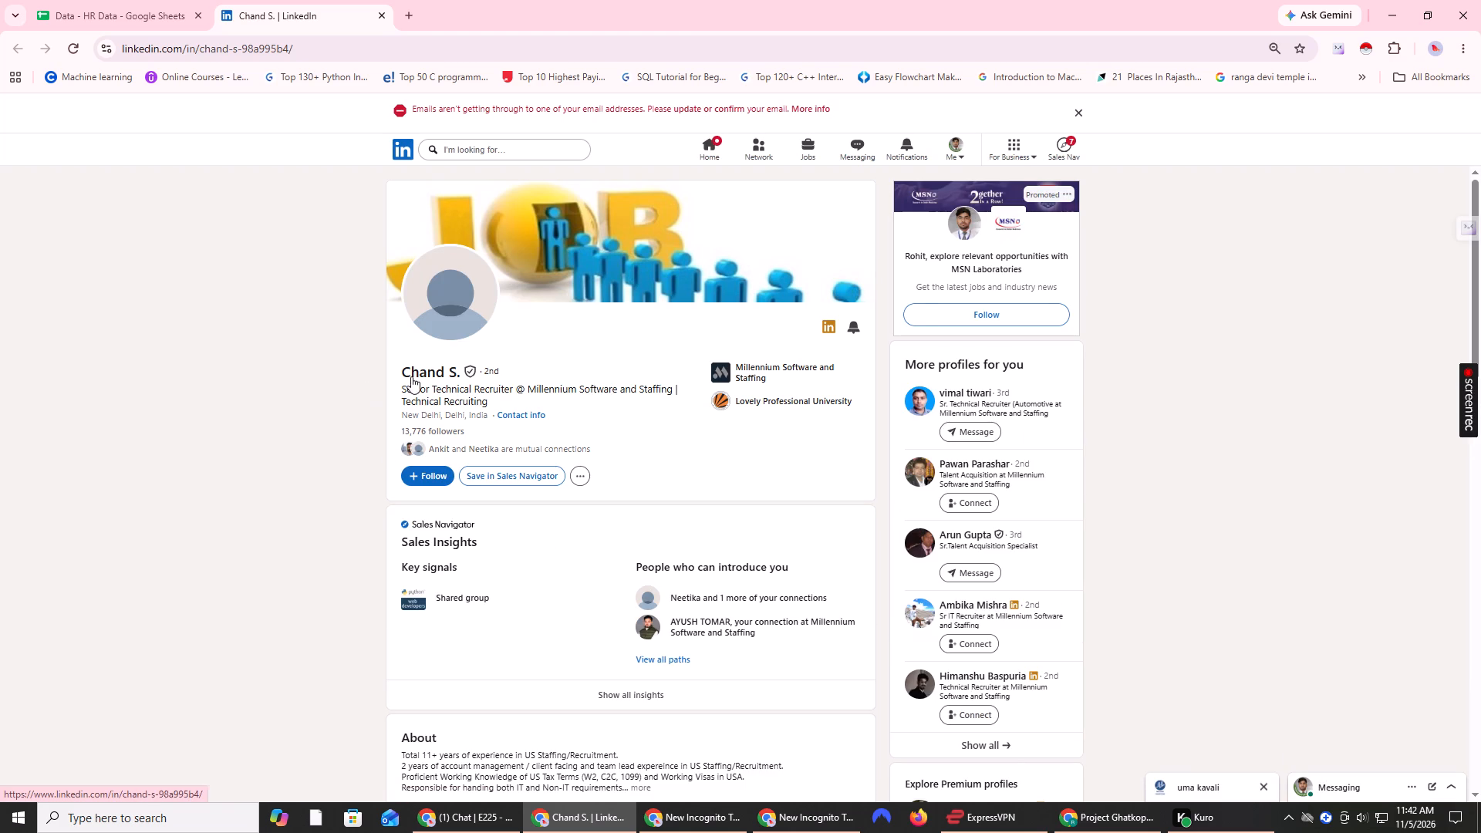
# Copy the candidate's name from the LinkedIn profile into Candidate Name cell E1002, removing the trailing line break and period.
pyautogui.moveTo(393, 372); pyautogui.dragTo(482, 363)
pyautogui.hotkey('ctrl', 'c')
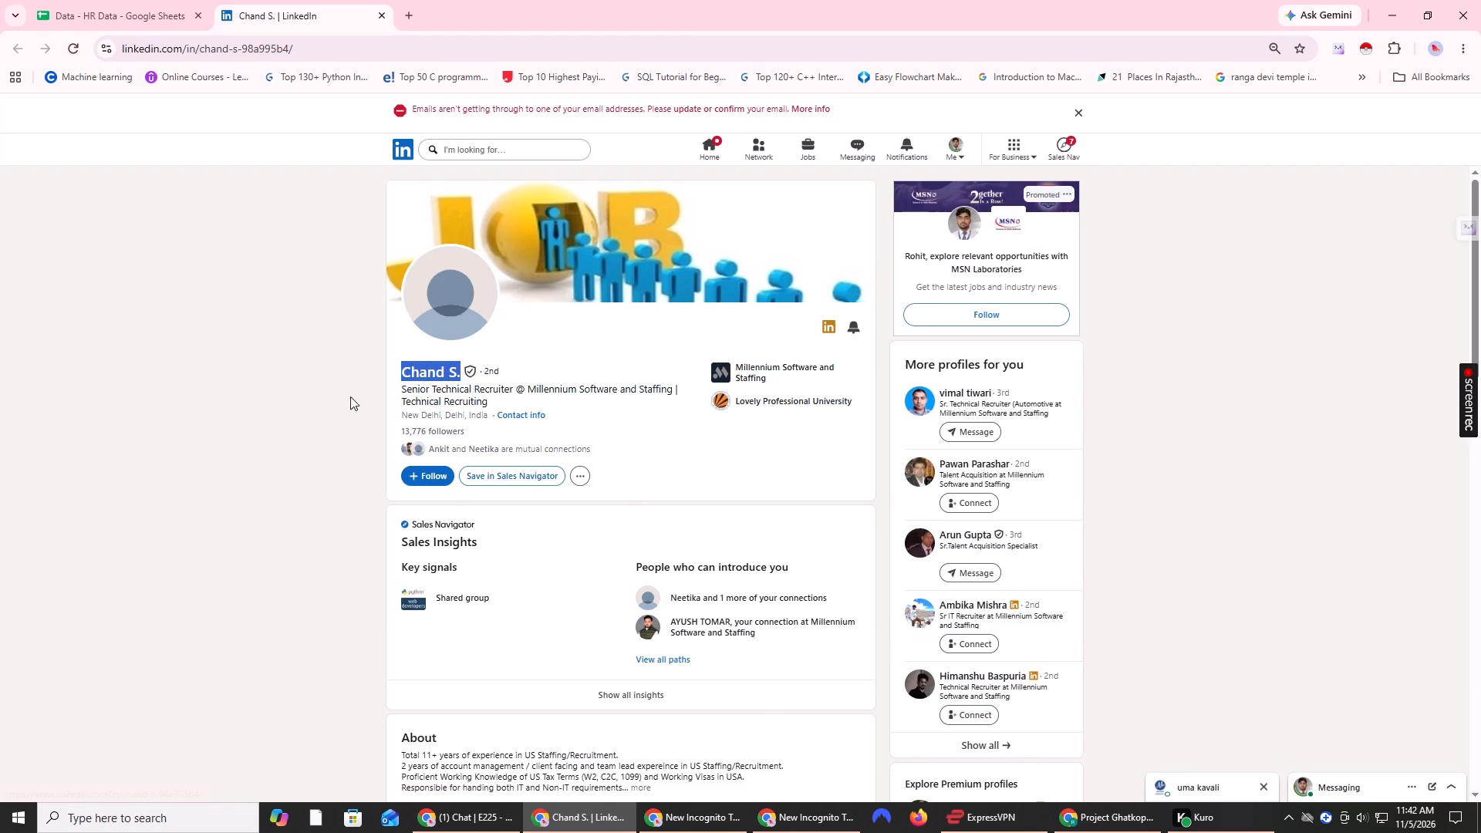
pyautogui.click(139, 0)
pyautogui.doubleClick(766, 336)
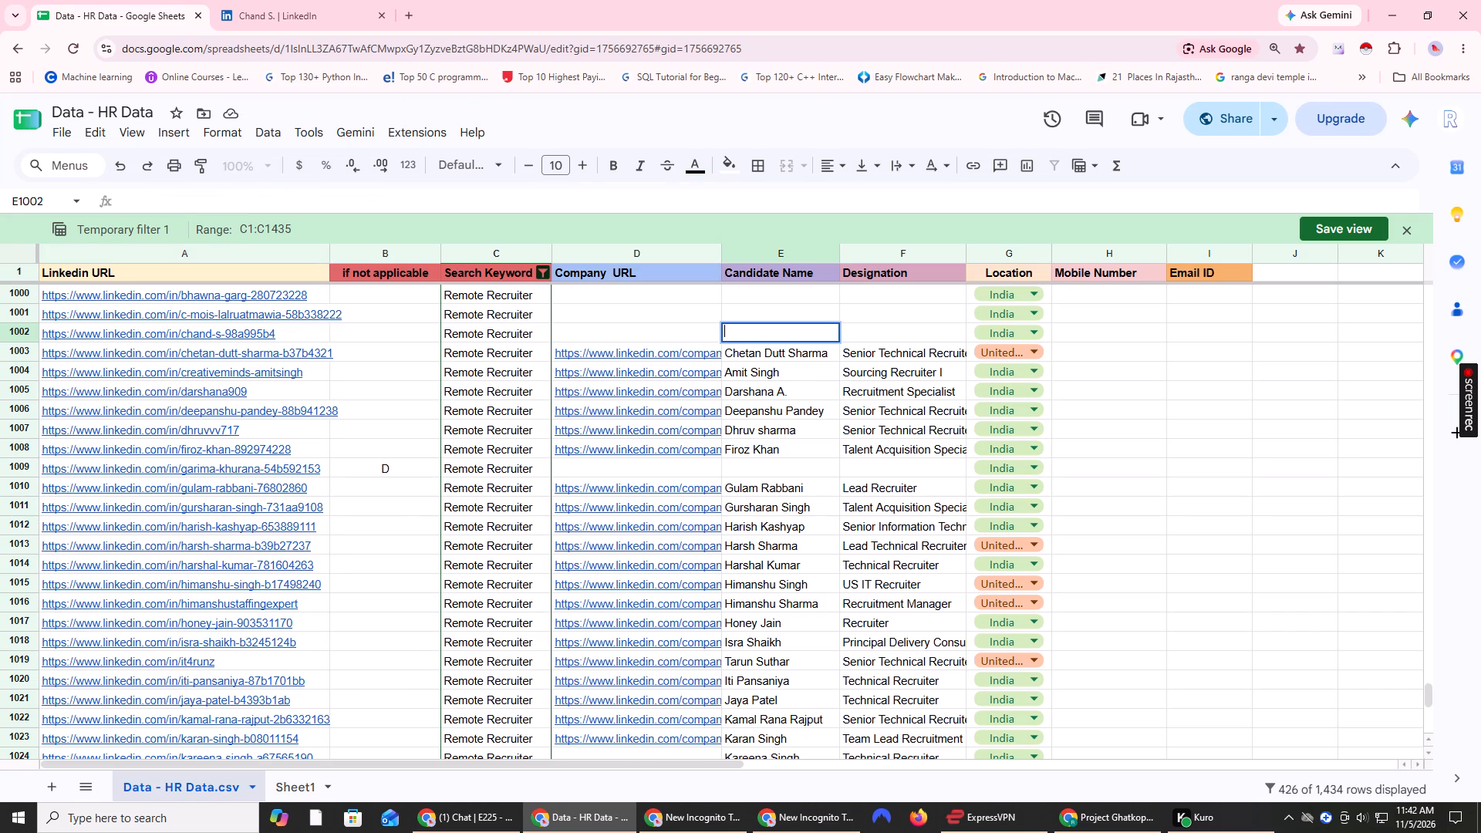
pyautogui.hotkey('ctrl', 'v')
pyautogui.click(754, 372)
pyautogui.click(739, 346)
pyautogui.click(739, 346)
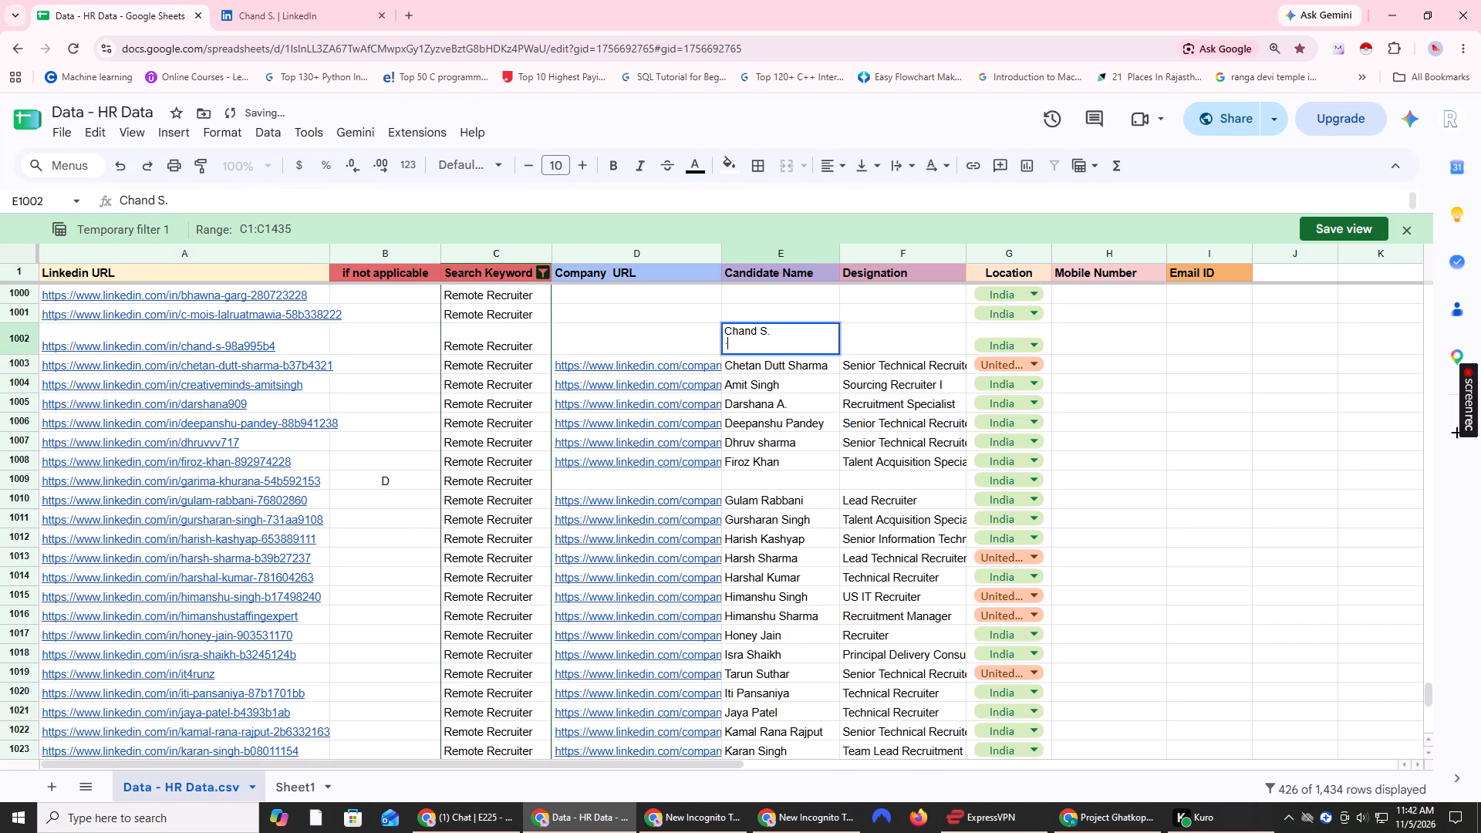
pyautogui.press('BackSpace')
pyautogui.press('BackSpace')
pyautogui.press('BackSpace')
pyautogui.press('Return')
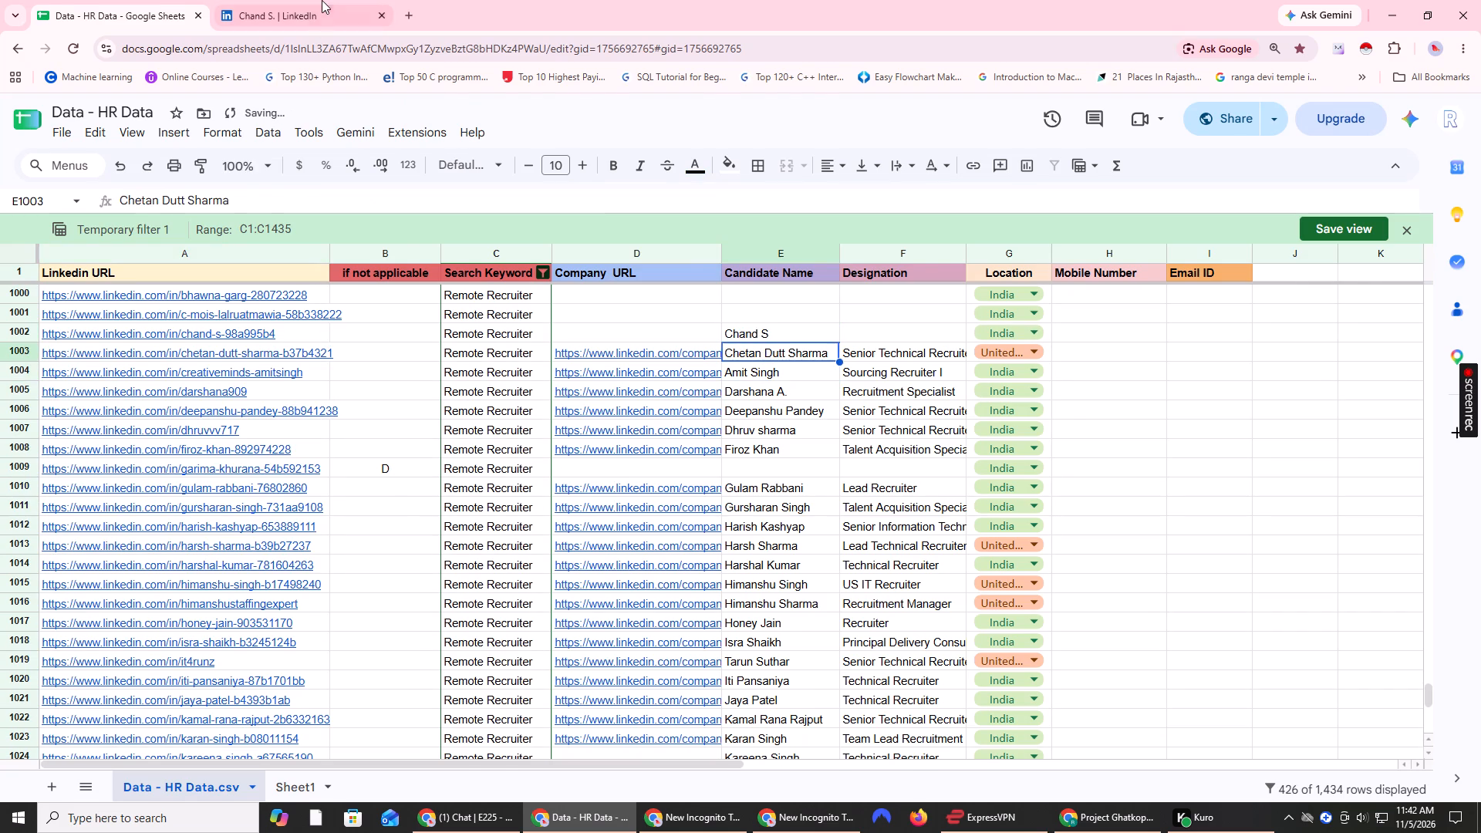
# Open Millennium Software and Staffing's company page from the Experience section and copy the job title "Senior Technical Recruiter" into Designation cell F1002.
pyautogui.click(329, 0)
pyautogui.scroll(-12, 562, 588)
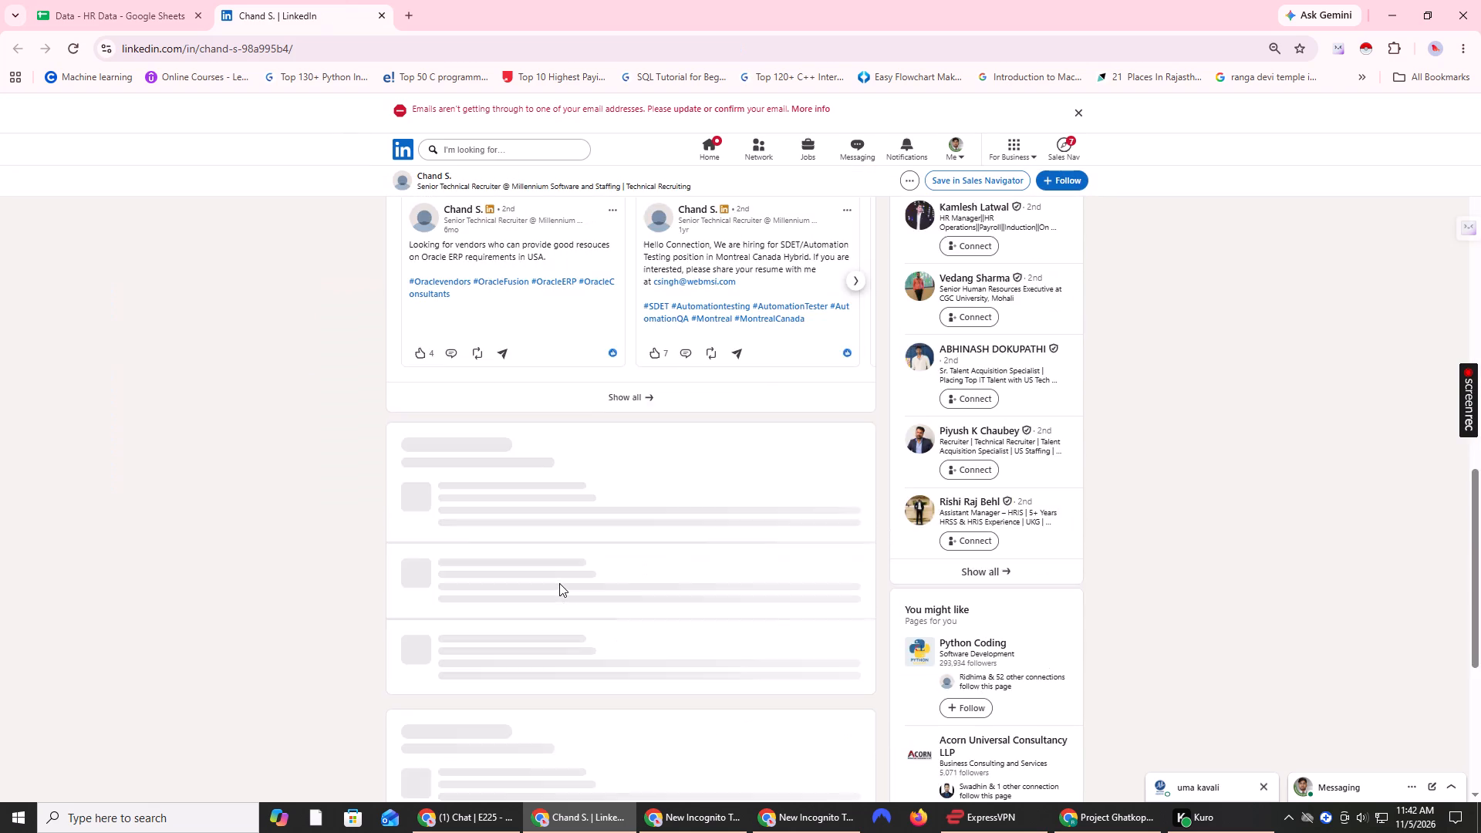
pyautogui.scroll(-2, 559, 583)
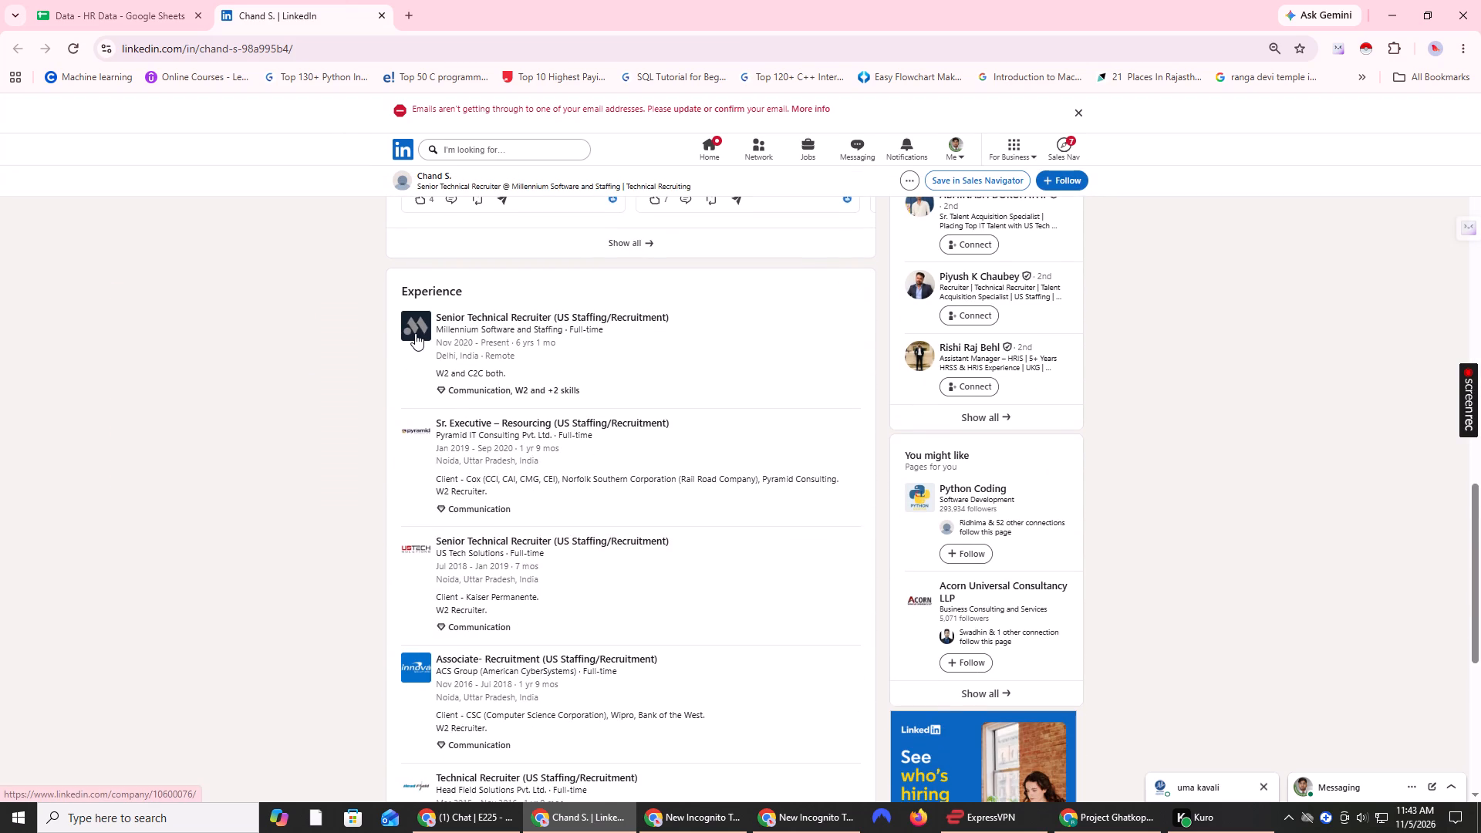
pyautogui.keyDown('ctrl'); pyautogui.click(415, 333); pyautogui.keyUp('ctrl')
pyautogui.moveTo(436, 313); pyautogui.dragTo(514, 315)
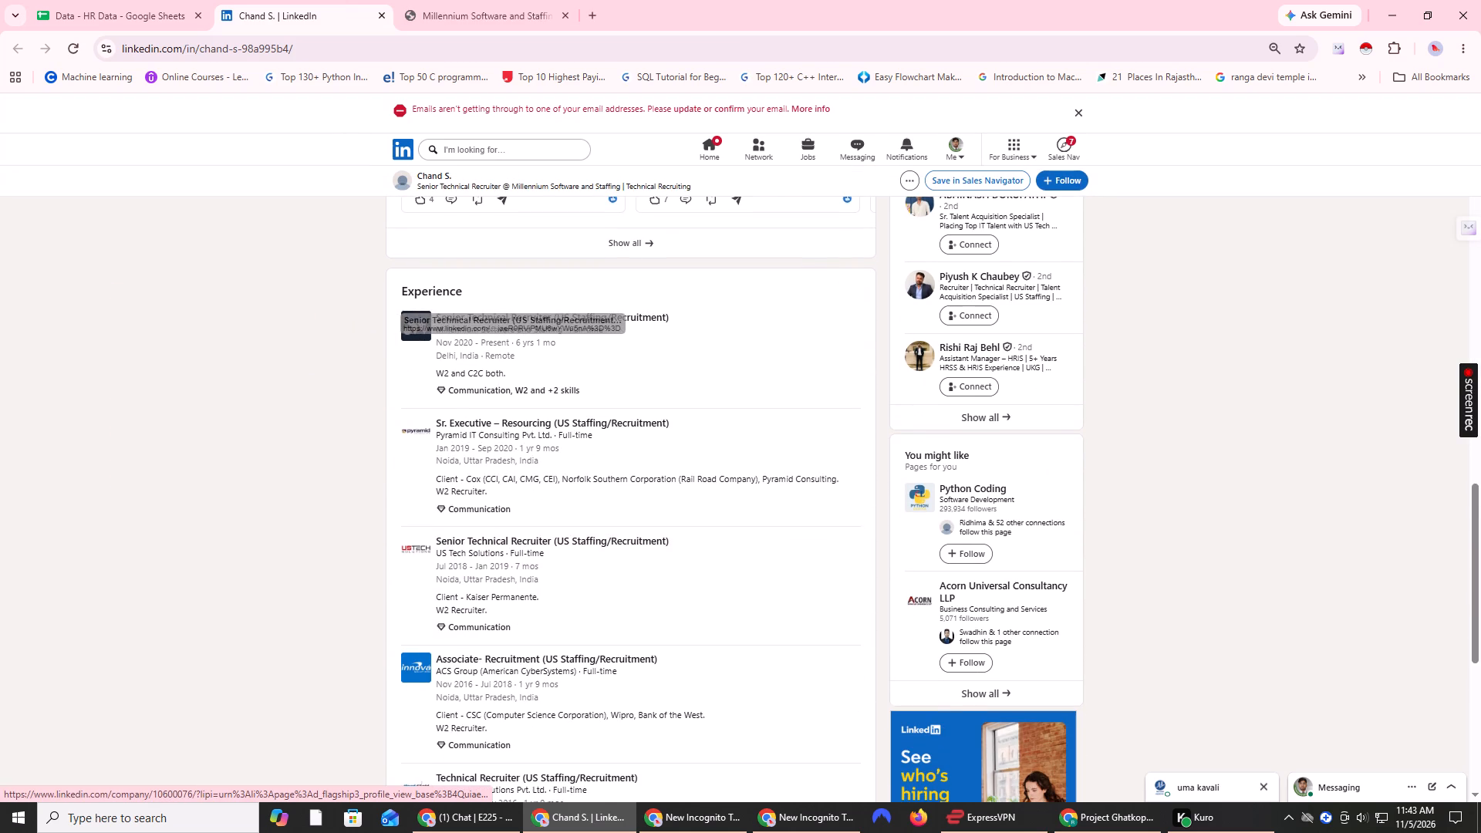
pyautogui.moveTo(436, 316); pyautogui.dragTo(461, 315)
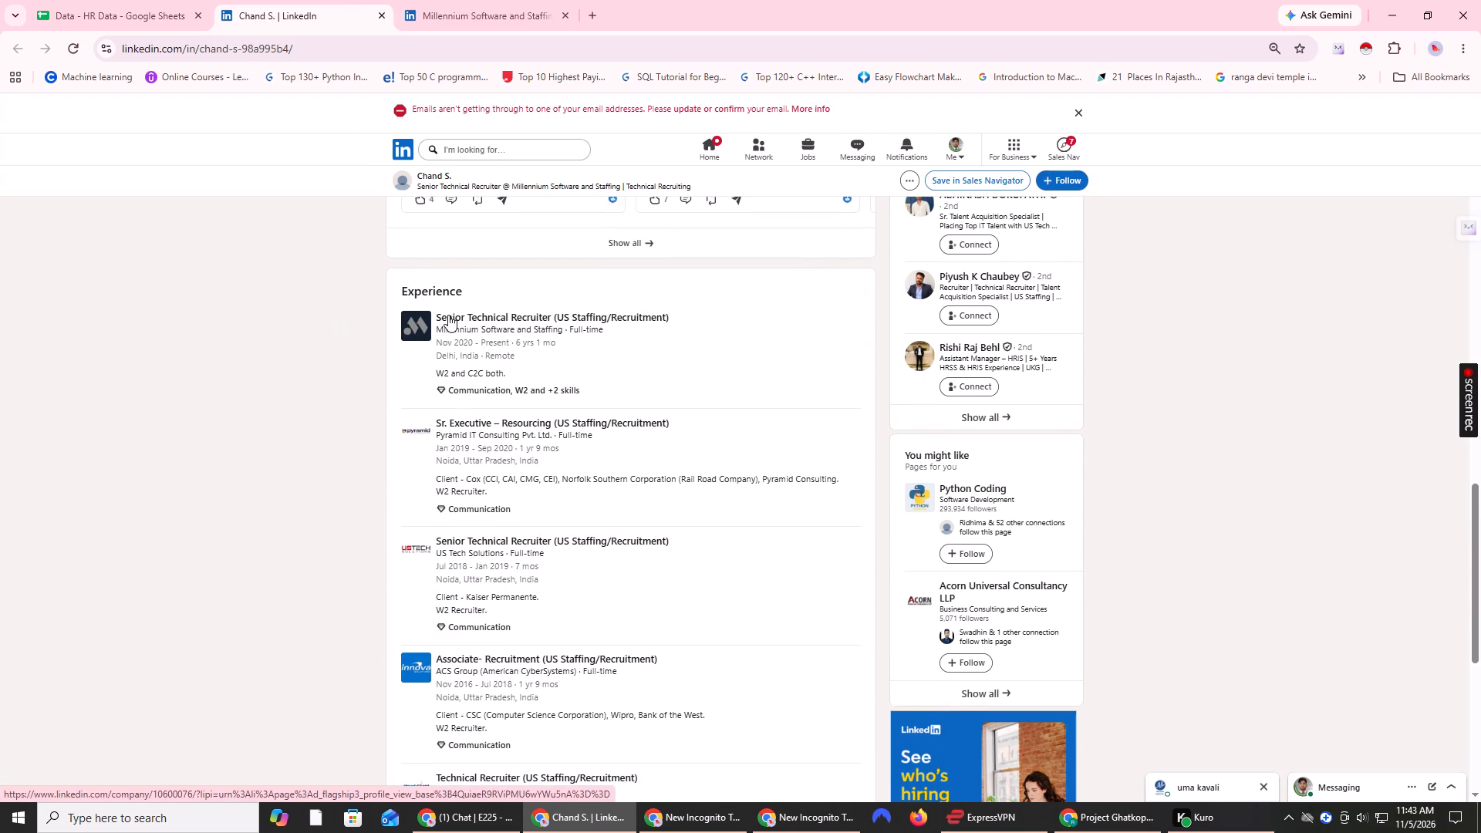
pyautogui.moveTo(436, 315); pyautogui.dragTo(466, 315)
pyautogui.moveTo(434, 315); pyautogui.dragTo(553, 312)
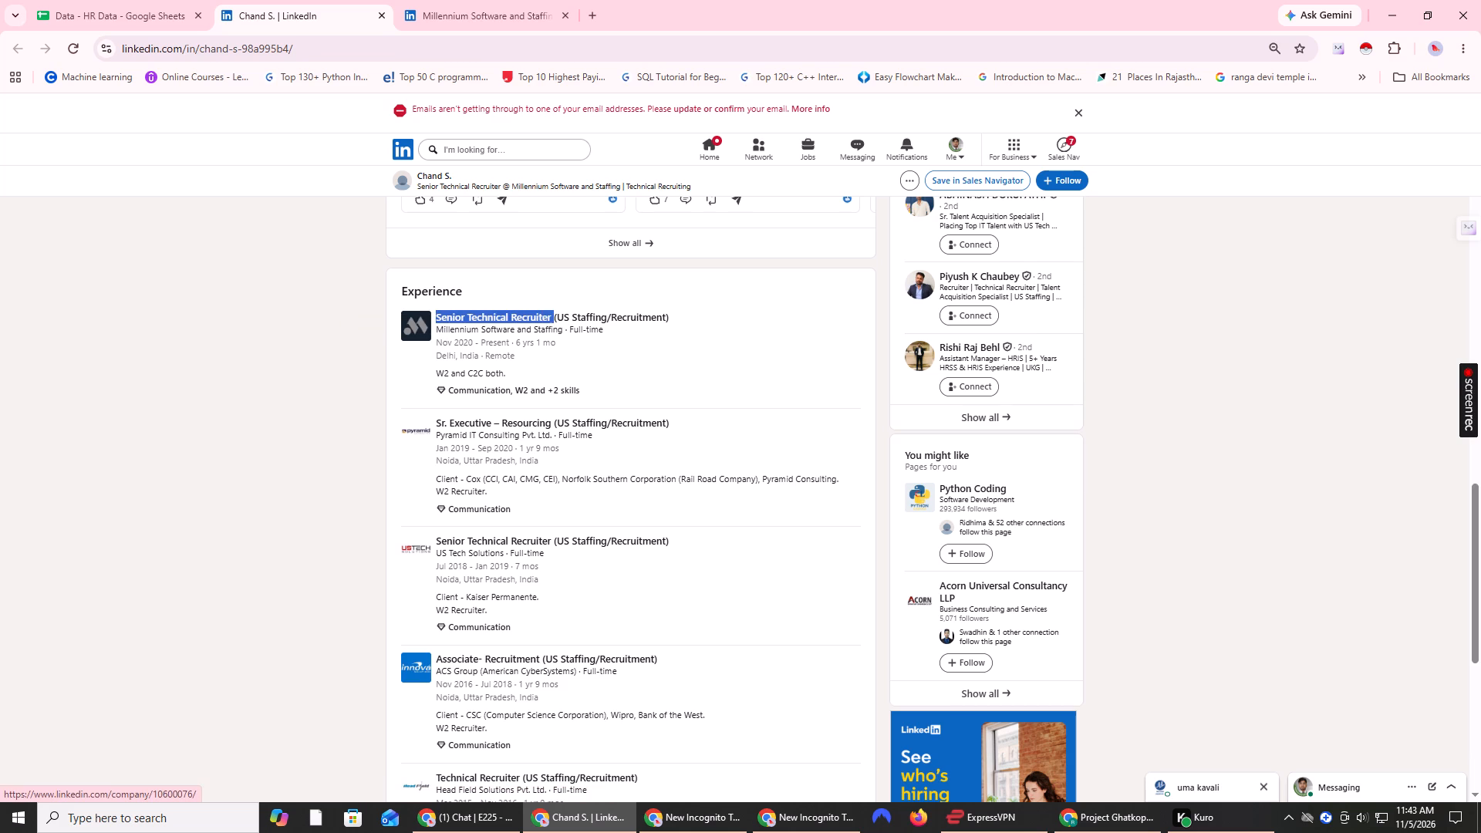
pyautogui.moveTo(553, 312); pyautogui.dragTo(554, 312)
pyautogui.hotkey('ctrl', 'c')
pyautogui.scroll(20, 454, 526)
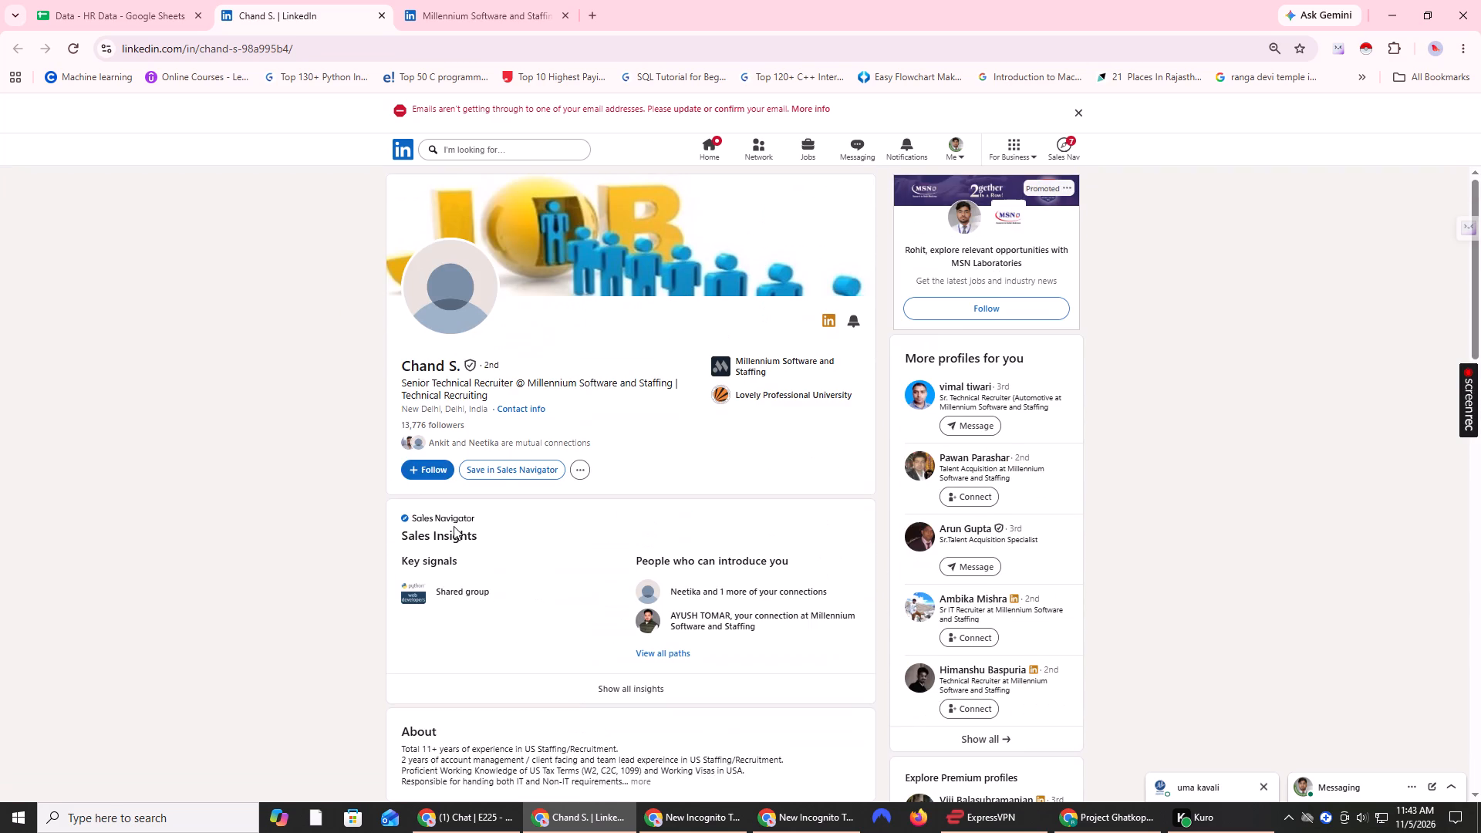
pyautogui.click(151, 12)
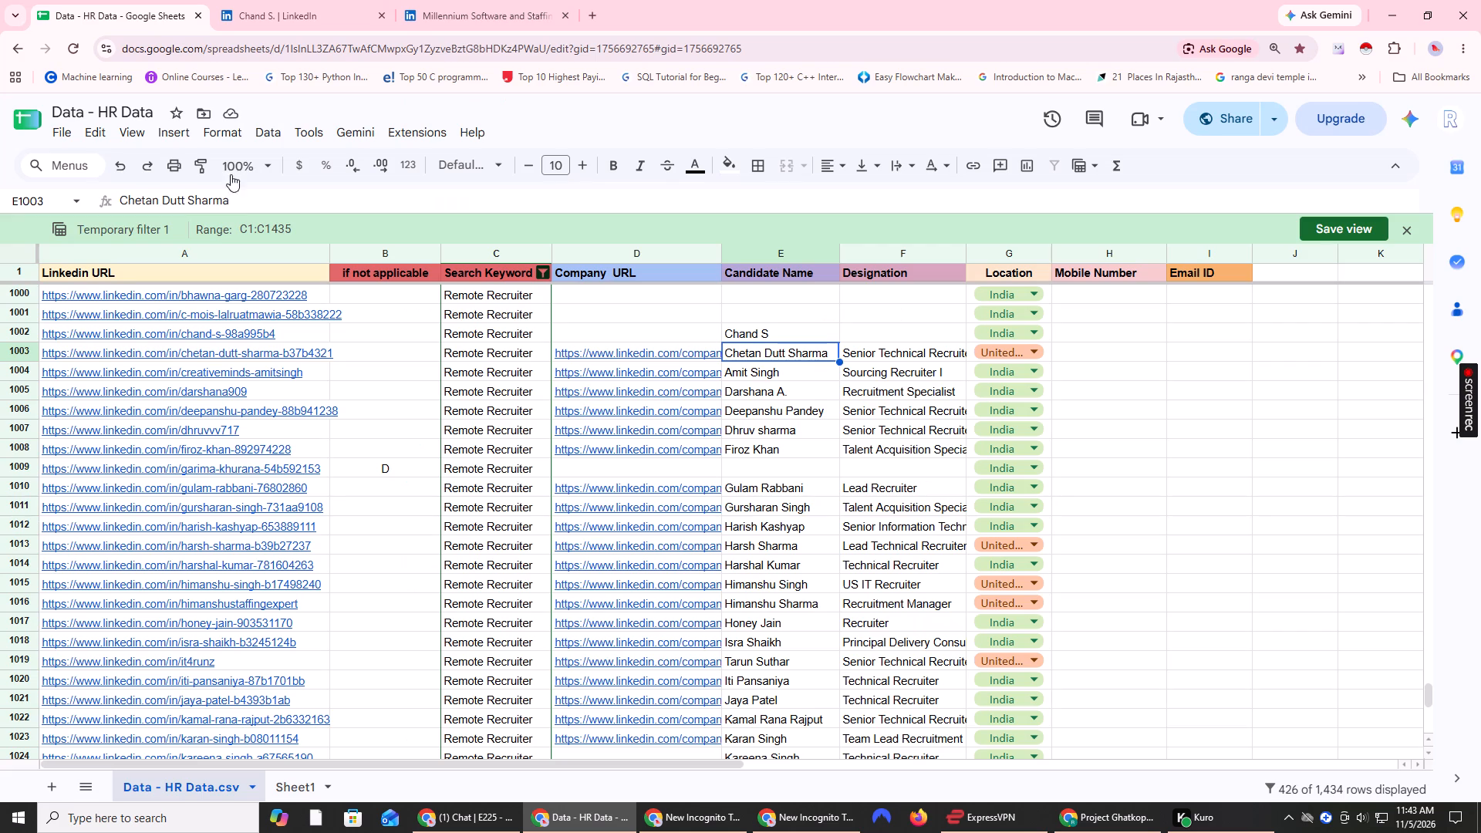
pyautogui.doubleClick(884, 338)
pyautogui.hotkey('ctrl', 'v')
pyautogui.click(859, 368)
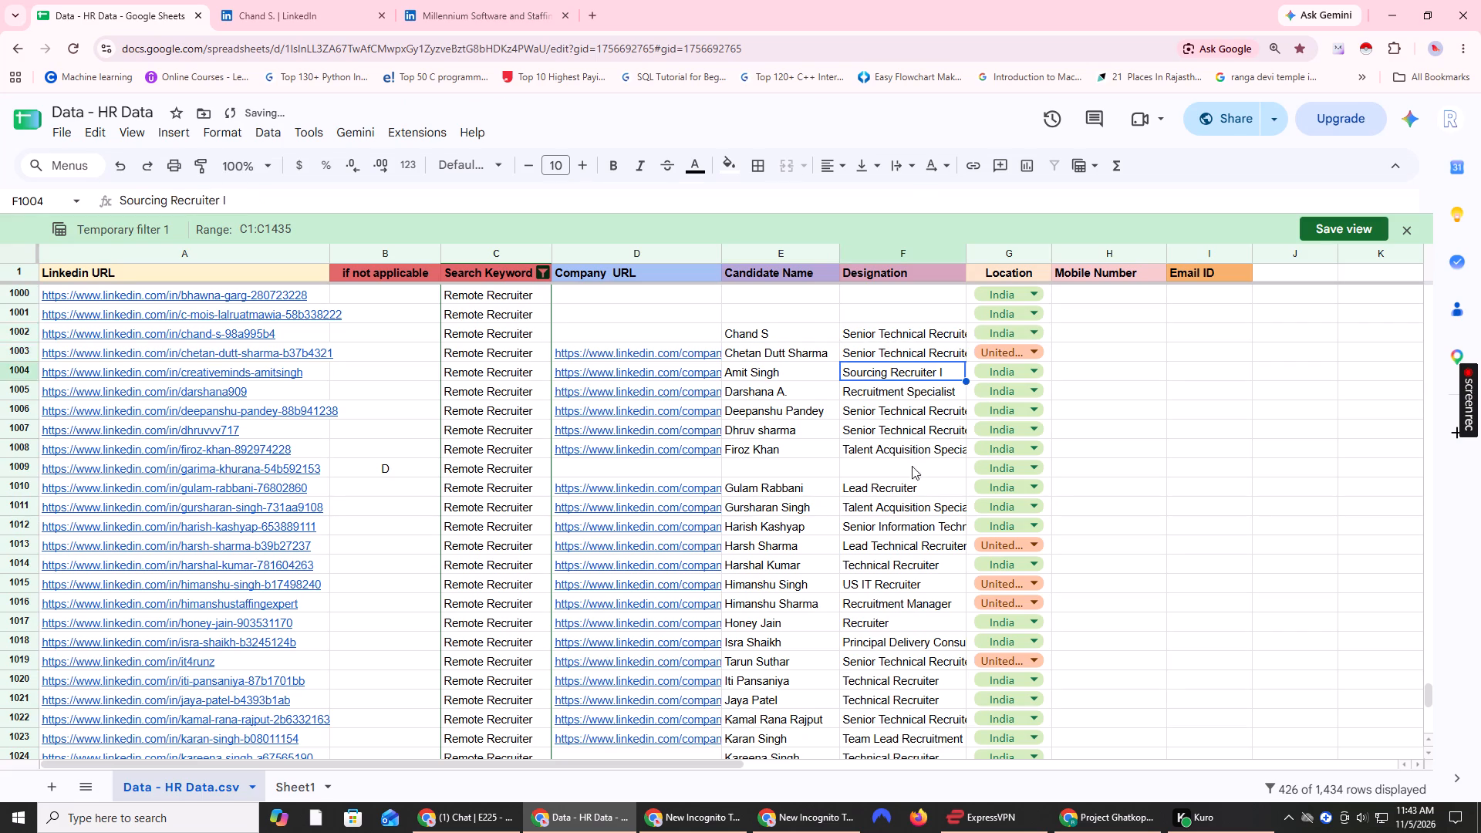
# Copy Millennium Software and Staffing's LinkedIn page address into Company URL cell D1002.
pyautogui.click(511, 0)
pyautogui.click(445, 39)
pyautogui.hotkey('ctrl', 'c')
pyautogui.click(150, 0)
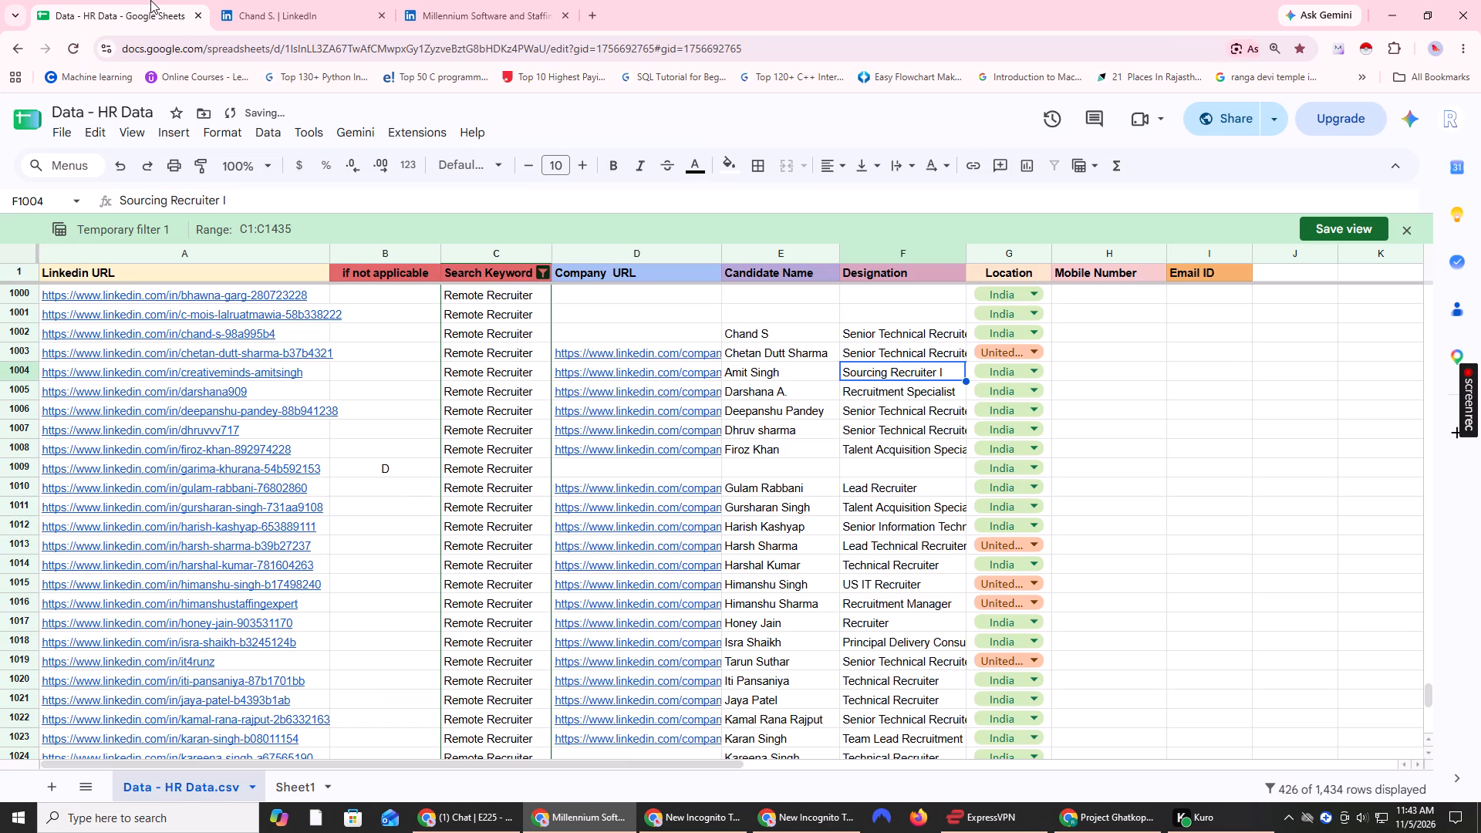
pyautogui.doubleClick(638, 336)
pyautogui.hotkey('ctrl', 'v')
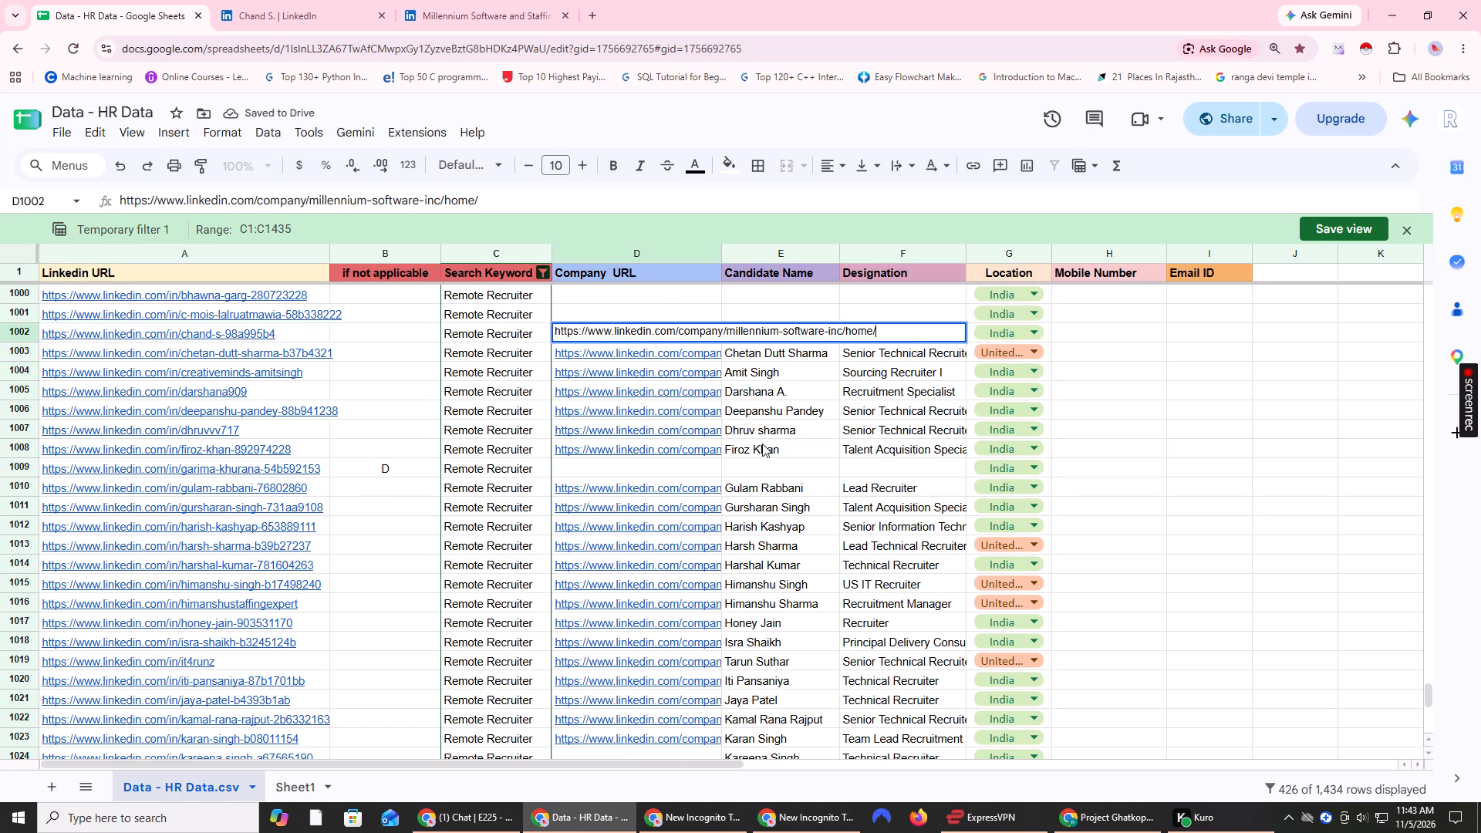
pyautogui.click(828, 515)
# Open the LinkedIn profile linked in cell A1001 and close the previous candidate's profile and Millennium Software pages.
pyautogui.scroll(3, 783, 585)
pyautogui.click(717, 551)
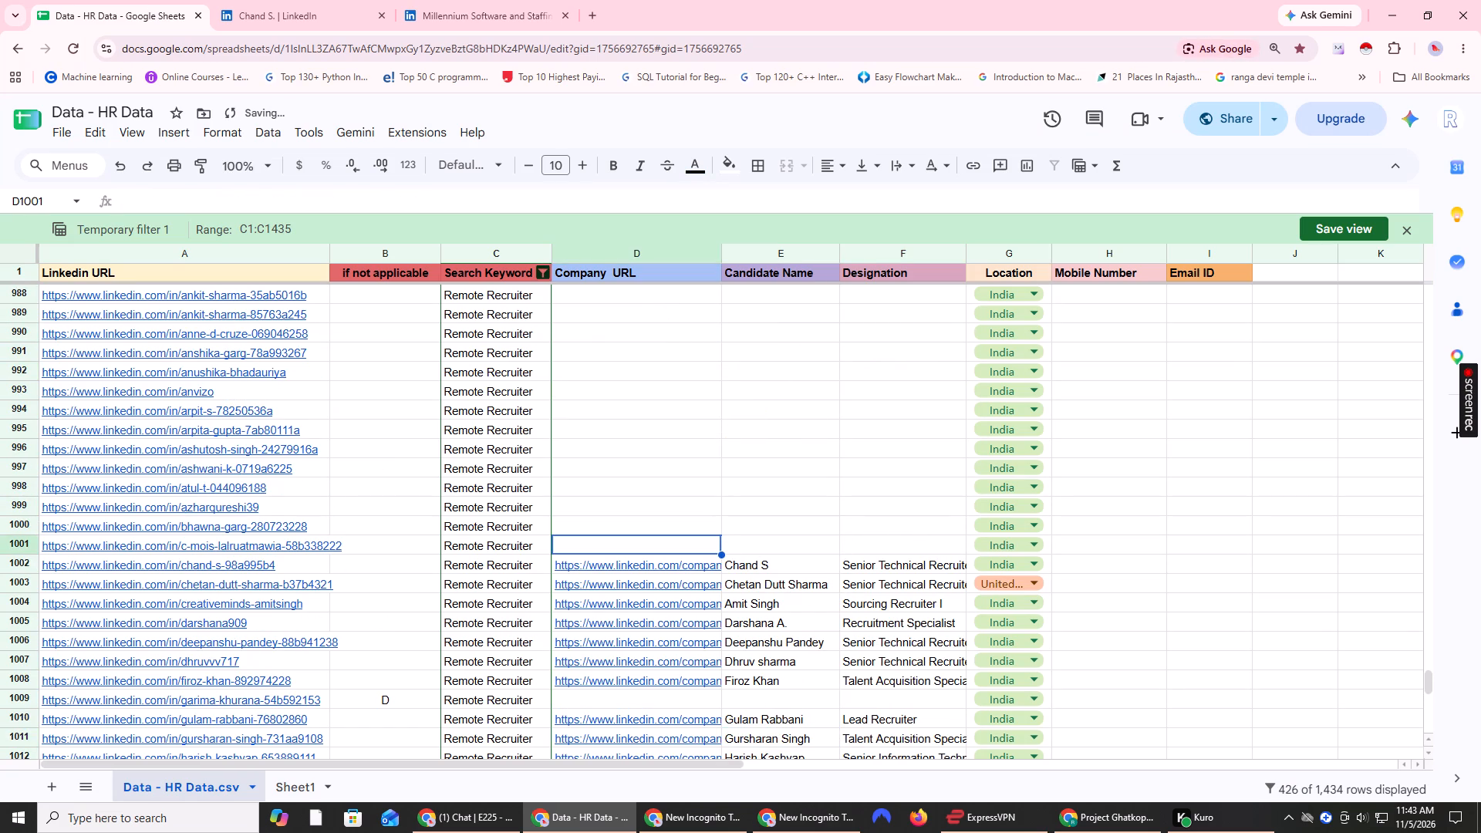
pyautogui.click(286, 544)
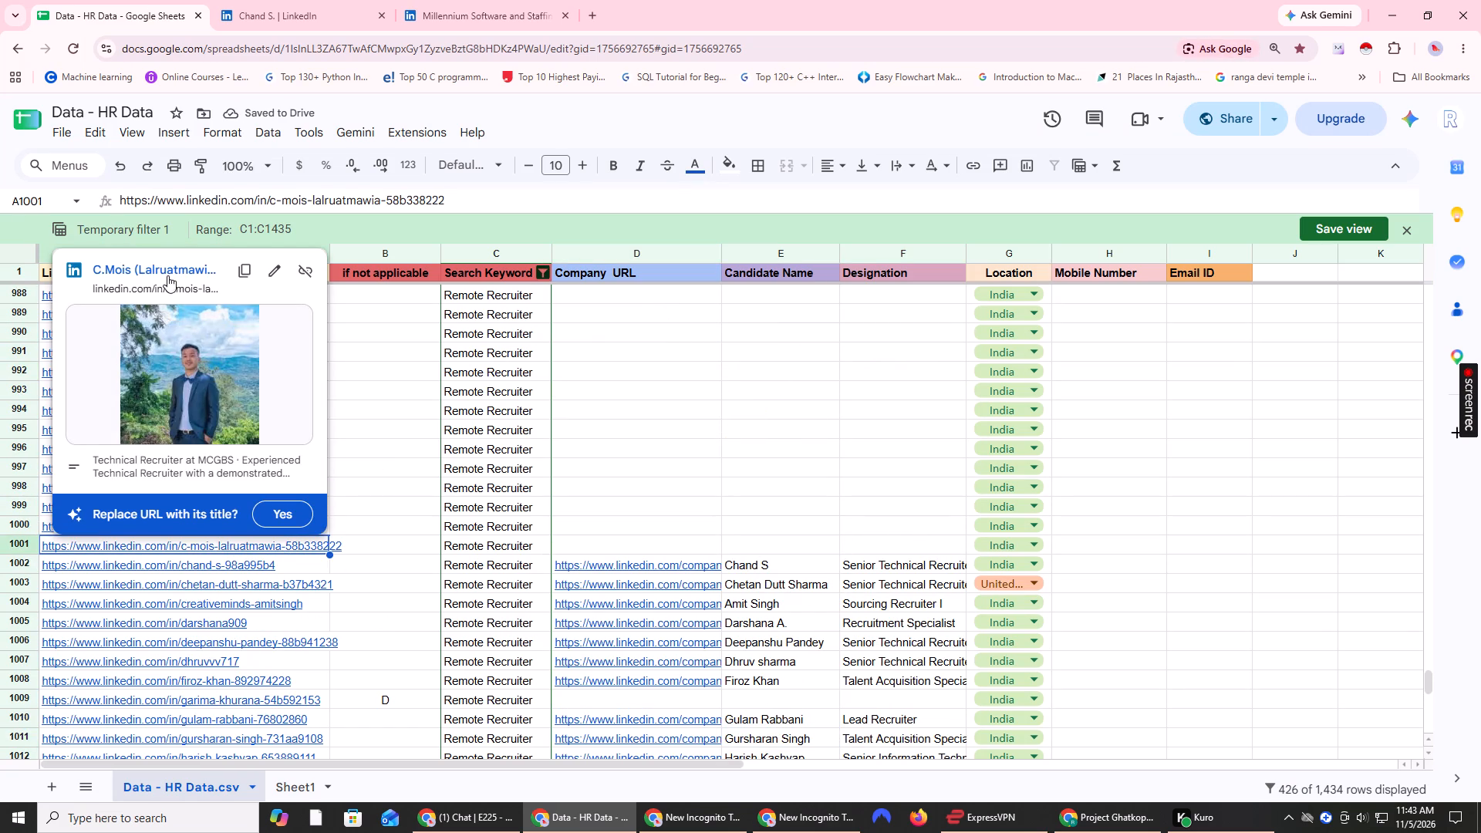
pyautogui.click(164, 272)
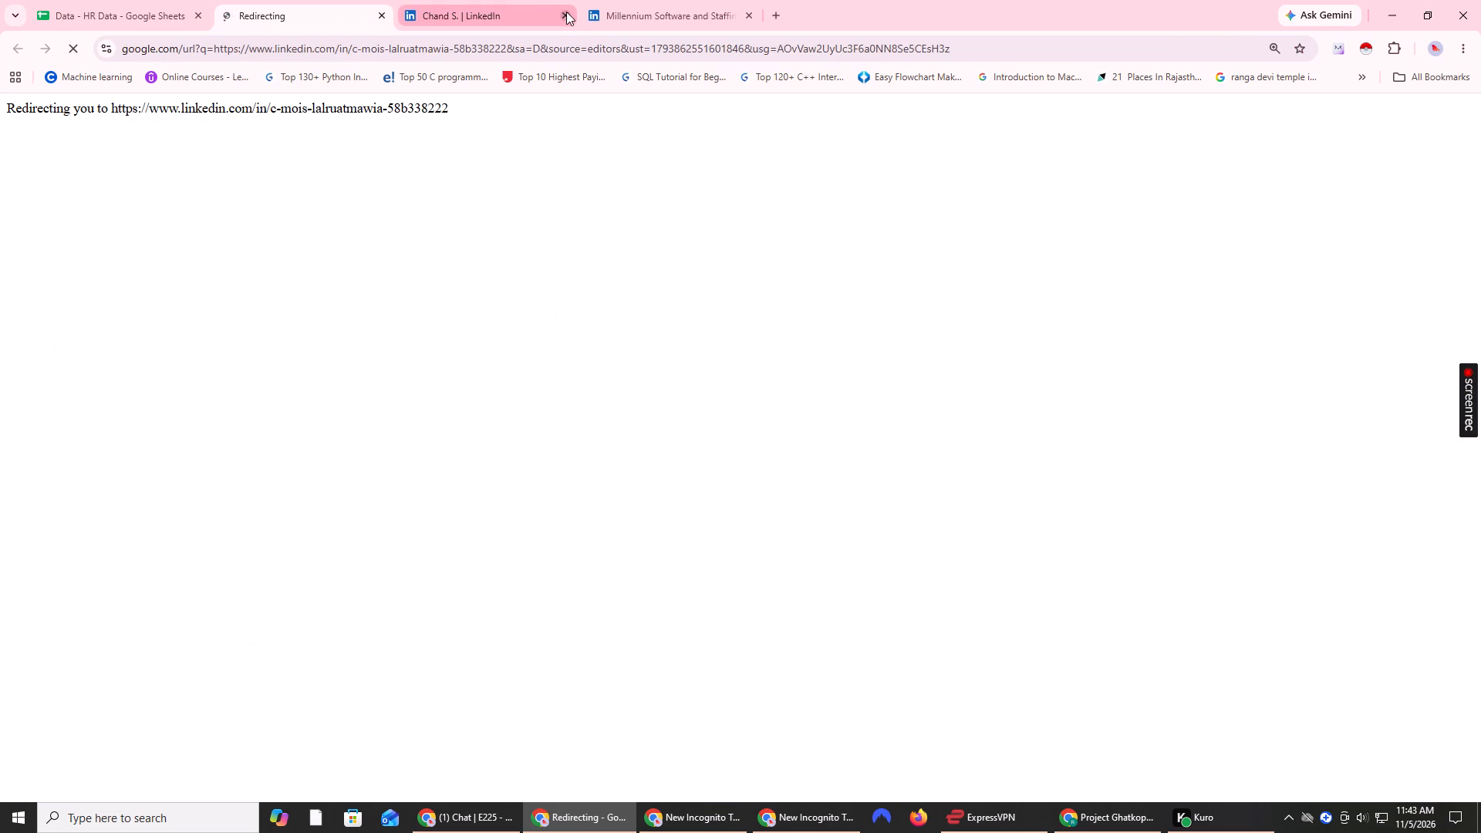
pyautogui.click(566, 12)
pyautogui.click(566, 12)
# Copy the parenthesized part of the candidate's name from the LinkedIn profile into Candidate Name cell E1001.
pyautogui.moveTo(393, 376); pyautogui.dragTo(549, 363)
pyautogui.click(487, 374)
pyautogui.click(530, 373)
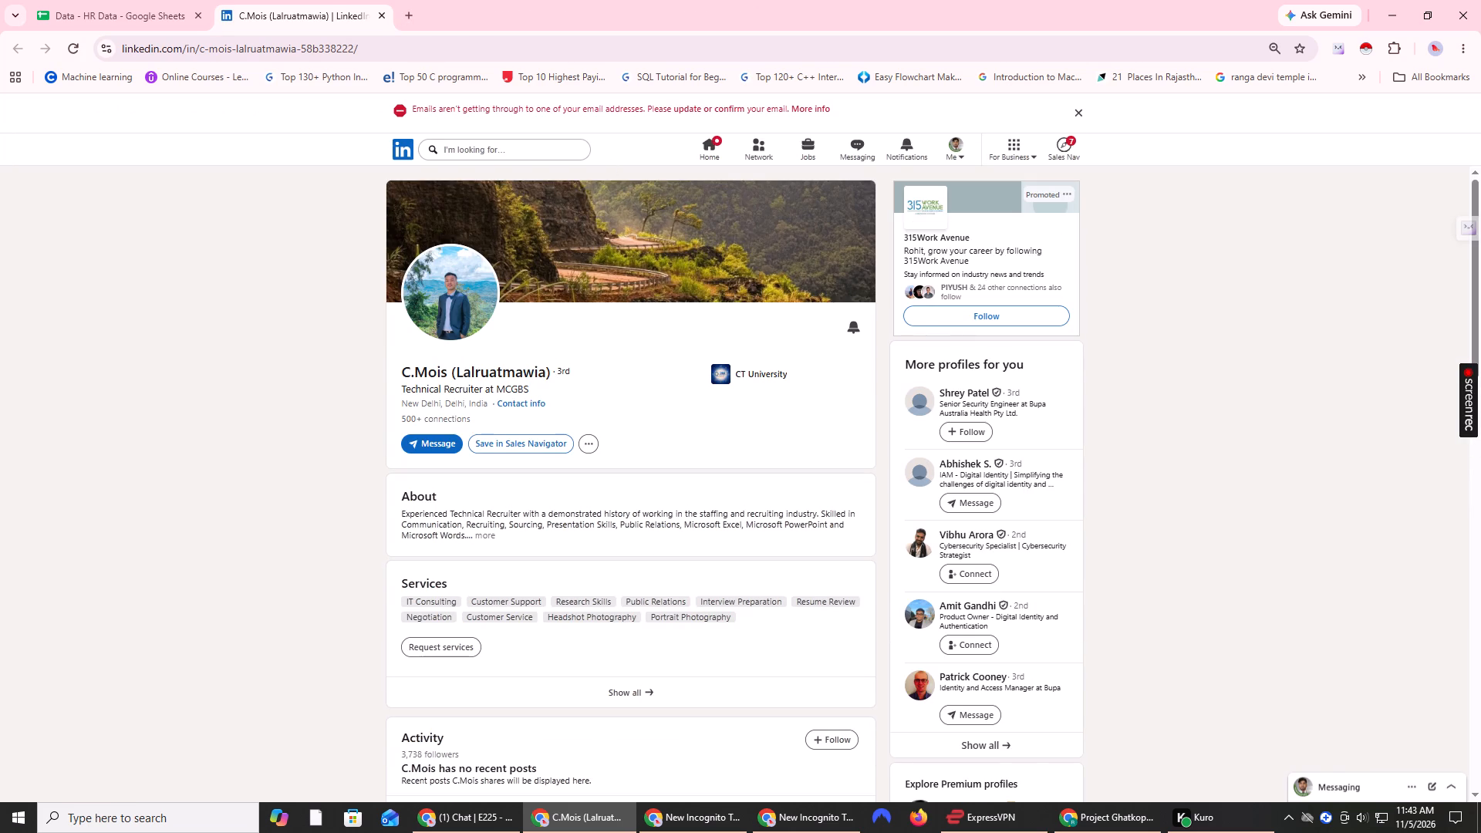
pyautogui.moveTo(545, 370); pyautogui.dragTo(455, 369)
pyautogui.hotkey('ctrl', 'c')
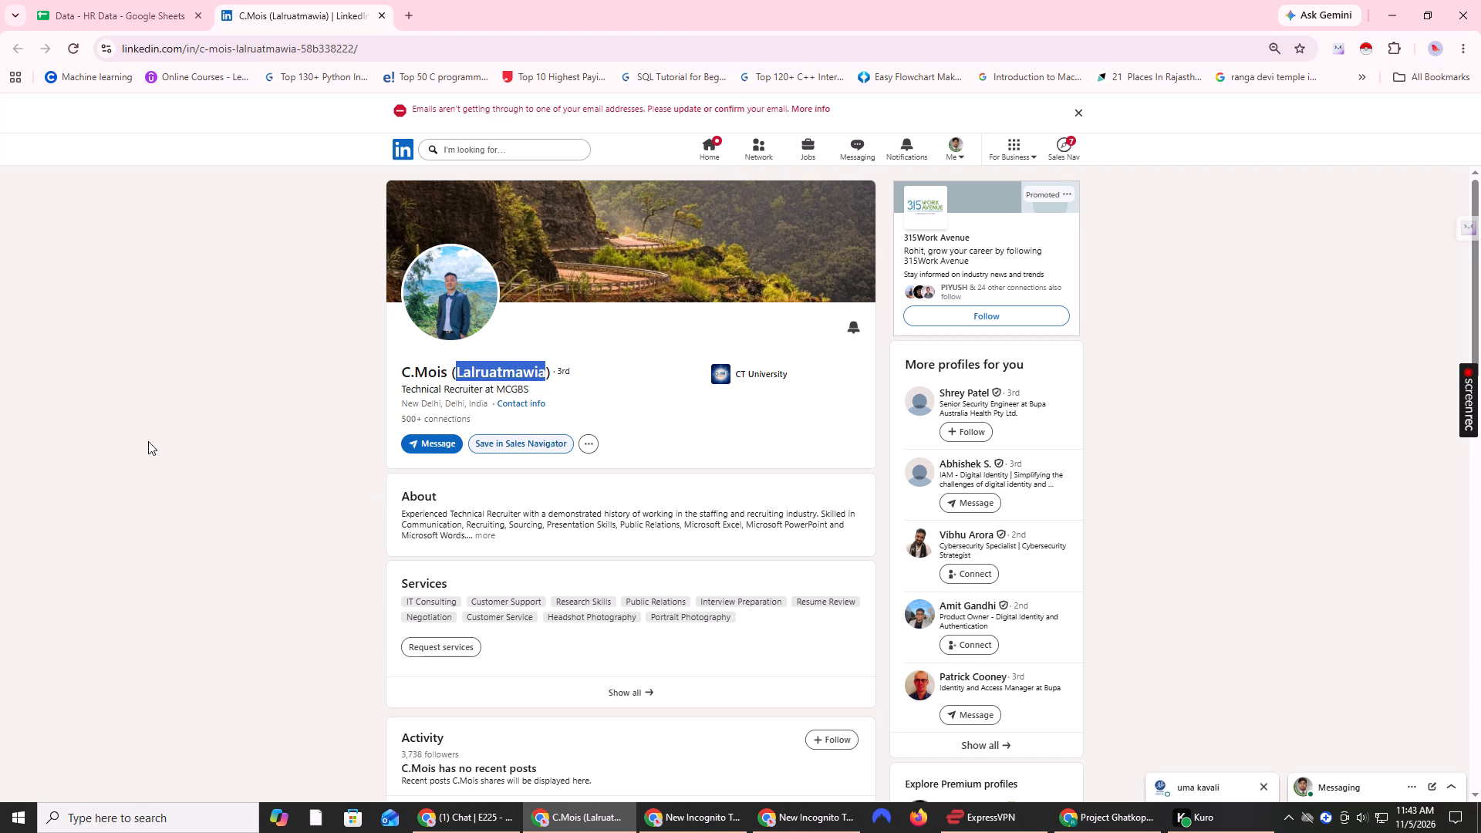
pyautogui.click(158, 384)
pyautogui.click(203, 0)
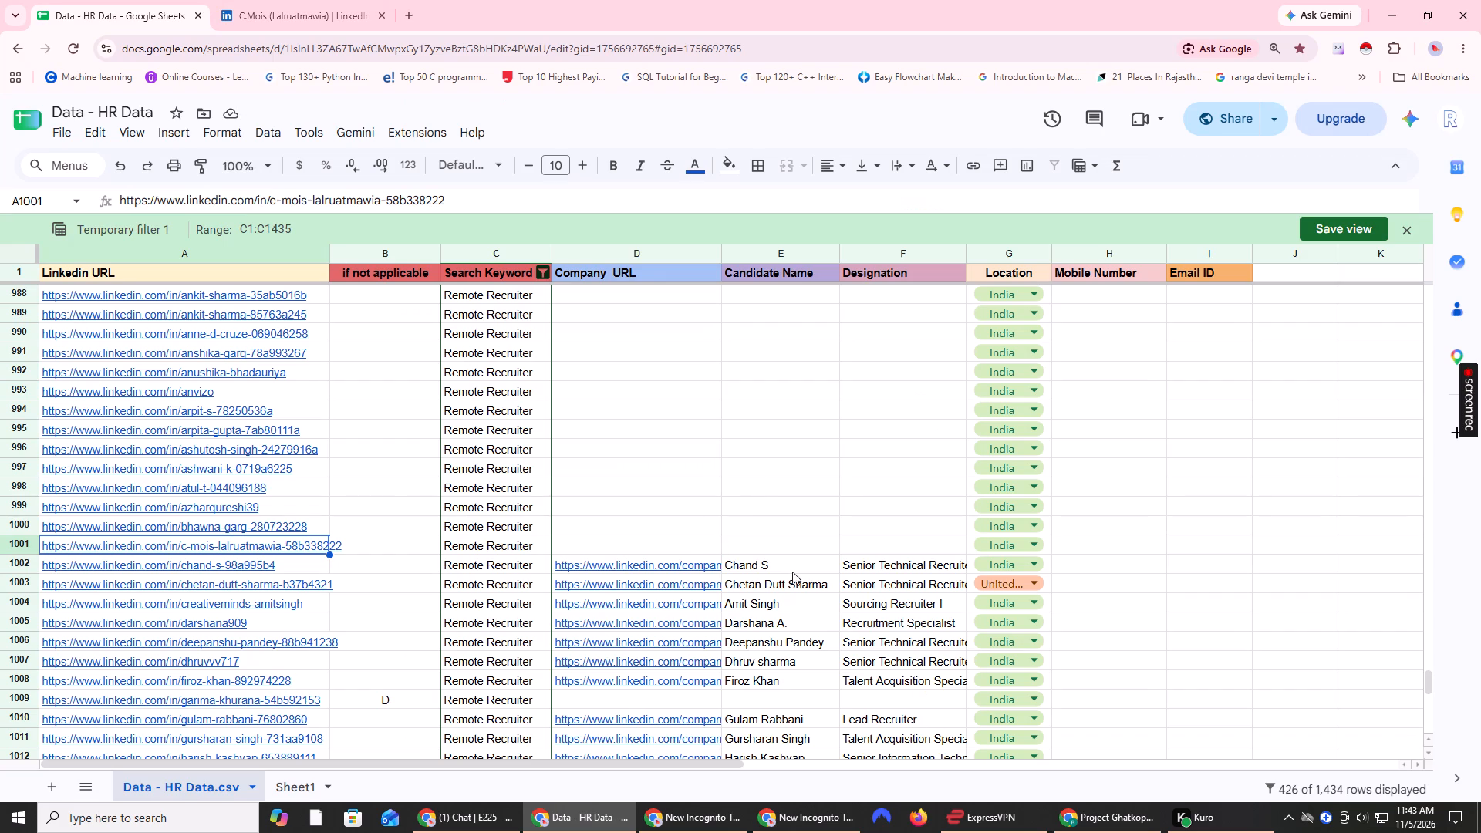
pyautogui.doubleClick(771, 550)
pyautogui.hotkey('ctrl', 'v')
pyautogui.click(762, 505)
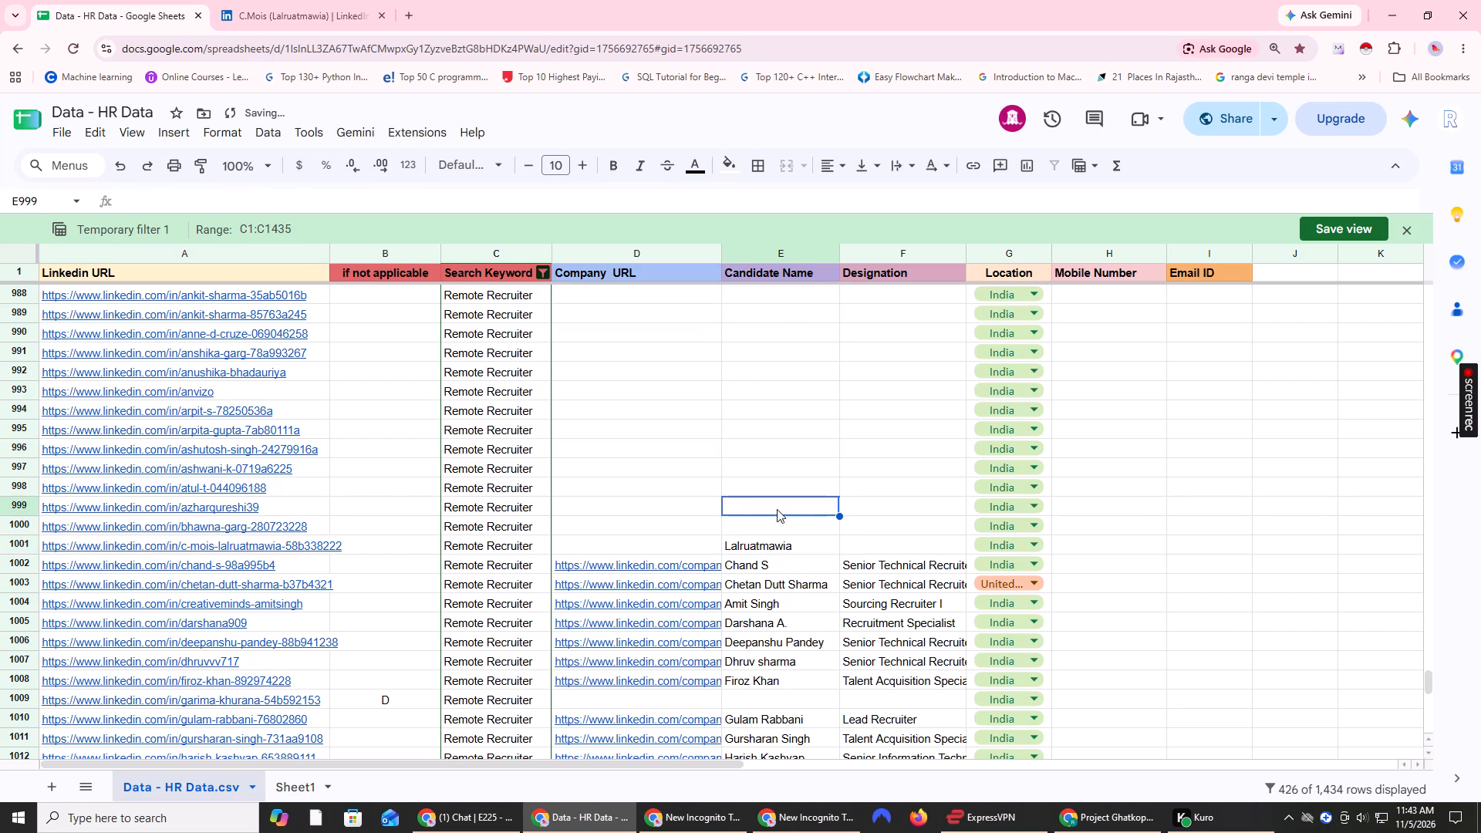
# Open MCGBS's company page from the Experience section and copy the job title "Technical Recruiter" into Designation cell F1001.
pyautogui.click(326, 0)
pyautogui.scroll(-7, 471, 491)
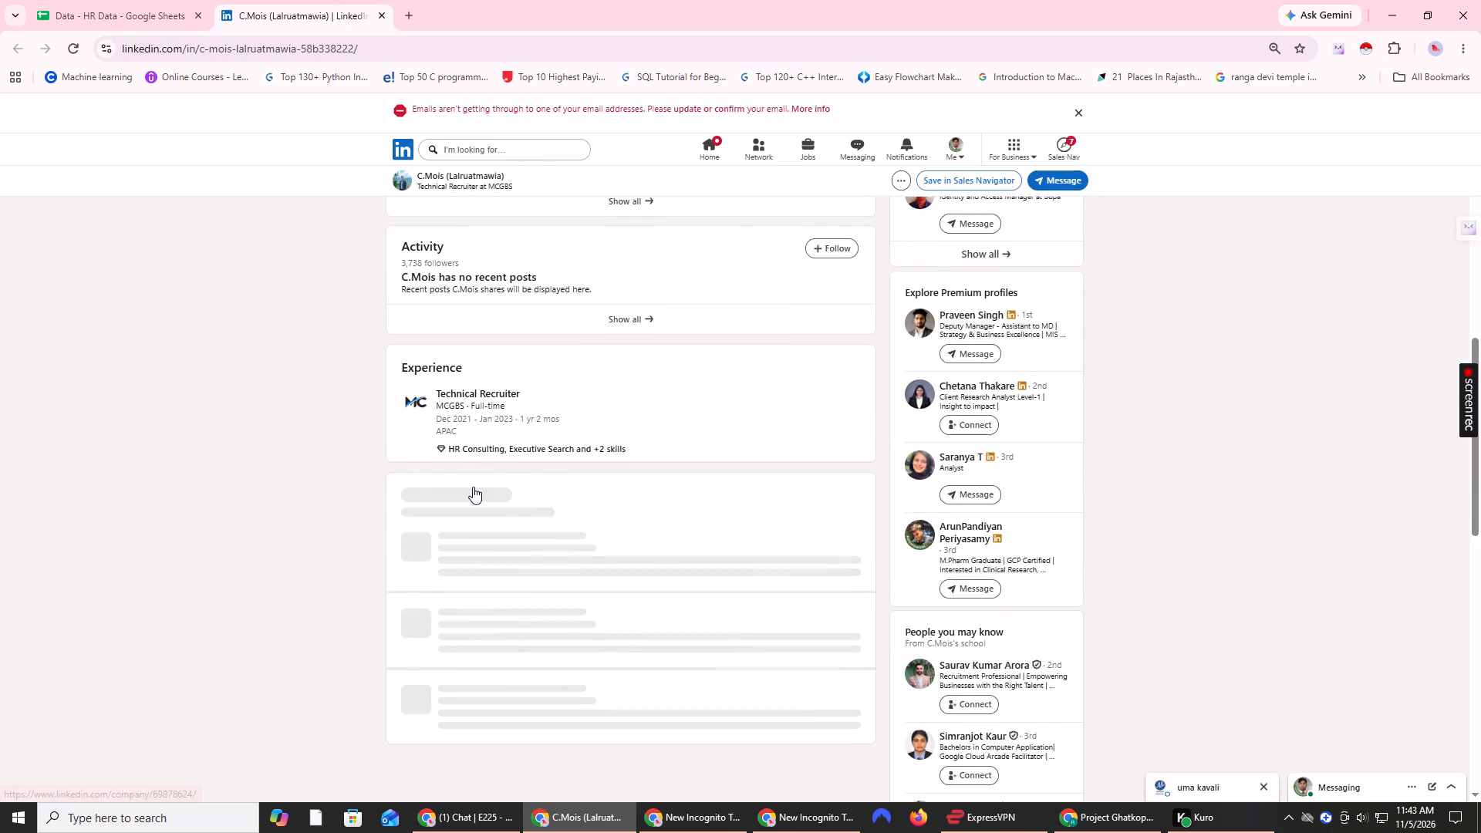
pyautogui.keyDown('ctrl'); pyautogui.click(409, 344); pyautogui.keyUp('ctrl')
pyautogui.moveTo(432, 342); pyautogui.dragTo(549, 342)
pyautogui.hotkey('ctrl', 'c')
pyautogui.click(116, 0)
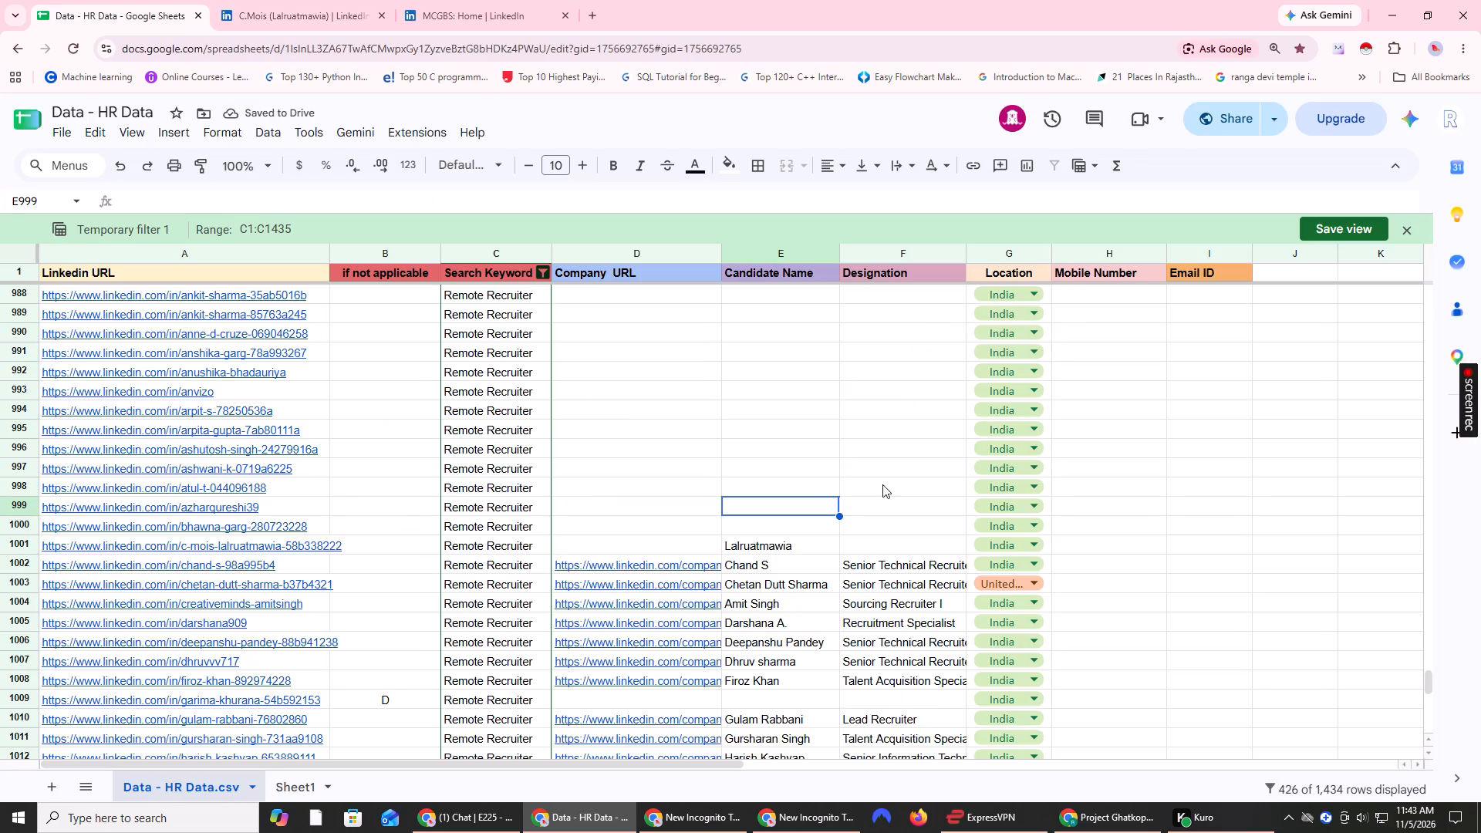
pyautogui.doubleClick(879, 550)
pyautogui.hotkey('ctrl', 'v')
pyautogui.keyDown('ctrl'); pyautogui.click(720, 521); pyautogui.keyUp('ctrl')
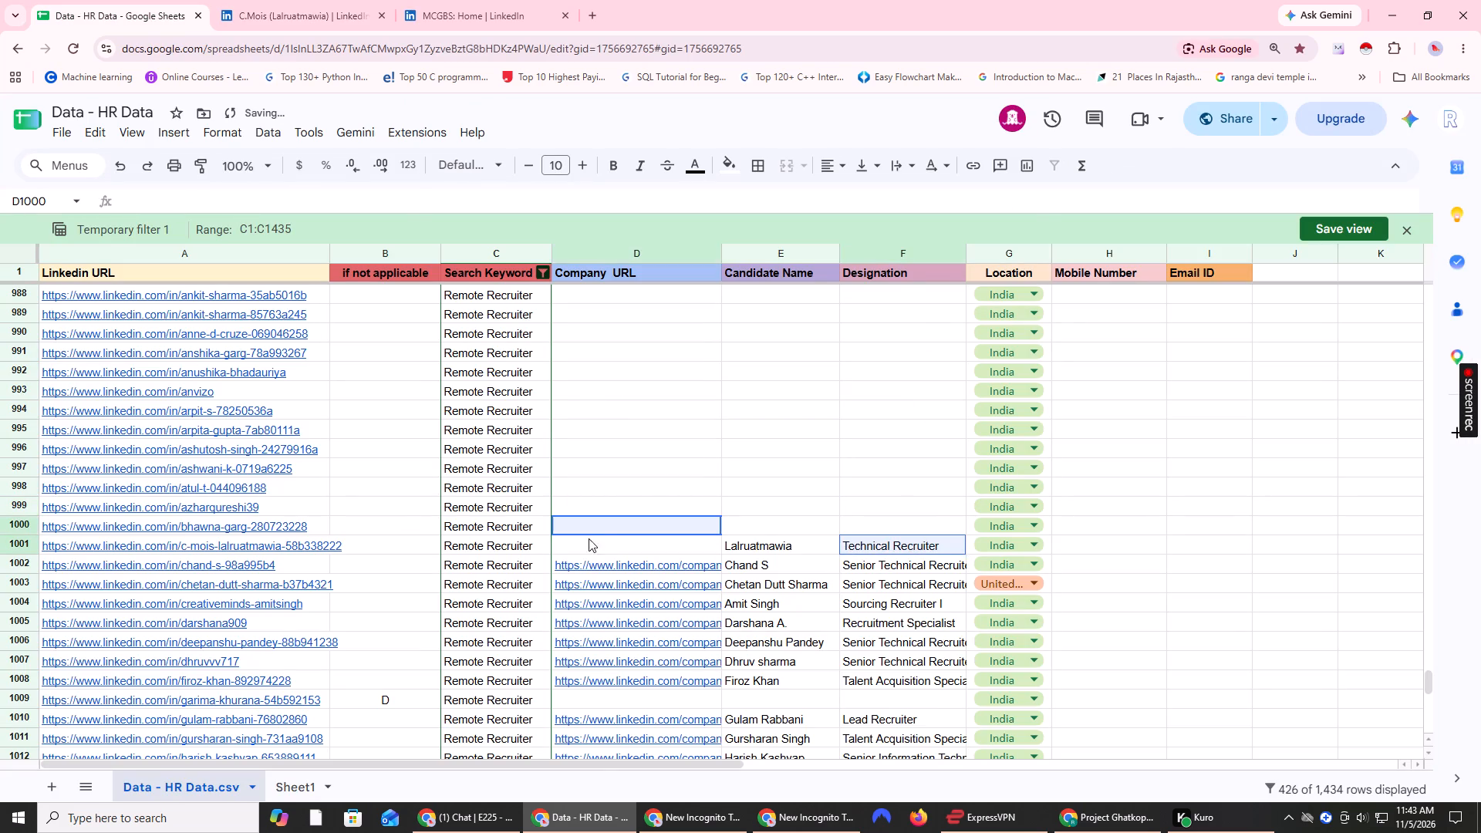
# Check the candidate's profile header, and copy the MCGBS LinkedIn page address into Company URL cell D1001.
pyautogui.click(295, 0)
pyautogui.scroll(4, 452, 430)
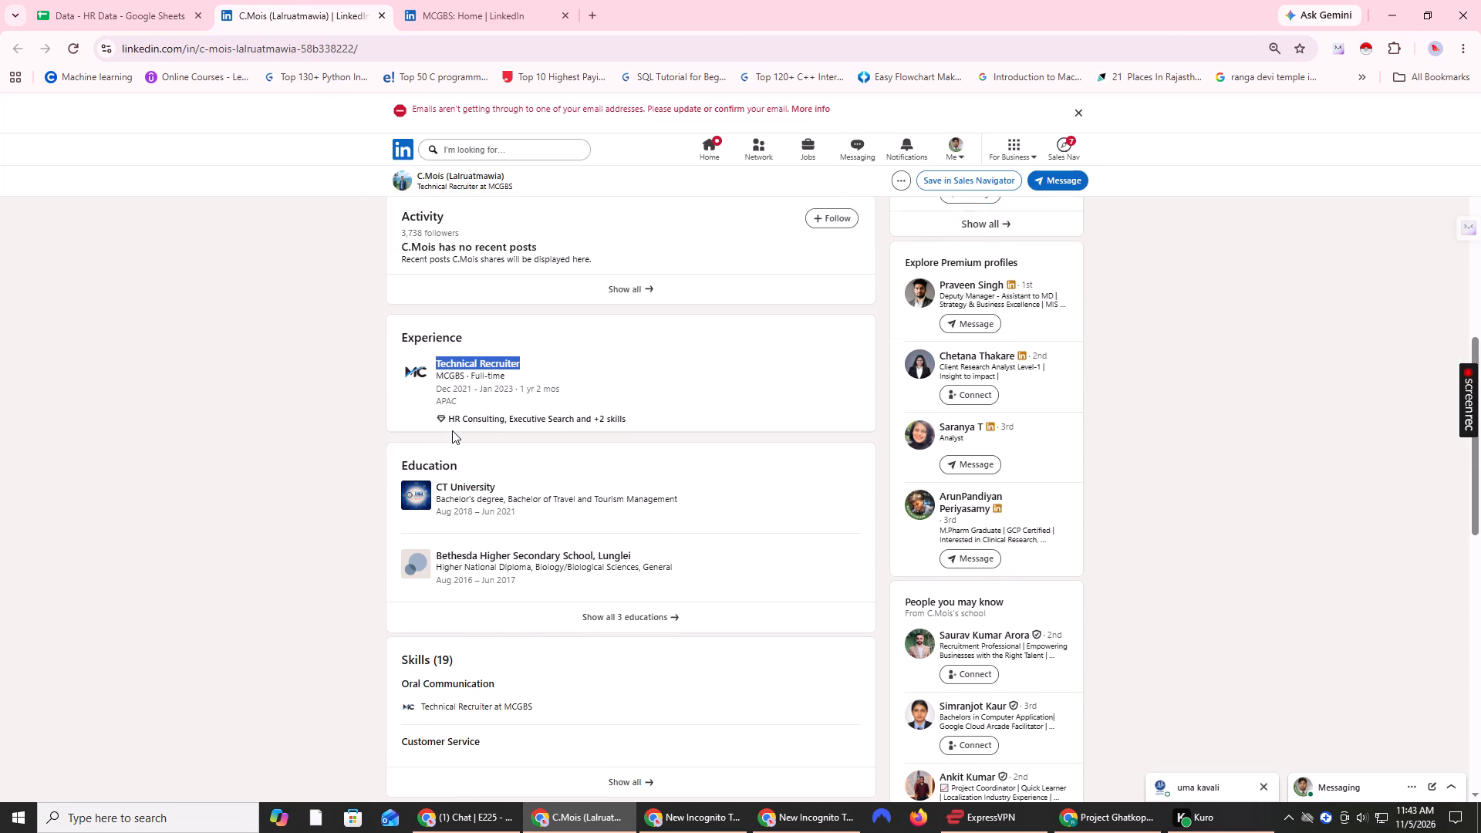
pyautogui.scroll(5, 452, 430)
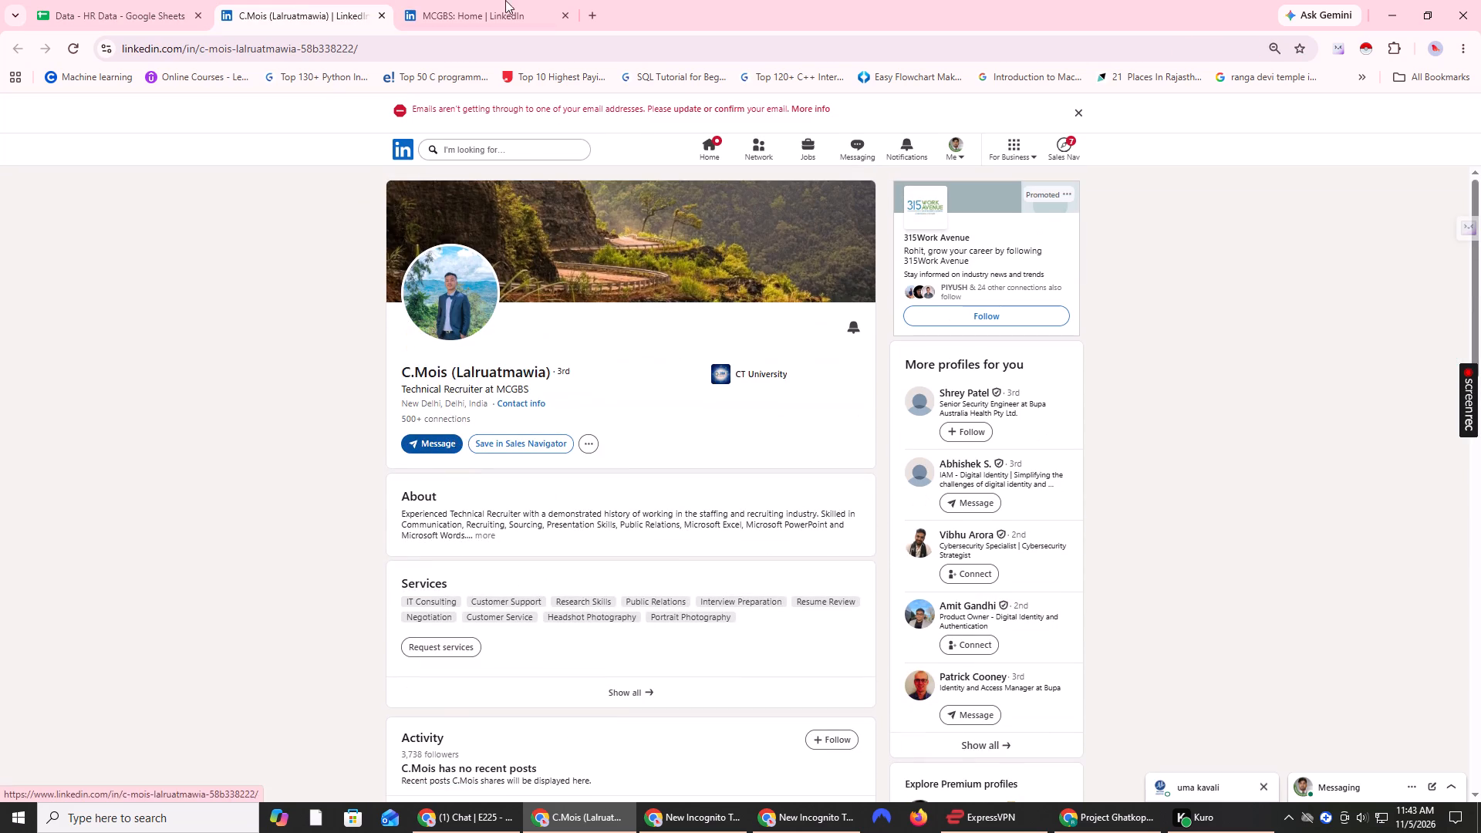
pyautogui.click(511, 0)
pyautogui.click(428, 54)
pyautogui.hotkey('ctrl', 'c')
pyautogui.click(124, 0)
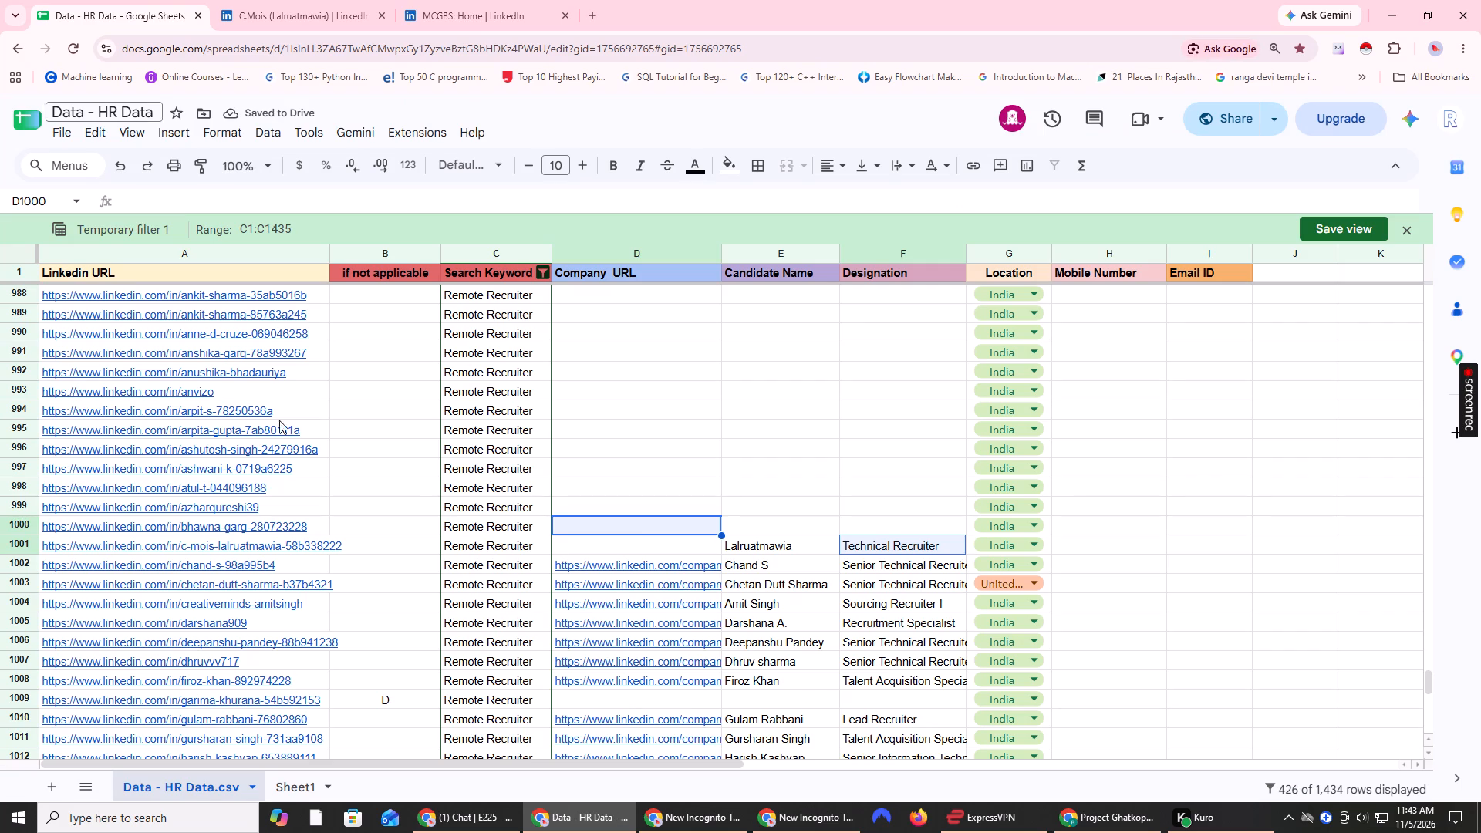
pyautogui.doubleClick(649, 551)
pyautogui.hotkey('ctrl', 'v')
pyautogui.click(675, 494)
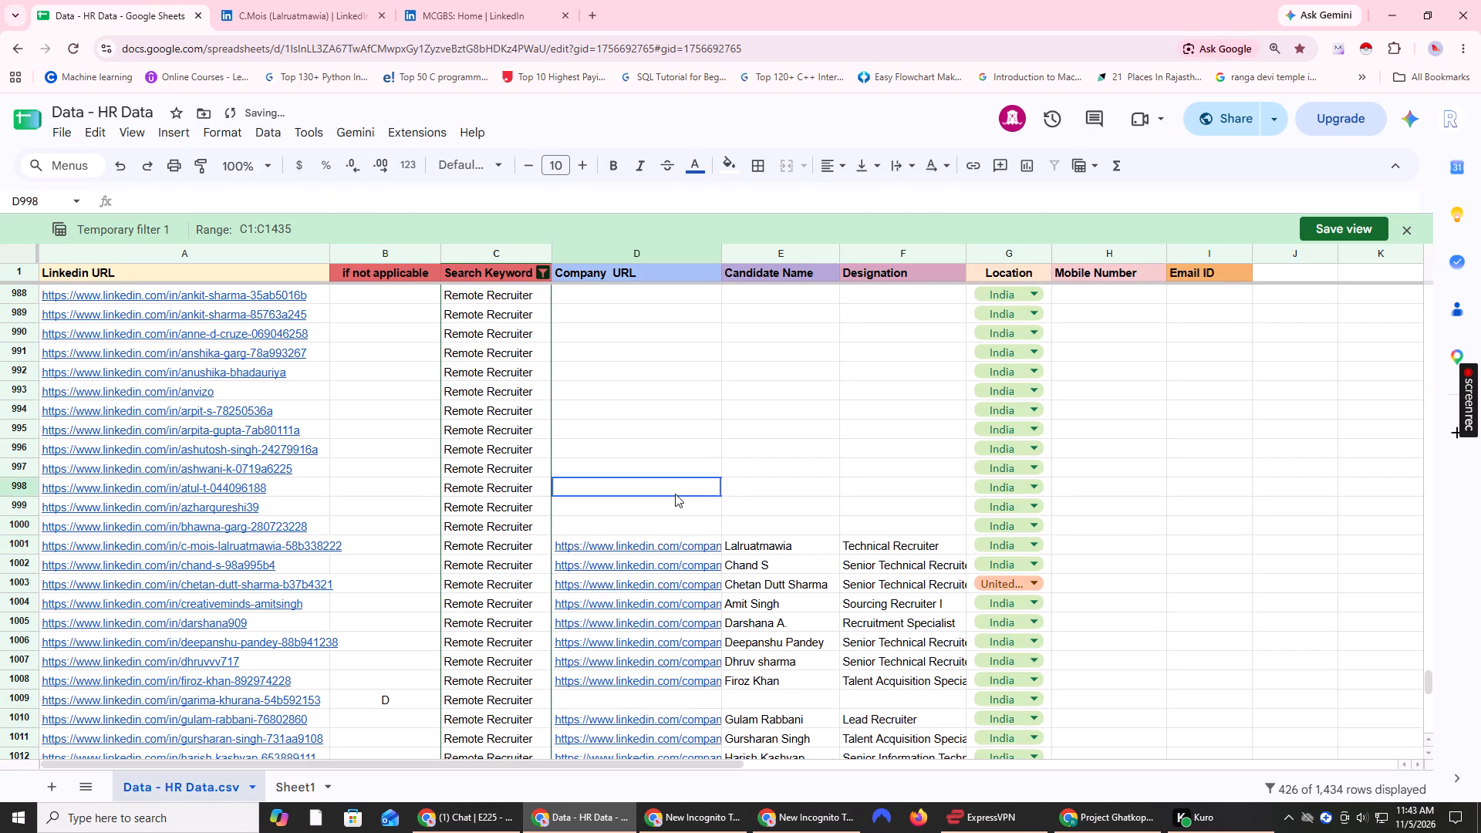
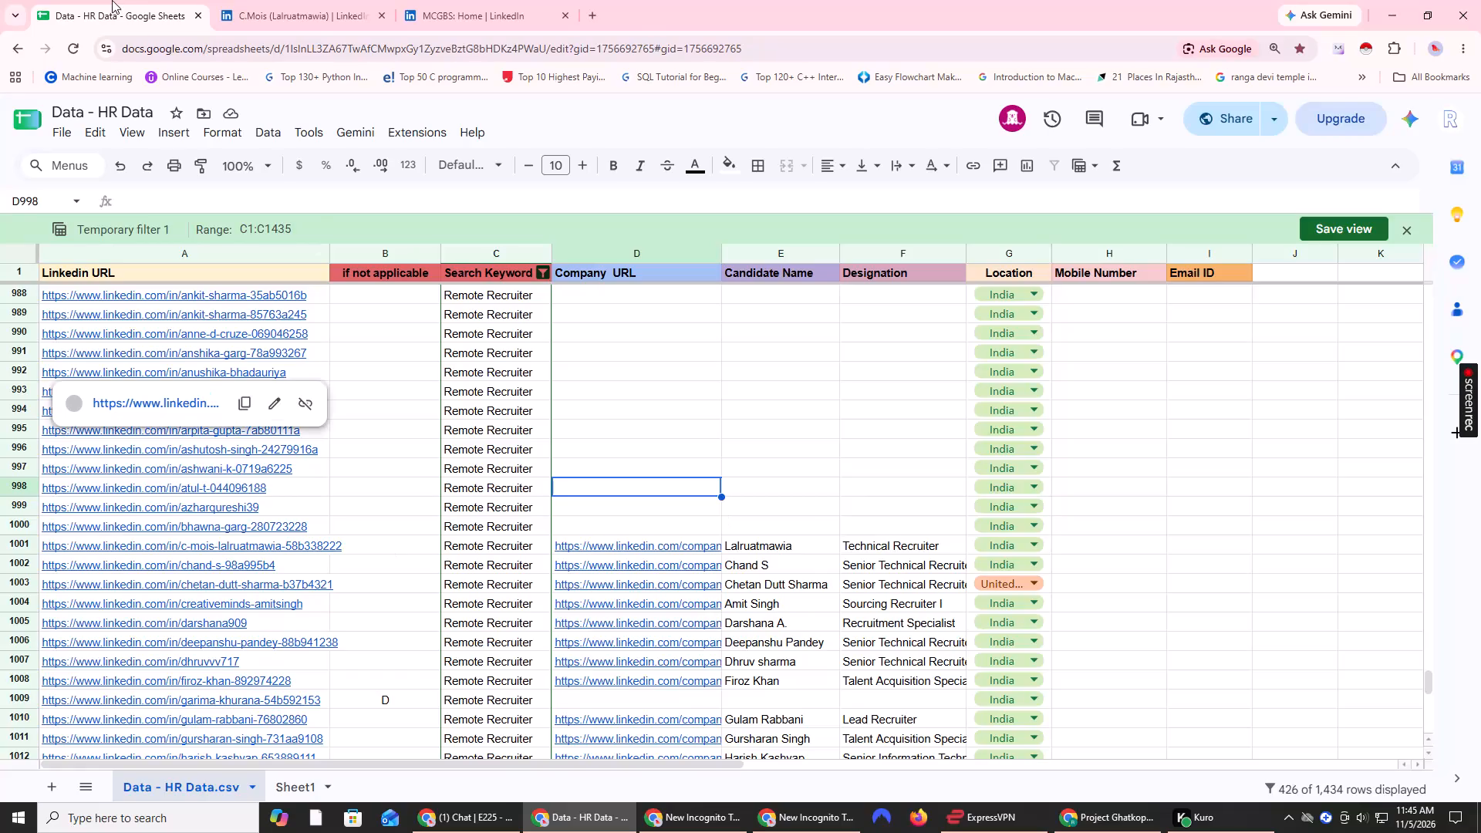
# Close the previous candidate's profile and MCGBS pages, and open the LinkedIn profile linked in cell A1000.
pyautogui.click(112, 0)
pyautogui.rightClick(112, 0)
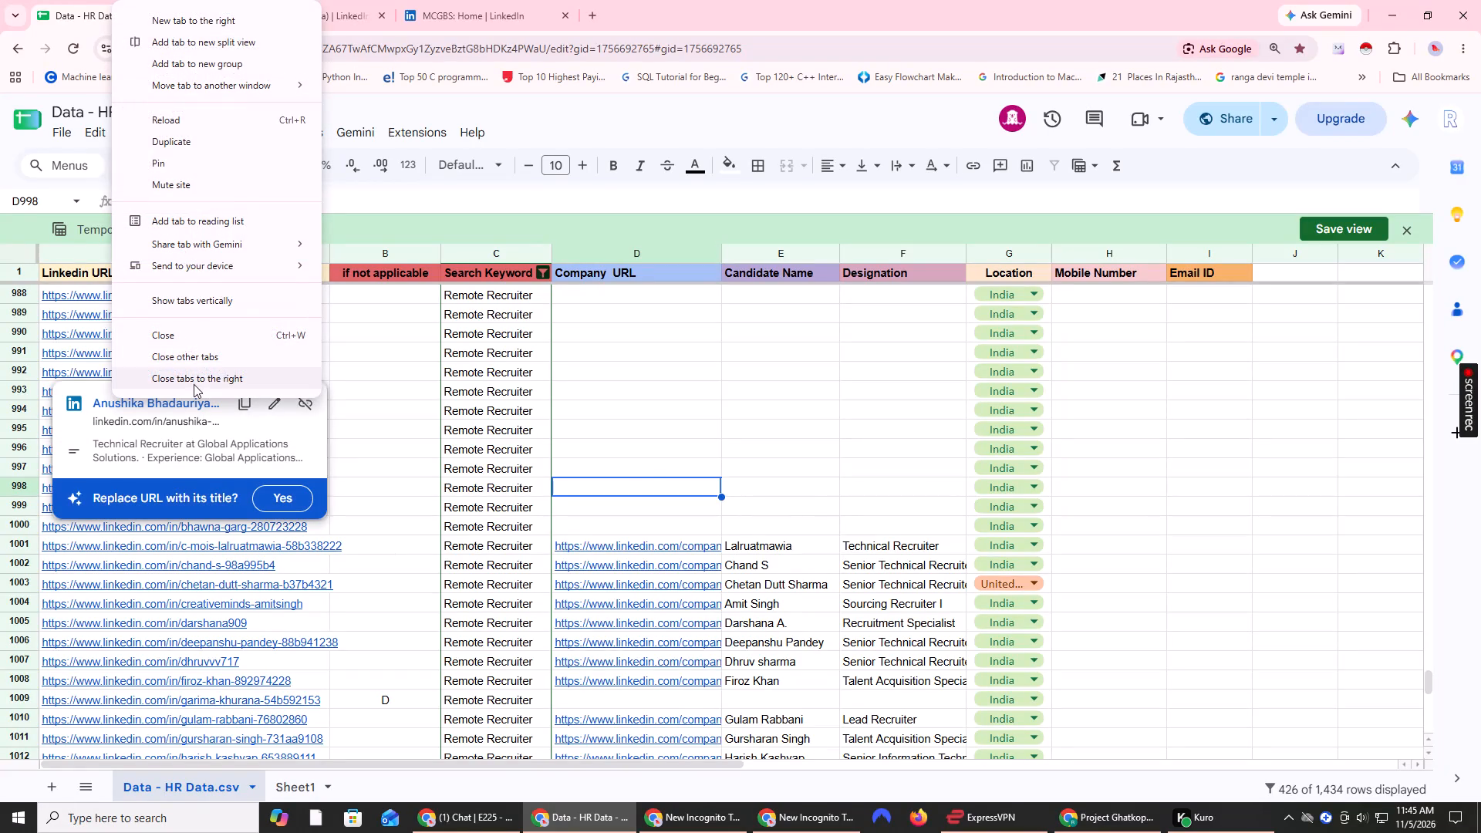
pyautogui.click(197, 377)
pyautogui.click(584, 530)
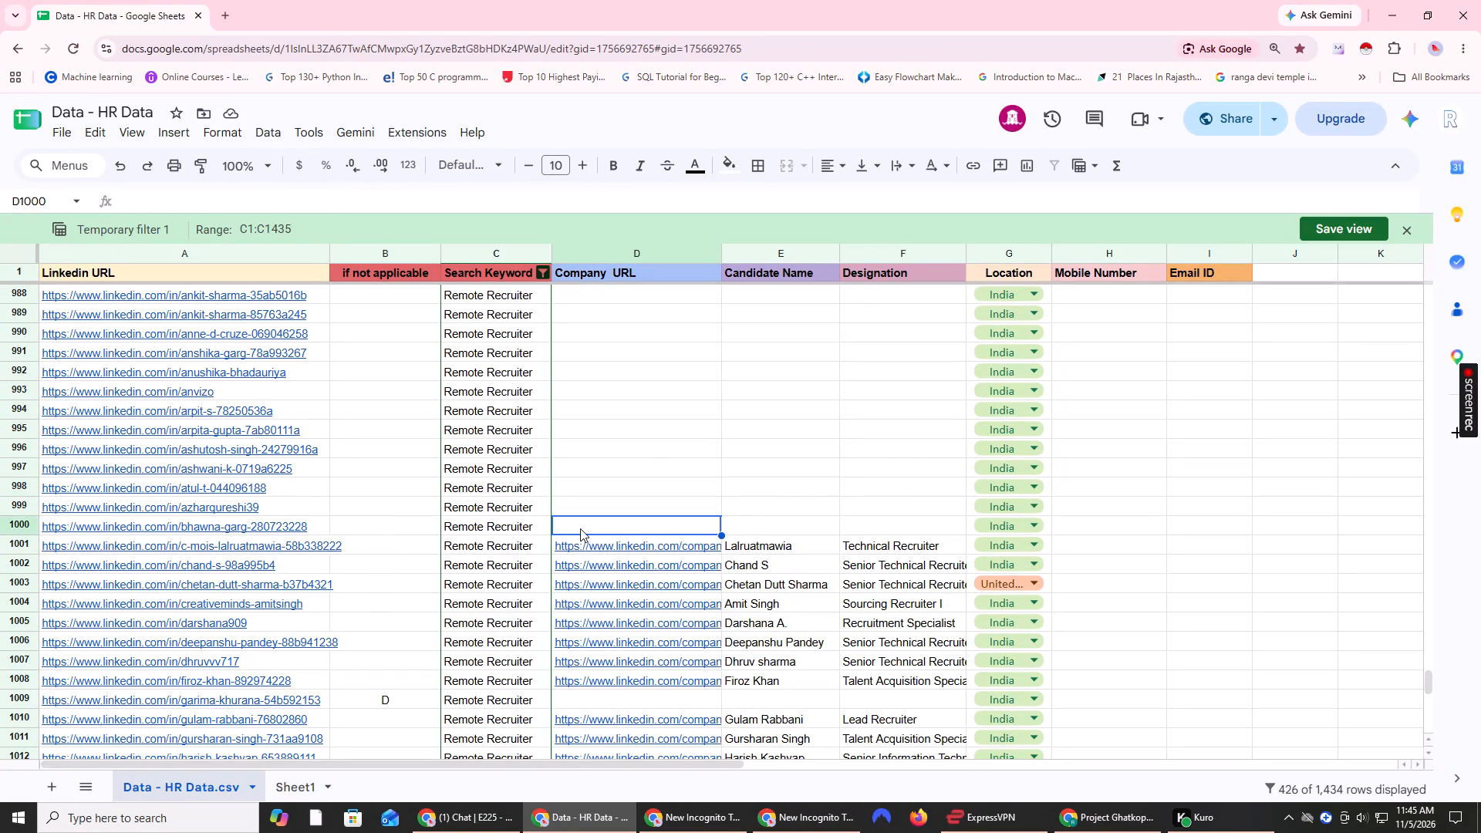
pyautogui.press('Left')
pyautogui.press('Left')
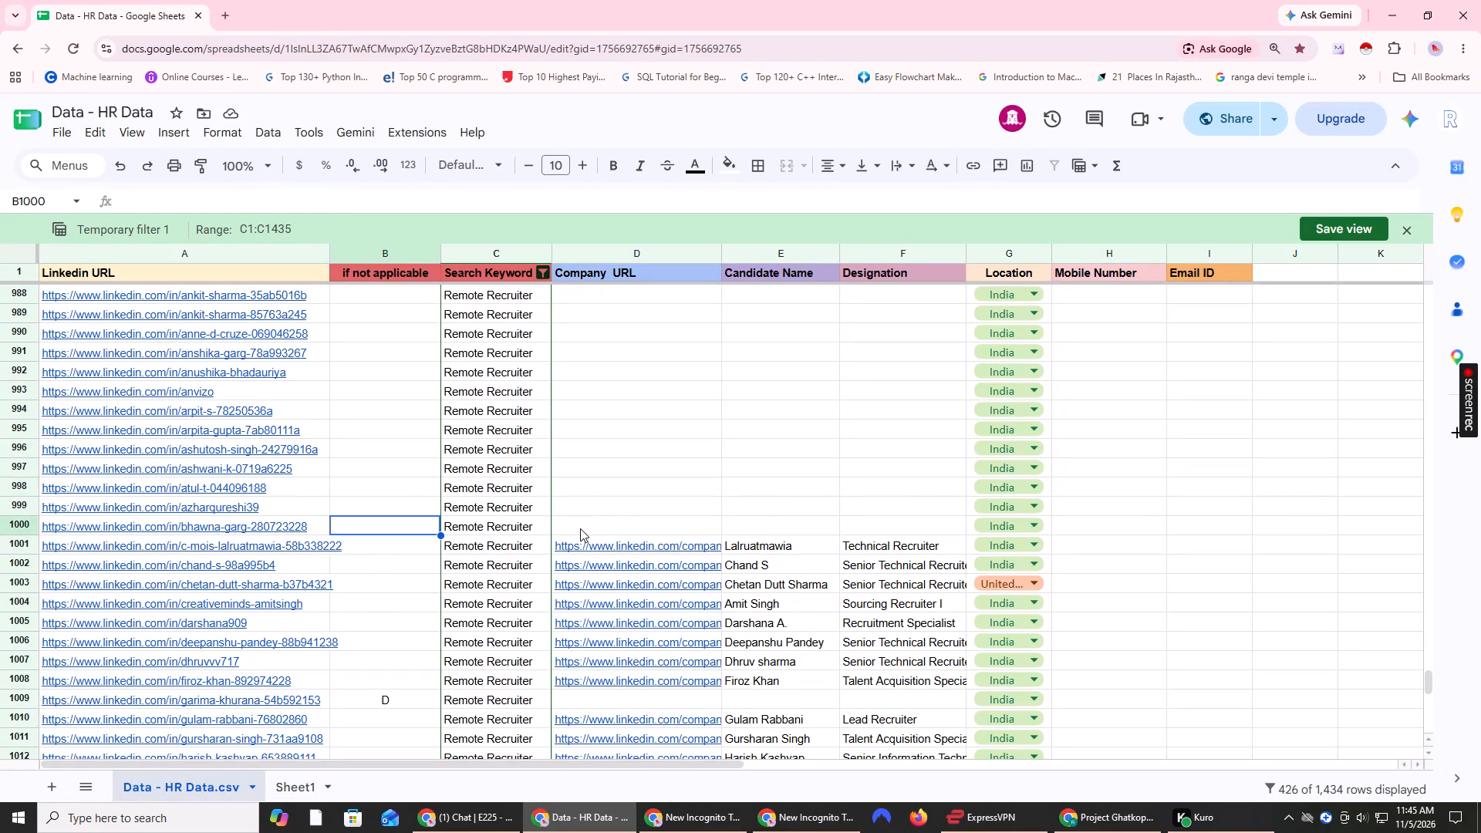
pyautogui.click(228, 521)
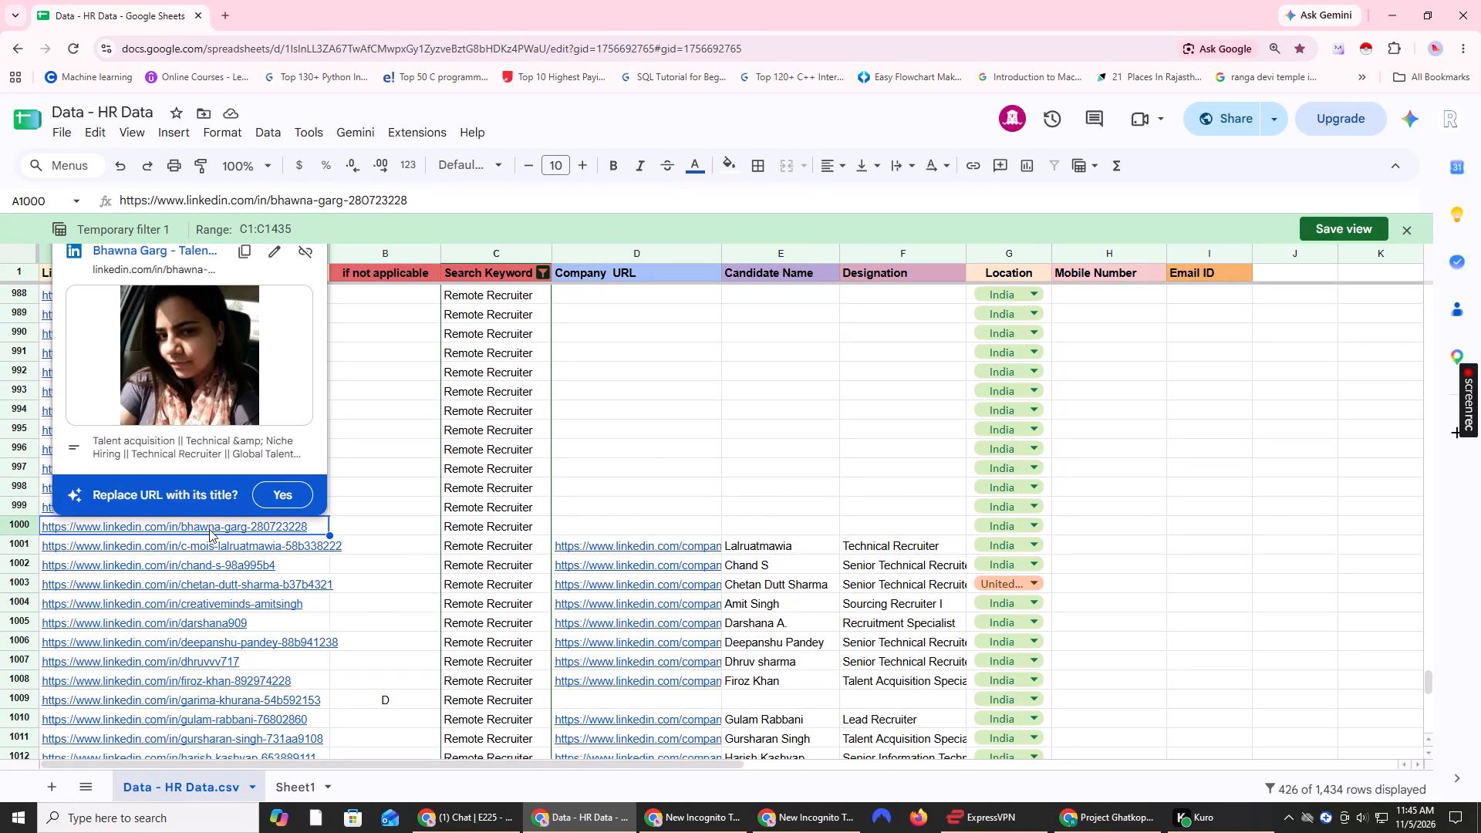
pyautogui.click(209, 529)
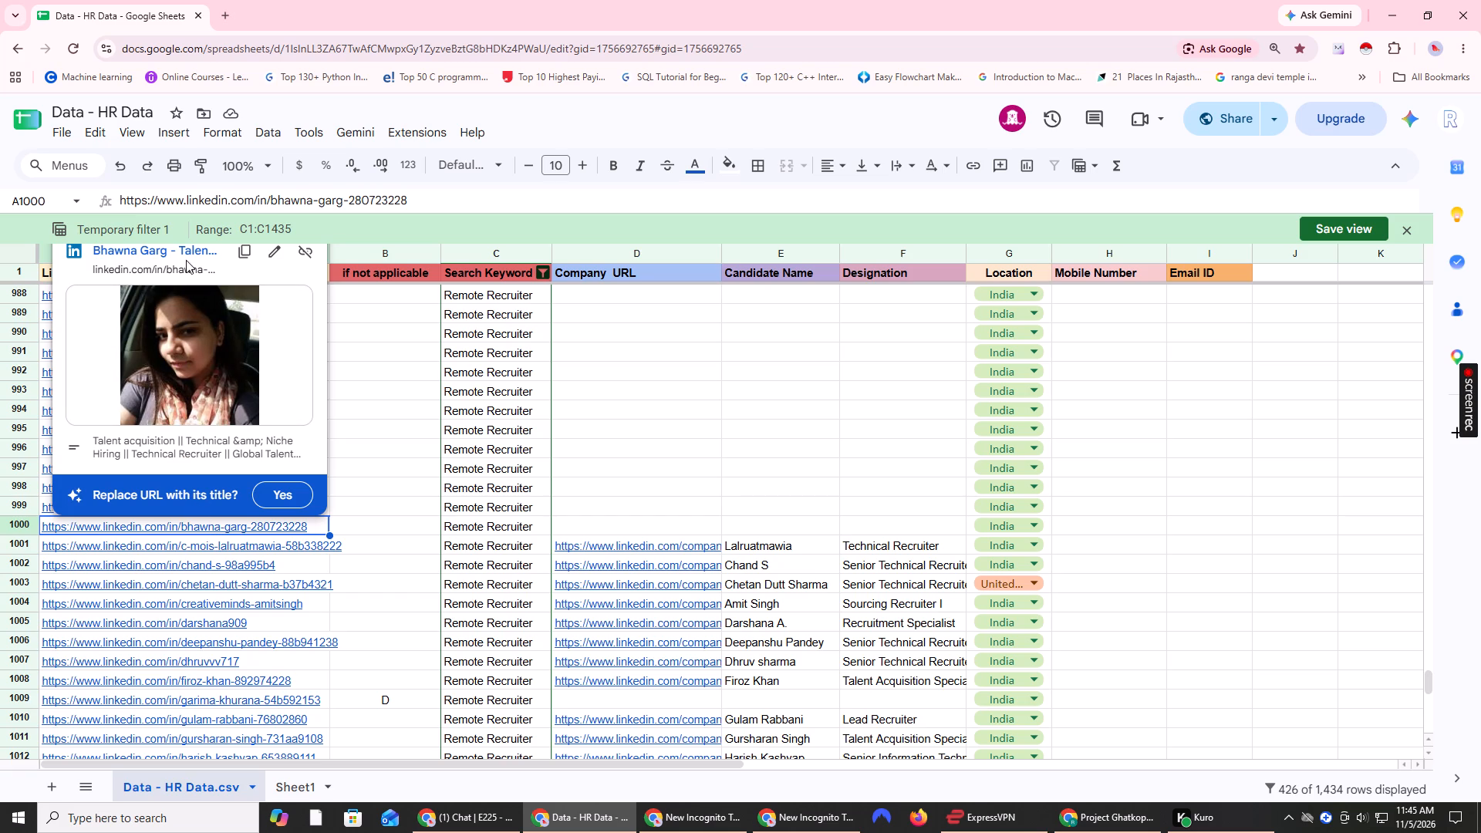
pyautogui.click(184, 251)
pyautogui.click(152, 0)
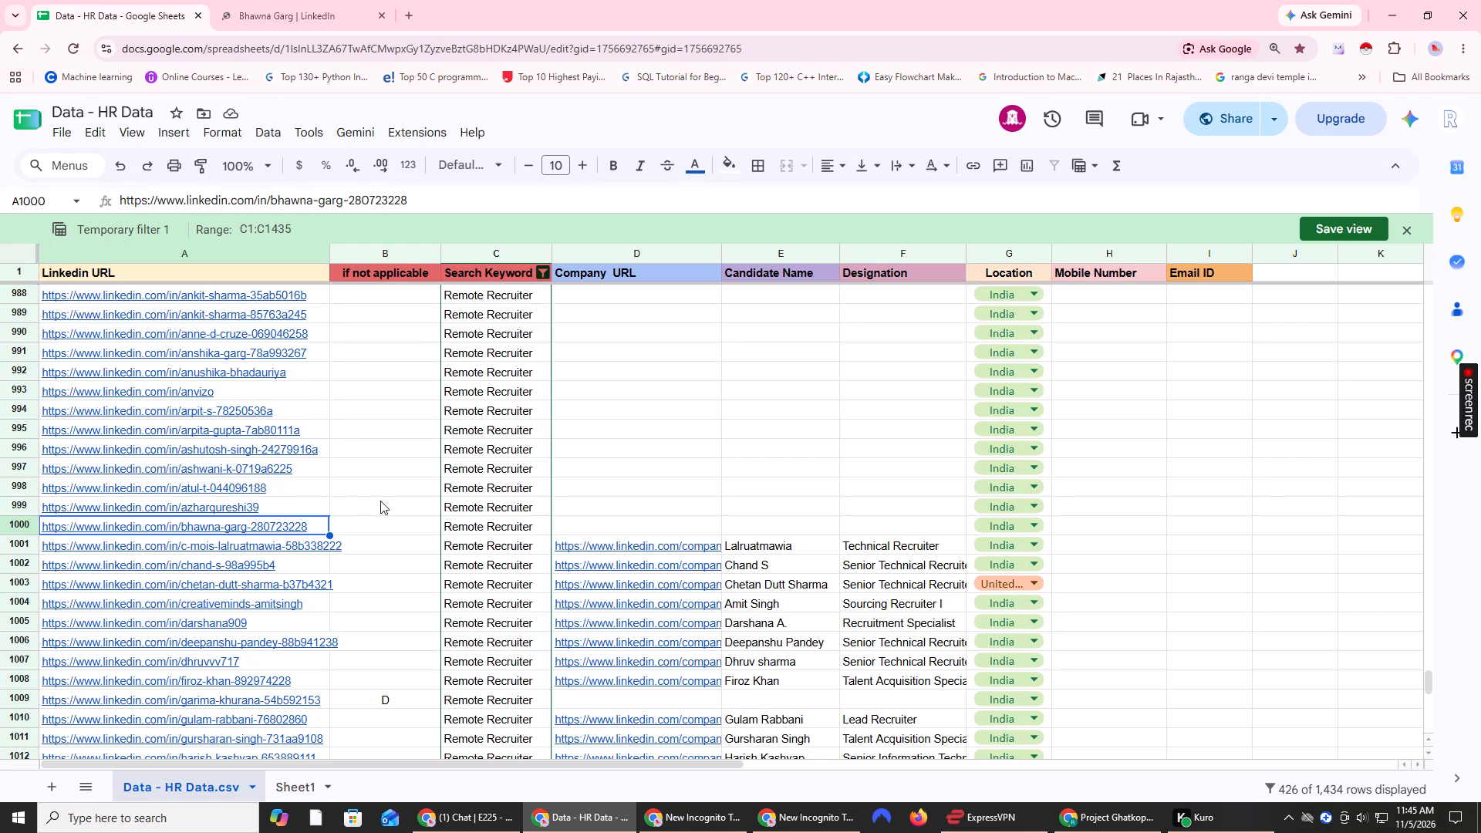
pyautogui.click(278, 0)
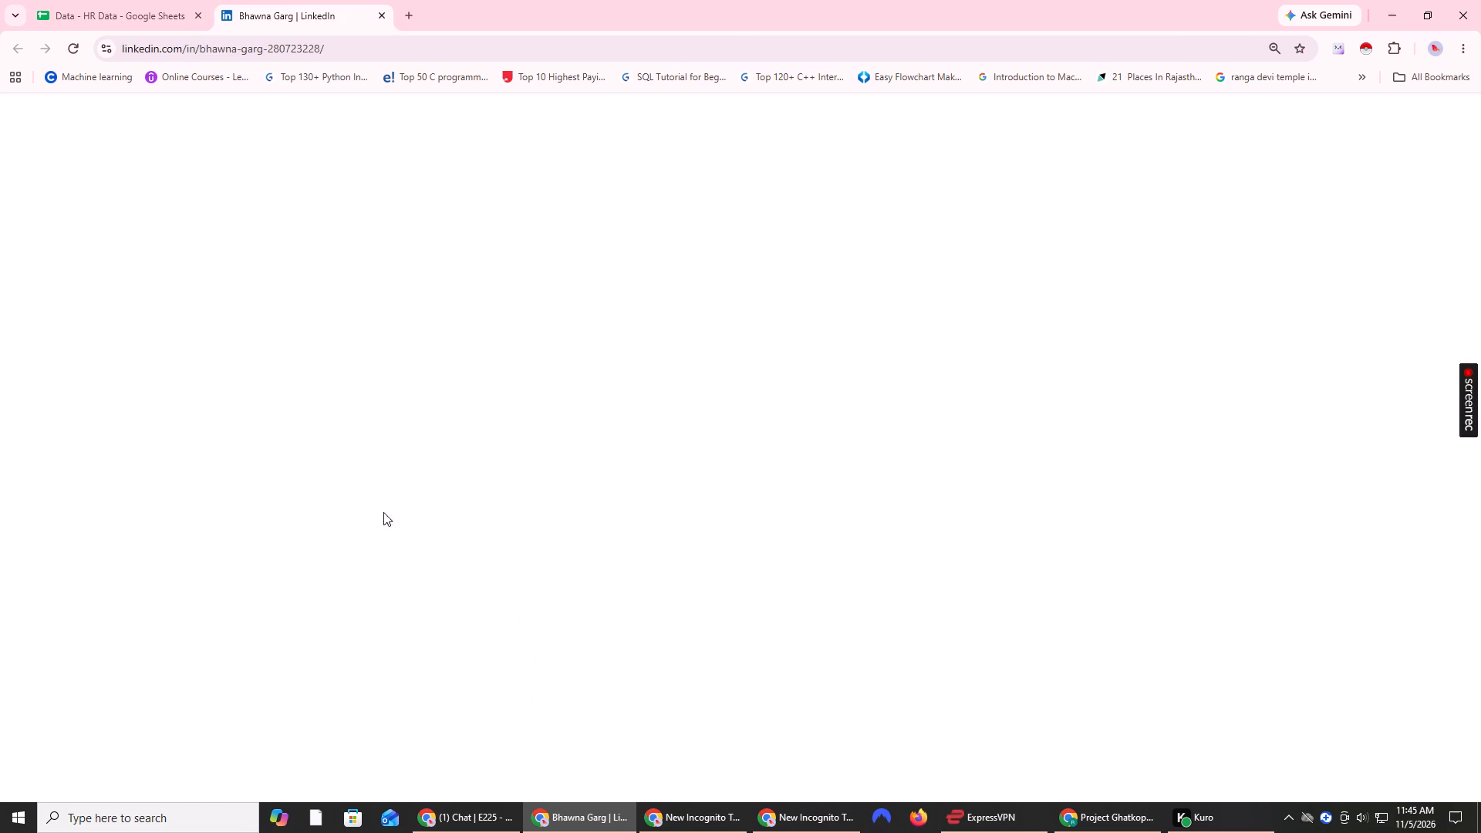
# Copy the candidate's full name from the LinkedIn profile into Candidate Name cell E1000.
pyautogui.moveTo(396, 369); pyautogui.dragTo(492, 367)
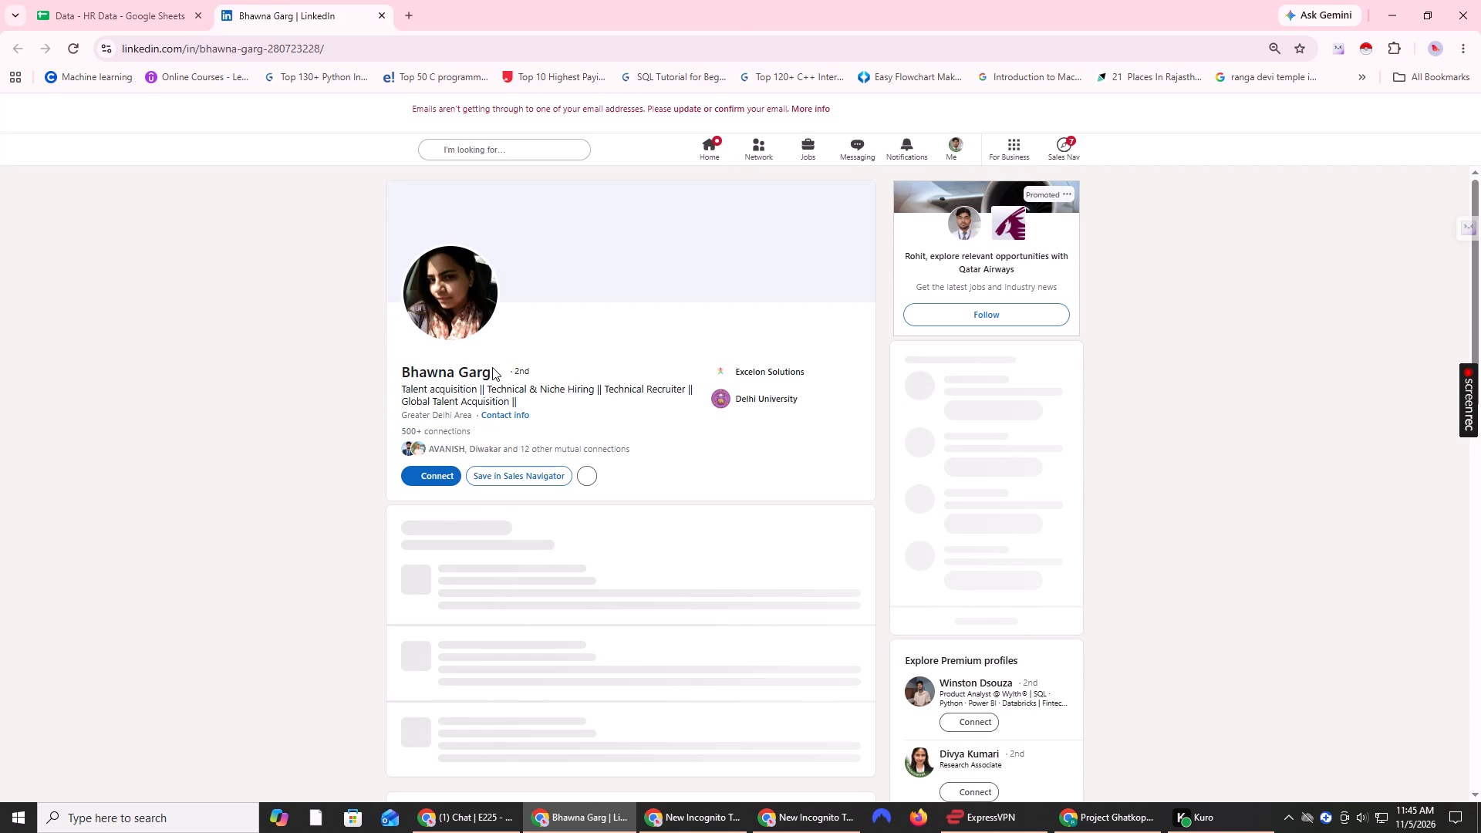
pyautogui.moveTo(492, 367); pyautogui.dragTo(491, 369)
pyautogui.hotkey('ctrl', 'c')
pyautogui.click(157, 0)
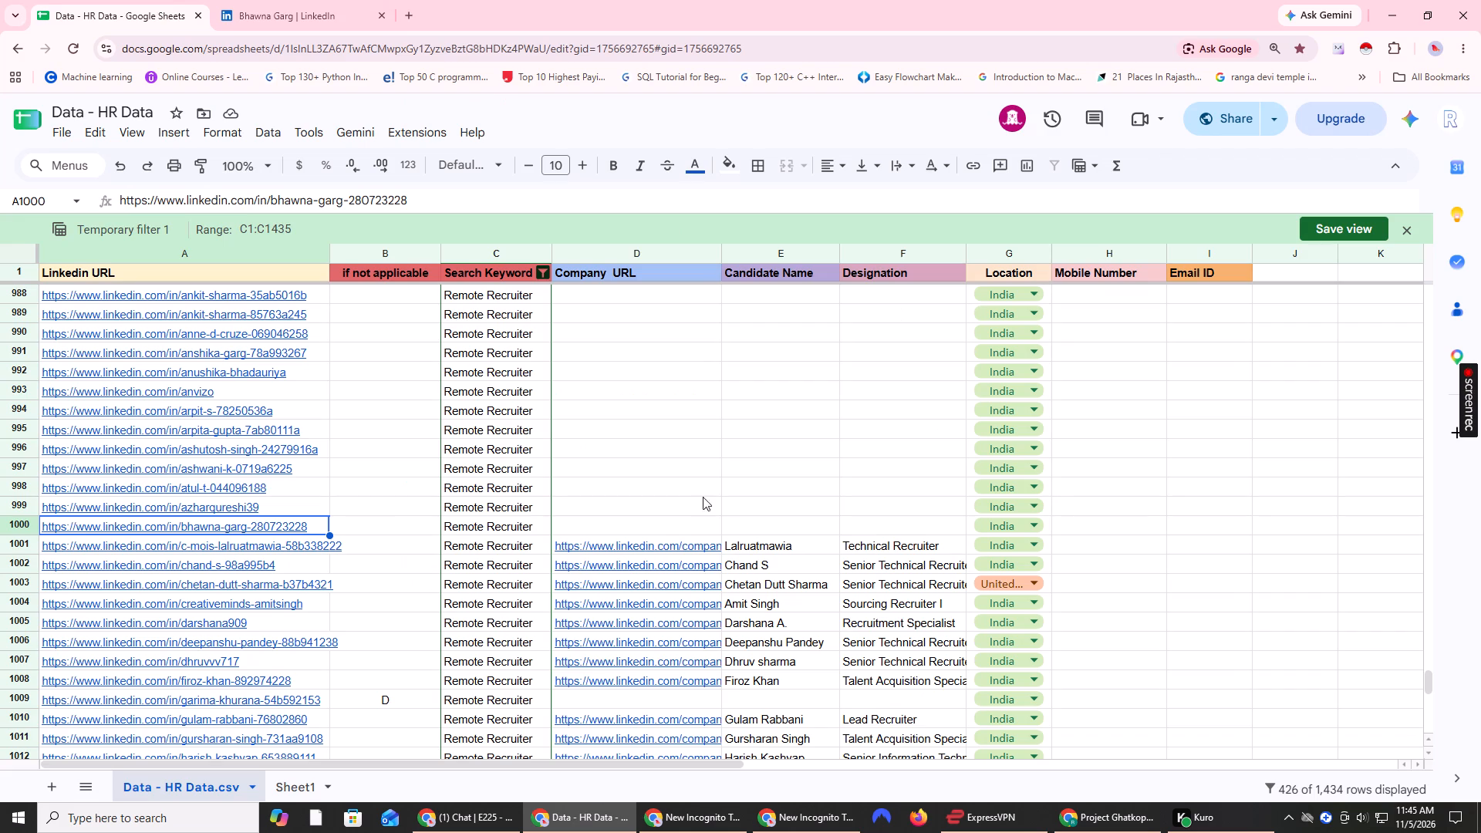
pyautogui.doubleClick(758, 527)
pyautogui.hotkey('ctrl', 'v')
pyautogui.click(687, 467)
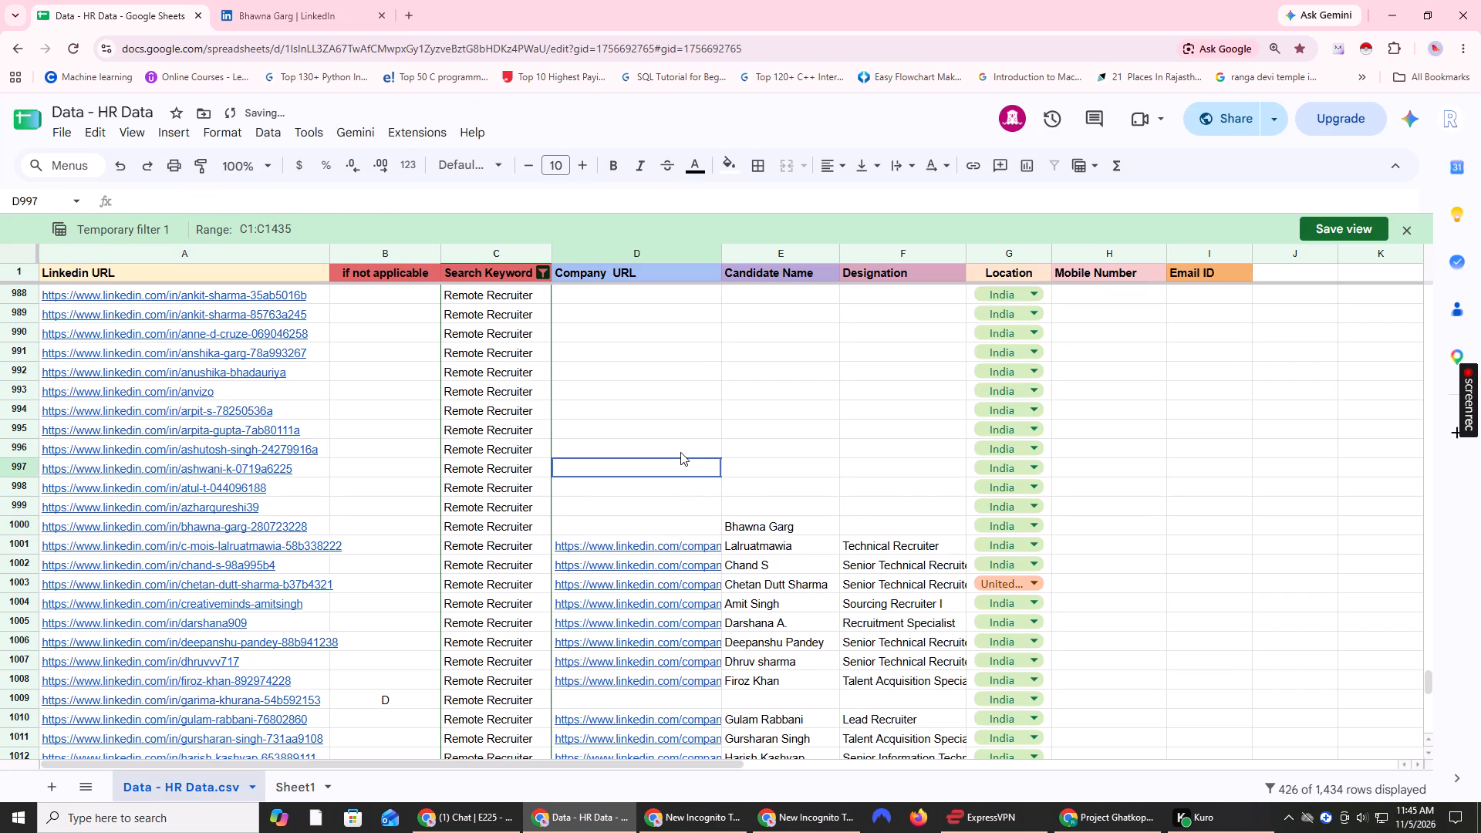
# Open Excelon Solutions' company page from the Experience section and copy the job title "Senior Technical Recruiter" into Designation cell F1000.
pyautogui.scroll(-1, 680, 452)
pyautogui.click(303, 0)
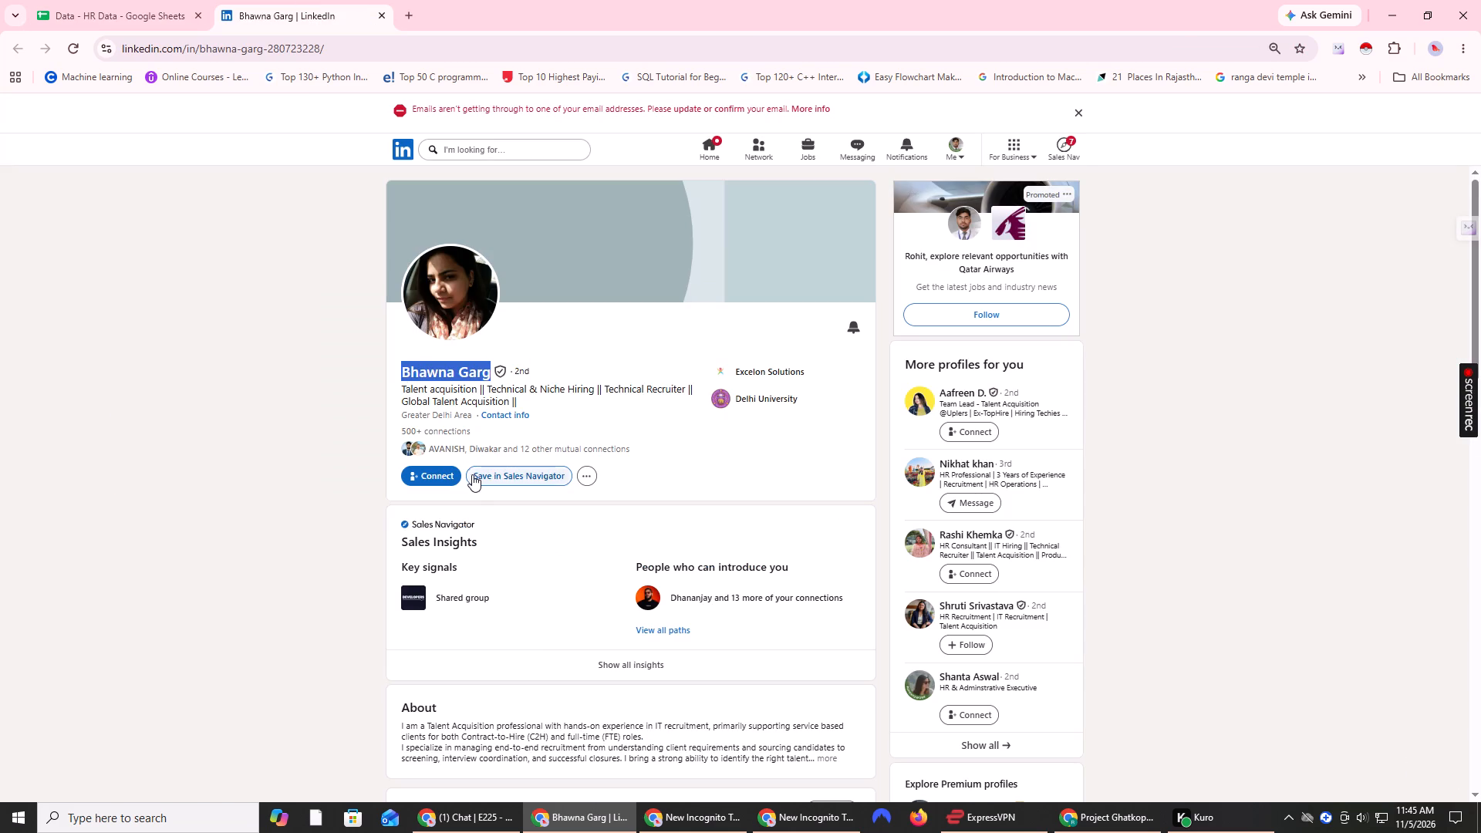
pyautogui.scroll(-8, 471, 474)
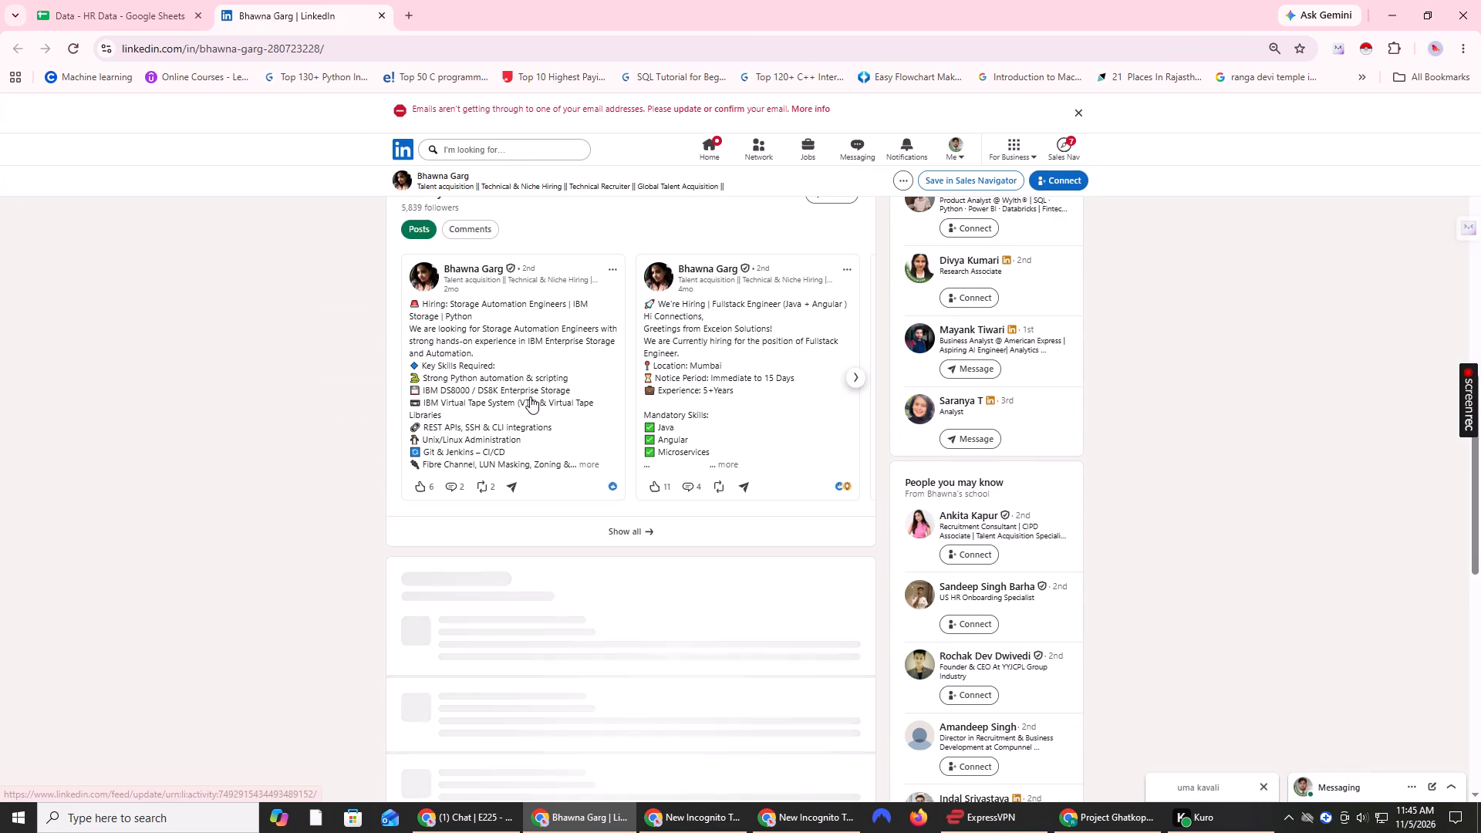
pyautogui.scroll(-3, 530, 396)
pyautogui.keyDown('ctrl'); pyautogui.click(420, 379); pyautogui.keyUp('ctrl')
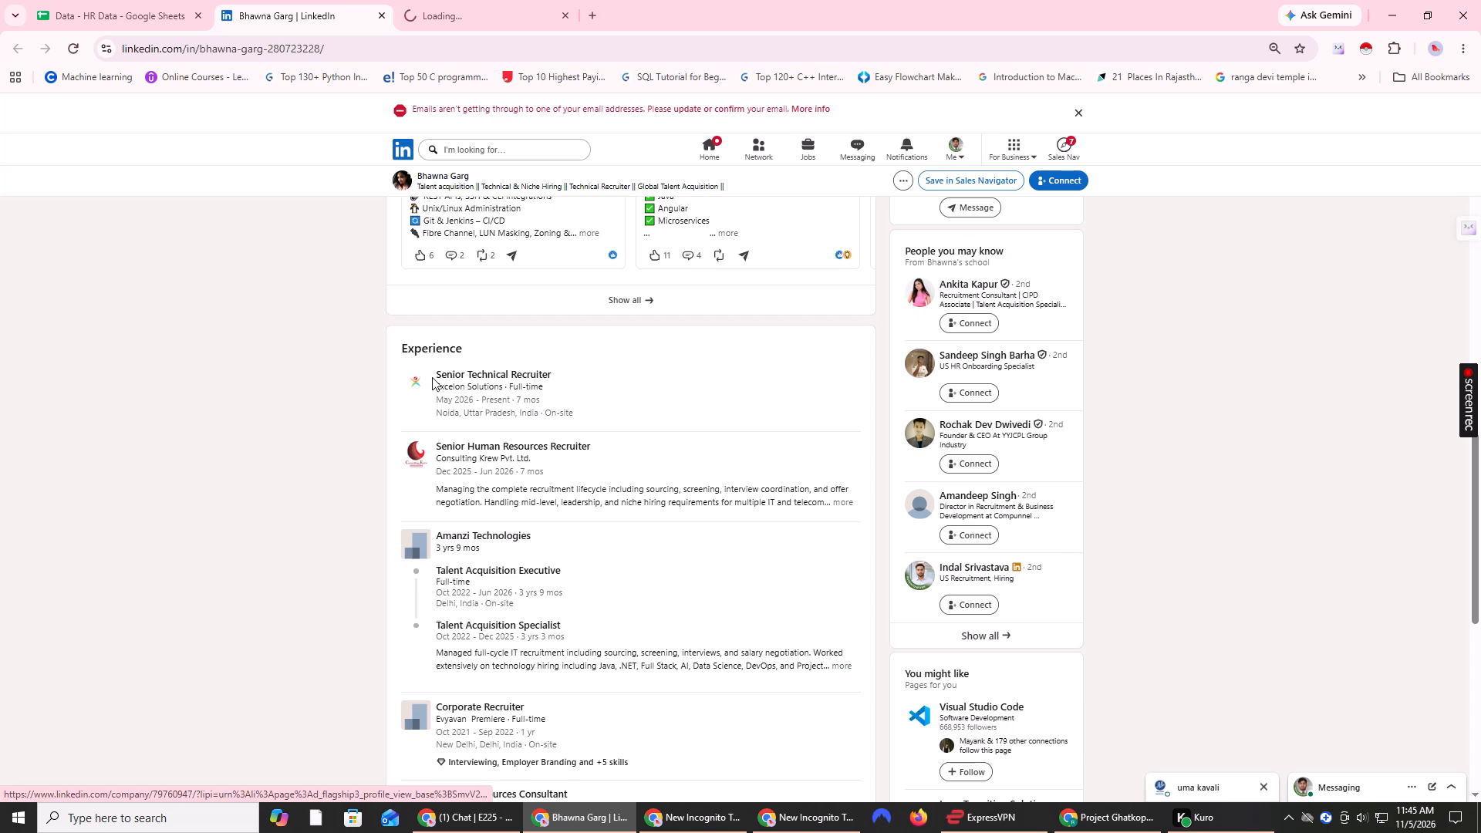
pyautogui.moveTo(433, 374); pyautogui.dragTo(568, 369)
pyautogui.hotkey('ctrl', 'c')
pyautogui.click(116, 0)
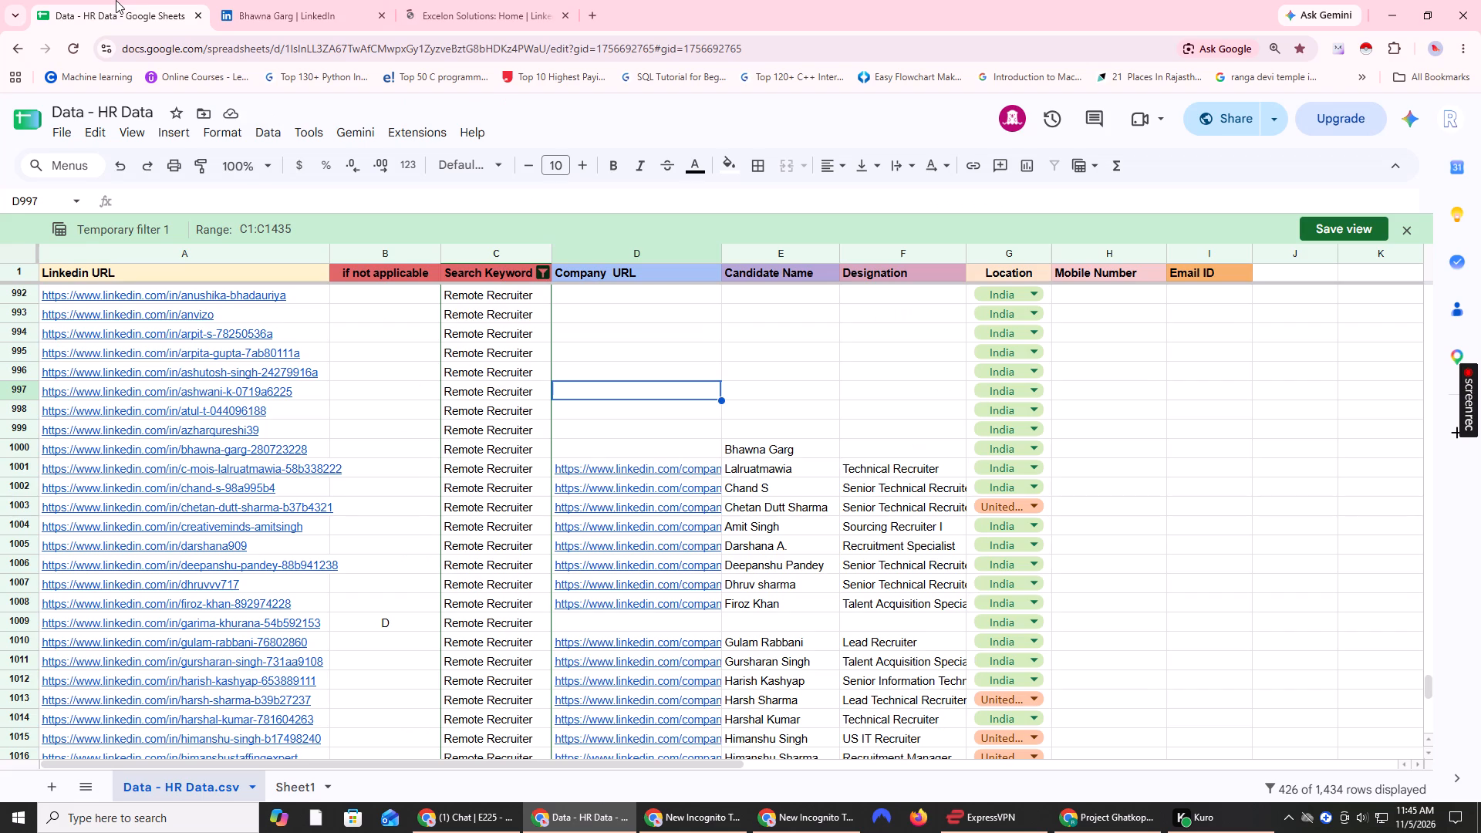
pyautogui.doubleClick(872, 453)
pyautogui.hotkey('ctrl', 'v')
pyautogui.click(751, 421)
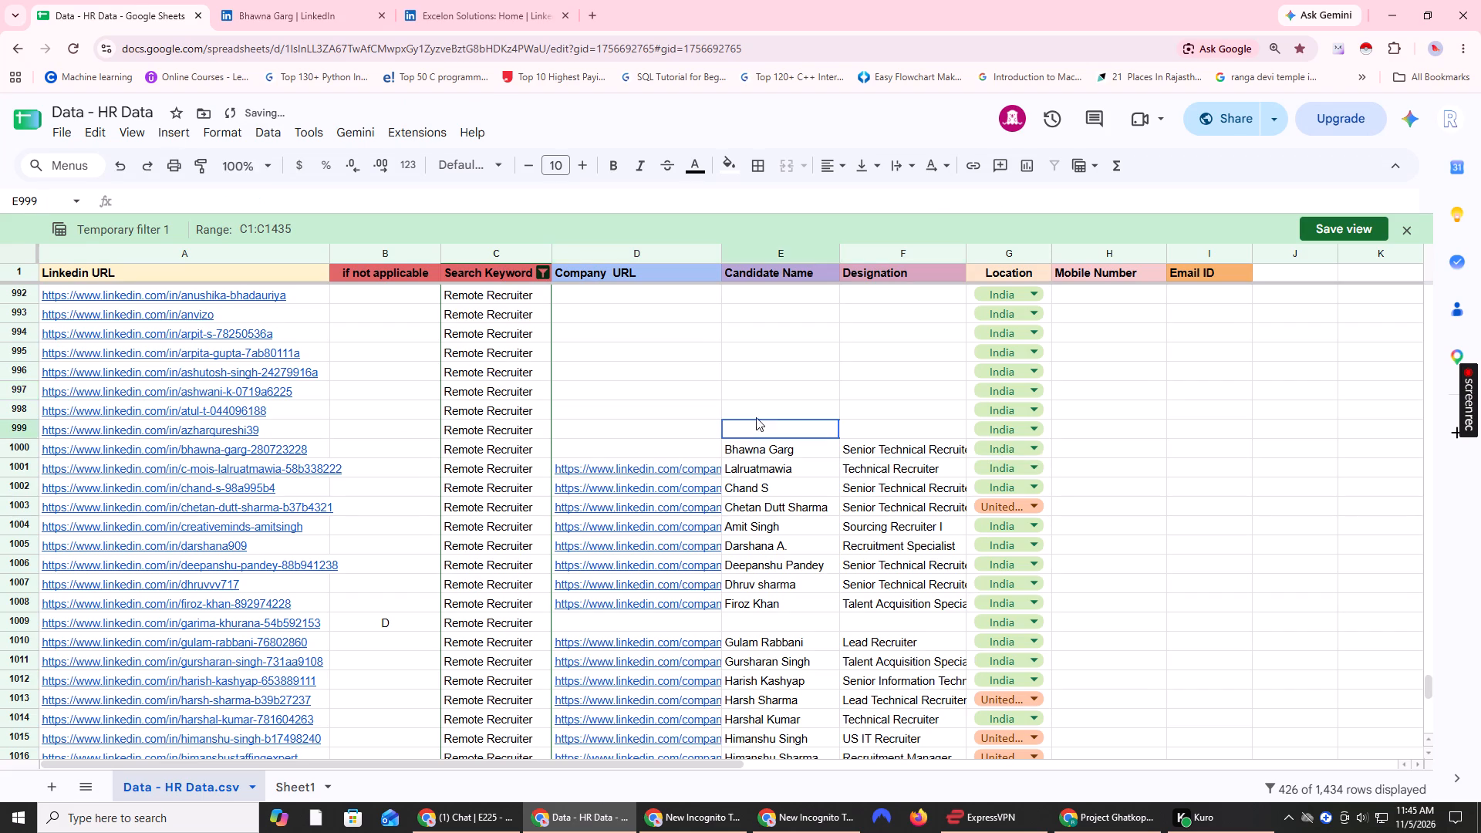
# Copy the Excelon Solutions LinkedIn page address into Company URL cell D1000.
pyautogui.click(445, 0)
pyautogui.click(417, 35)
pyautogui.click(392, 58)
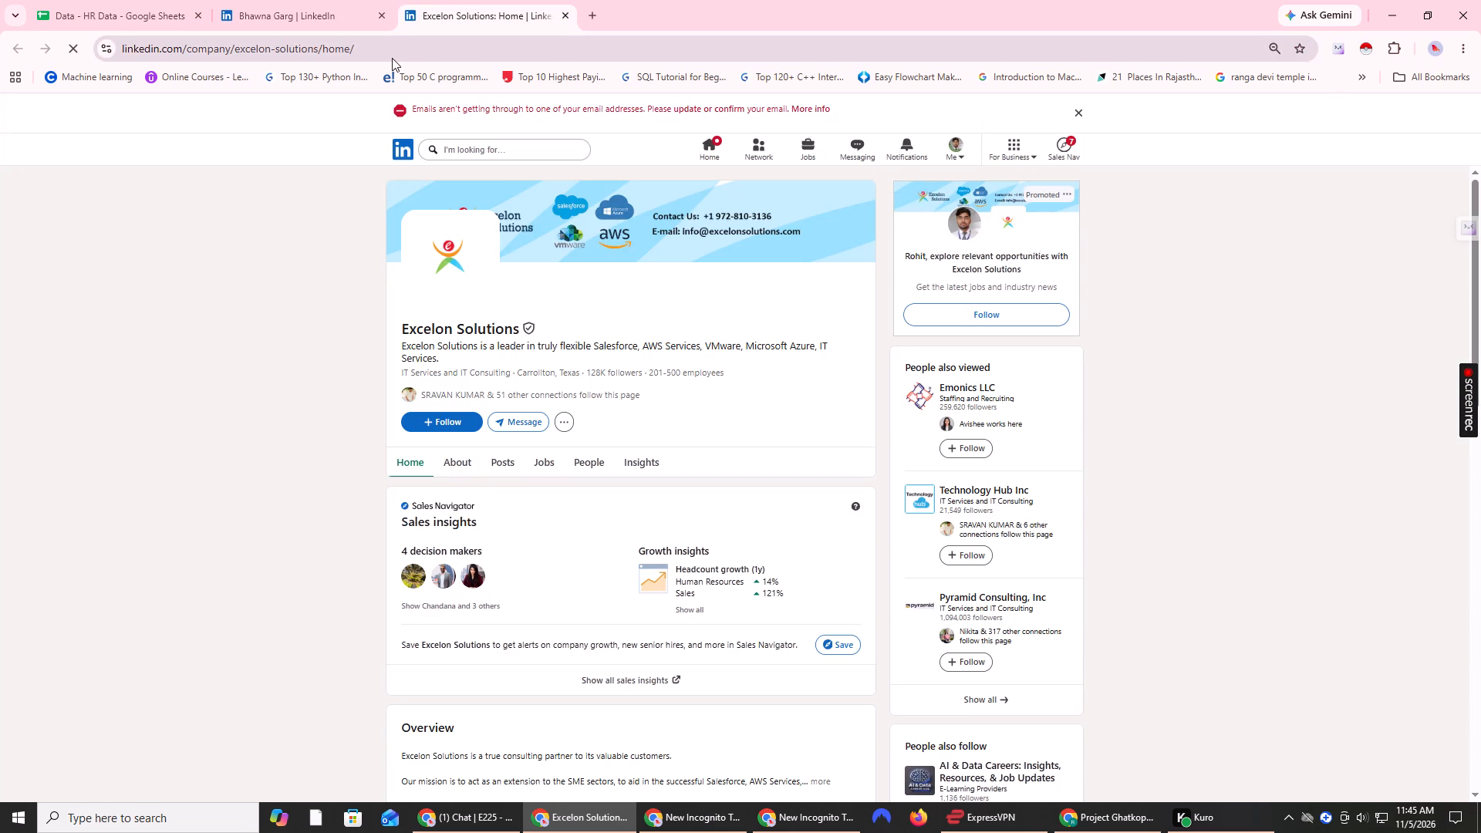
pyautogui.hotkey('ctrl', 'c')
pyautogui.click(151, 0)
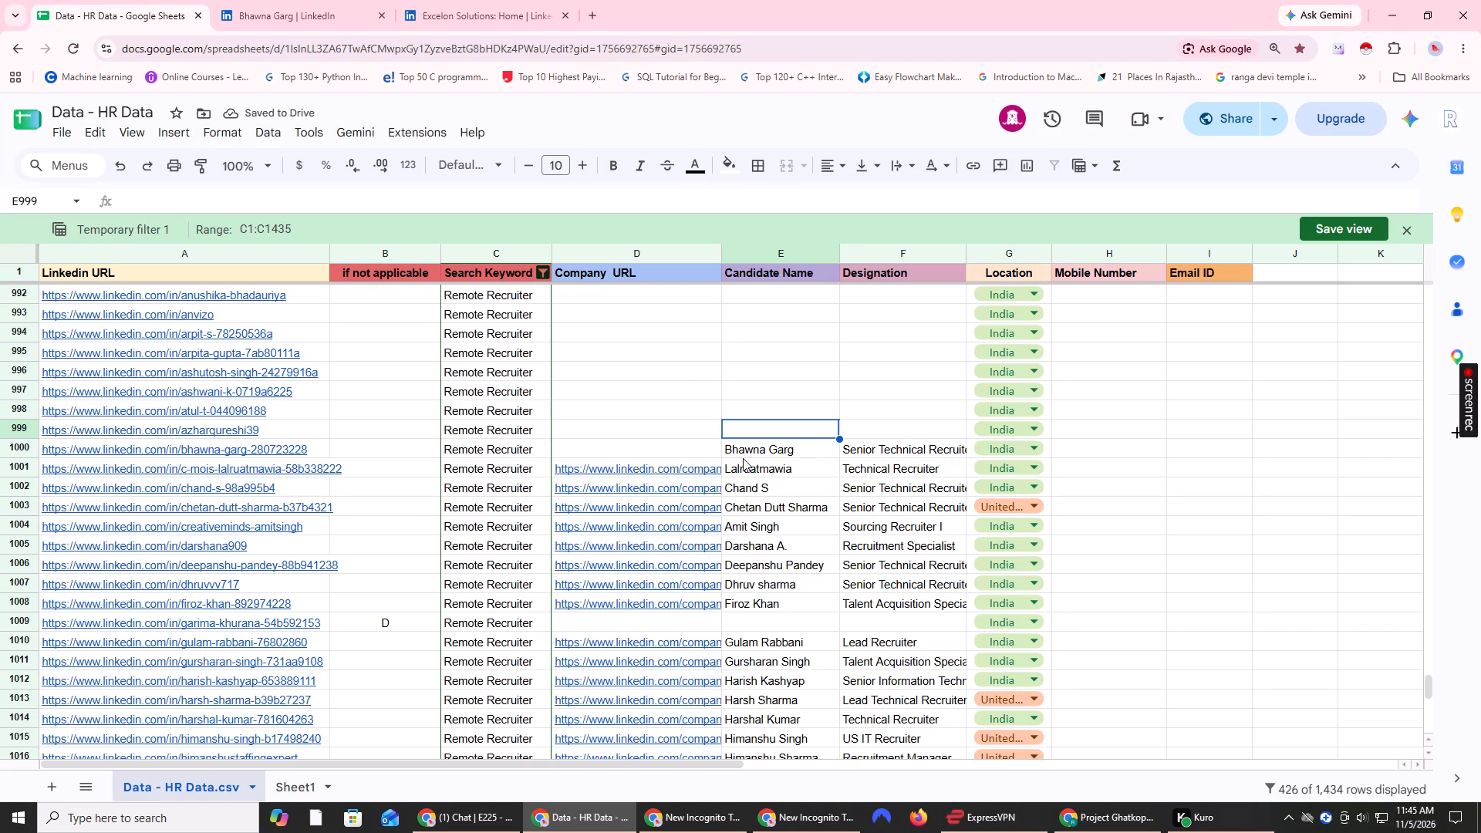
pyautogui.doubleClick(666, 448)
pyautogui.hotkey('ctrl', 'v')
pyautogui.click(766, 425)
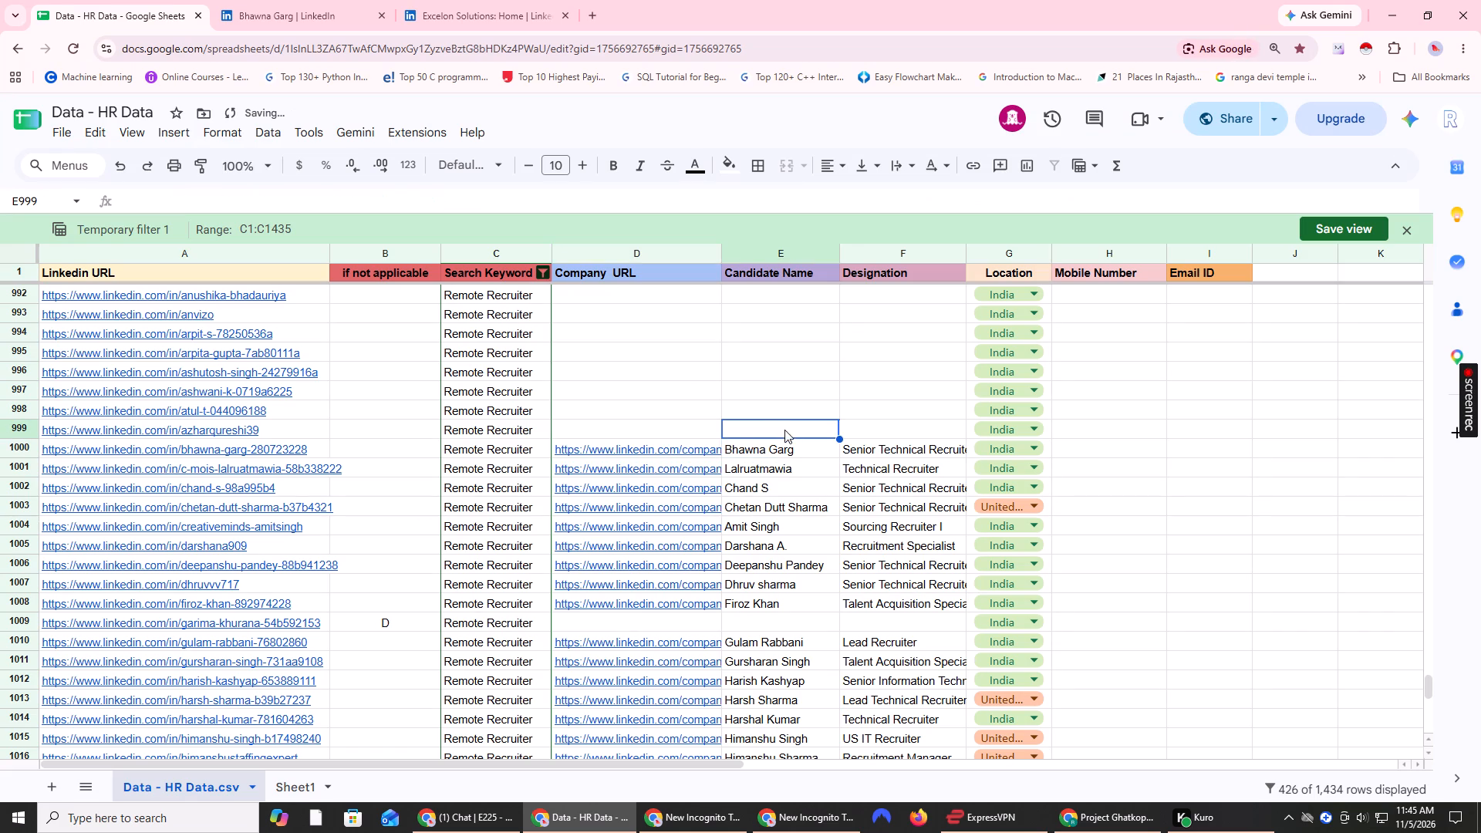
# Open the LinkedIn profile linked in cell A999 and close the previous candidate's profile and Excelon Solutions pages.
pyautogui.click(230, 425)
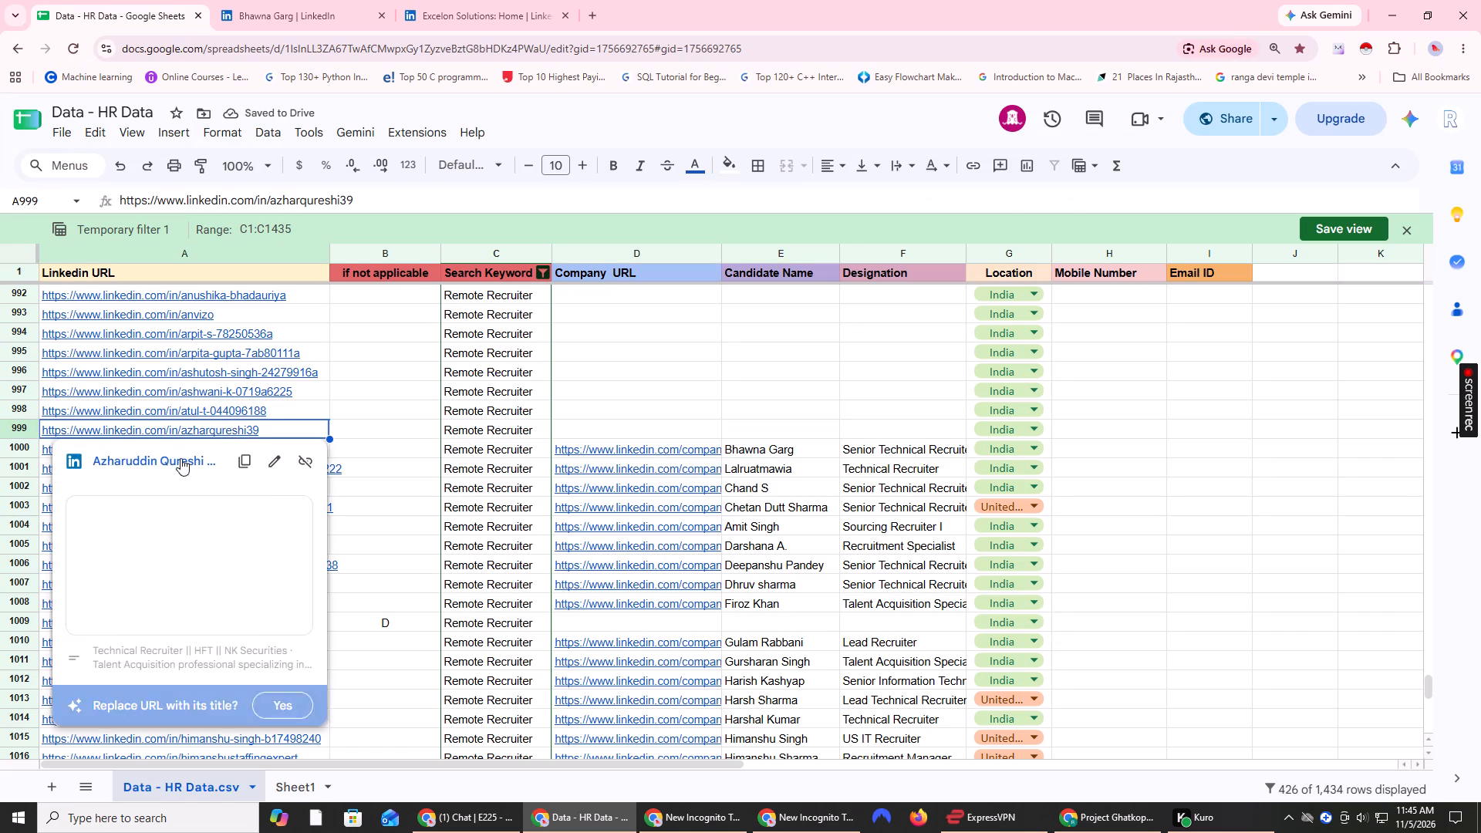
pyautogui.click(170, 460)
pyautogui.click(565, 12)
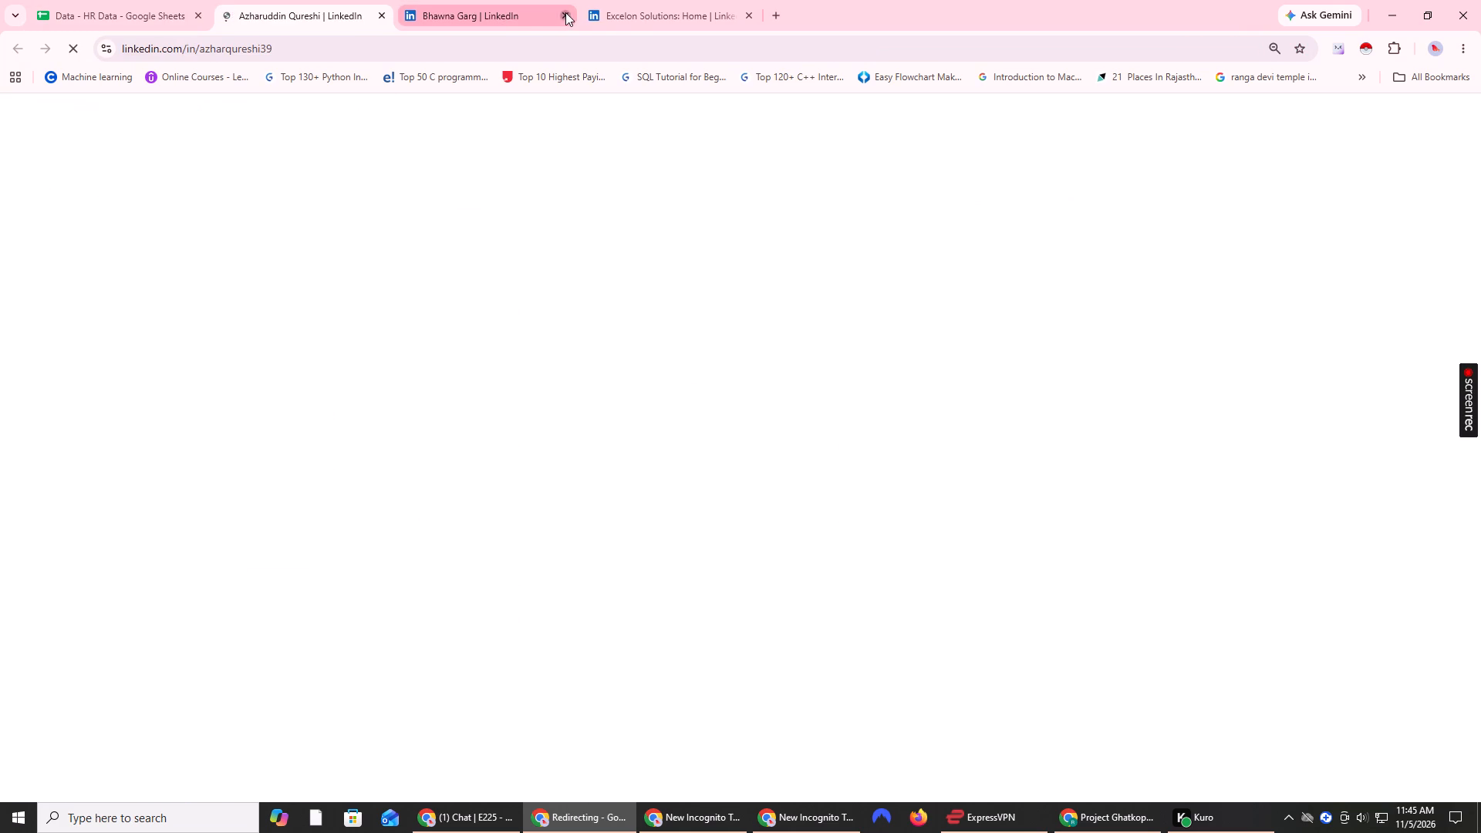
pyautogui.click(565, 12)
# Copy the candidate's full name from the LinkedIn profile into Candidate Name cell E999.
pyautogui.moveTo(398, 365); pyautogui.dragTo(498, 366)
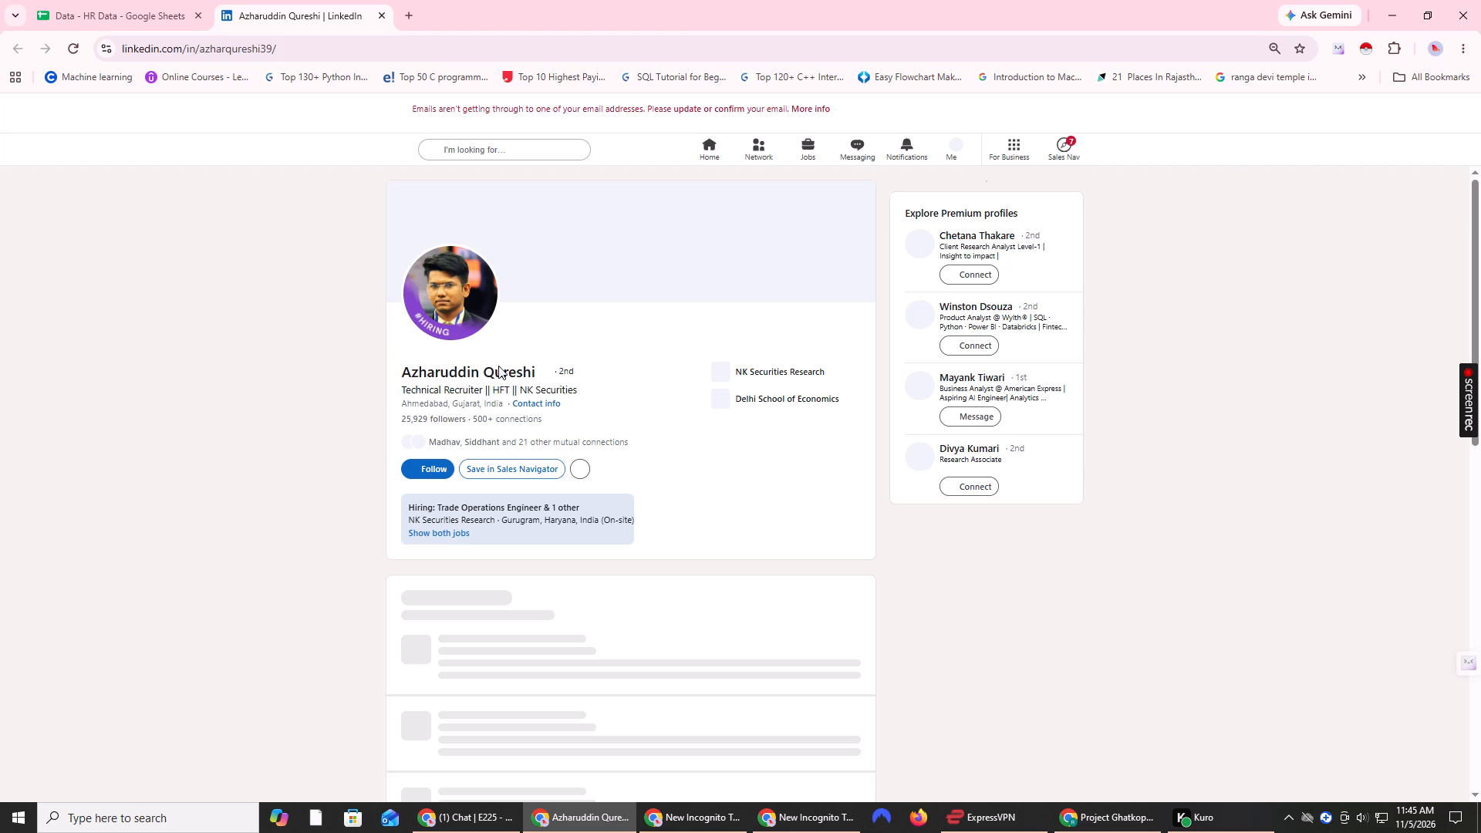
pyautogui.moveTo(498, 366); pyautogui.dragTo(540, 366)
pyautogui.hotkey('ctrl', 'c')
pyautogui.click(131, 0)
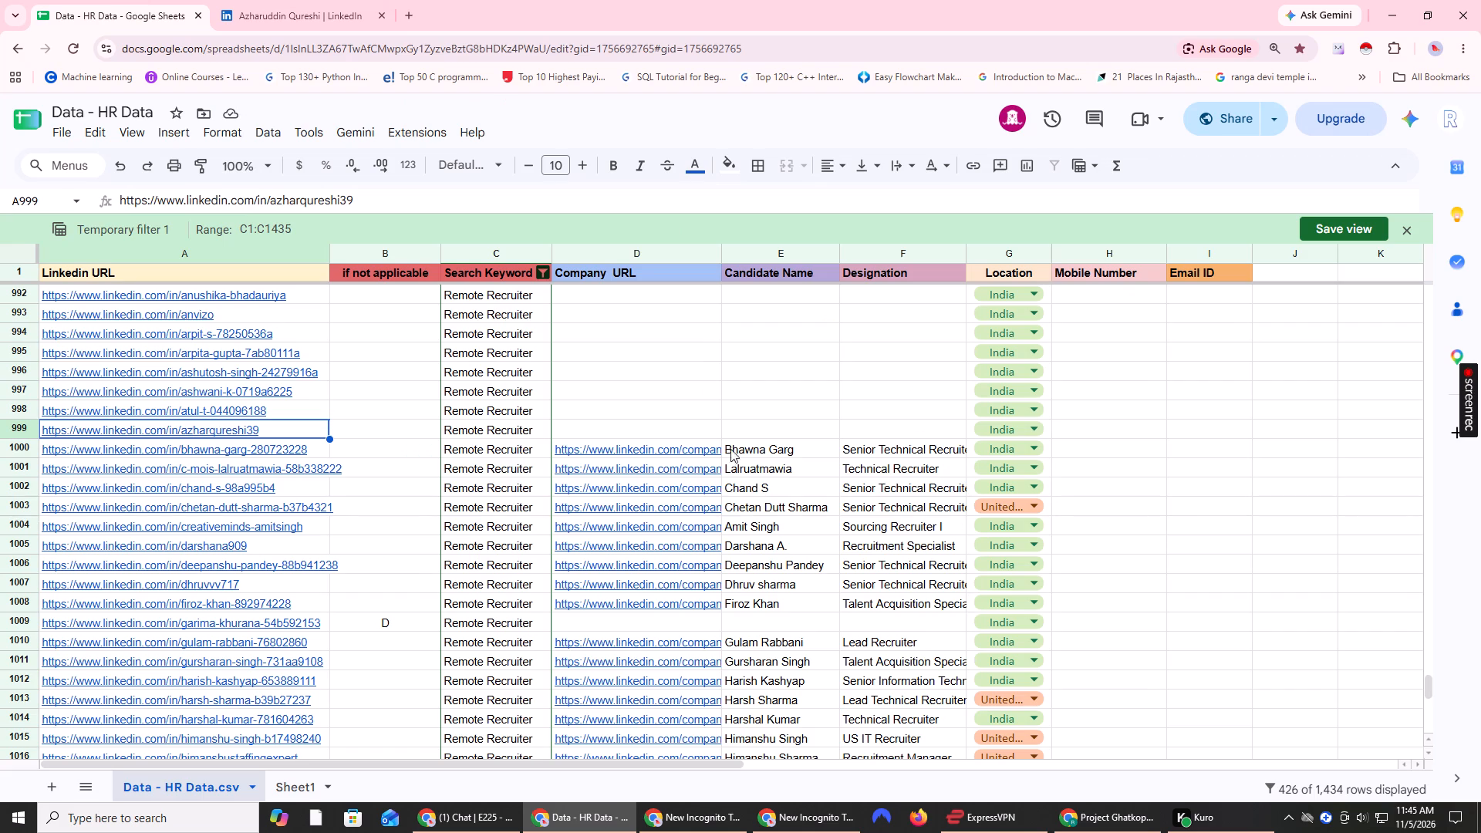
pyautogui.doubleClick(772, 432)
pyautogui.hotkey('ctrl', 'v')
pyautogui.click(755, 393)
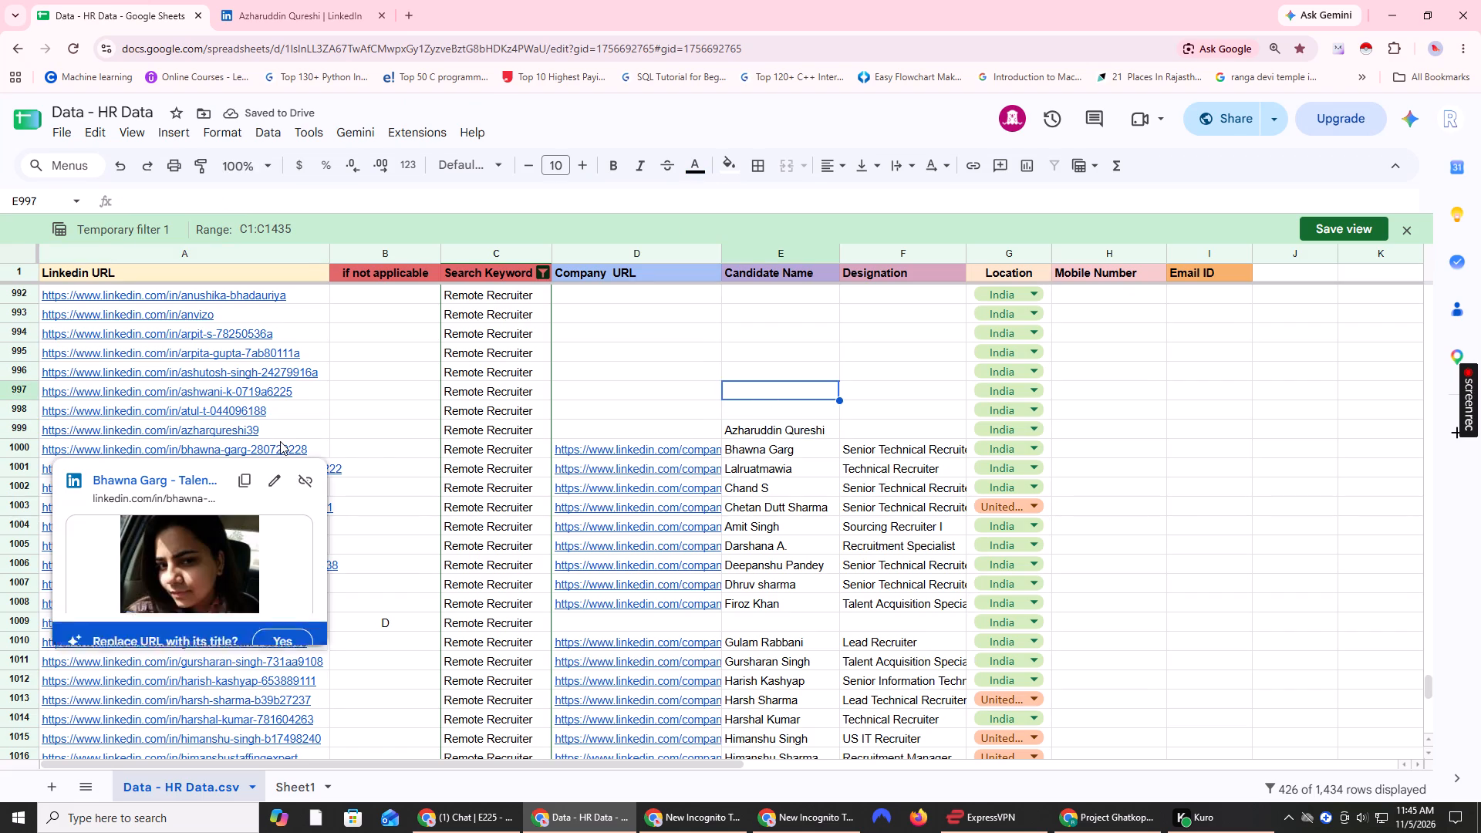
# Open NK Securities Research's company page from the Experience section and copy the job title "Senior Recruiter" into Designation cell F999.
pyautogui.click(291, 0)
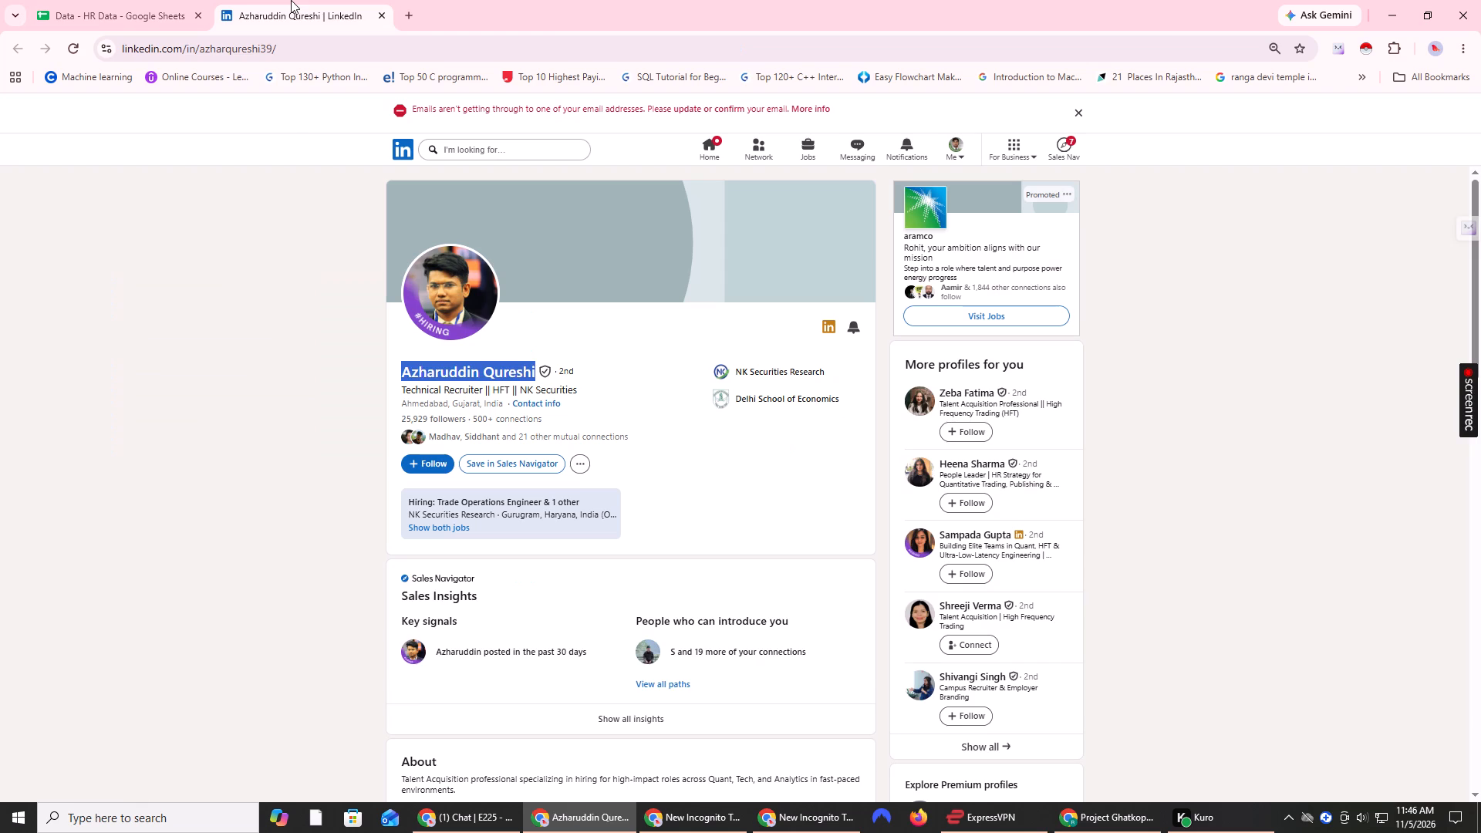
pyautogui.scroll(-12, 465, 470)
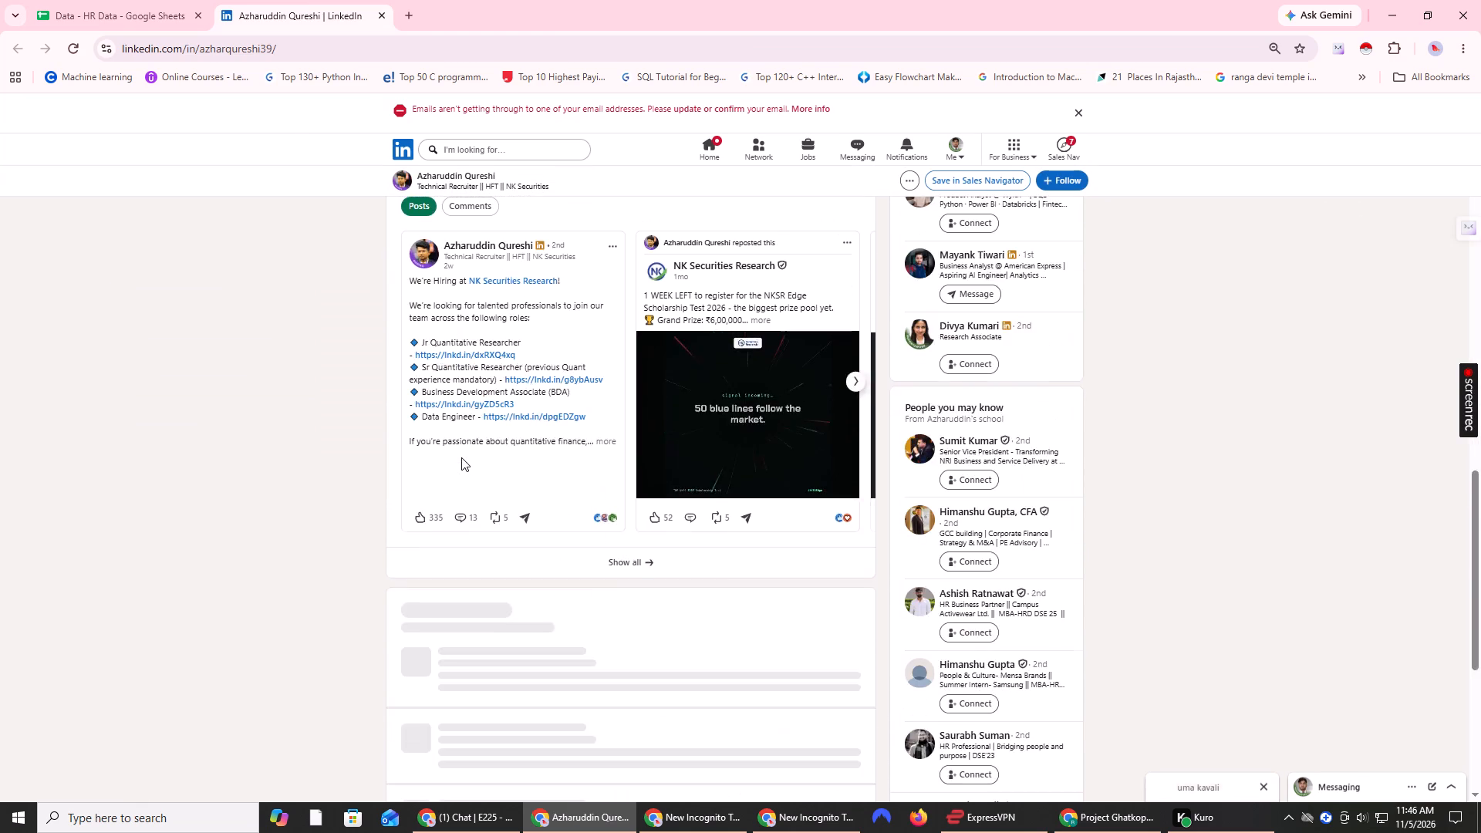
pyautogui.scroll(-2, 461, 457)
pyautogui.scroll(1, 461, 457)
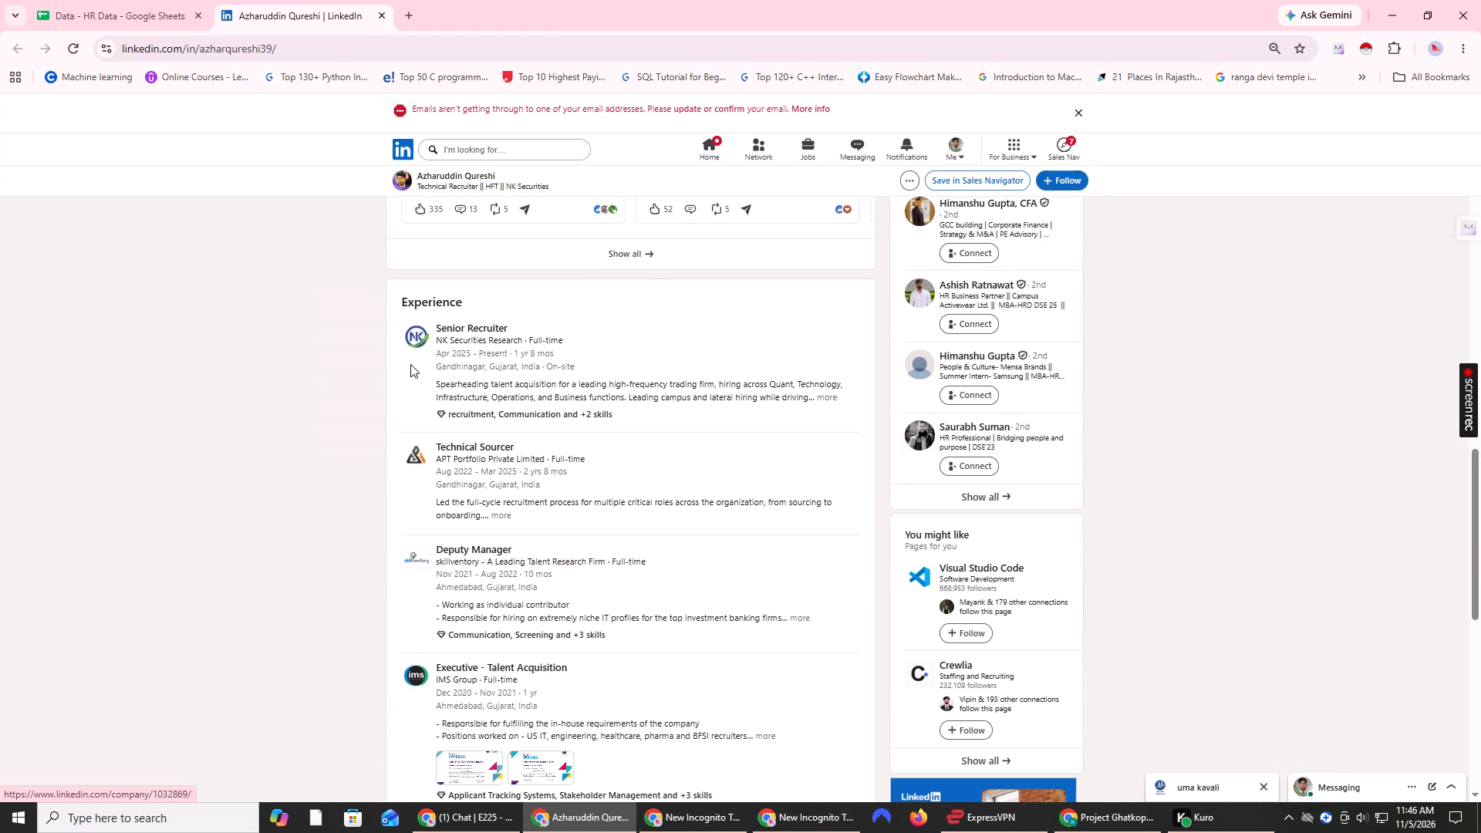
pyautogui.keyDown('ctrl'); pyautogui.click(416, 339); pyautogui.keyUp('ctrl')
pyautogui.moveTo(433, 328); pyautogui.dragTo(519, 328)
pyautogui.hotkey('ctrl', 'c')
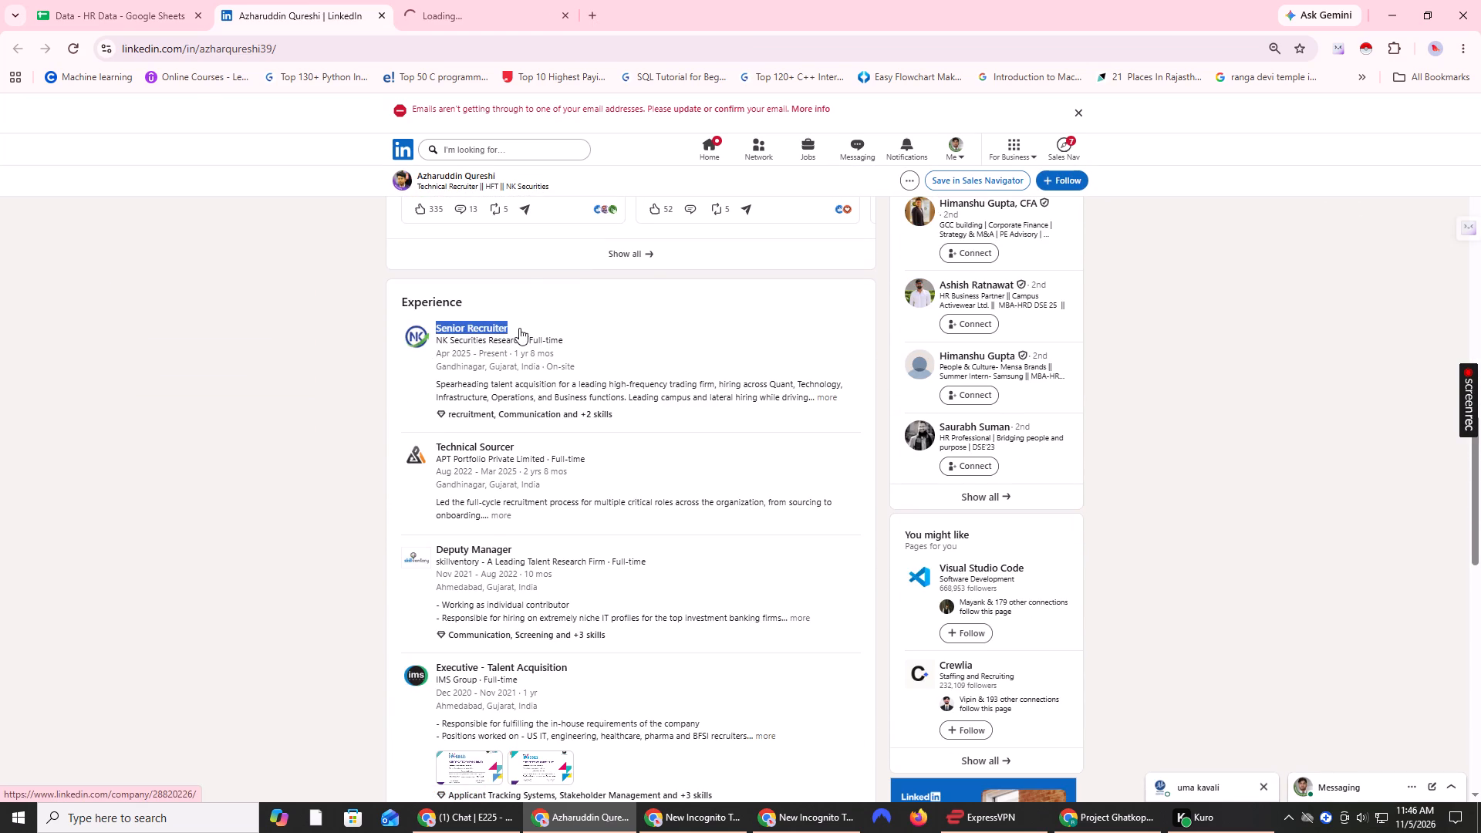
pyautogui.click(149, 0)
pyautogui.doubleClick(875, 432)
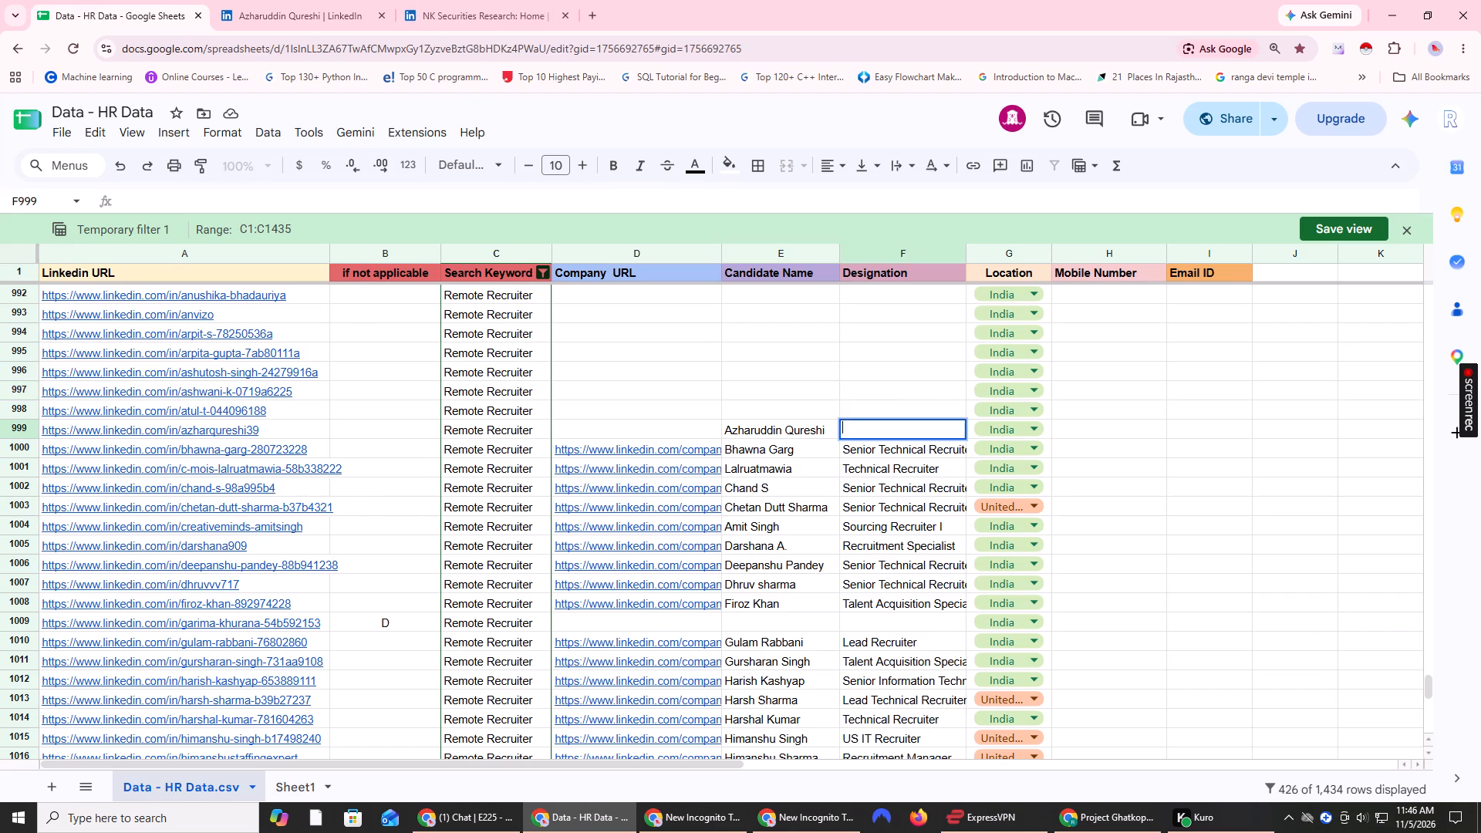
pyautogui.hotkey('ctrl', 'v')
pyautogui.keyDown('ctrl'); pyautogui.click(724, 393); pyautogui.keyUp('ctrl')
# Copy the NK Securities Research LinkedIn page address into Company URL cell D999.
pyautogui.click(474, 0)
pyautogui.click(455, 46)
pyautogui.hotkey('ctrl', 'c')
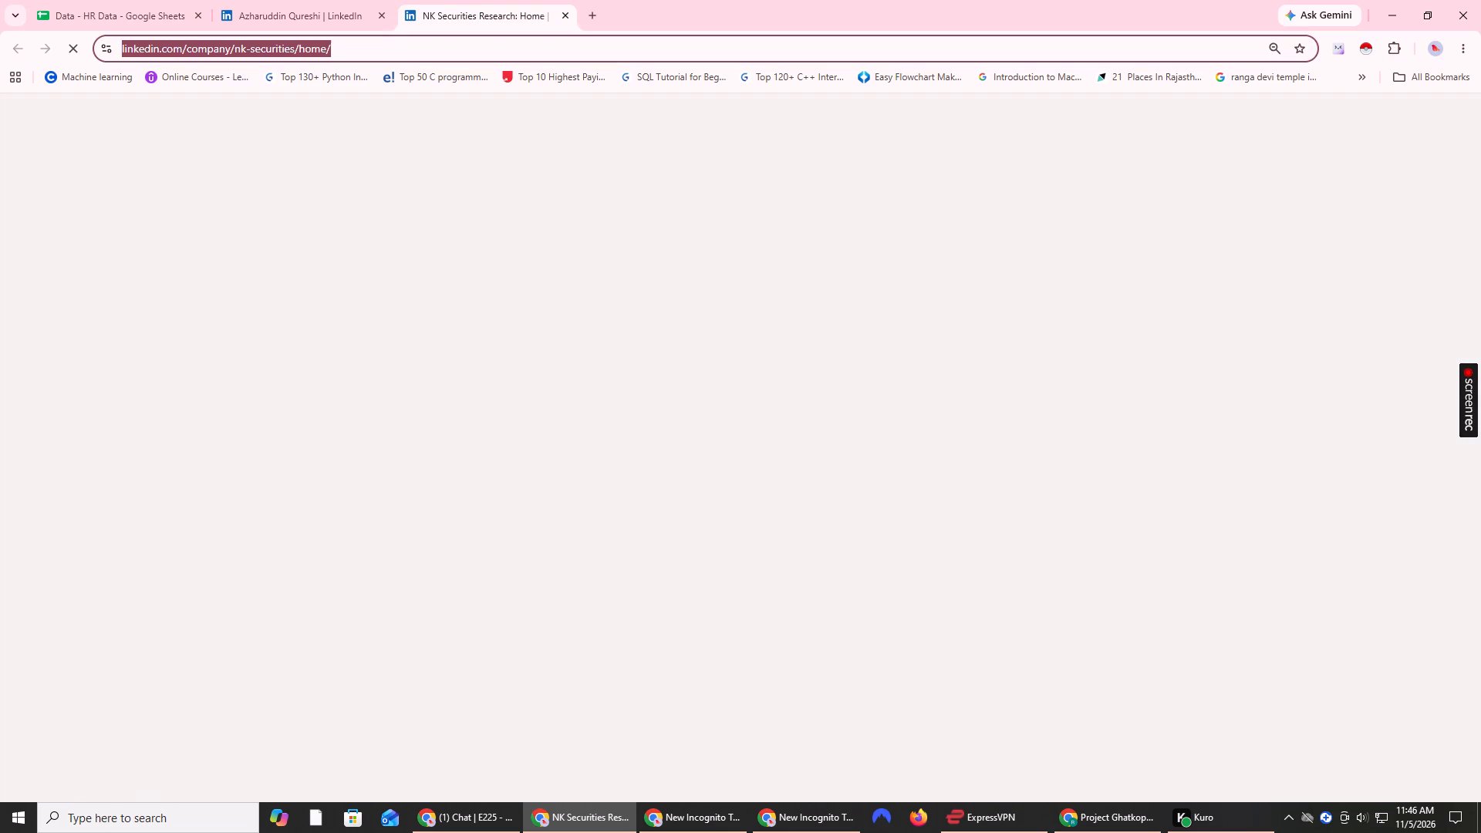
pyautogui.click(127, 0)
pyautogui.doubleClick(651, 429)
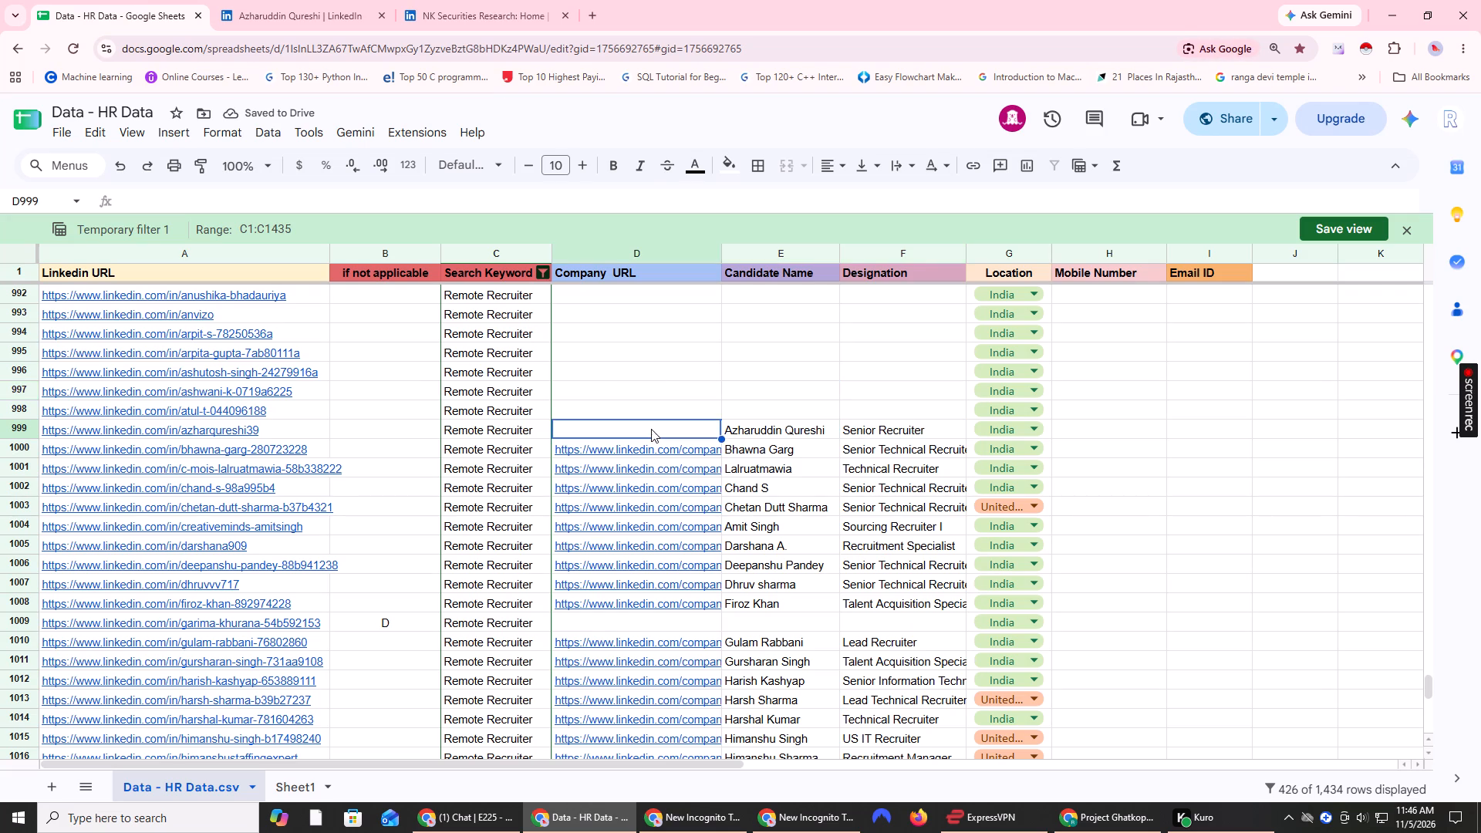
pyautogui.hotkey('ctrl', 'v')
pyautogui.click(829, 383)
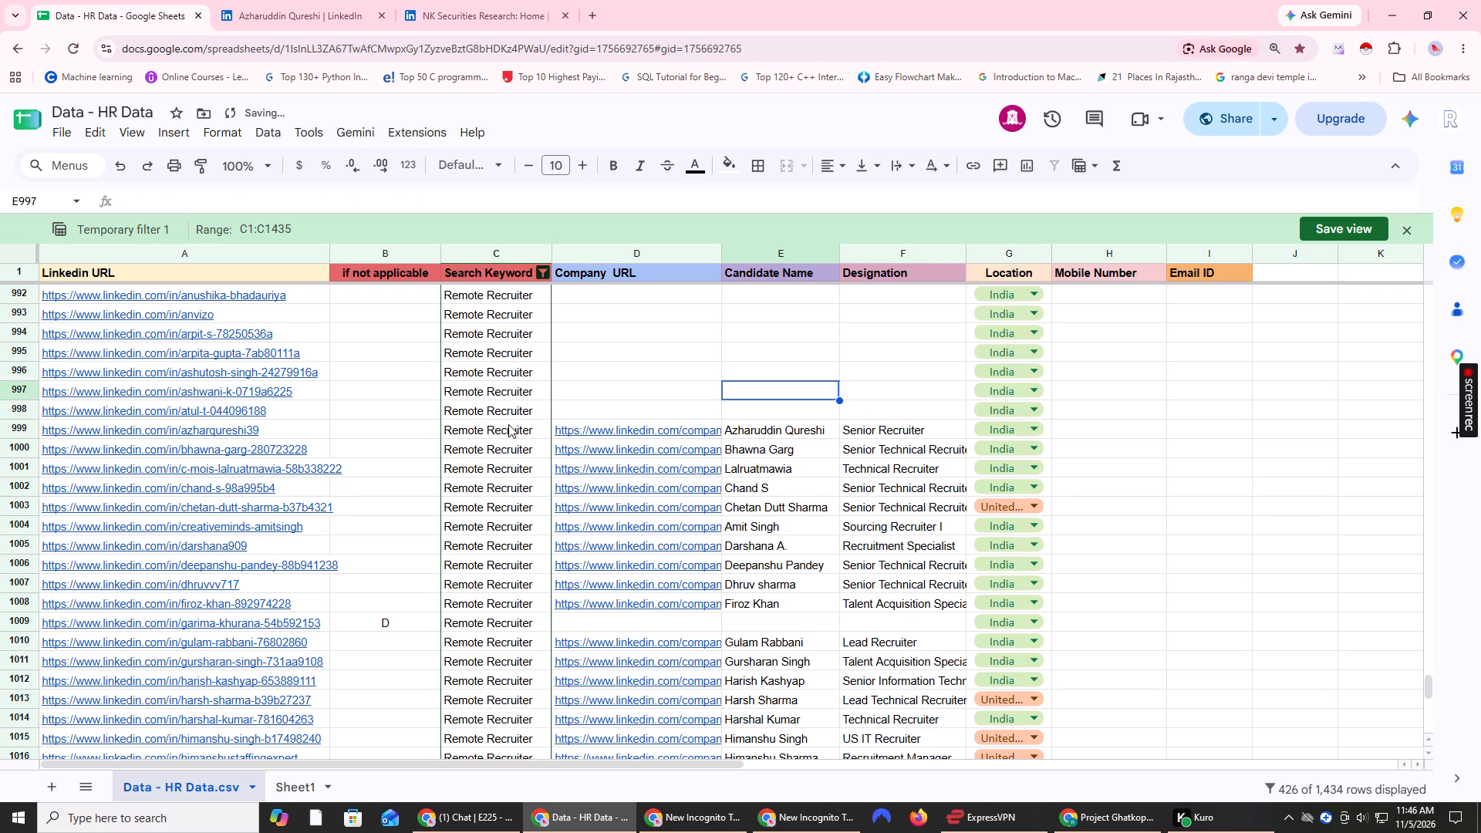
# Open the LinkedIn profile linked in cell A998 and close the previous candidate's profile and NK Securities Research pages.
pyautogui.click(257, 406)
pyautogui.click(181, 442)
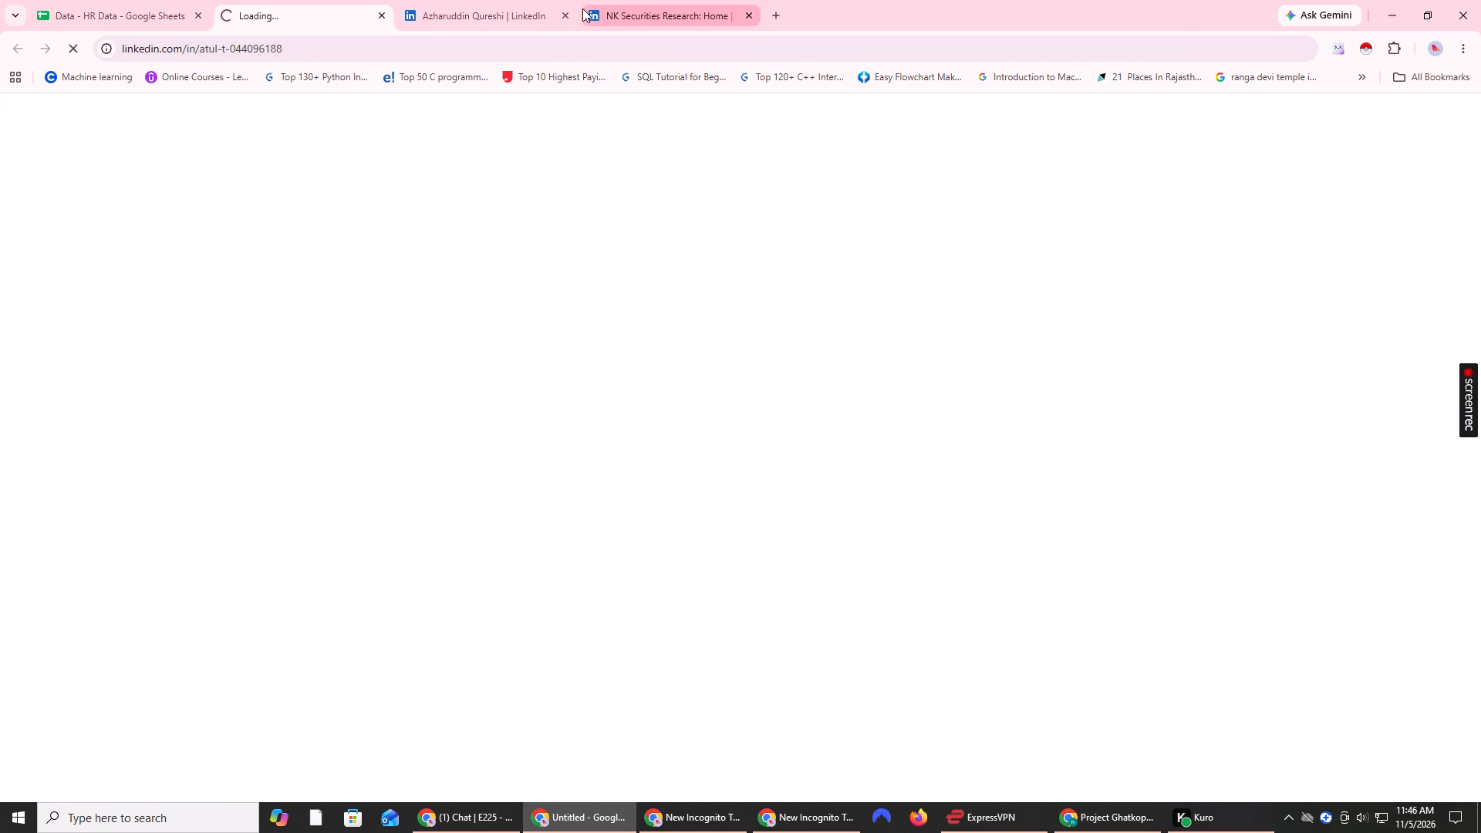
pyautogui.click(564, 13)
pyautogui.click(564, 13)
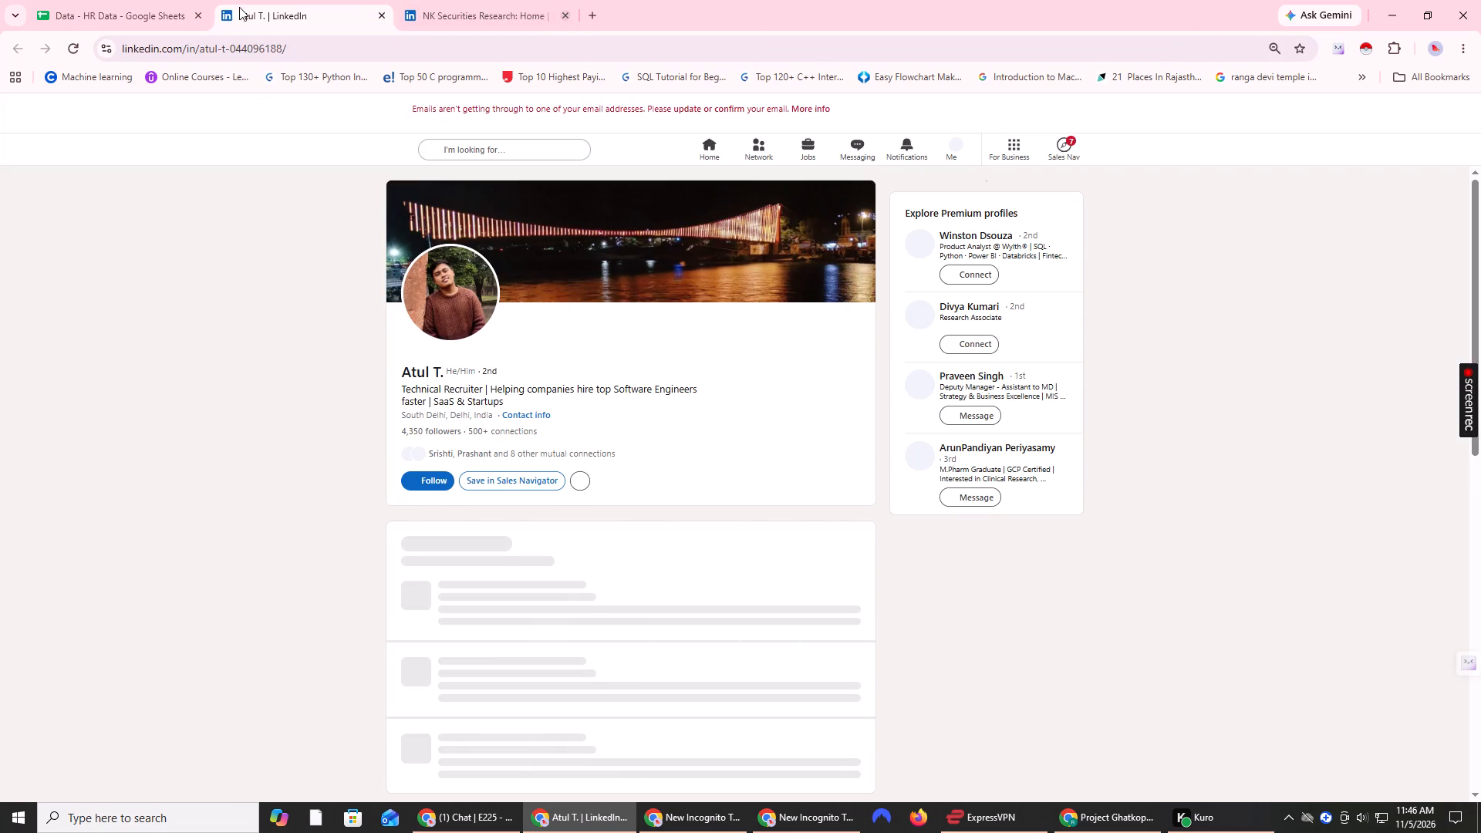
pyautogui.click(256, 0)
# Copy the candidate's name from the LinkedIn profile into Candidate Name cell E998, removing the trailing period and line break.
pyautogui.moveTo(395, 376); pyautogui.dragTo(446, 370)
pyautogui.hotkey('ctrl', 'c')
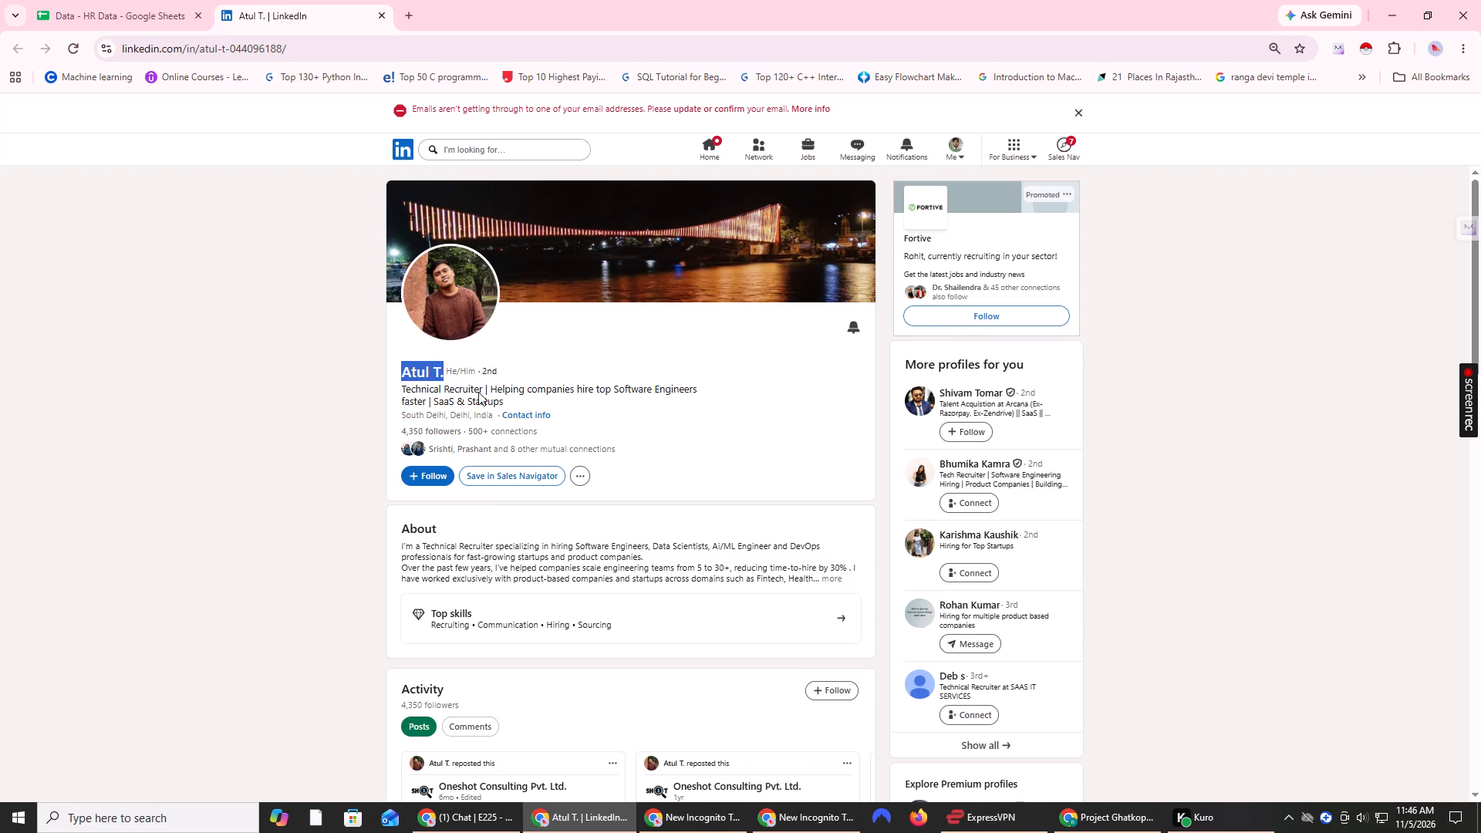
pyautogui.click(72, 0)
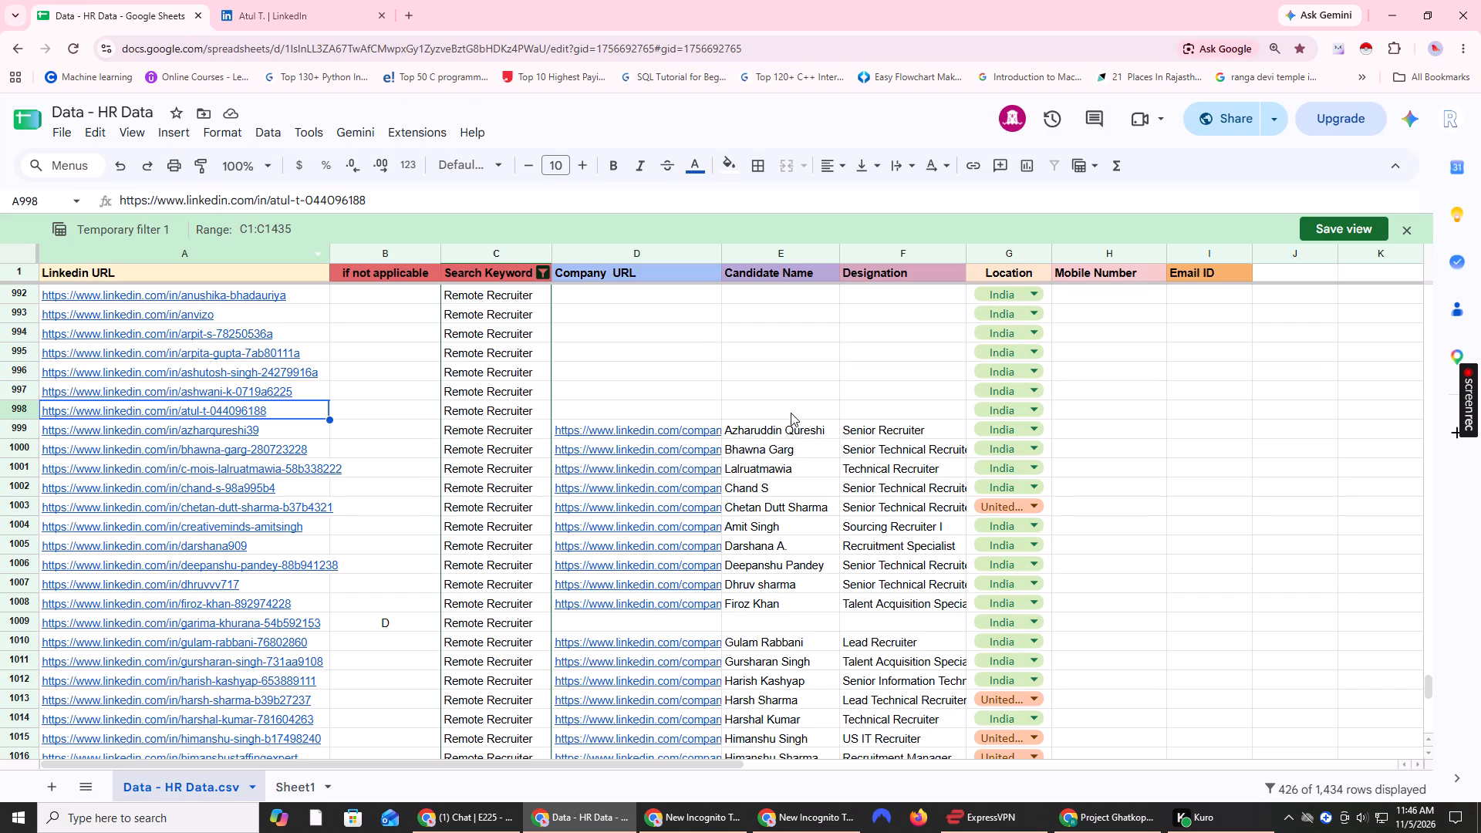
pyautogui.doubleClick(791, 413)
pyautogui.doubleClick(863, 413)
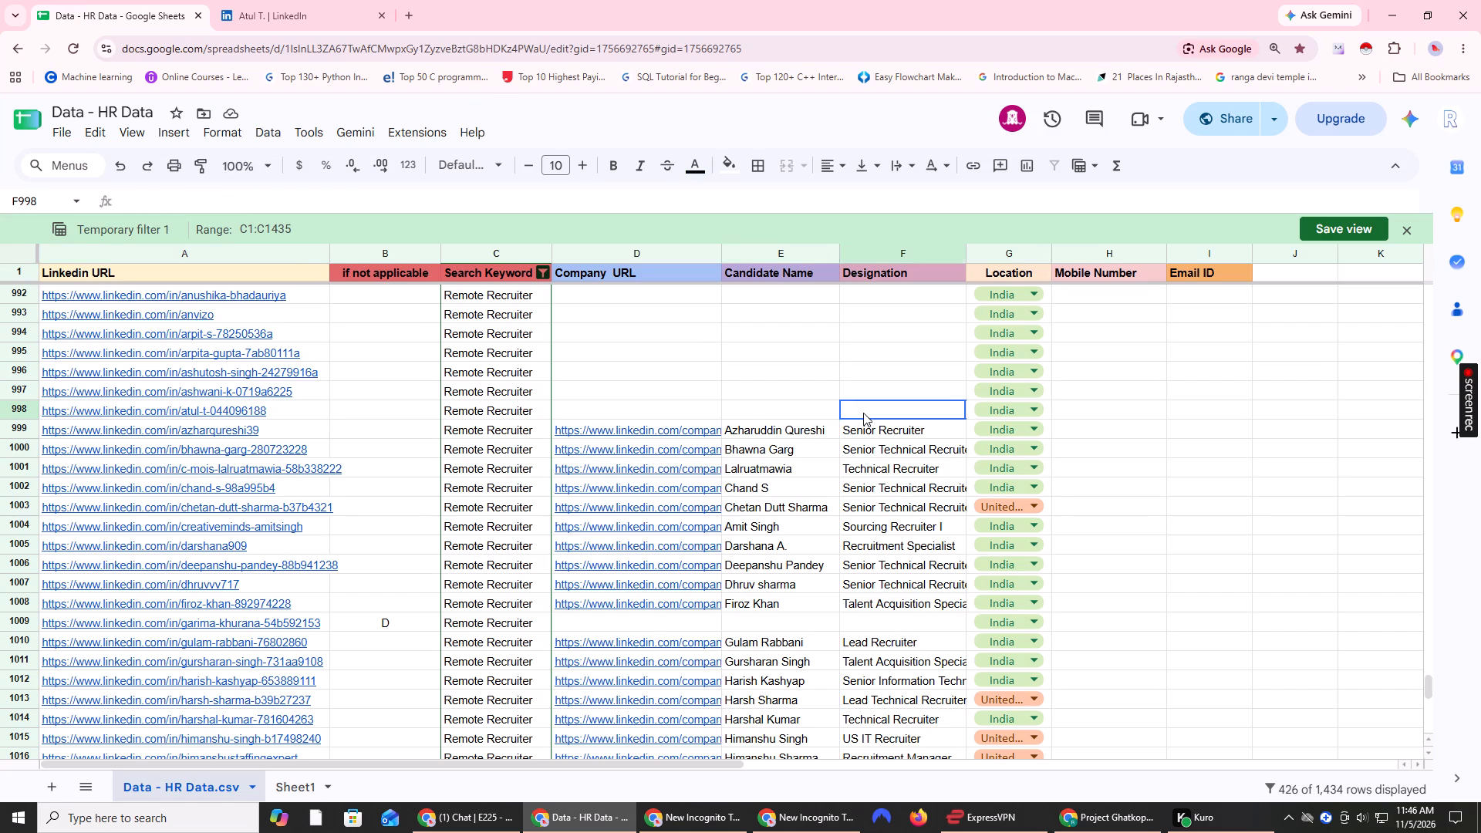
pyautogui.hotkey('ctrl', 'v')
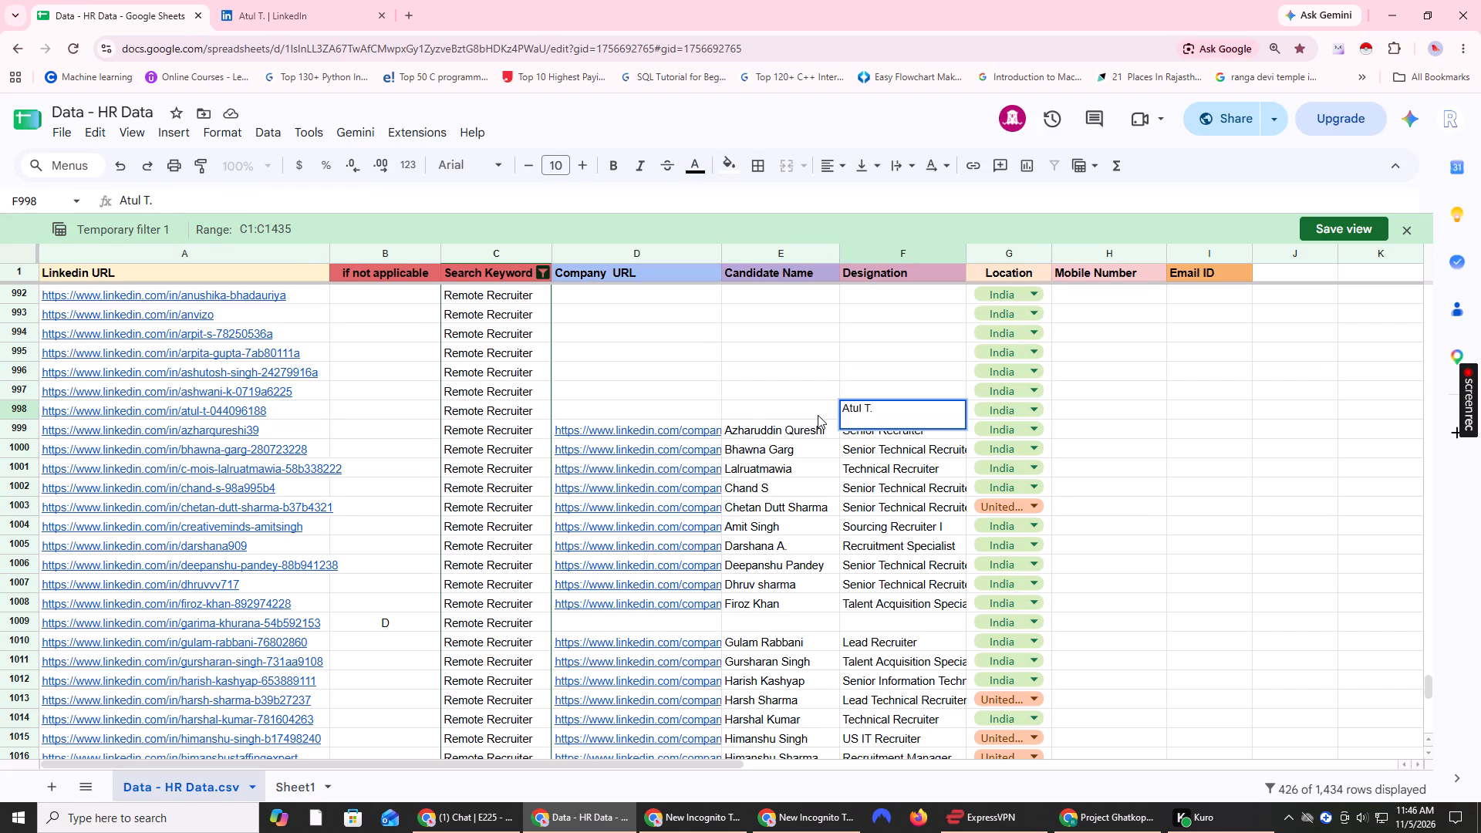
pyautogui.hotkey('ctrl', 'z')
pyautogui.doubleClick(772, 413)
pyautogui.hotkey('ctrl', 'v')
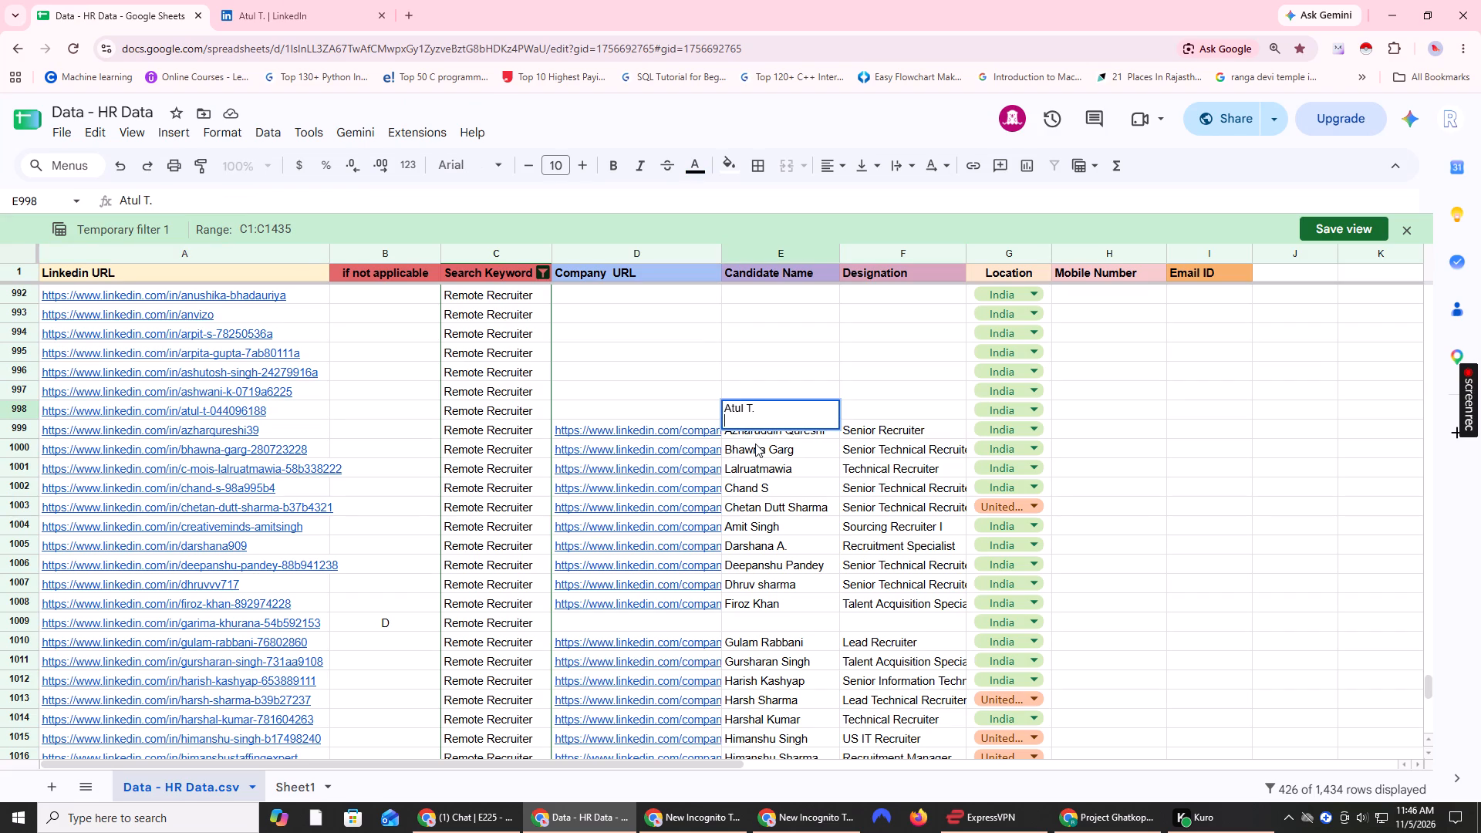
pyautogui.press('BackSpace')
pyautogui.press('Return')
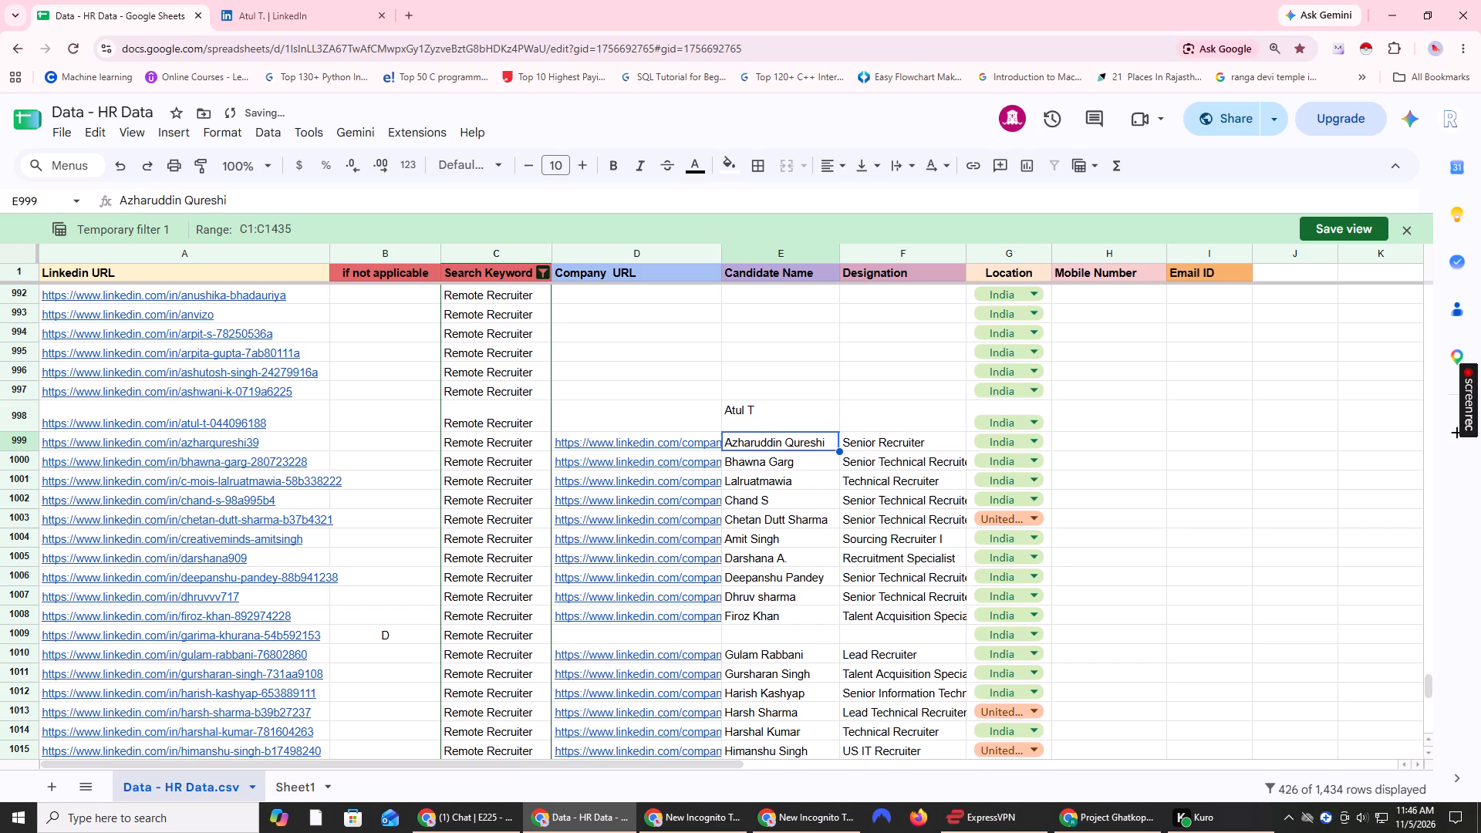
pyautogui.doubleClick(756, 420)
pyautogui.press('BackSpace')
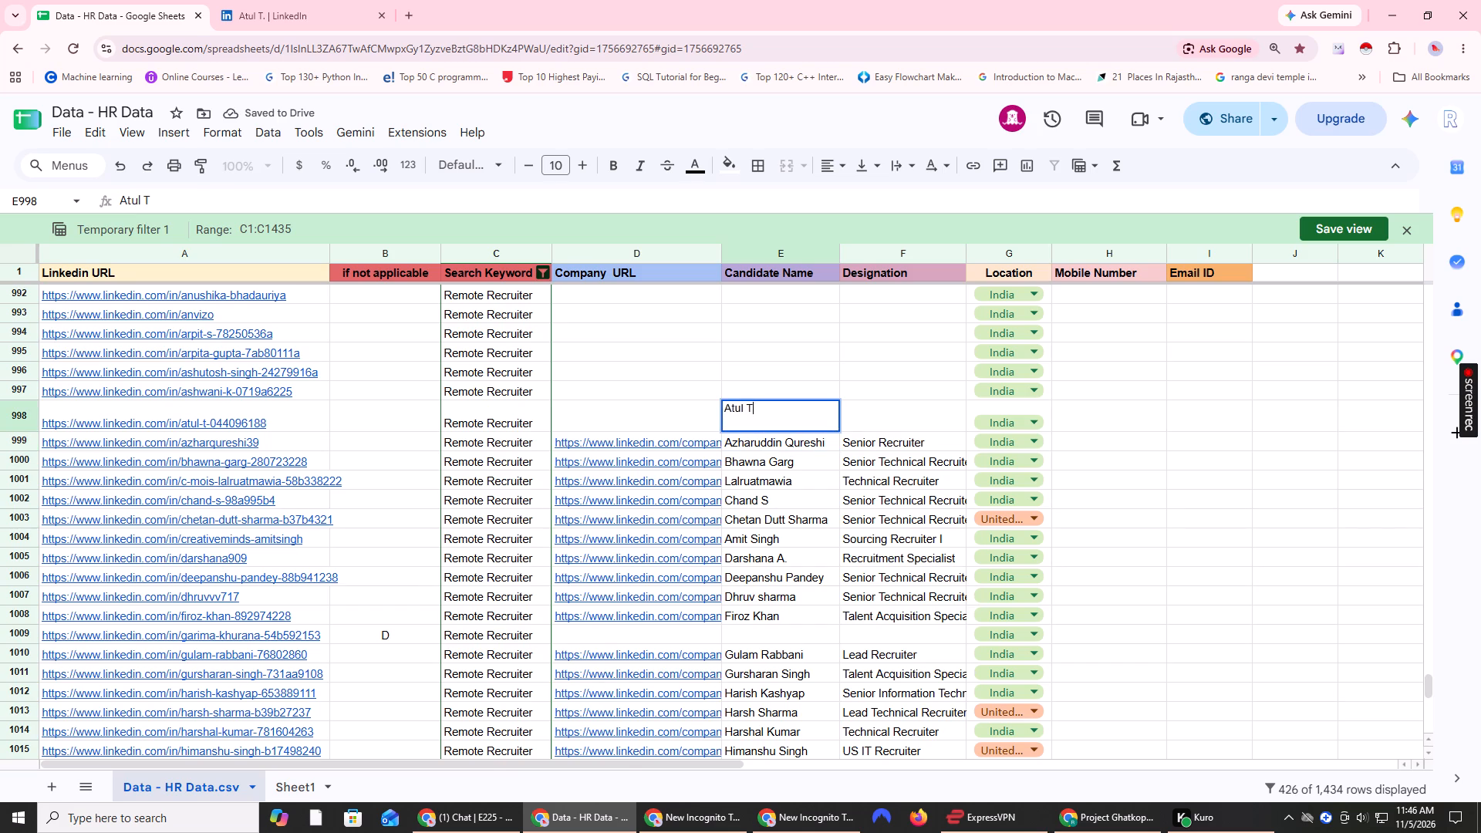
pyautogui.press('Return')
# Open Oneshot Consulting Pvt. Ltd.'s company page from the Experience section and copy the job title "Talent Acquisition Specialist" into Designation cell F998.
pyautogui.click(298, 0)
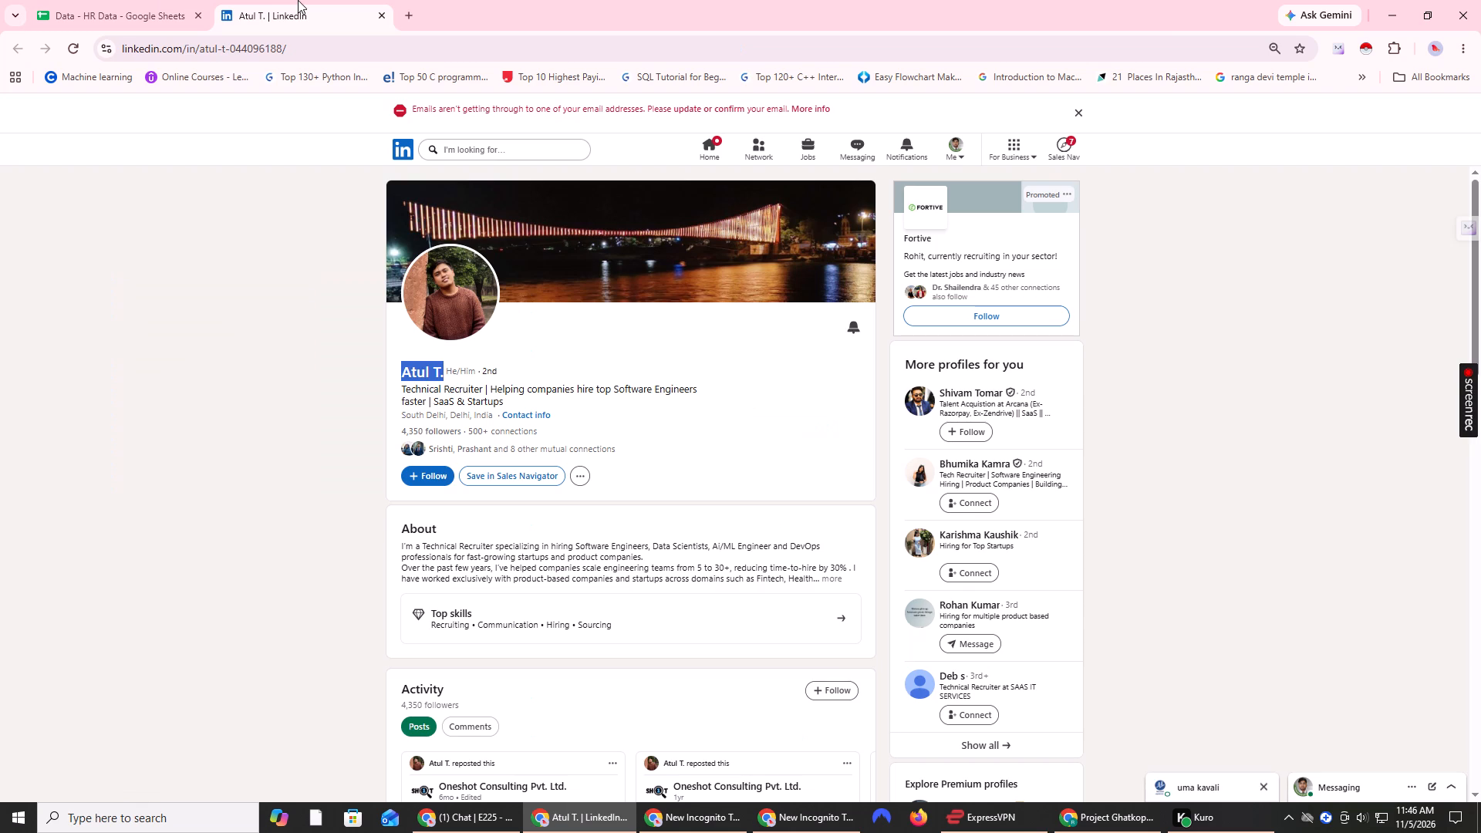
pyautogui.scroll(-14, 468, 516)
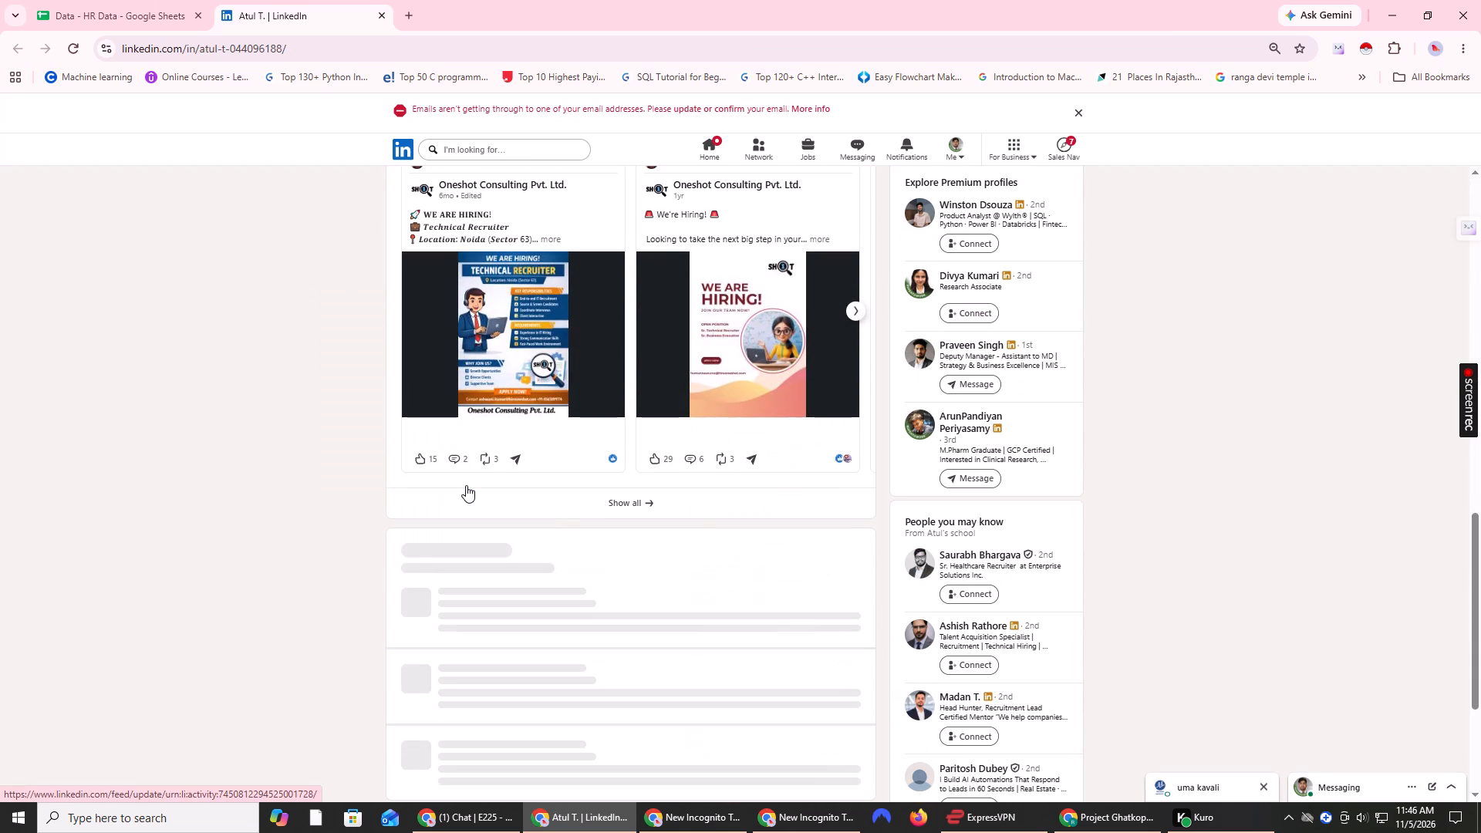
pyautogui.scroll(1, 466, 485)
pyautogui.scroll(2, 447, 386)
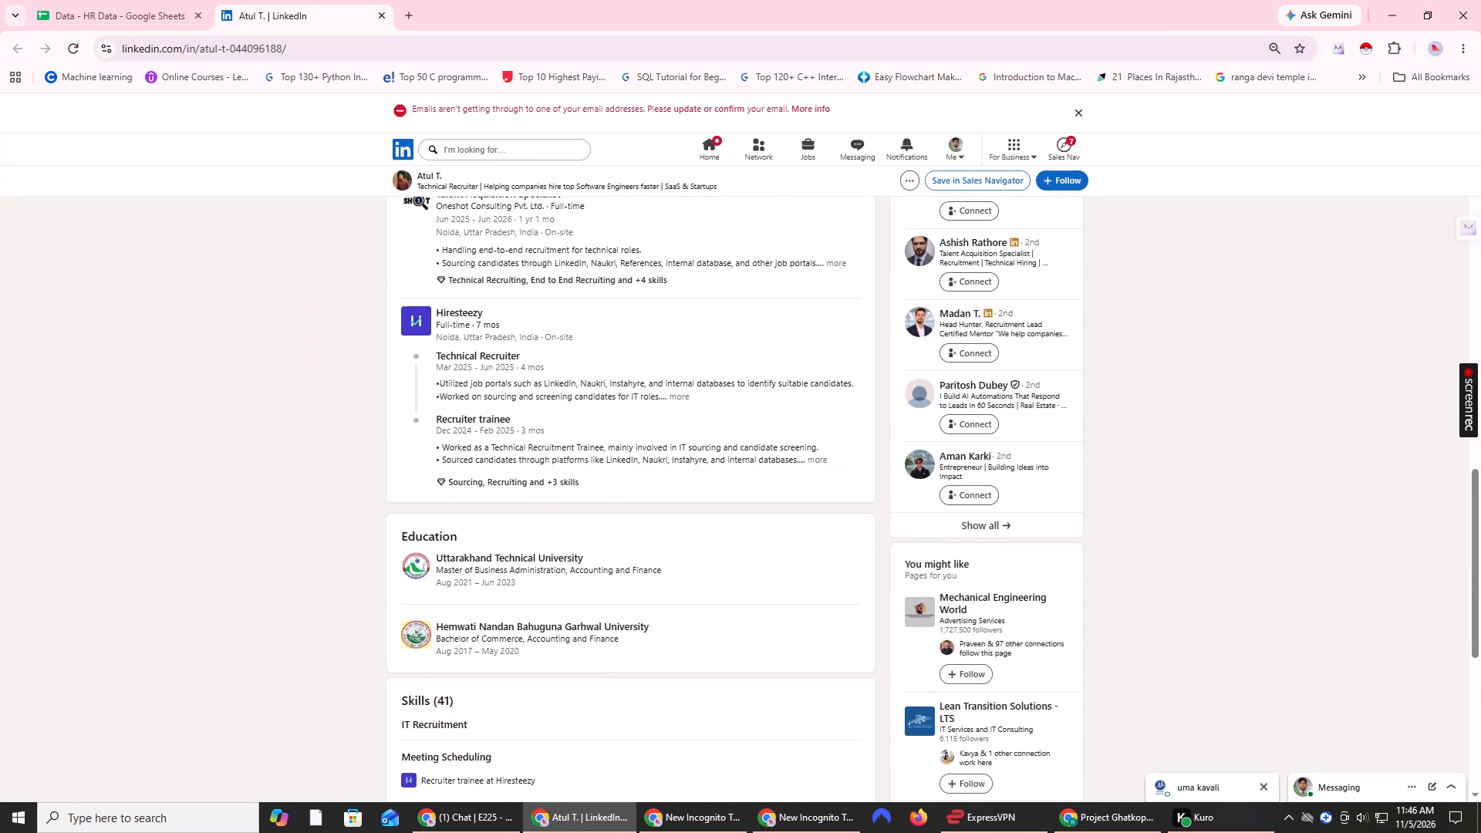
pyautogui.scroll(1, 447, 386)
pyautogui.keyDown('ctrl'); pyautogui.click(414, 422); pyautogui.keyUp('ctrl')
pyautogui.moveTo(431, 413); pyautogui.dragTo(433, 413)
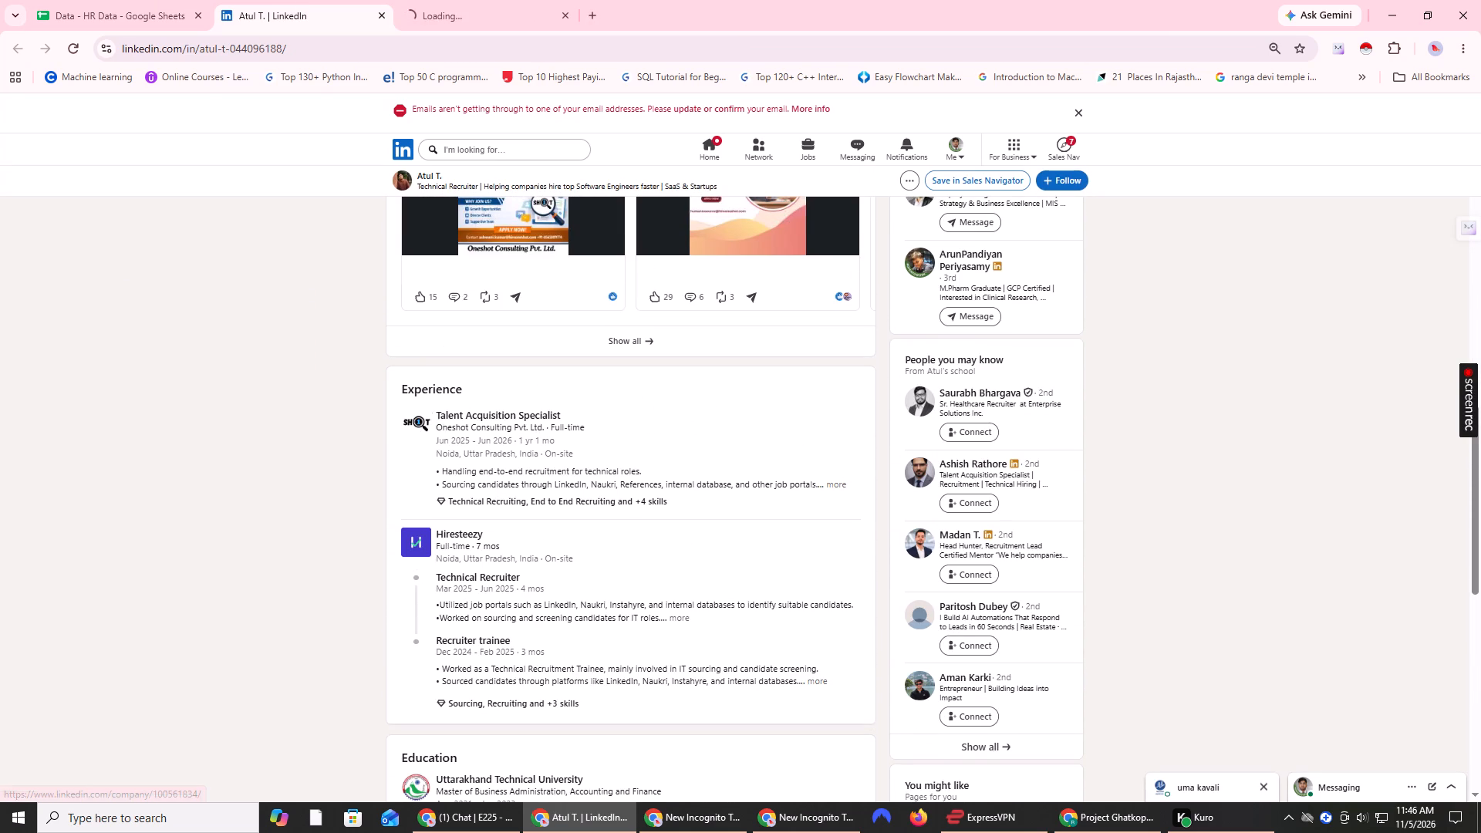
pyautogui.moveTo(433, 413); pyautogui.dragTo(577, 413)
pyautogui.hotkey('ctrl', 'c')
pyautogui.click(73, 0)
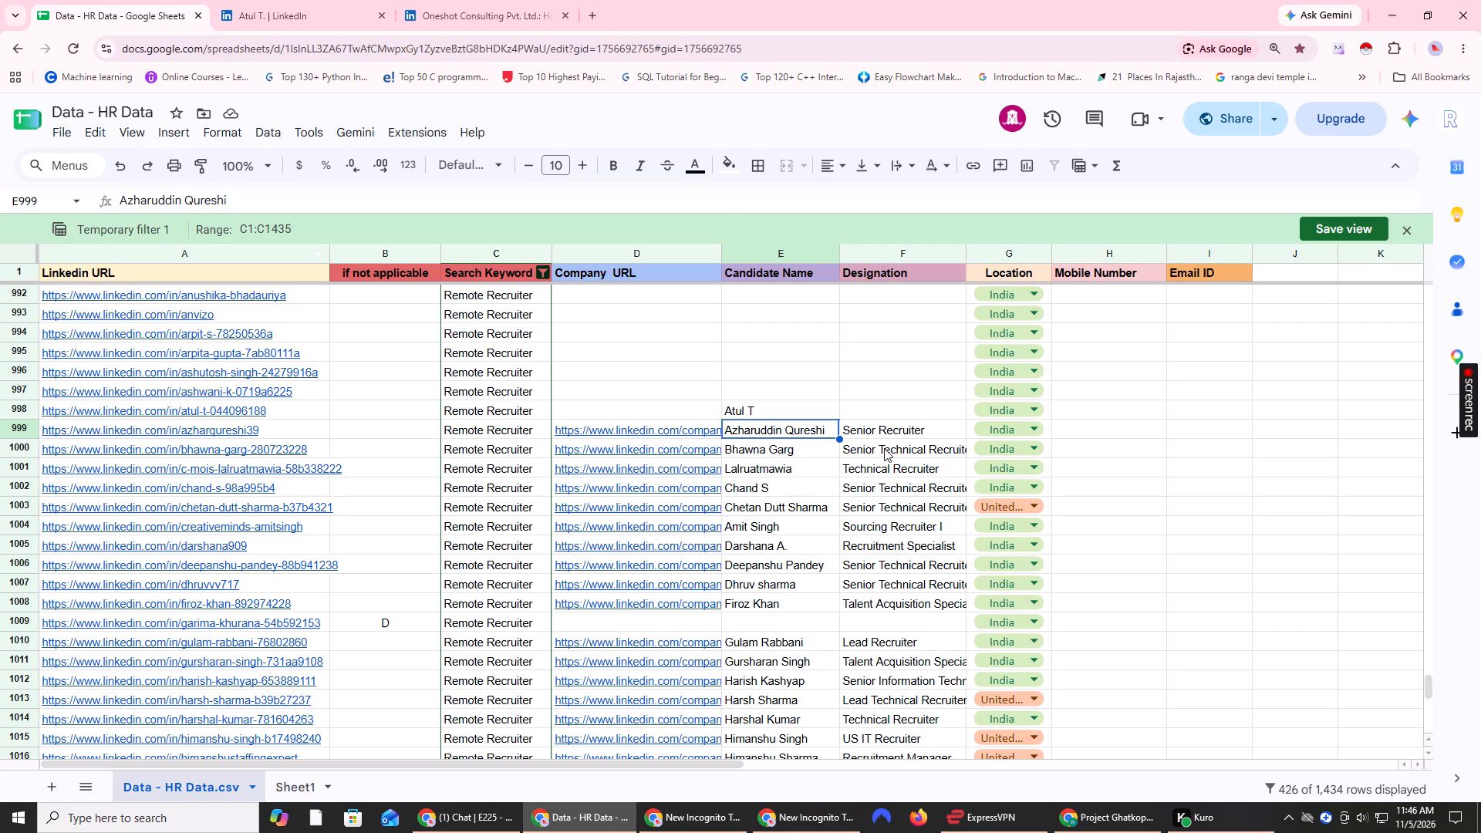
pyautogui.doubleClick(871, 411)
pyautogui.hotkey('ctrl', 'v')
pyautogui.click(792, 473)
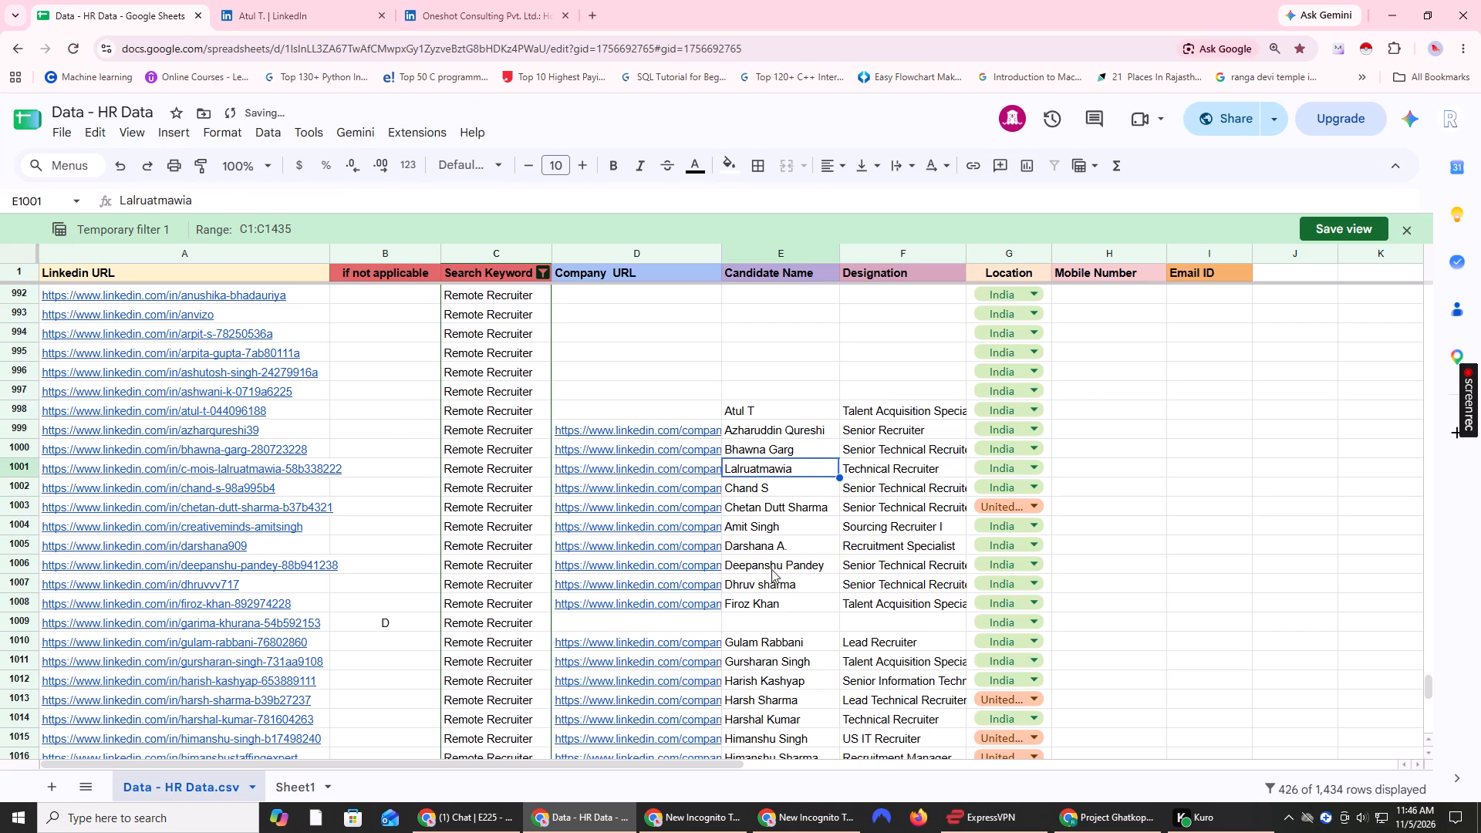
# Copy the Oneshot Consulting LinkedIn page address into Company URL cell D998.
pyautogui.click(547, 0)
pyautogui.click(457, 49)
pyautogui.hotkey('ctrl', 'c')
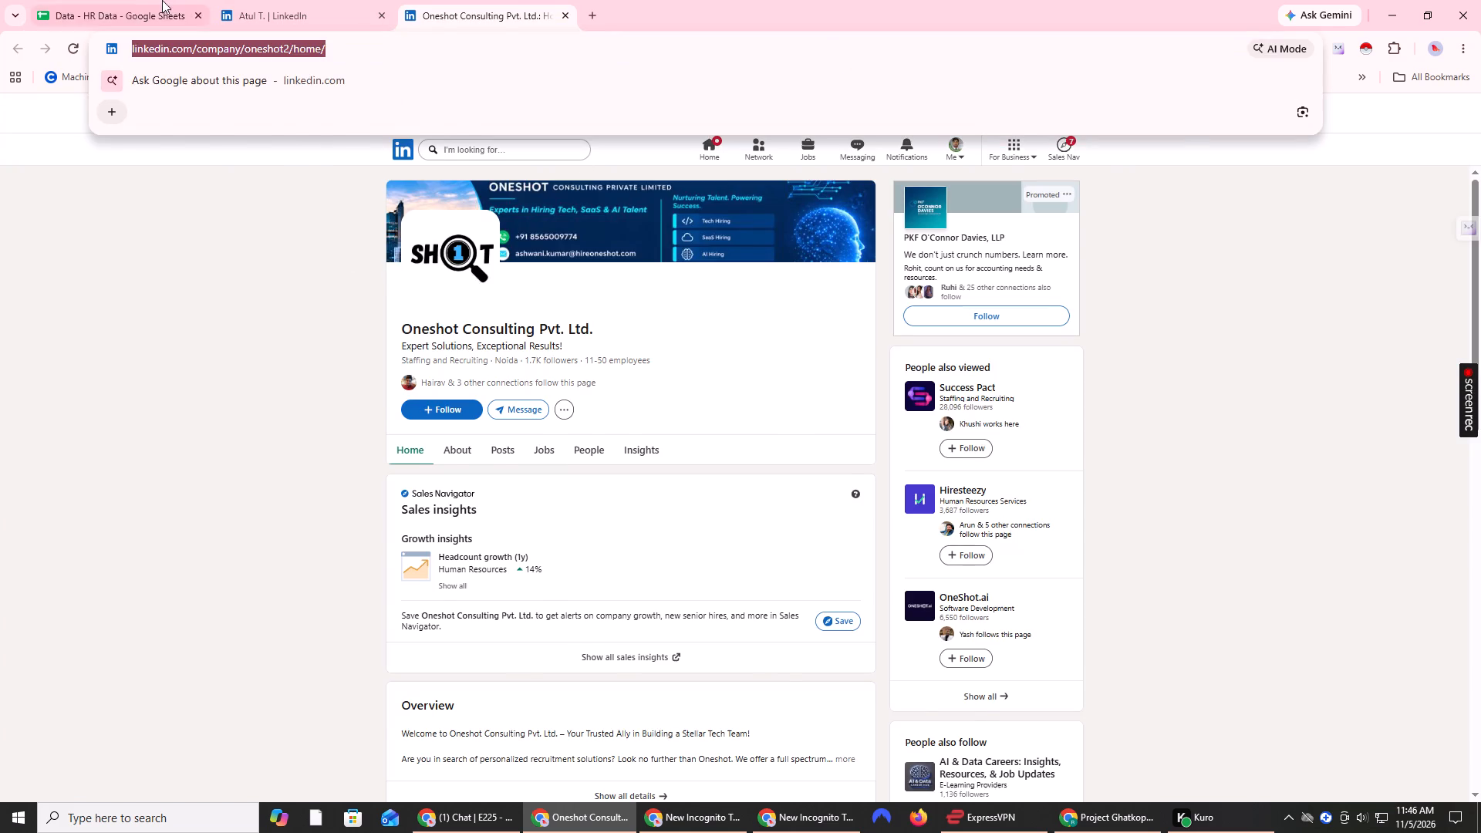
pyautogui.click(162, 0)
pyautogui.doubleClick(653, 410)
pyautogui.hotkey('ctrl', 'v')
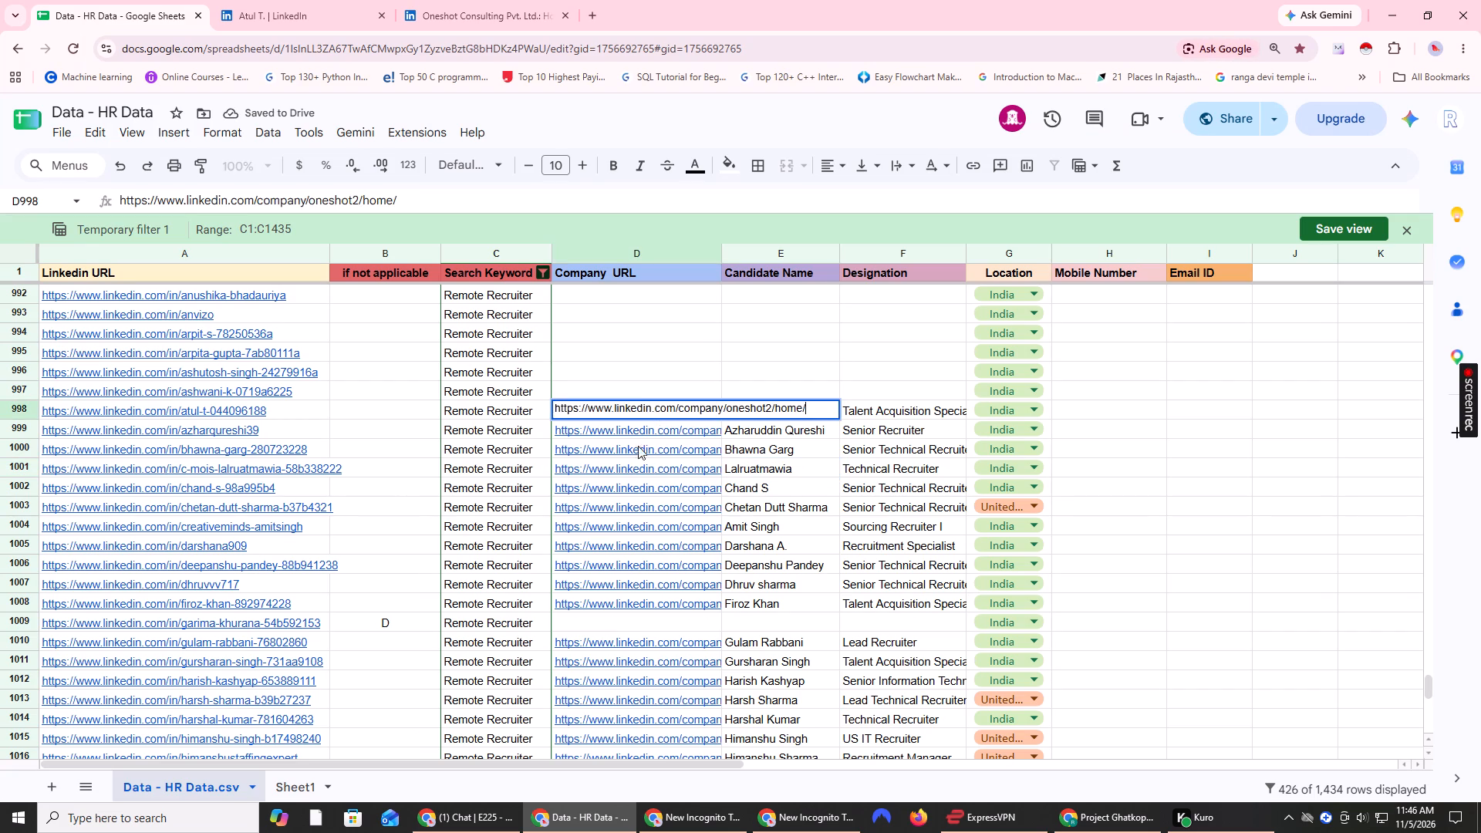
pyautogui.click(601, 474)
# Open the LinkedIn profile linked in cell A997 and close the previous candidate's profile and Oneshot Consulting pages.
pyautogui.click(257, 391)
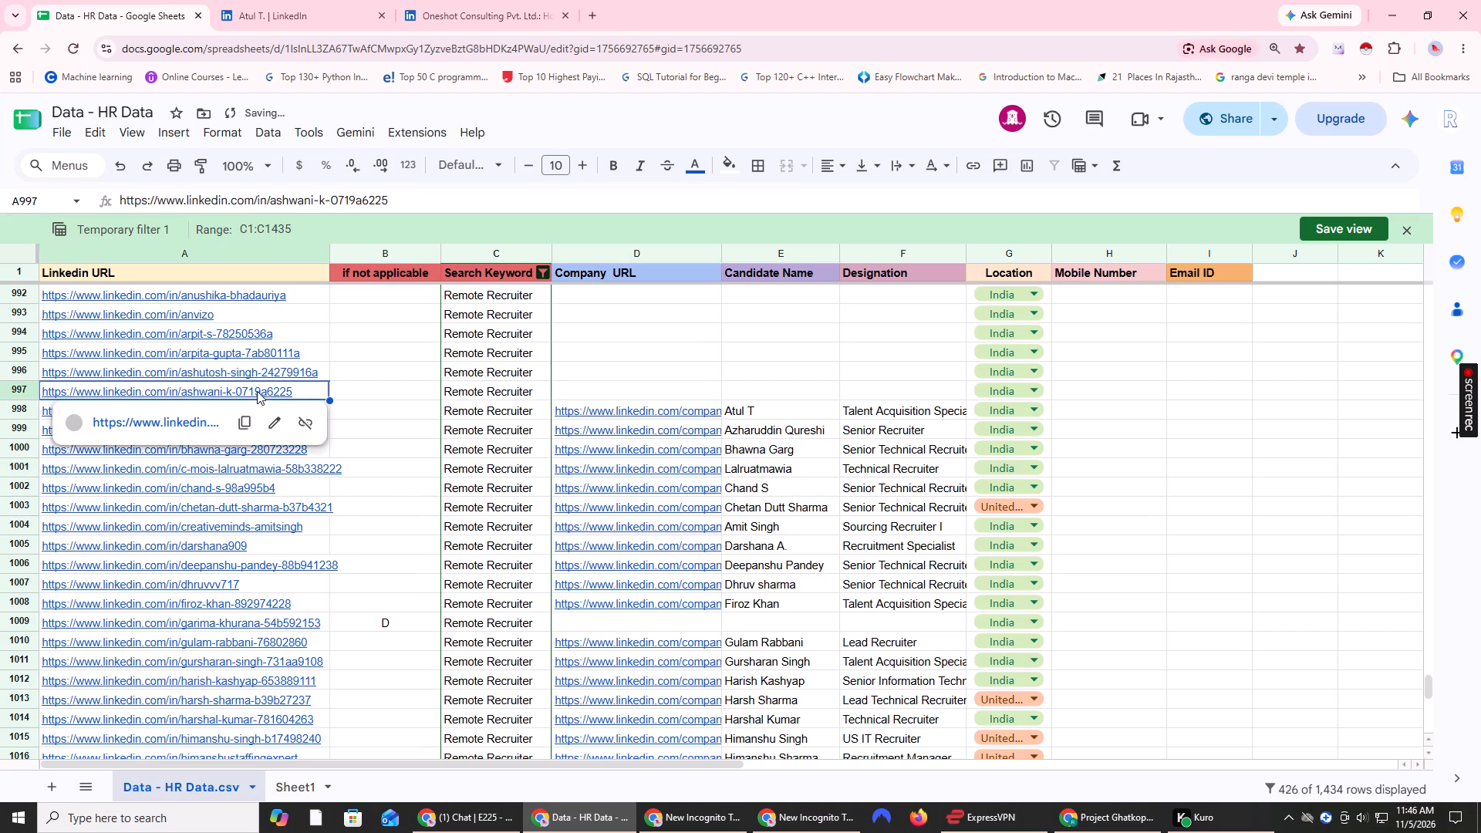
pyautogui.click(186, 420)
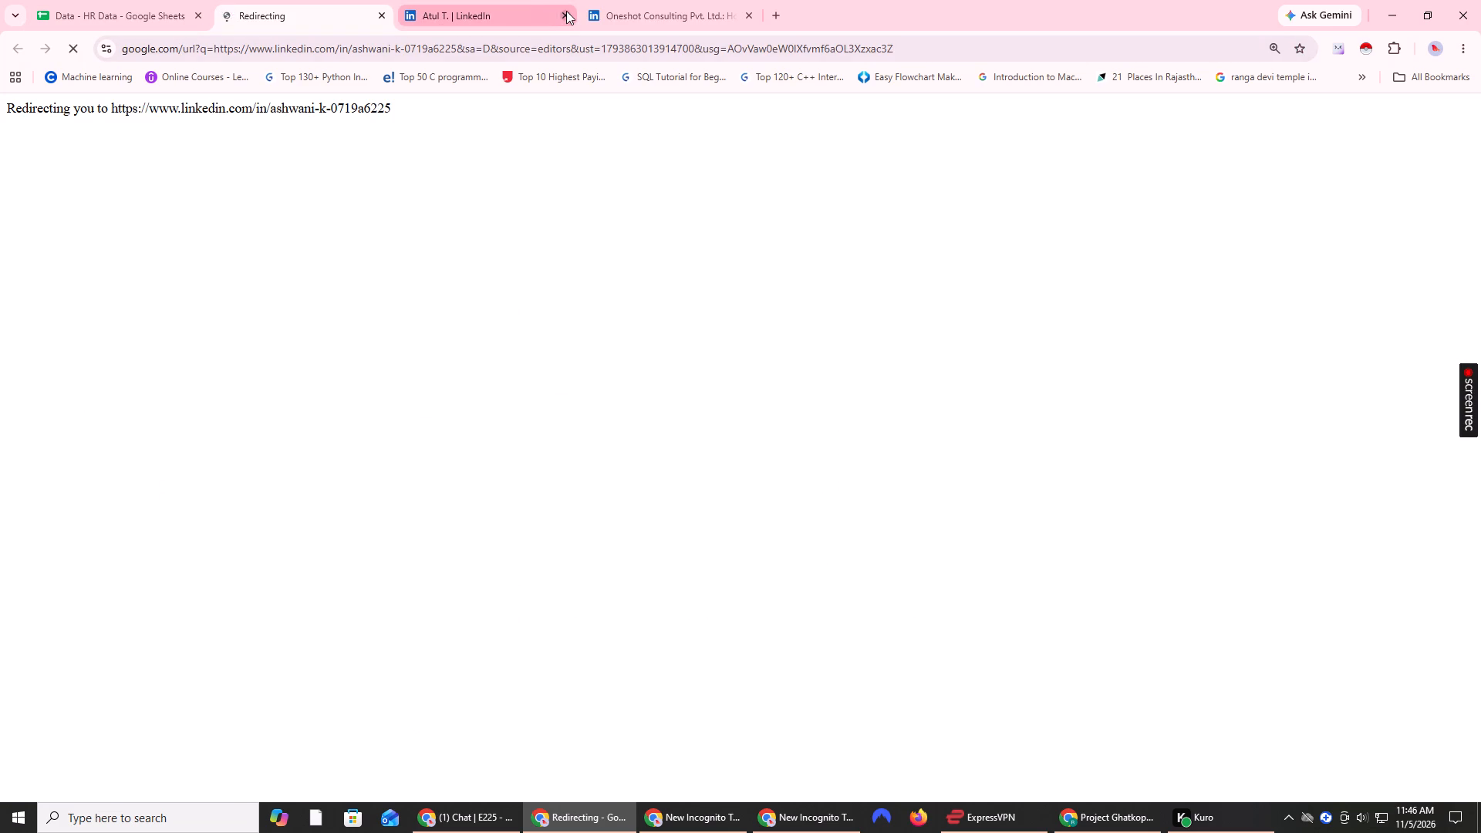
pyautogui.click(566, 11)
pyautogui.click(567, 11)
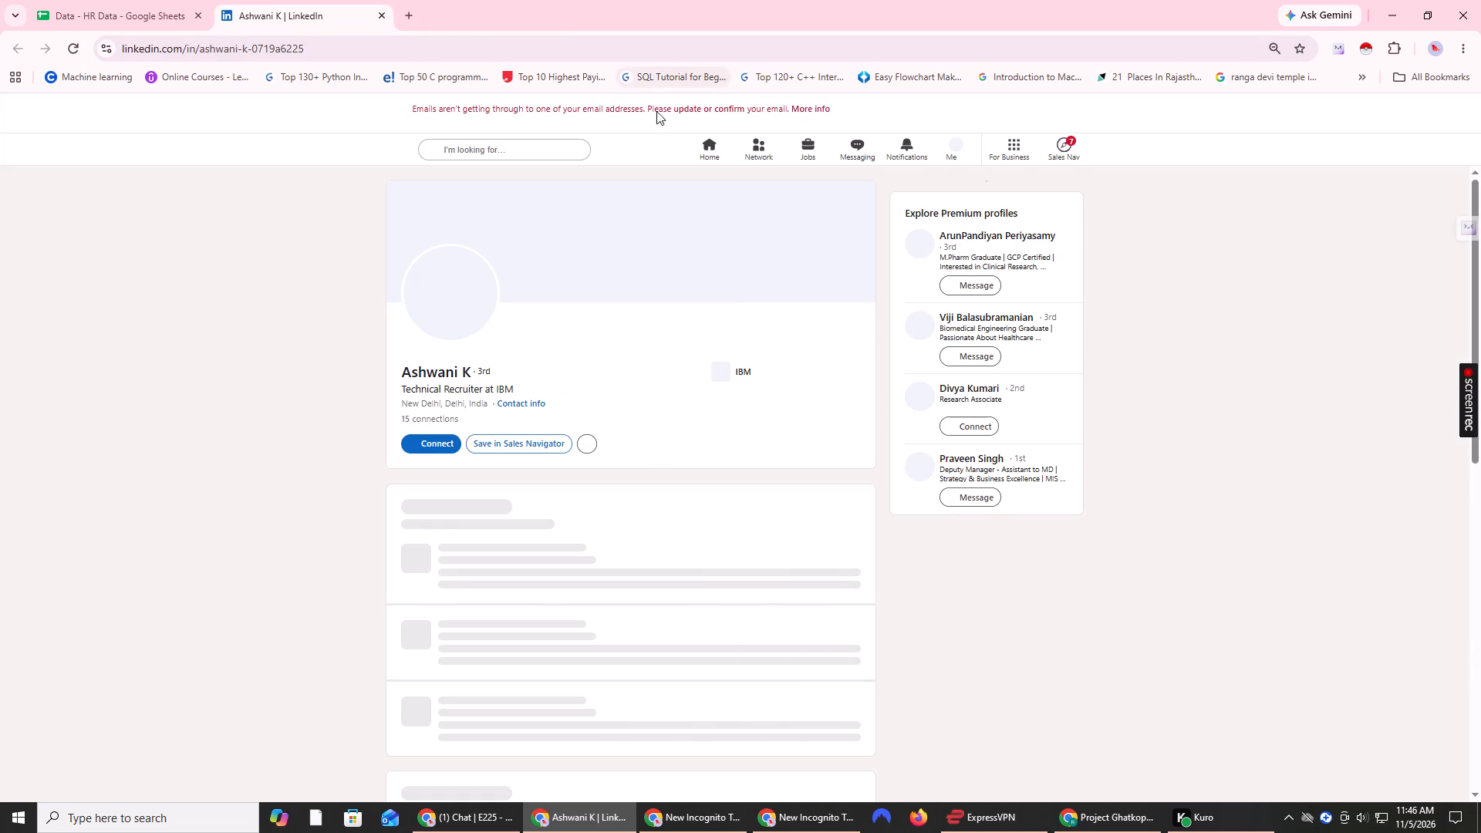
# Copy the candidate's name from the LinkedIn profile into Candidate Name cell E997.
pyautogui.moveTo(392, 376); pyautogui.dragTo(470, 367)
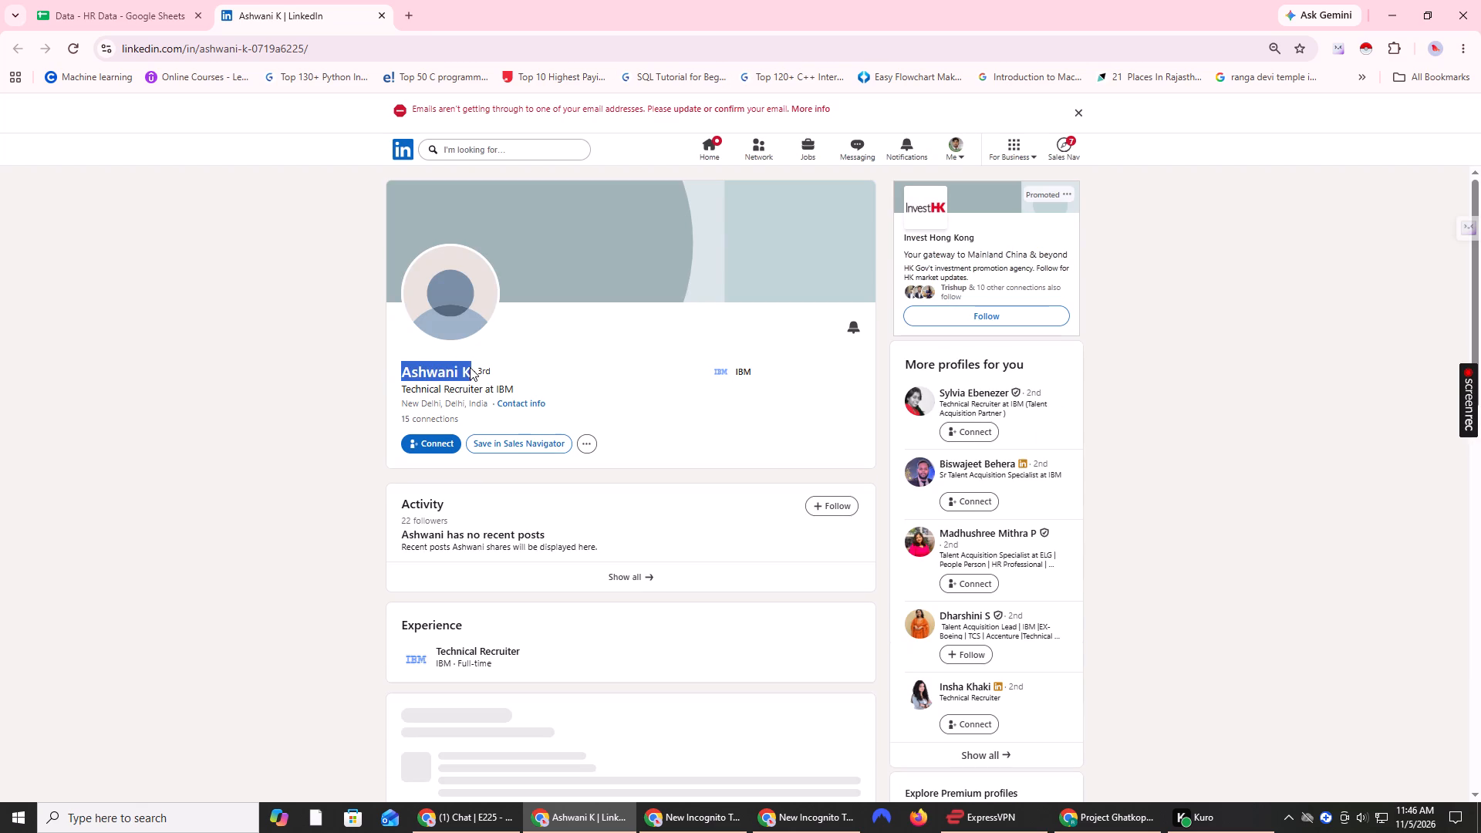
pyautogui.moveTo(470, 367); pyautogui.dragTo(471, 367)
pyautogui.hotkey('ctrl', 'c')
pyautogui.click(205, 313)
pyautogui.click(113, 0)
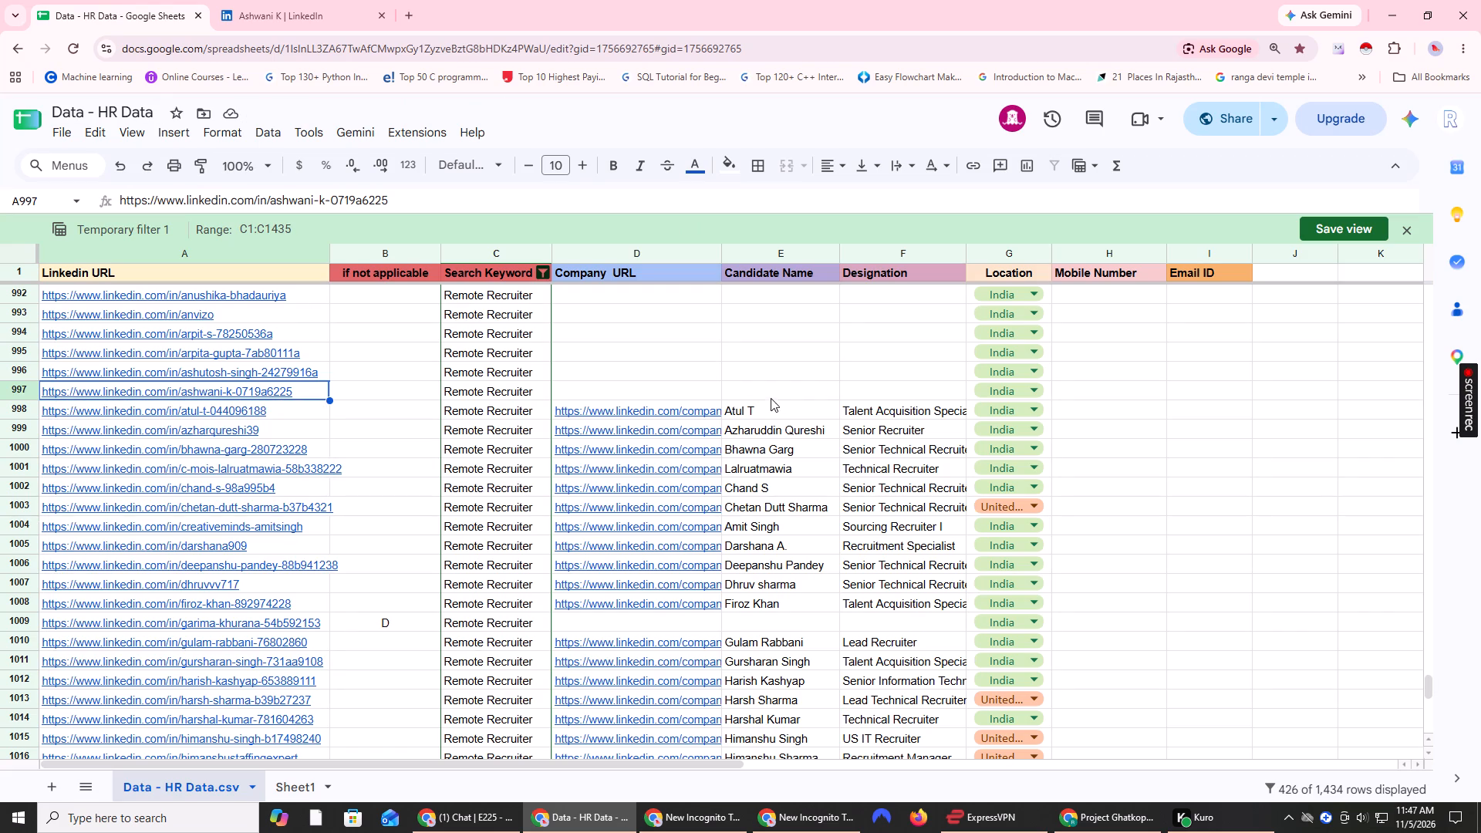
pyautogui.doubleClick(762, 399)
pyautogui.hotkey('ctrl', 'v')
pyautogui.click(768, 478)
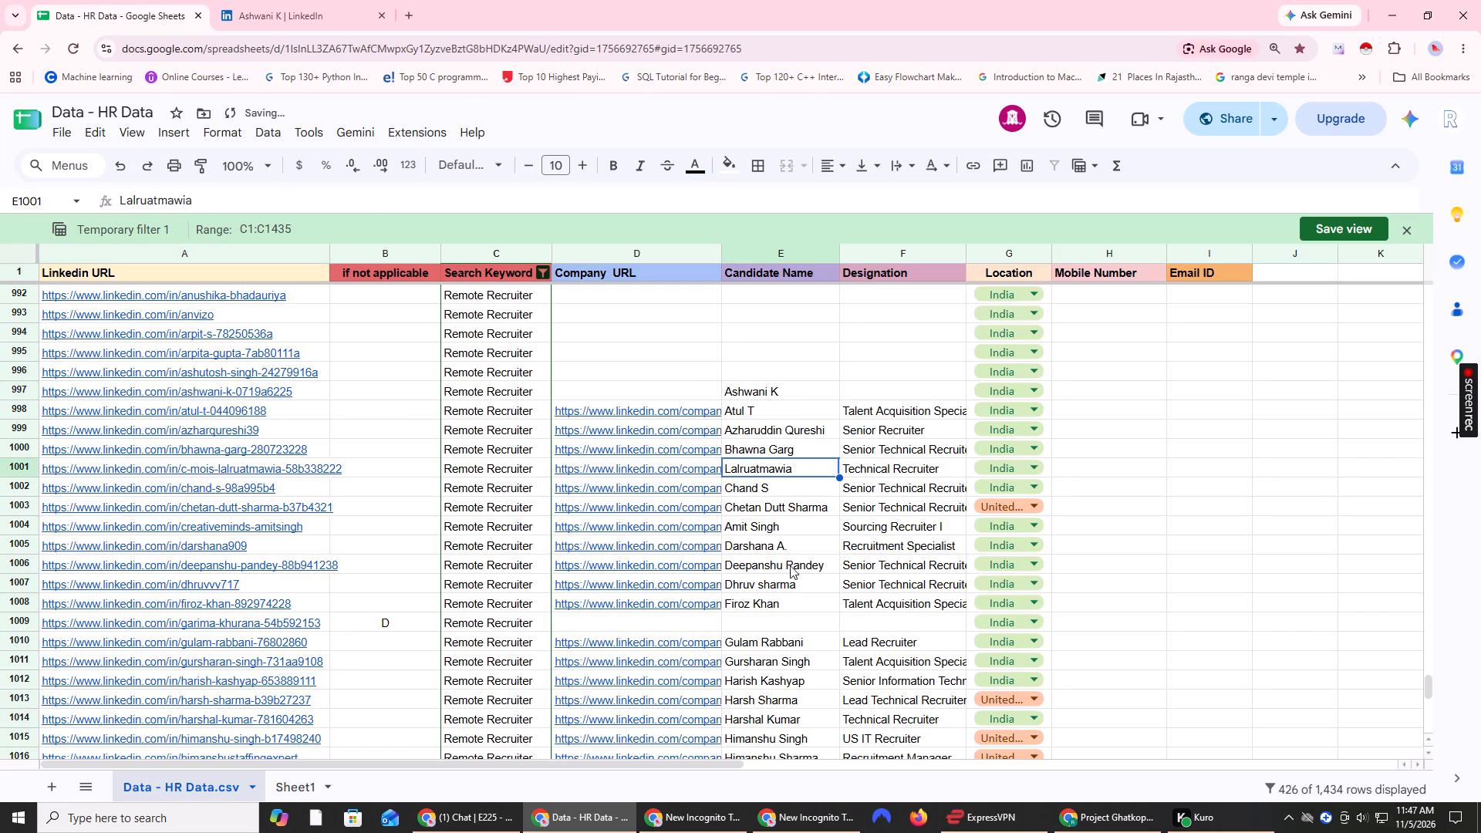
# Open IBM's company page from the Experience section and copy the job title "Technical Recruiter" into Designation cell F997.
pyautogui.click(331, 0)
pyautogui.scroll(-3, 535, 401)
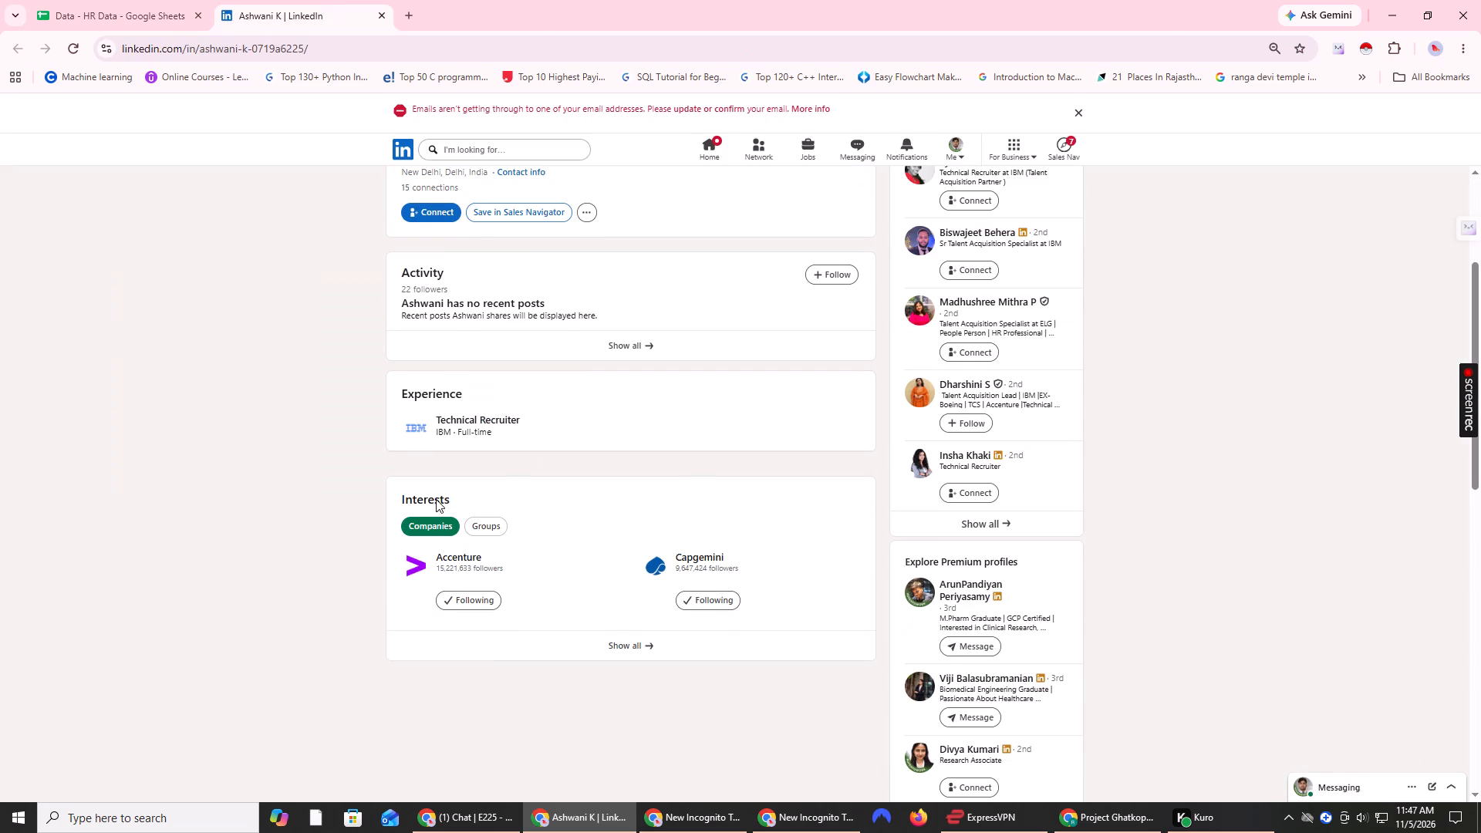
pyautogui.keyDown('ctrl'); pyautogui.click(417, 426); pyautogui.keyUp('ctrl')
pyautogui.moveTo(432, 417); pyautogui.dragTo(555, 417)
pyautogui.hotkey('ctrl', 'c')
pyautogui.click(134, 0)
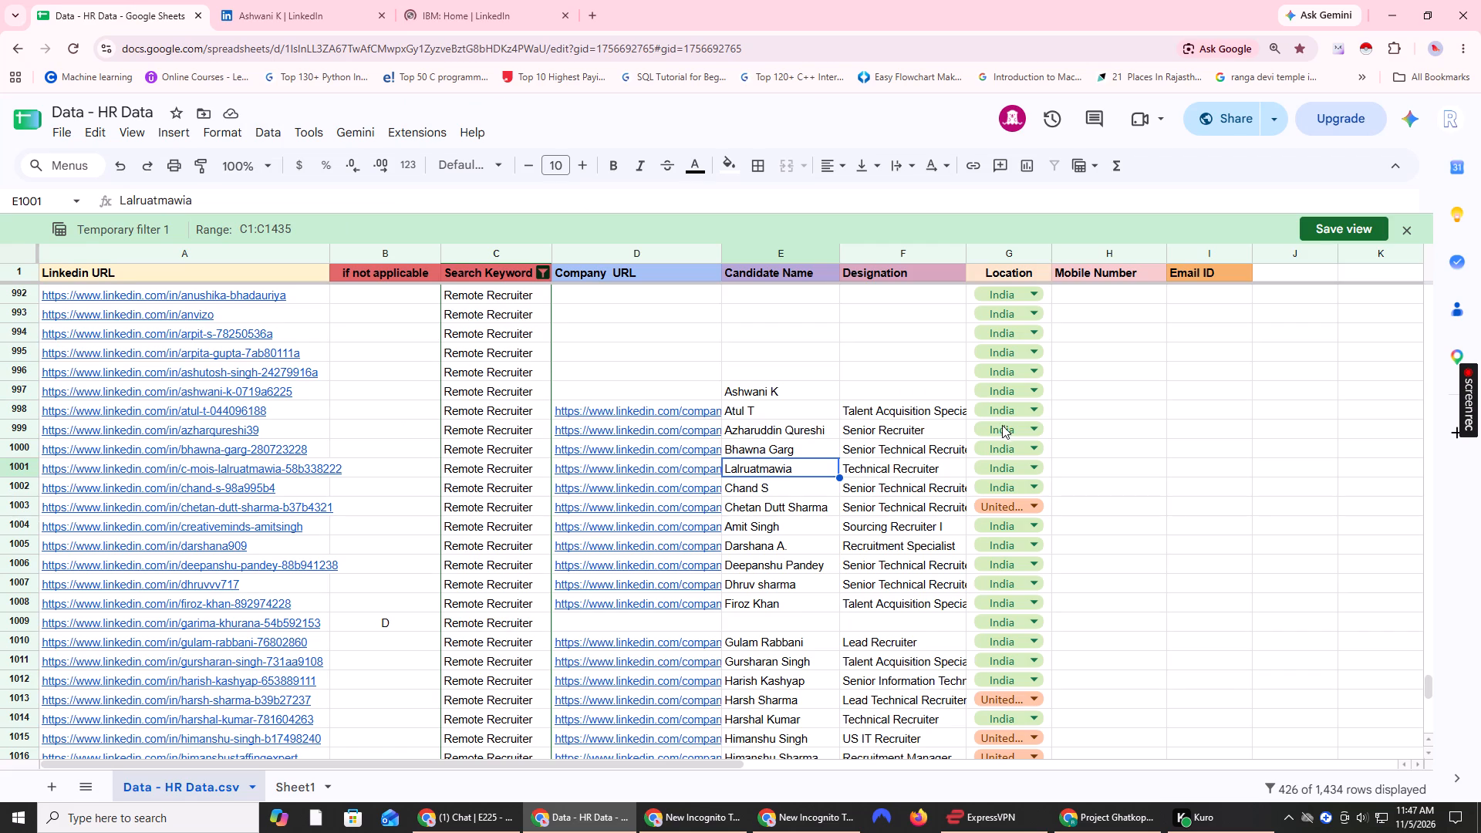
pyautogui.click(875, 393)
pyautogui.rightClick(875, 393)
pyautogui.click(875, 393)
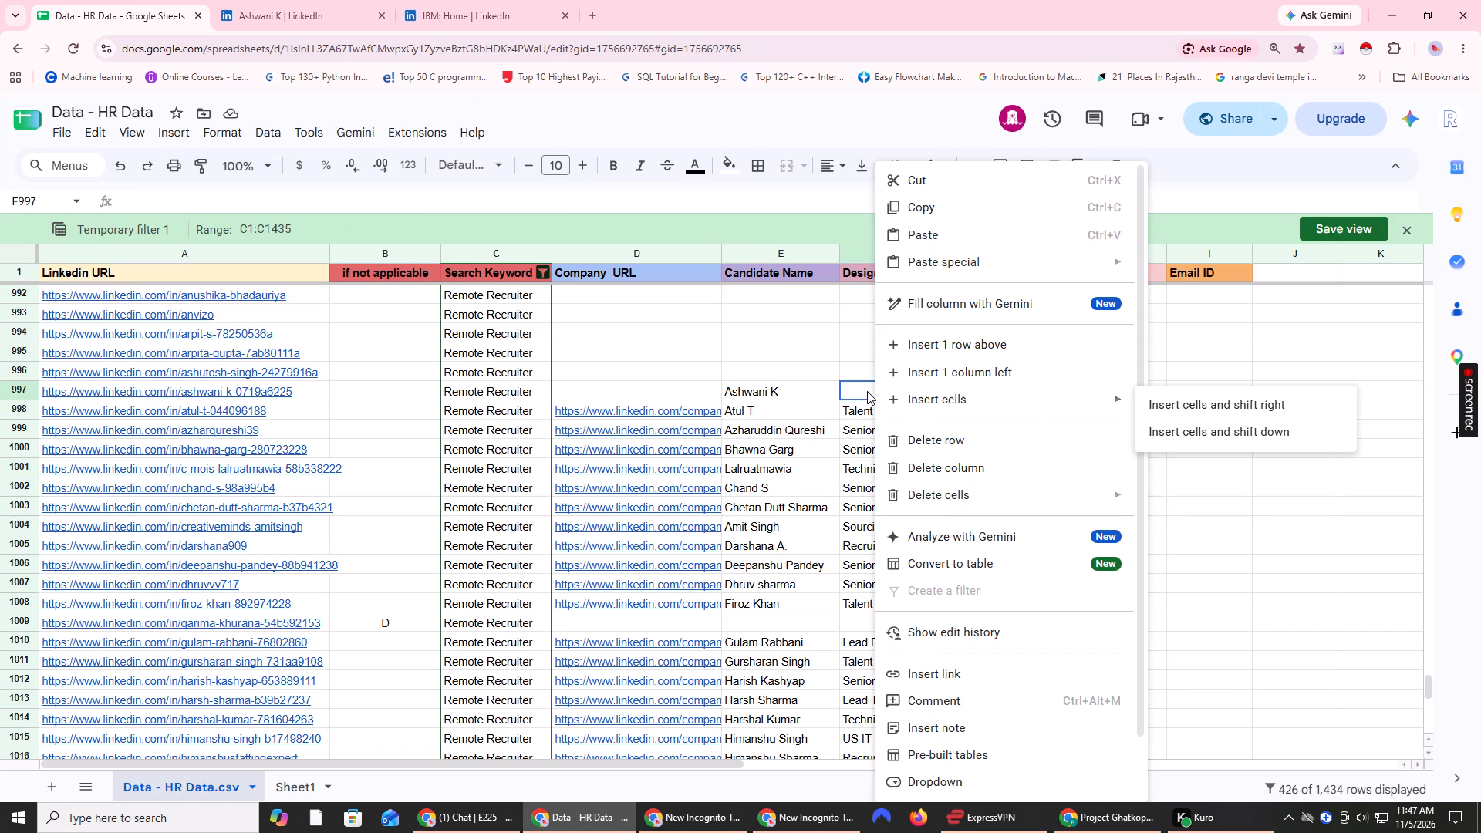
pyautogui.doubleClick(865, 391)
pyautogui.hotkey('ctrl', 'v')
pyautogui.click(829, 437)
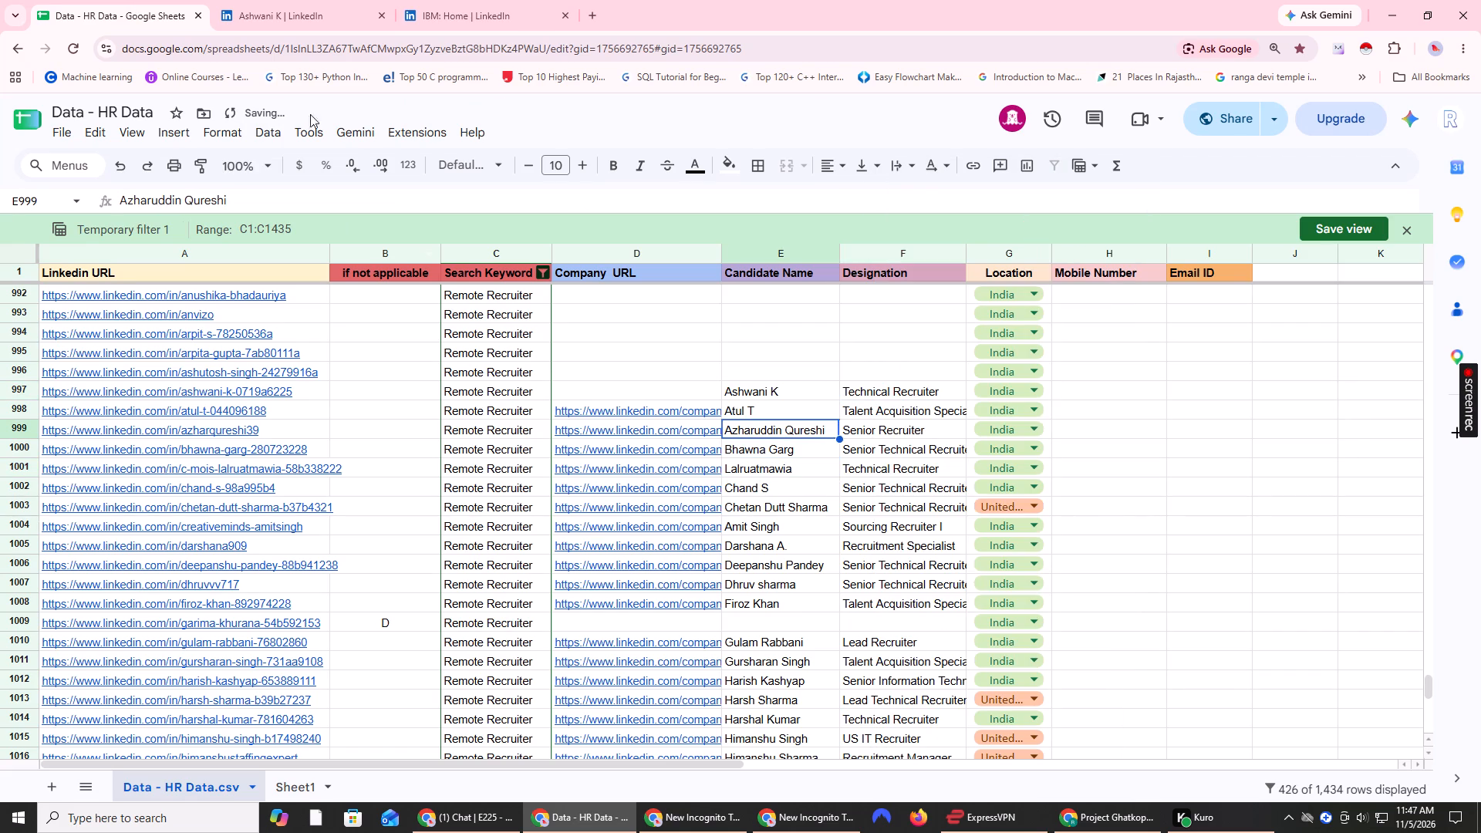
# Copy the IBM LinkedIn page address into Company URL cell D997.
pyautogui.click(386, 0)
pyautogui.click(471, 0)
pyautogui.click(391, 45)
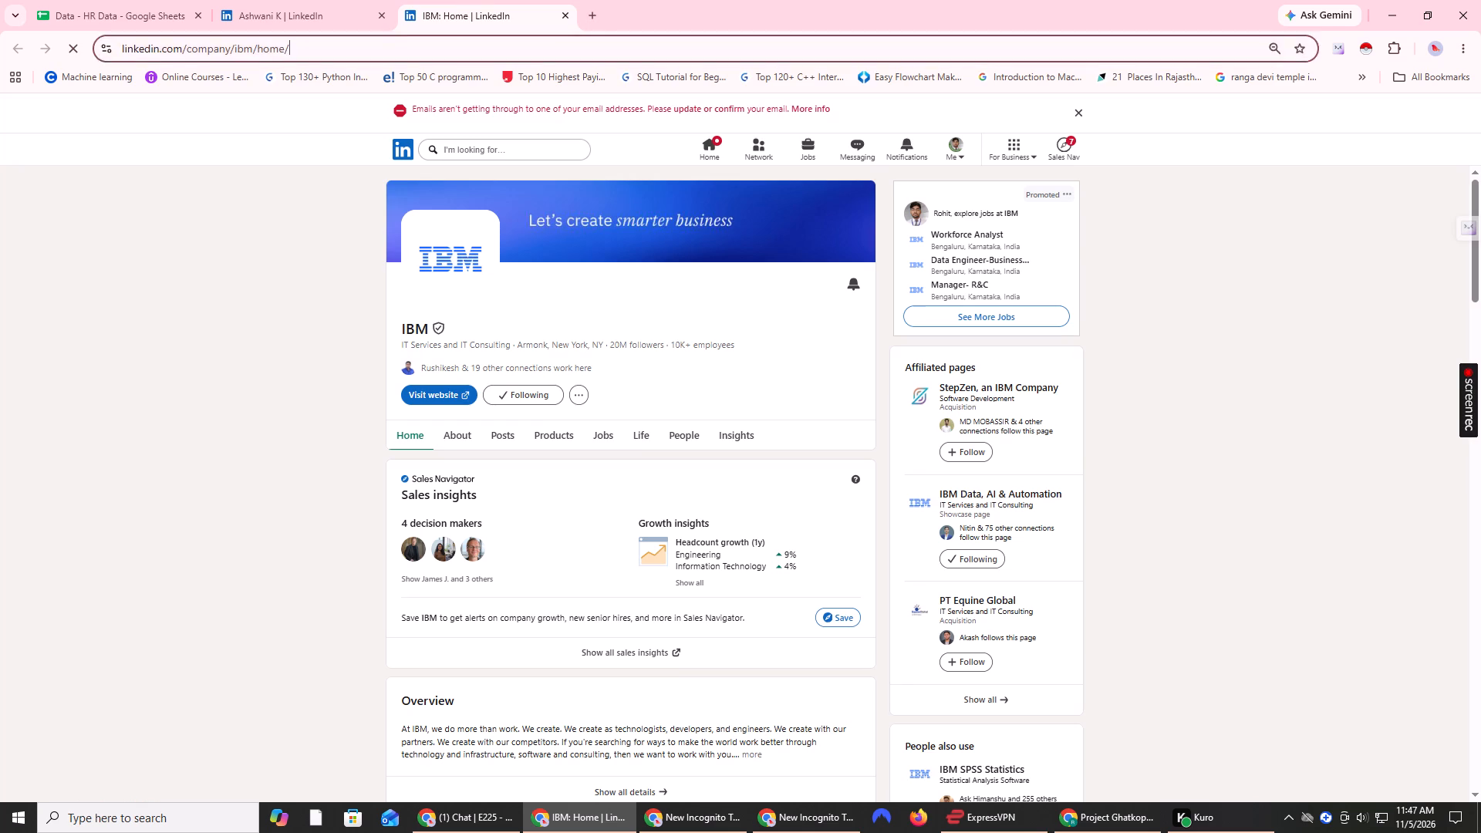
pyautogui.hotkey('ctrl', 'c')
pyautogui.click(161, 0)
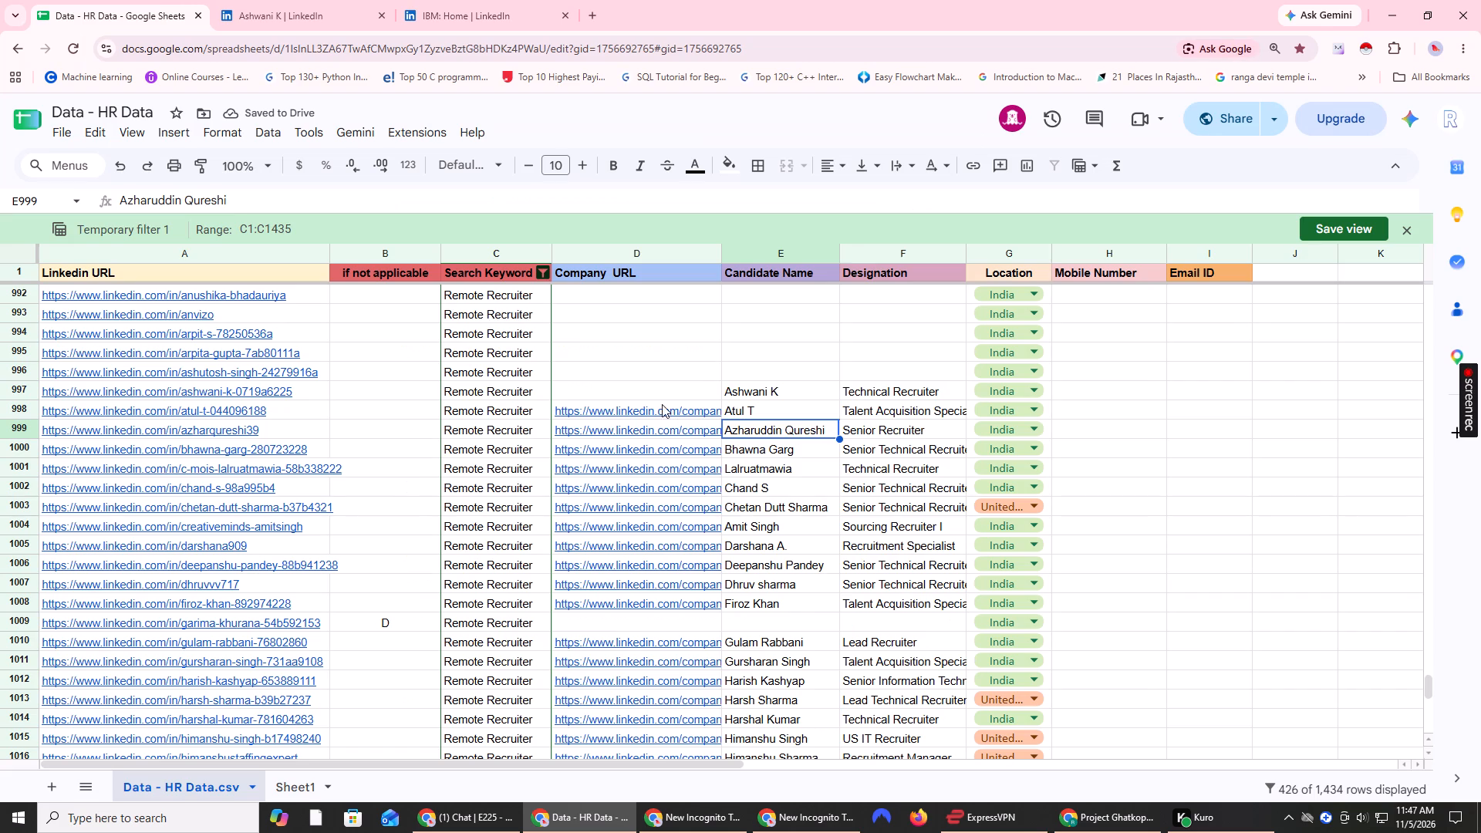
pyautogui.doubleClick(659, 399)
pyautogui.hotkey('ctrl', 'v')
pyautogui.click(815, 494)
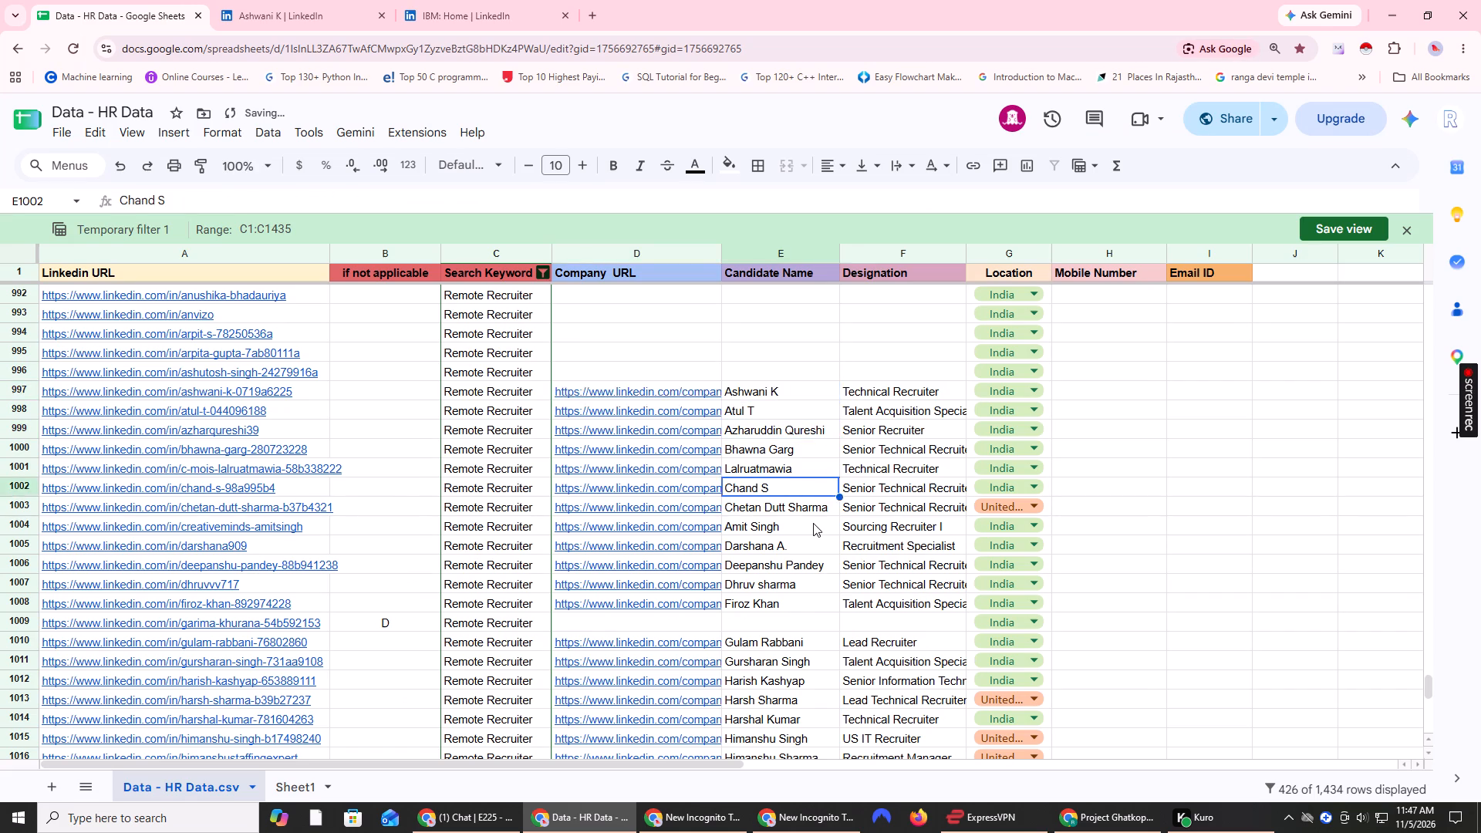
# Open the LinkedIn profile linked in cell A996 and close the previous candidate's profile and IBM pages.
pyautogui.scroll(3, 812, 524)
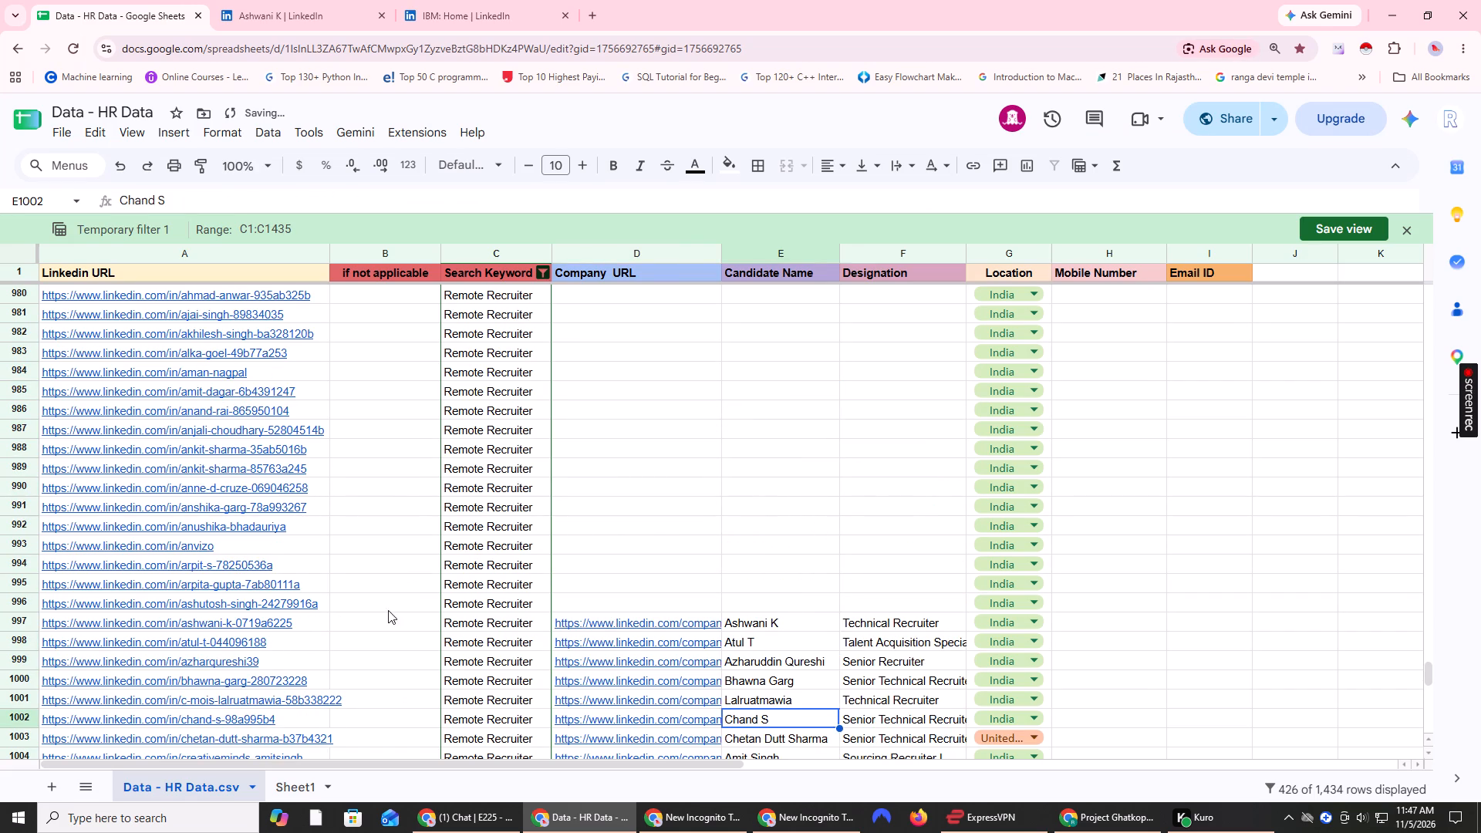
pyautogui.click(624, 598)
pyautogui.press('Left')
pyautogui.press('Left')
pyautogui.press('Left')
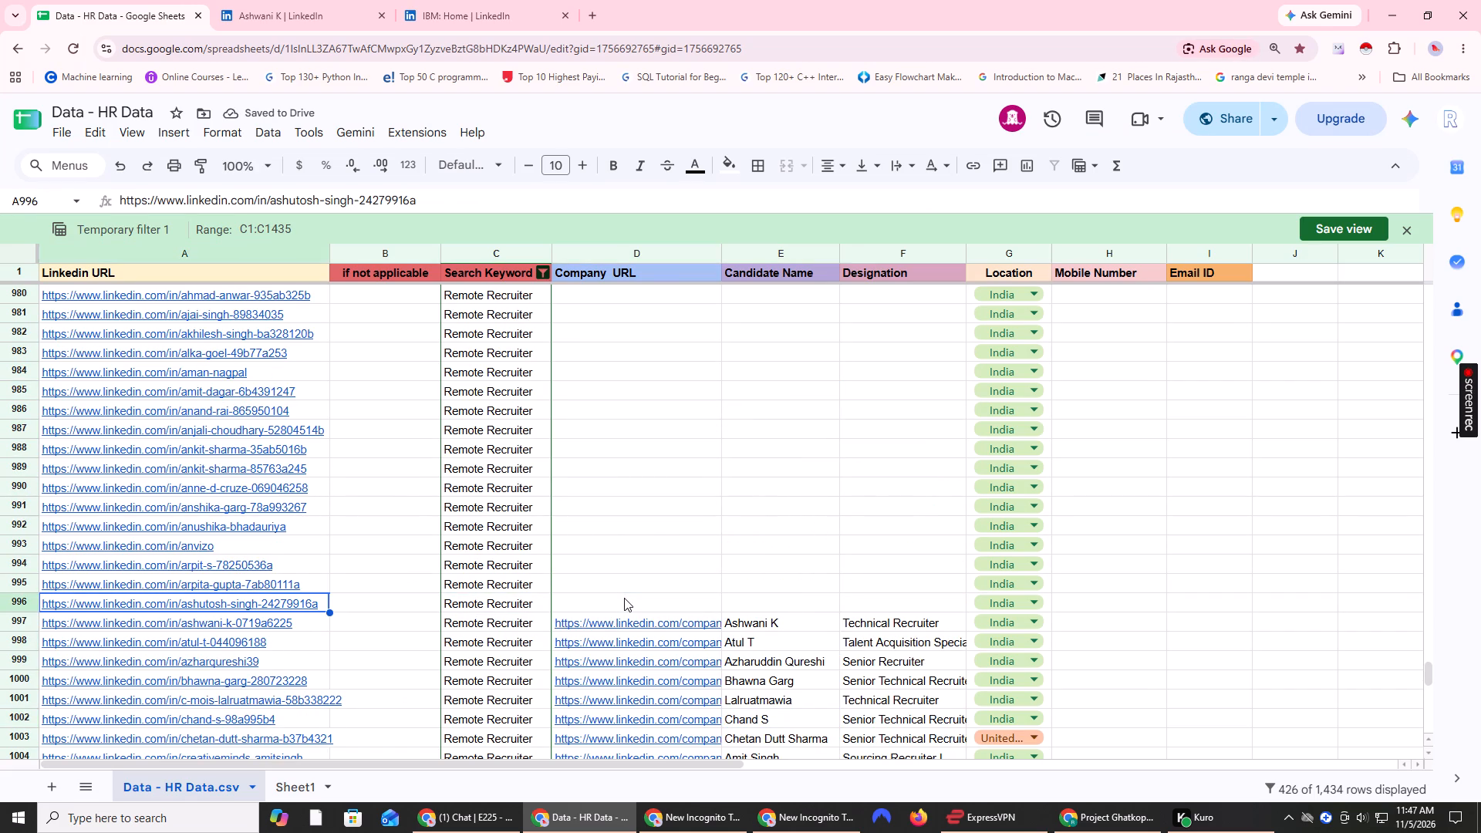
pyautogui.click(235, 606)
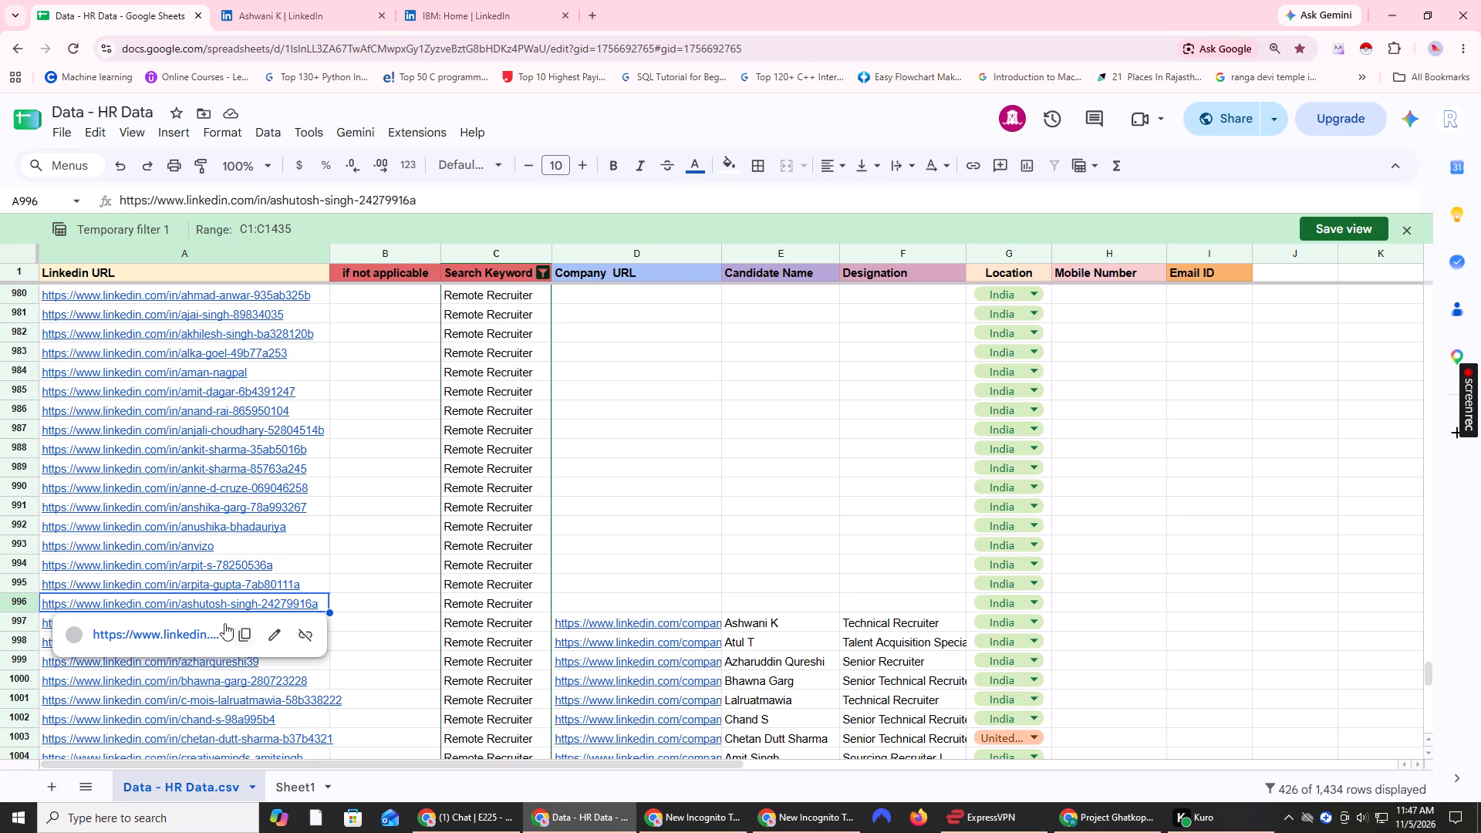
pyautogui.click(178, 634)
pyautogui.click(561, 11)
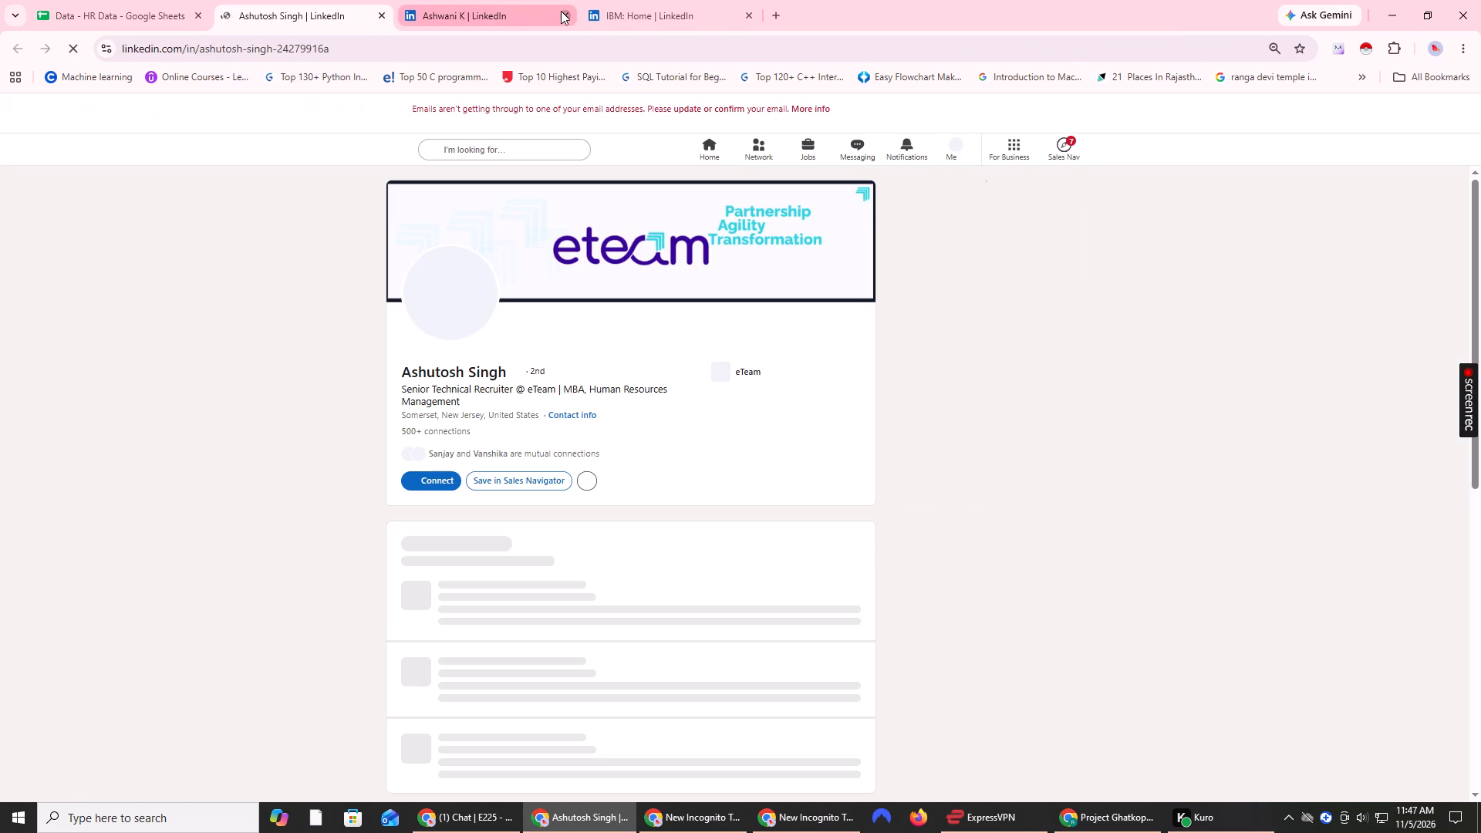
pyautogui.click(561, 11)
# Copy the candidate's name from the LinkedIn profile into Candidate Name cell E996.
pyautogui.moveTo(394, 373); pyautogui.dragTo(489, 365)
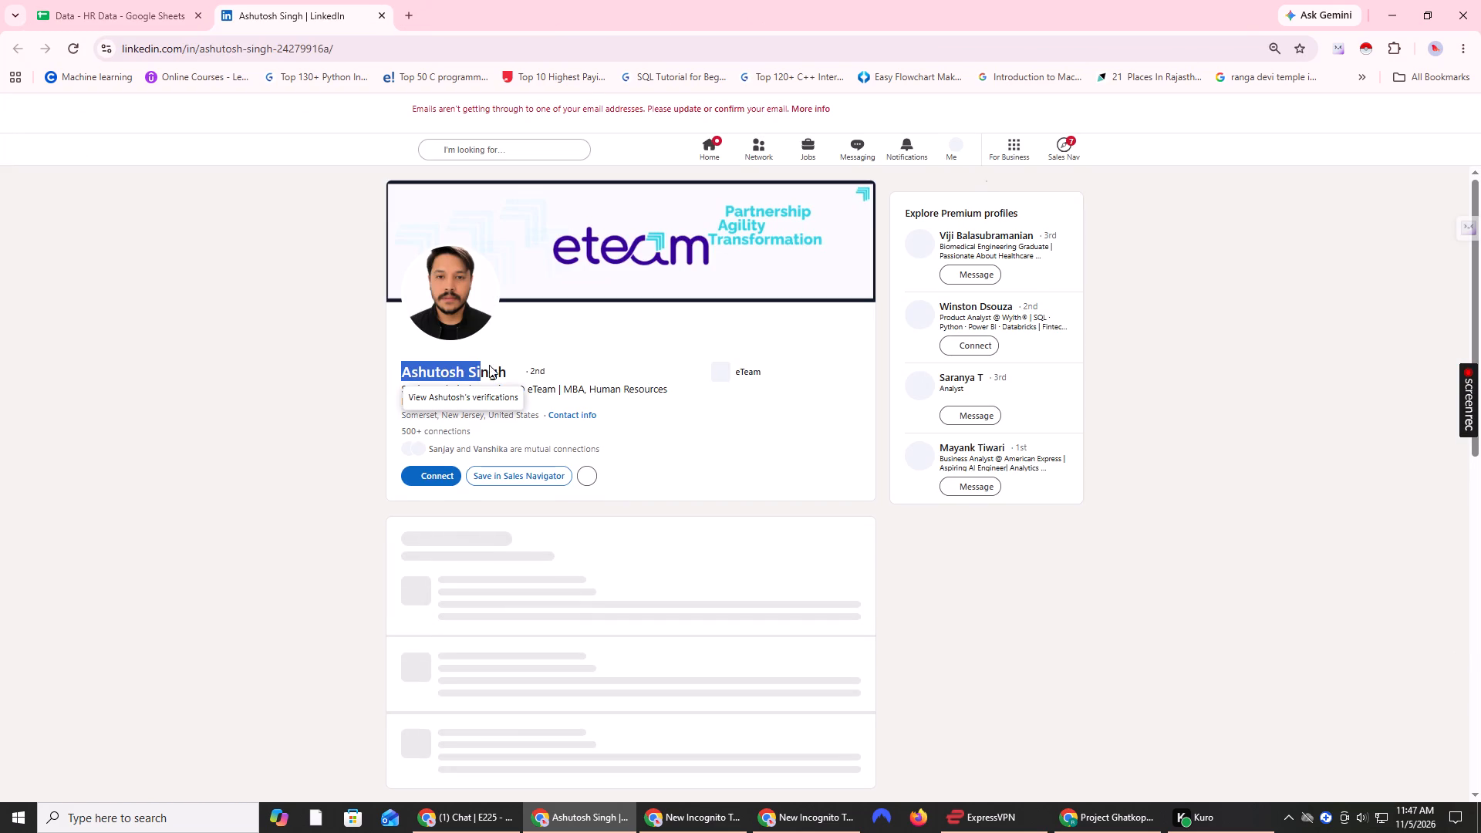
pyautogui.moveTo(489, 365); pyautogui.dragTo(508, 365)
pyautogui.hotkey('ctrl', 'c')
pyautogui.click(255, 407)
pyautogui.click(141, 0)
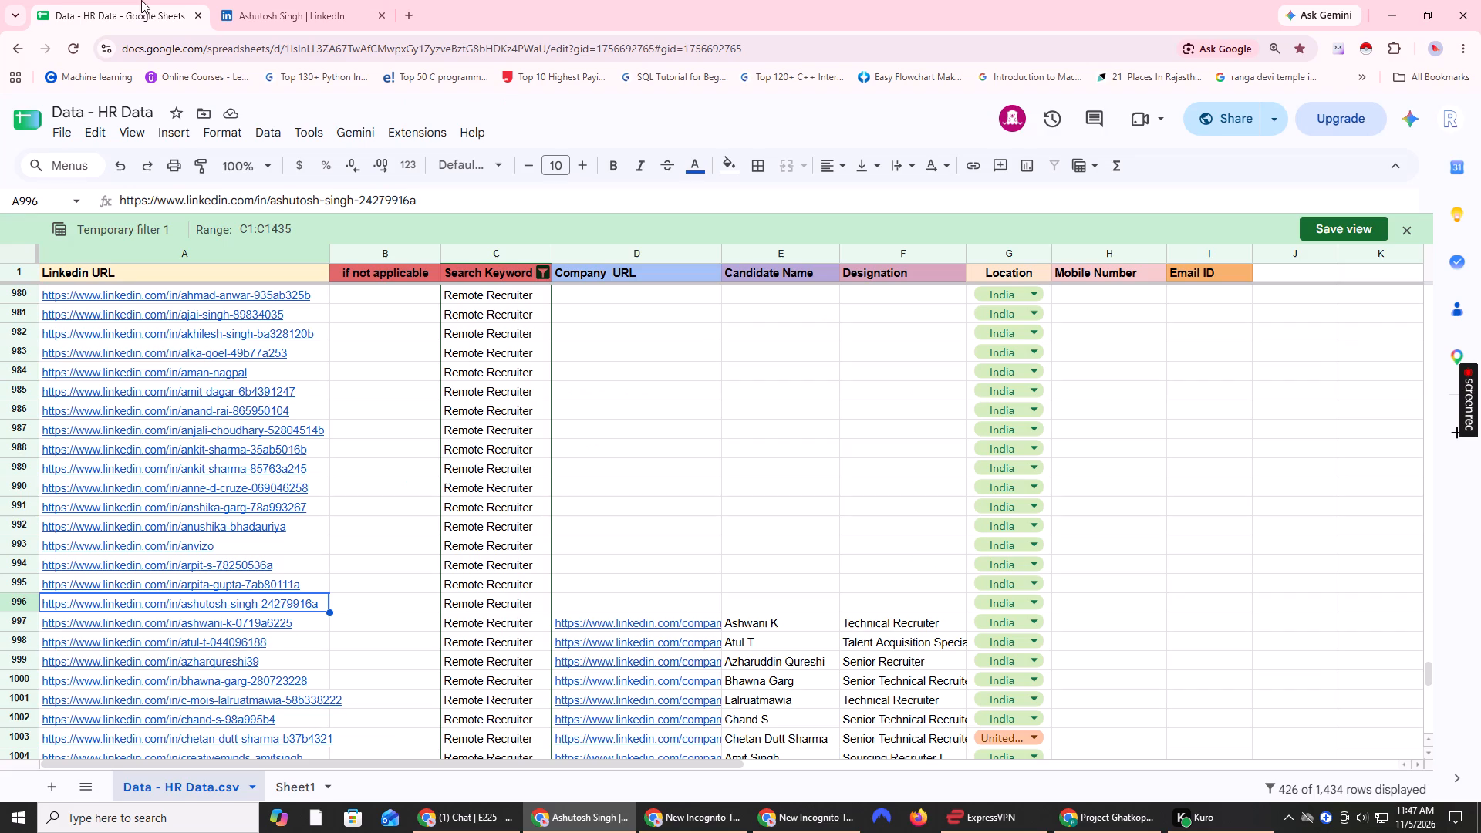
pyautogui.doubleClick(762, 612)
pyautogui.hotkey('ctrl', 'v')
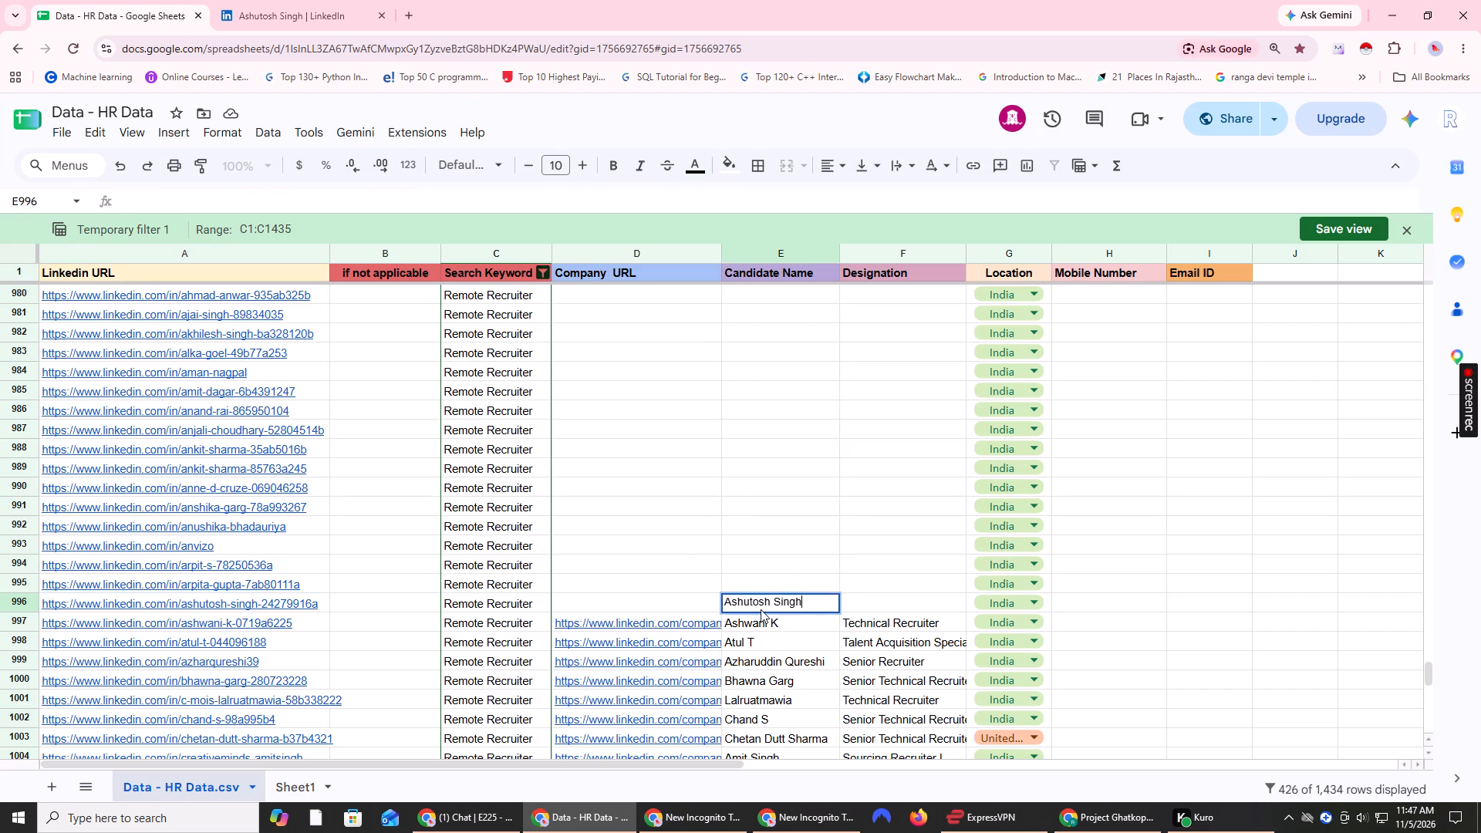
pyautogui.click(732, 501)
# Open eTeam's company page from the profile's Experience section and copy the job title "Senior Technical Recruiter" into Designation cell F996.
pyautogui.click(290, 0)
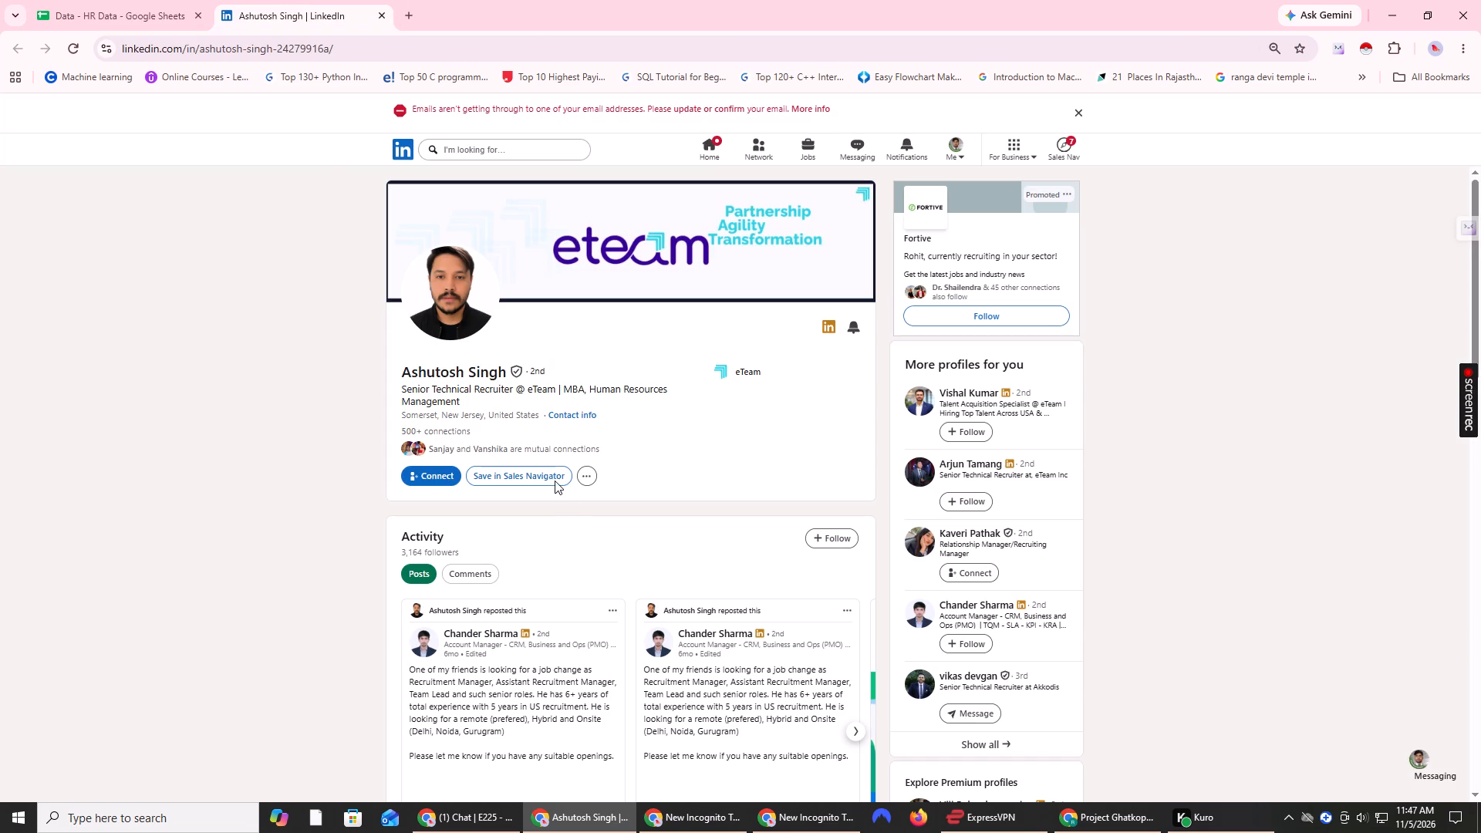
pyautogui.scroll(-7, 521, 476)
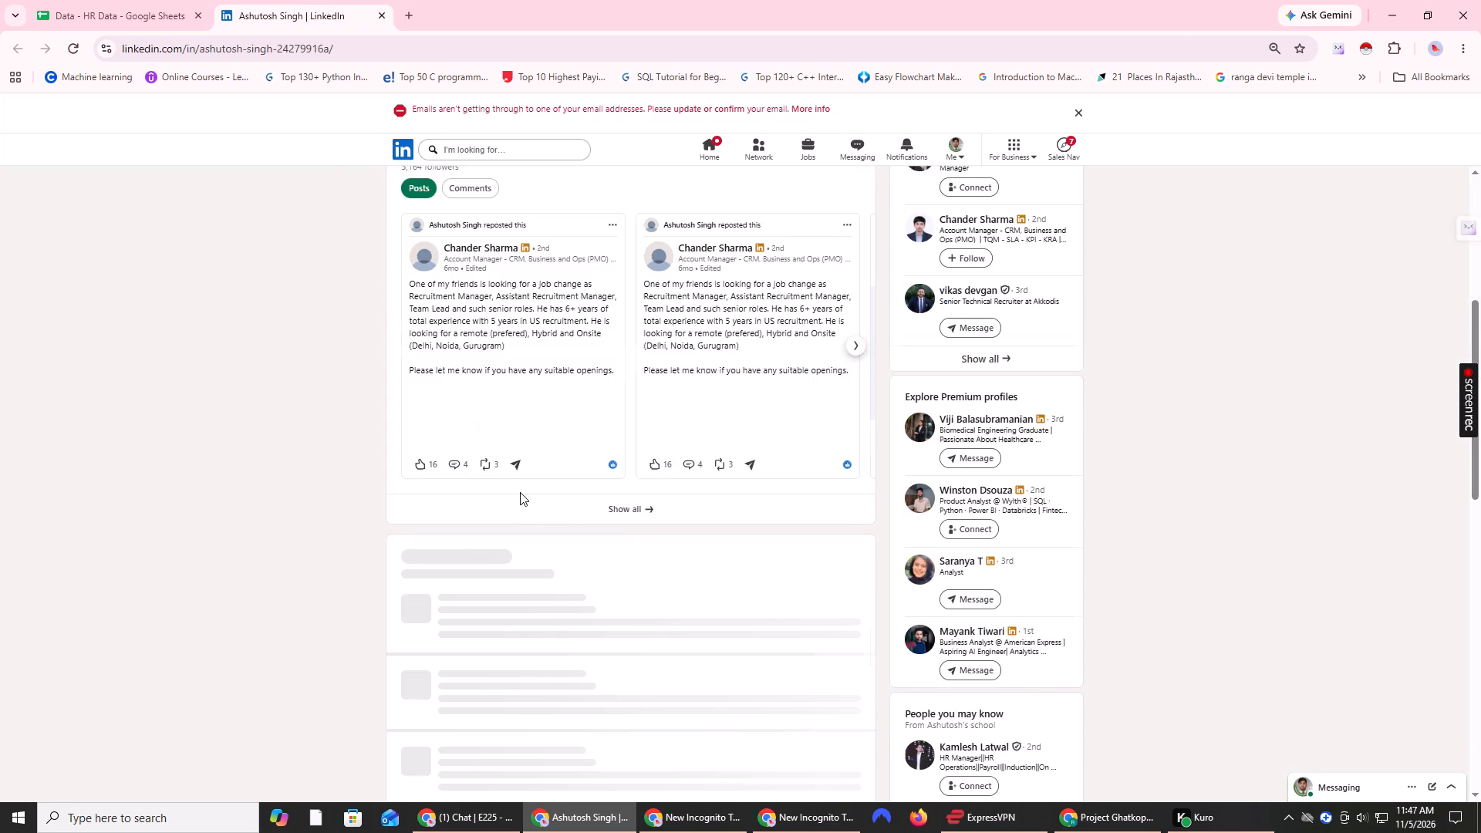
pyautogui.scroll(-8, 520, 492)
pyautogui.scroll(3, 594, 495)
pyautogui.scroll(2, 708, 541)
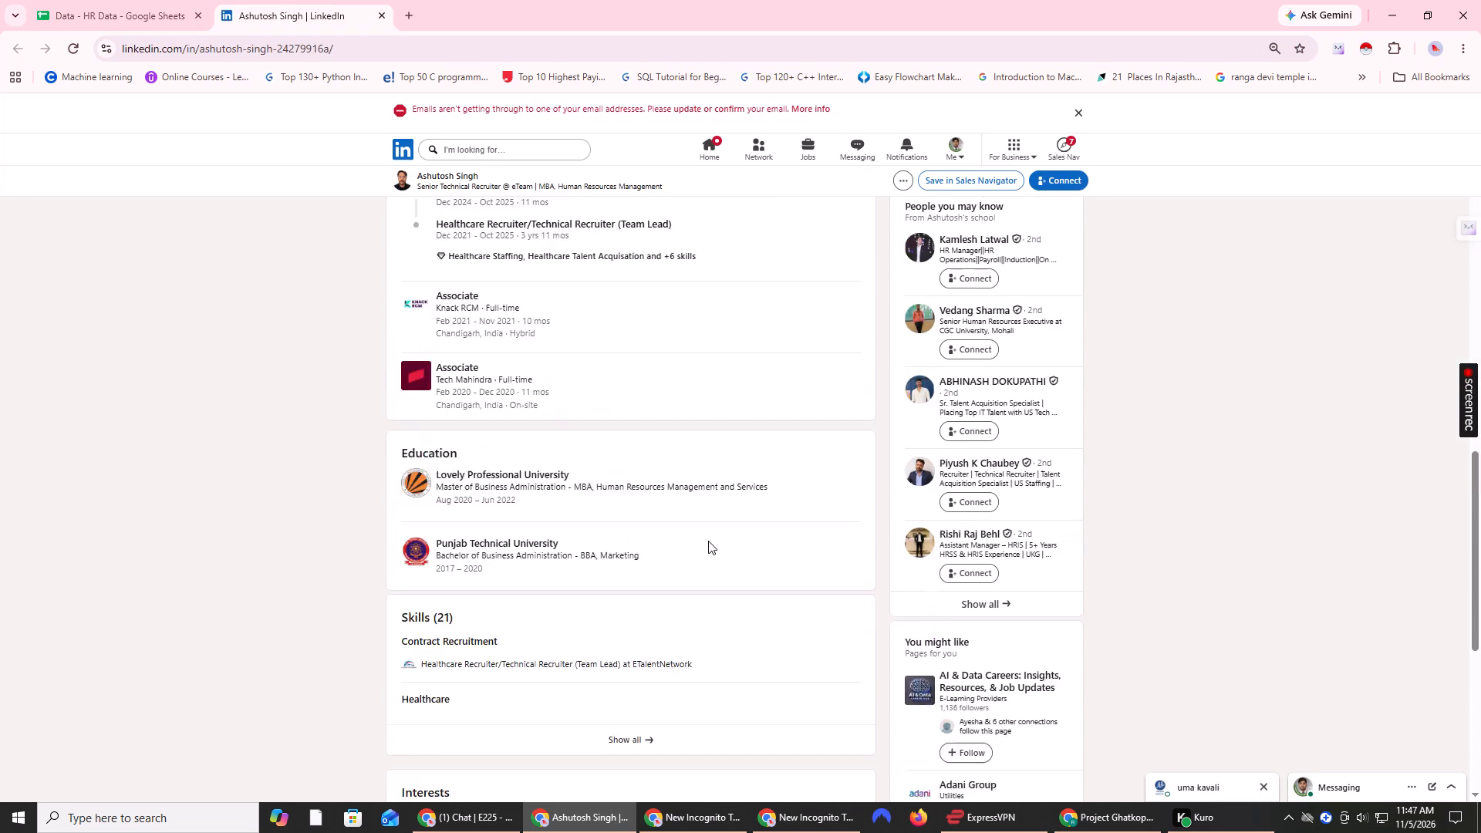
pyautogui.scroll(4, 708, 541)
pyautogui.scroll(2, 581, 503)
pyautogui.keyDown('ctrl'); pyautogui.click(415, 547); pyautogui.keyUp('ctrl')
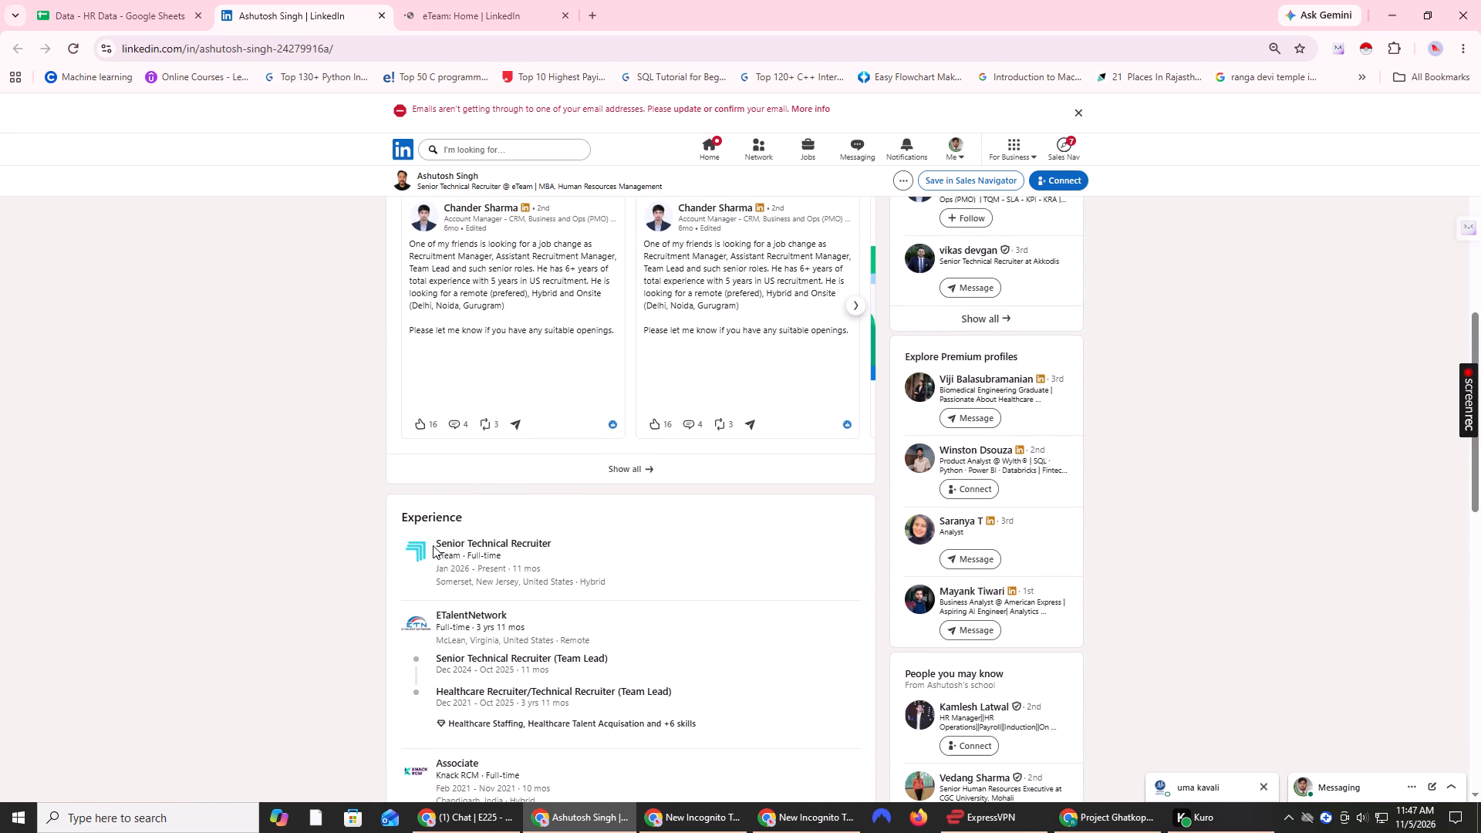
pyautogui.moveTo(434, 544); pyautogui.dragTo(492, 543)
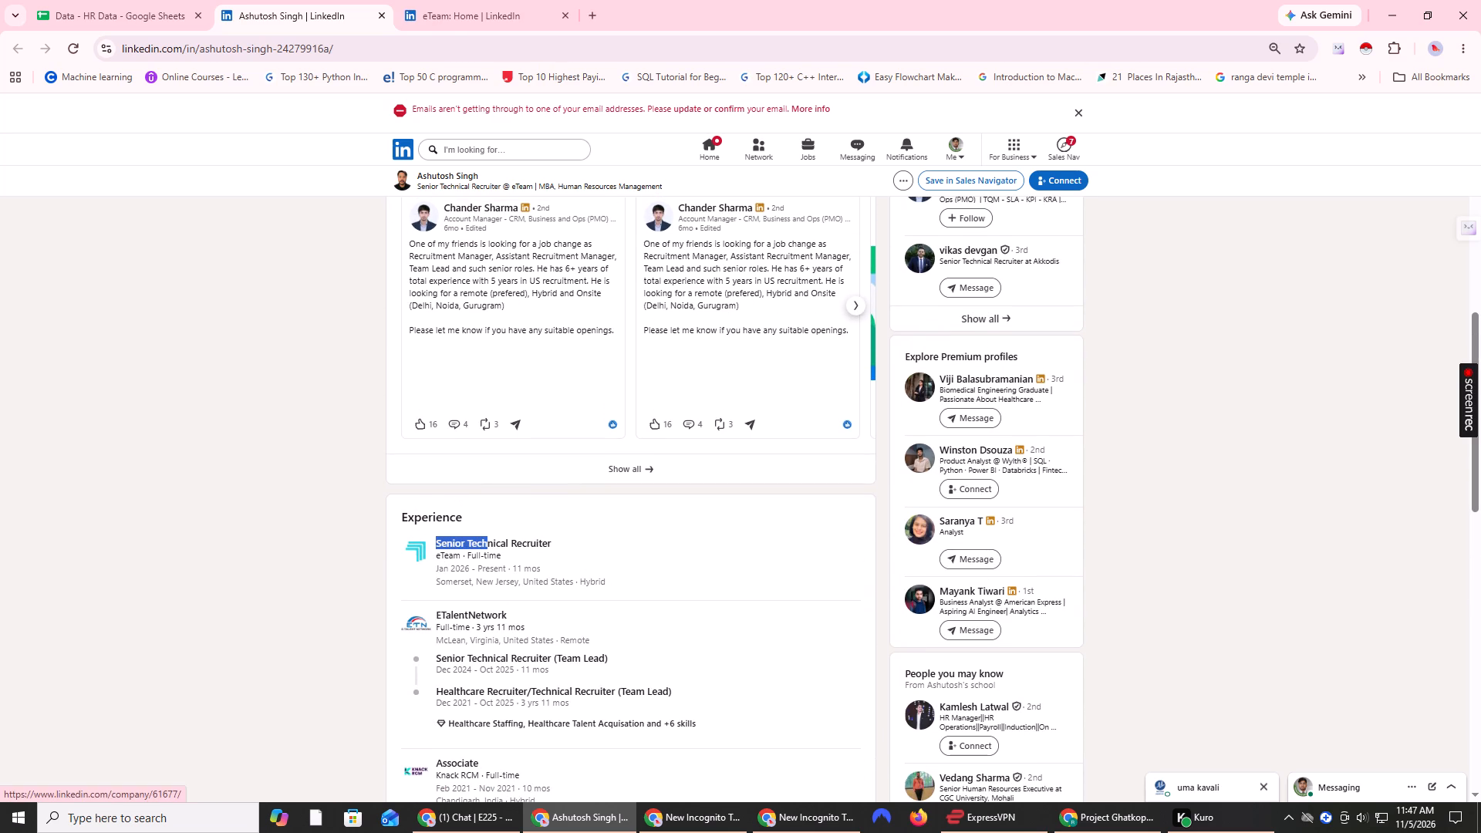
pyautogui.moveTo(492, 543); pyautogui.dragTo(573, 540)
pyautogui.hotkey('ctrl', 'c')
pyautogui.click(118, 0)
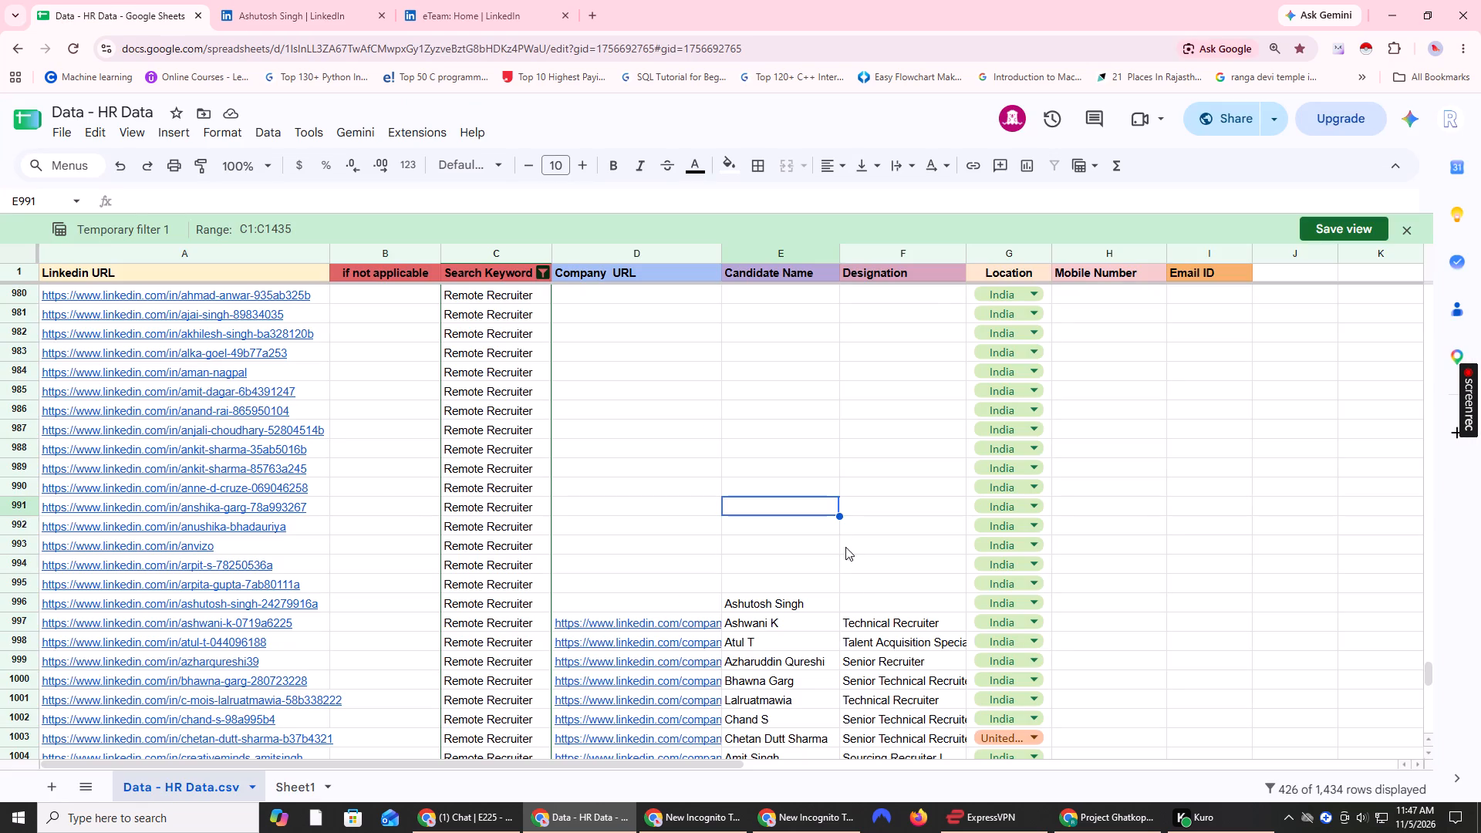
pyautogui.doubleClick(859, 606)
pyautogui.hotkey('ctrl', 'v')
pyautogui.keyDown('ctrl'); pyautogui.click(790, 538); pyautogui.keyUp('ctrl')
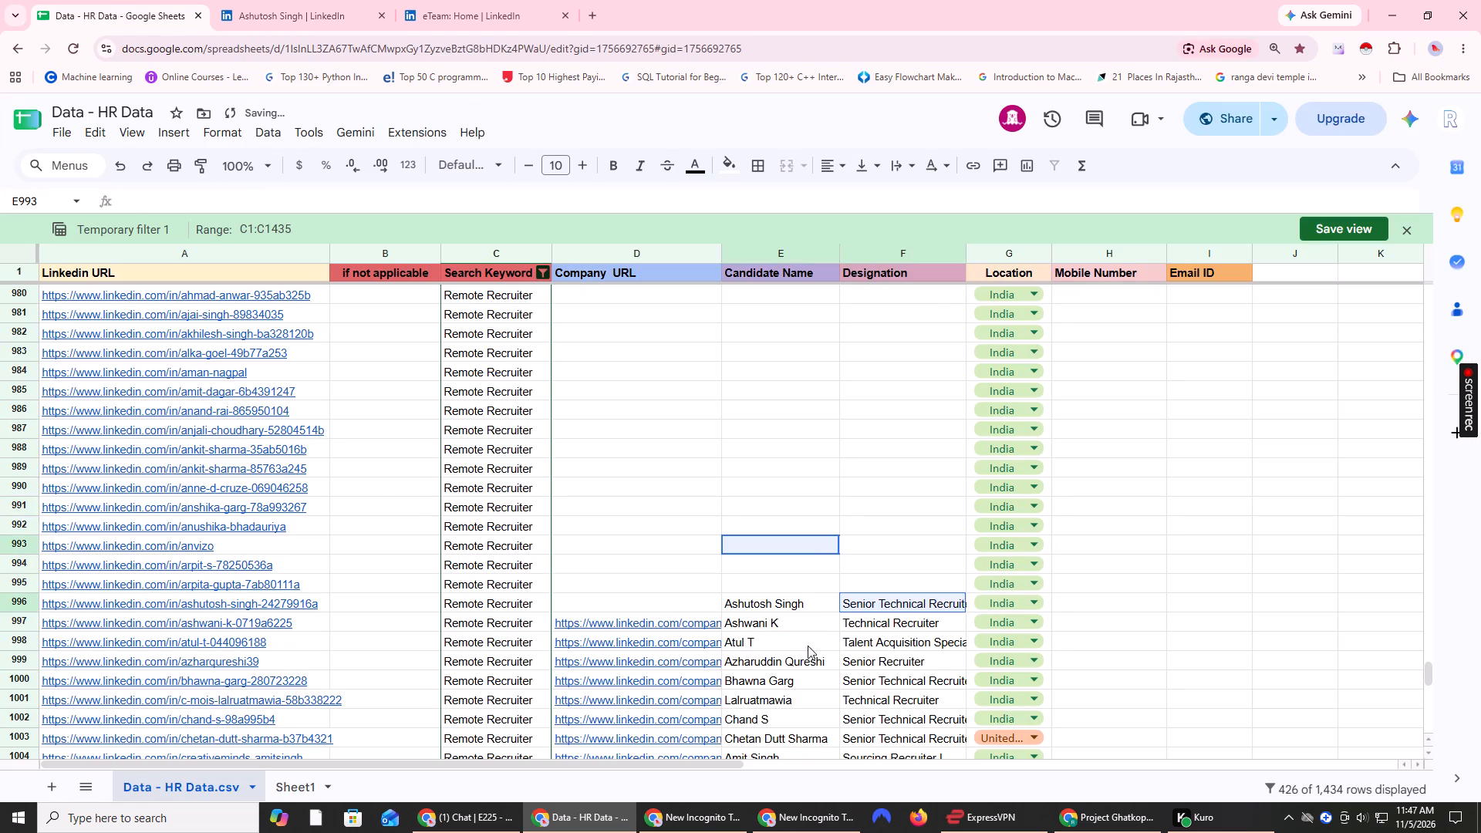
# Copy the eTeam LinkedIn page address into Company URL cell D996.
pyautogui.click(495, 0)
pyautogui.click(424, 59)
pyautogui.hotkey('ctrl', 'c')
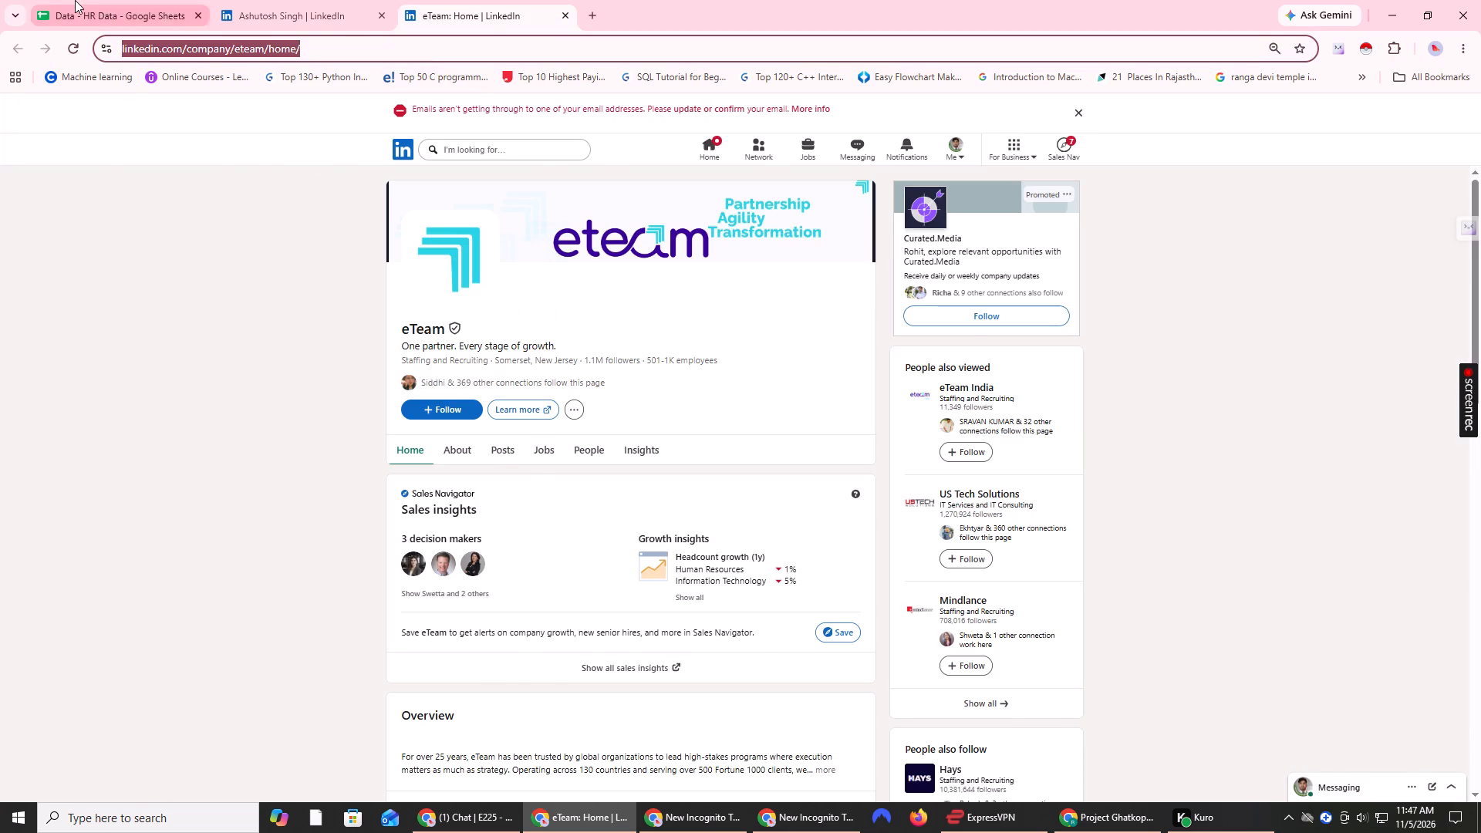
pyautogui.click(75, 0)
pyautogui.doubleClick(645, 606)
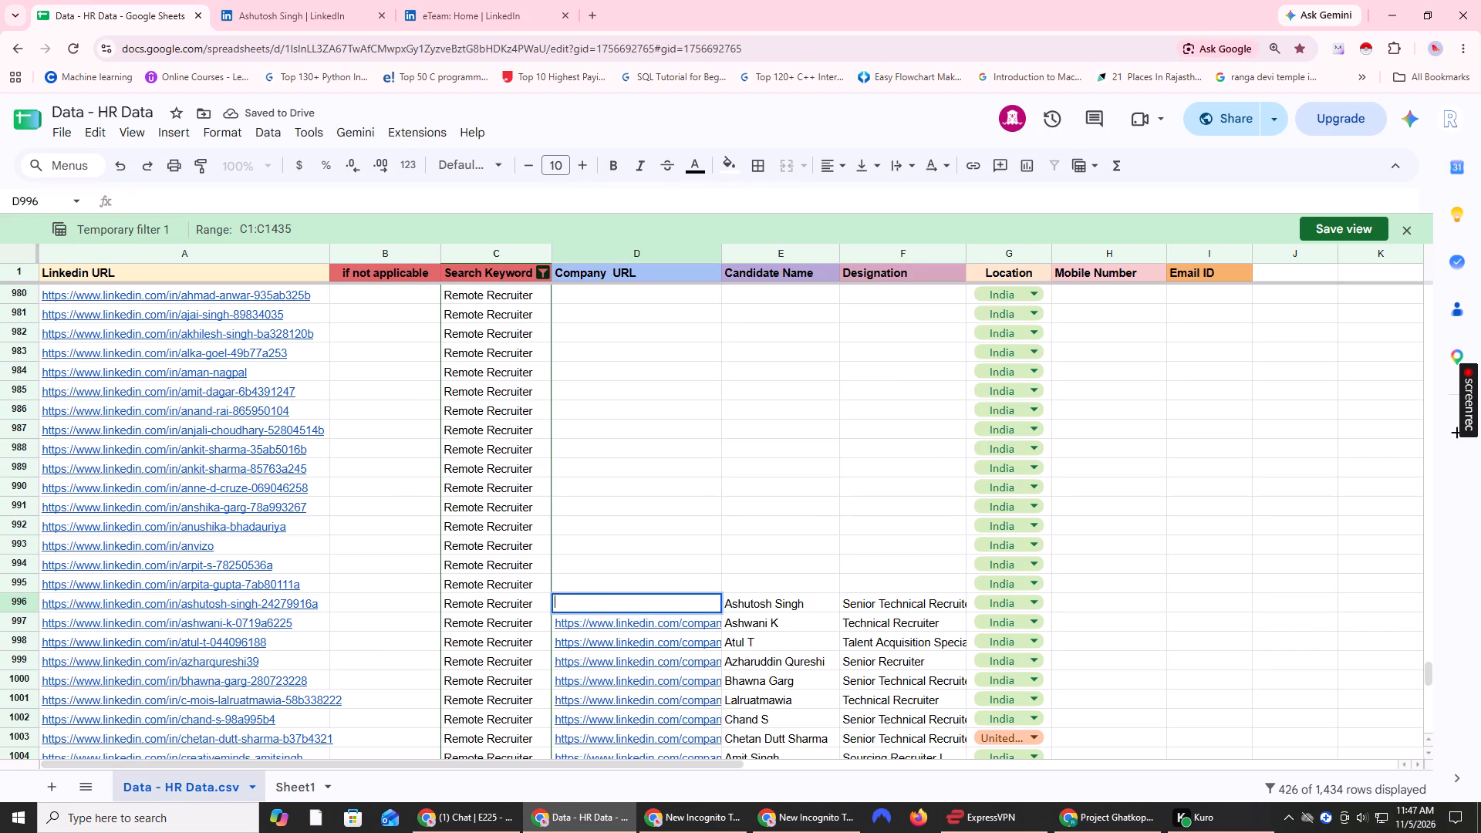
pyautogui.hotkey('ctrl', 'v')
pyautogui.click(658, 520)
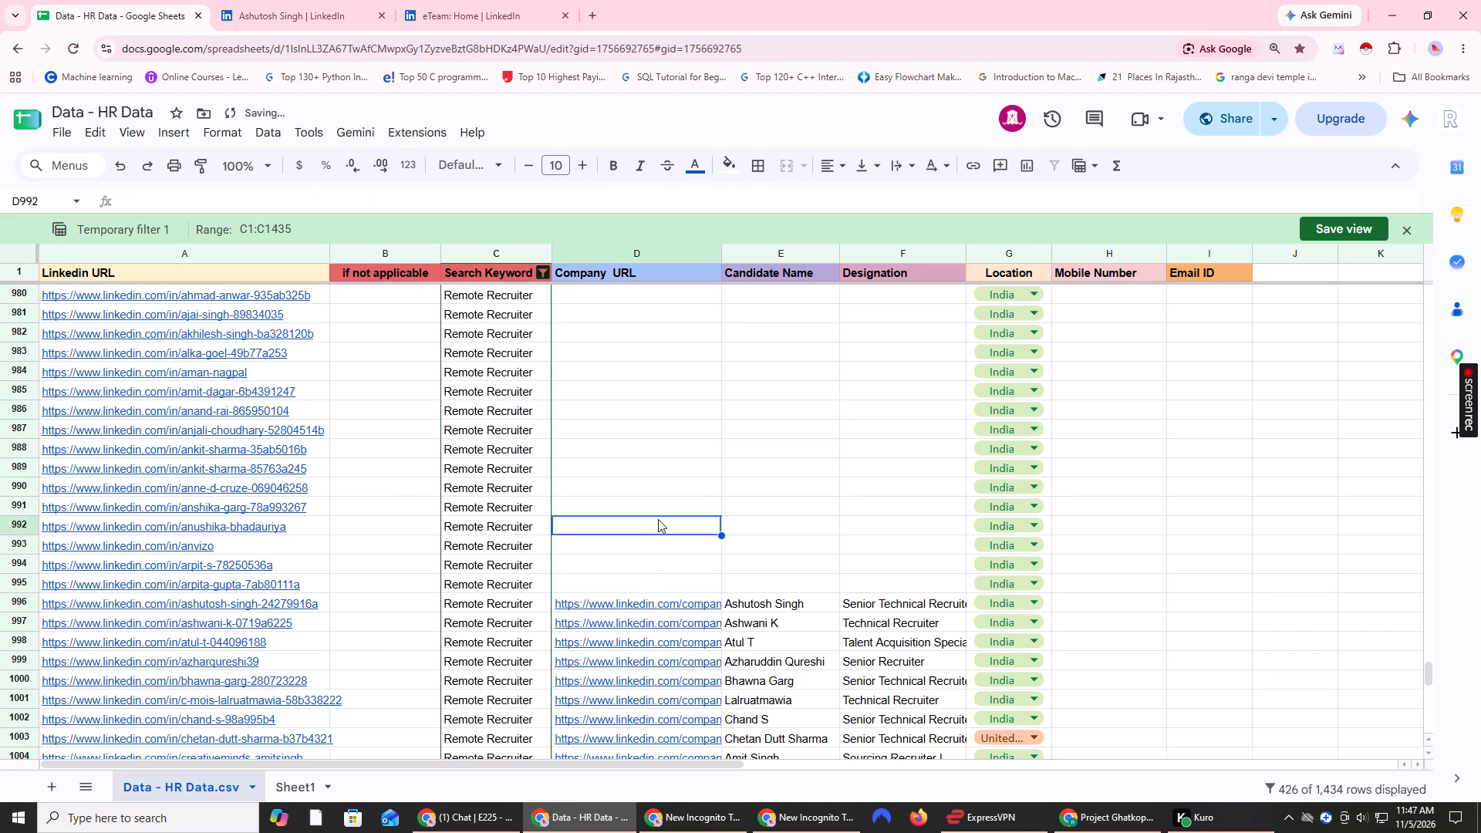
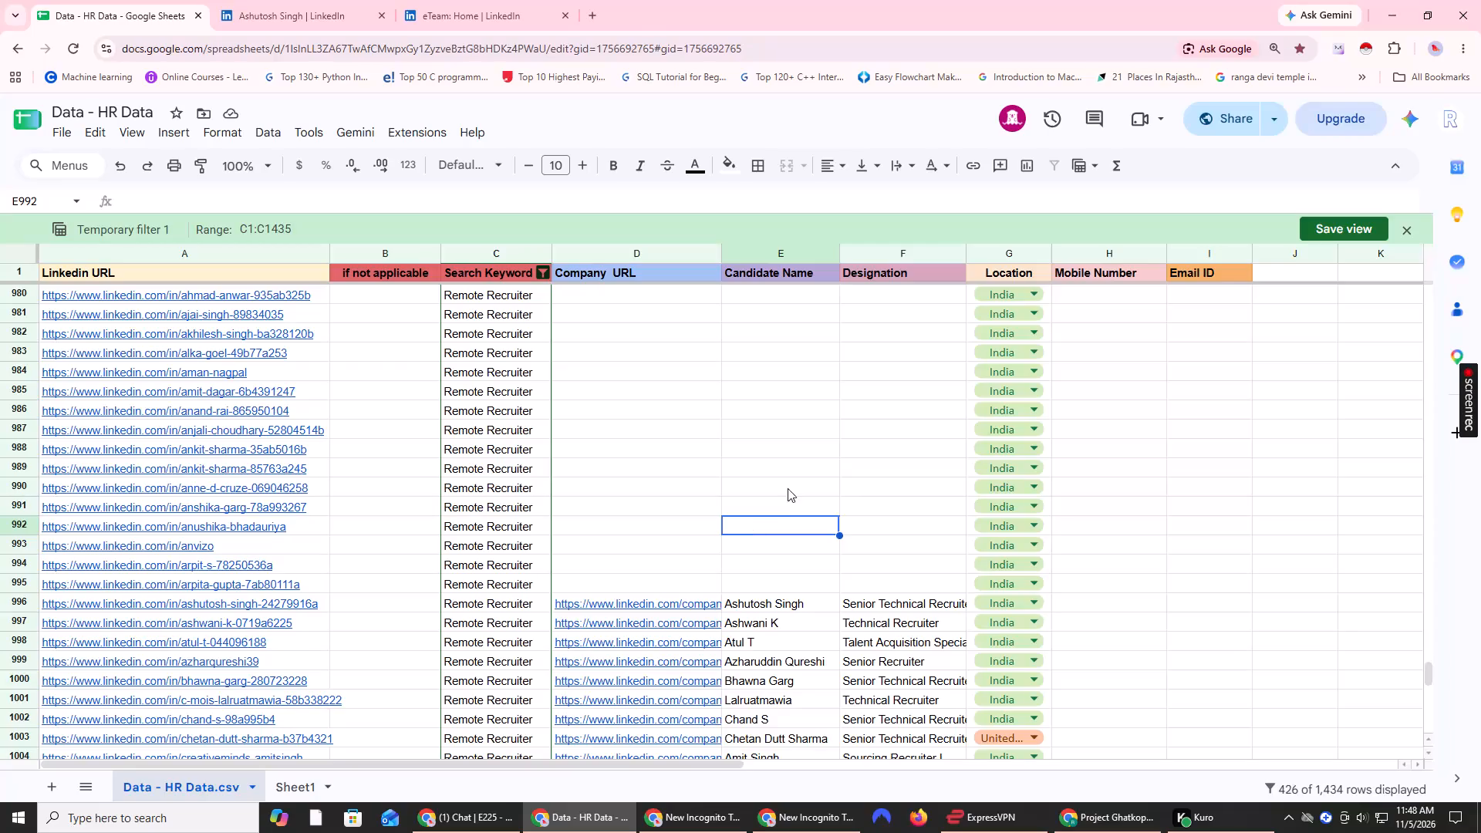
# Switch to the first empty incognito browser window and close it.
pyautogui.click(790, 471)
pyautogui.click(719, 825)
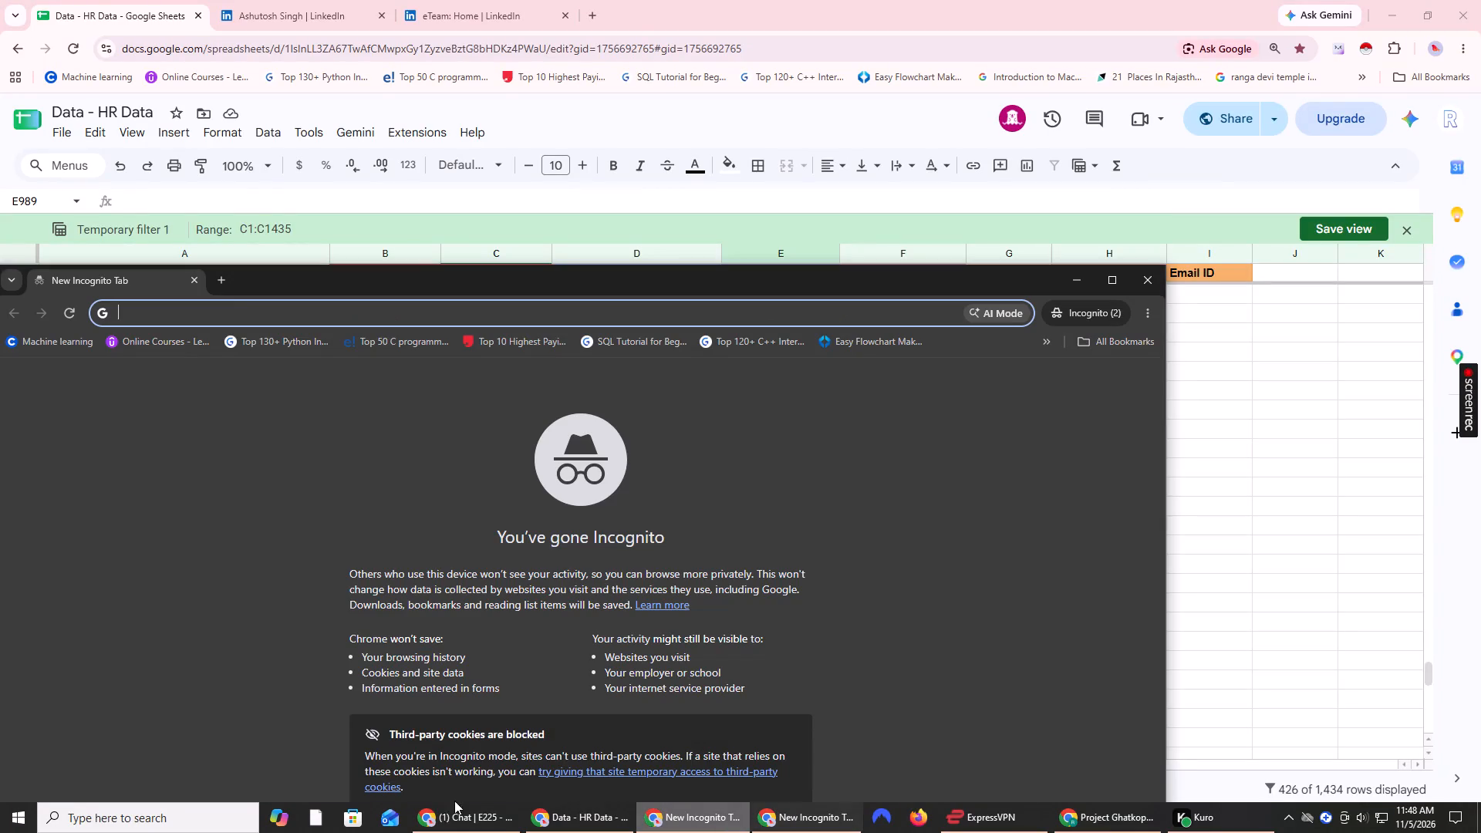
pyautogui.moveTo(241, 285); pyautogui.dragTo(428, 294)
pyautogui.click(1339, 285)
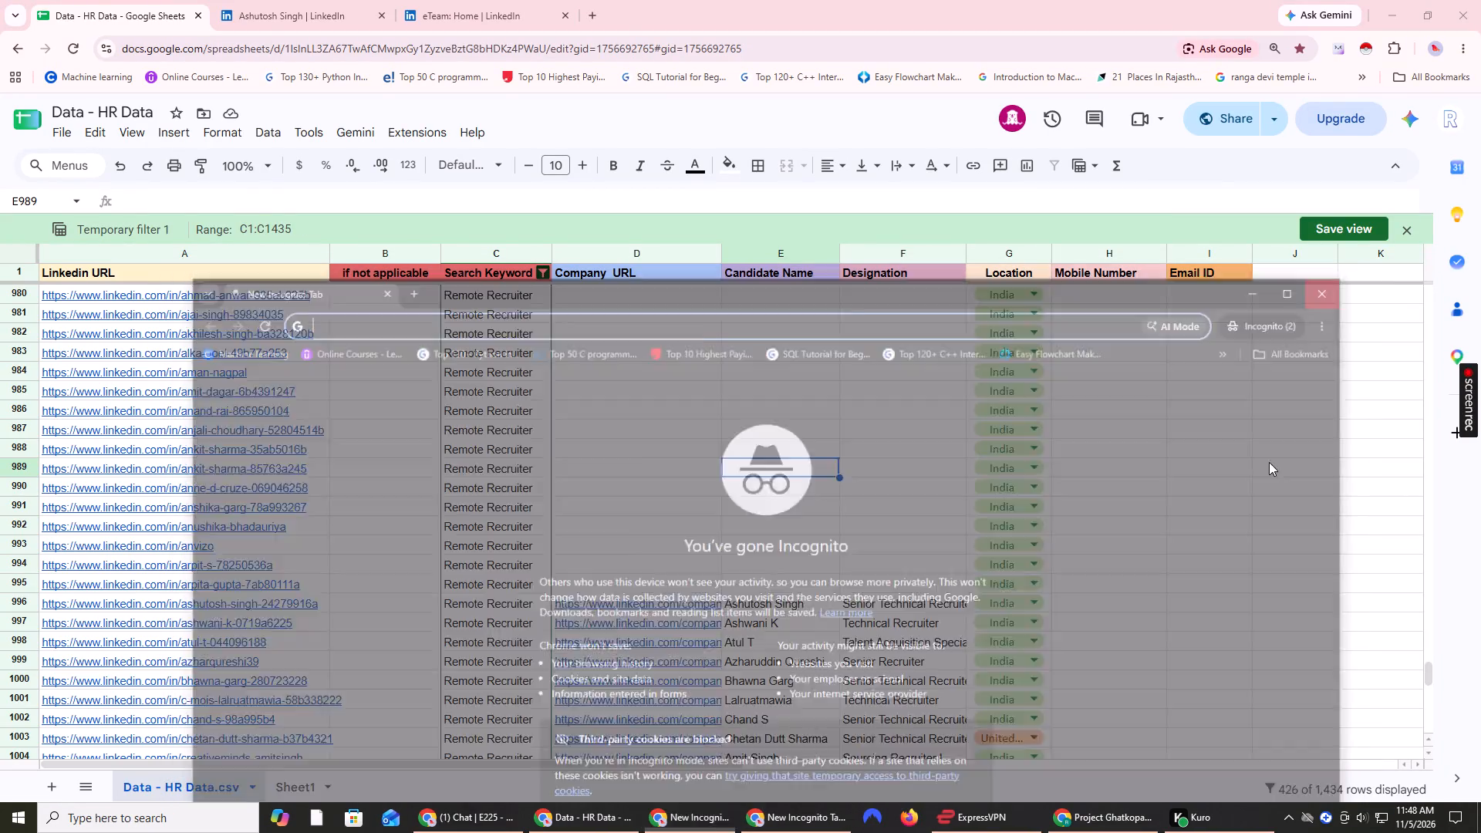
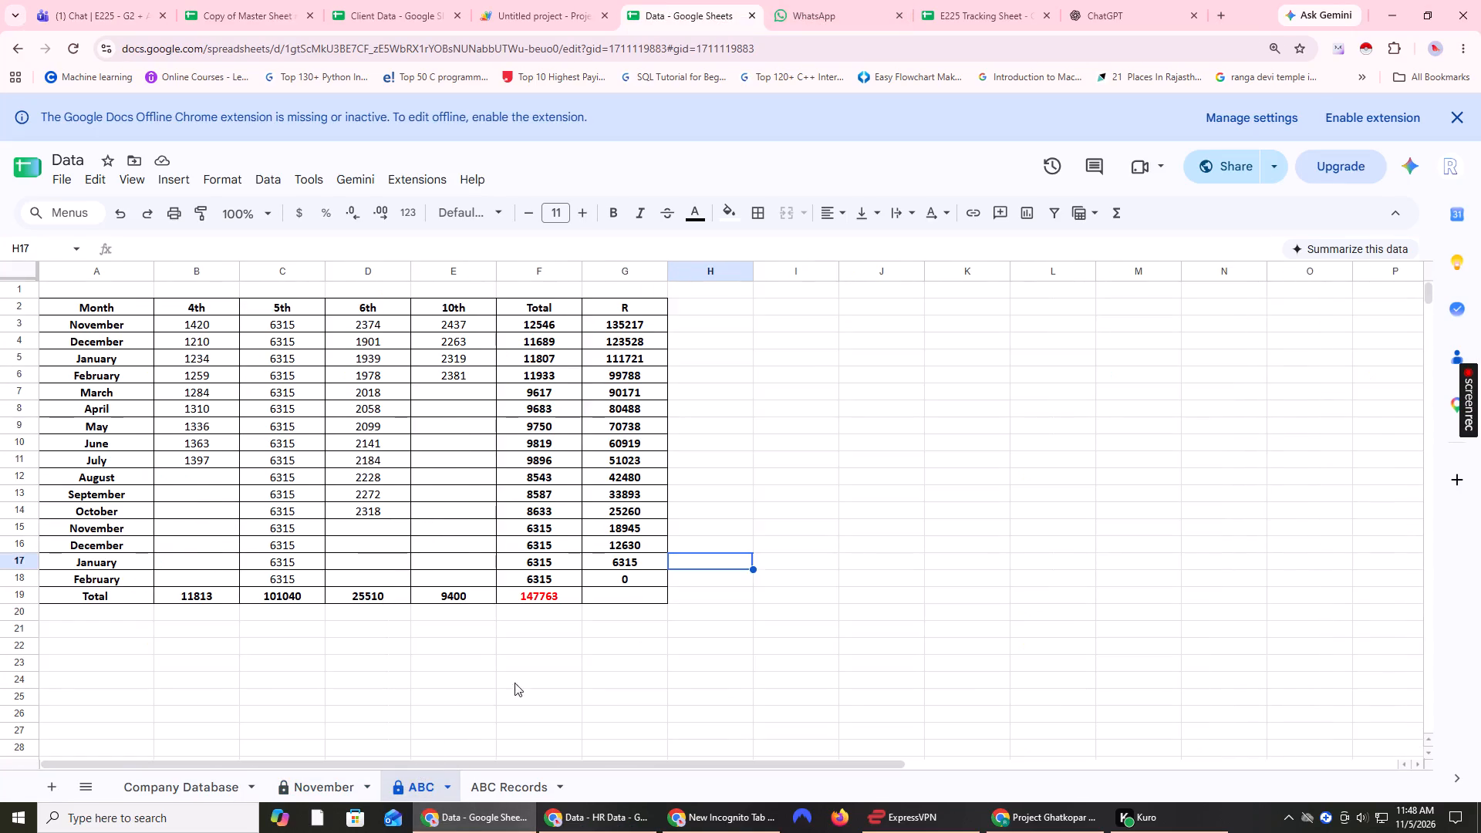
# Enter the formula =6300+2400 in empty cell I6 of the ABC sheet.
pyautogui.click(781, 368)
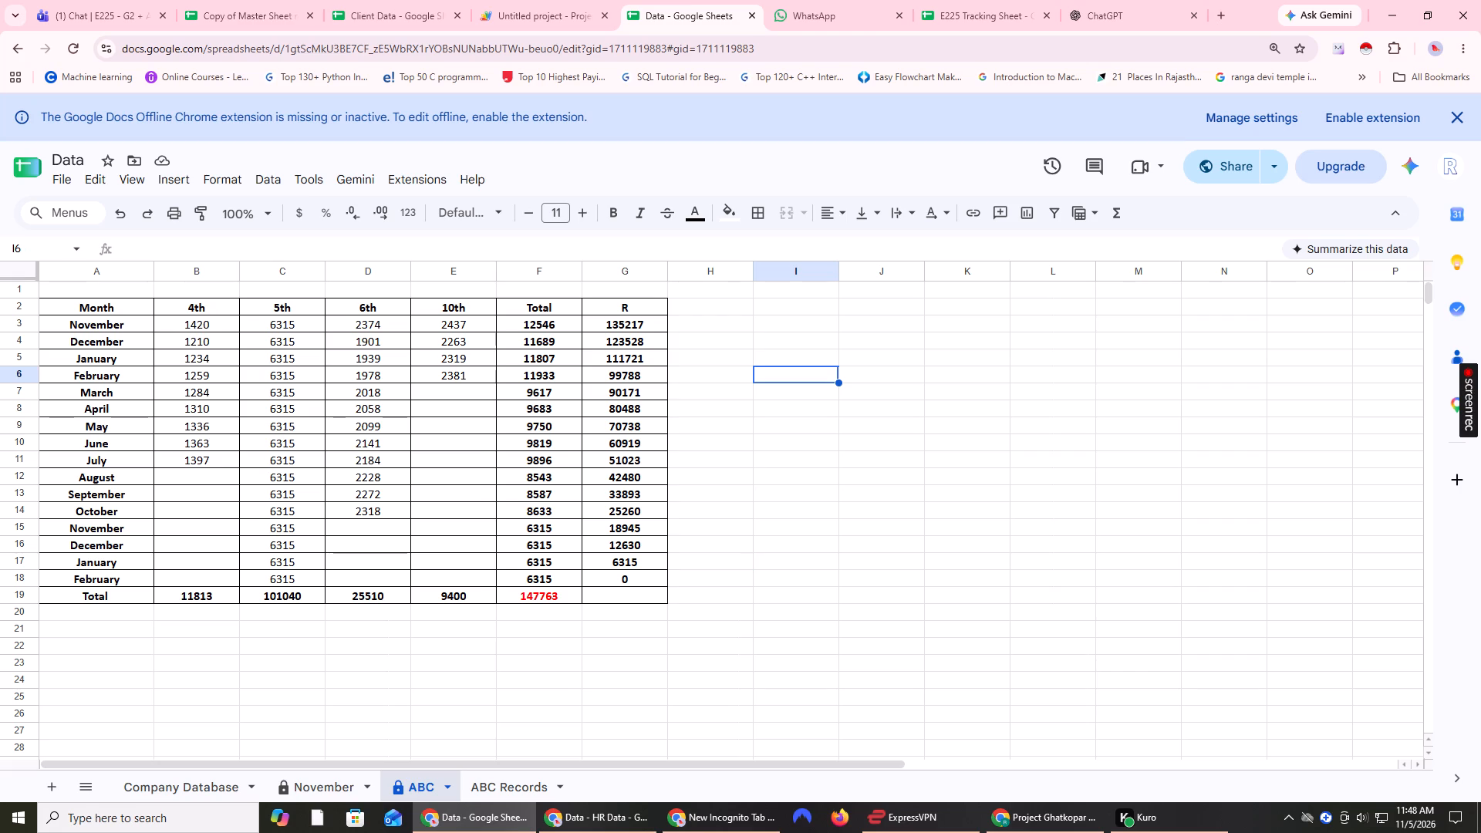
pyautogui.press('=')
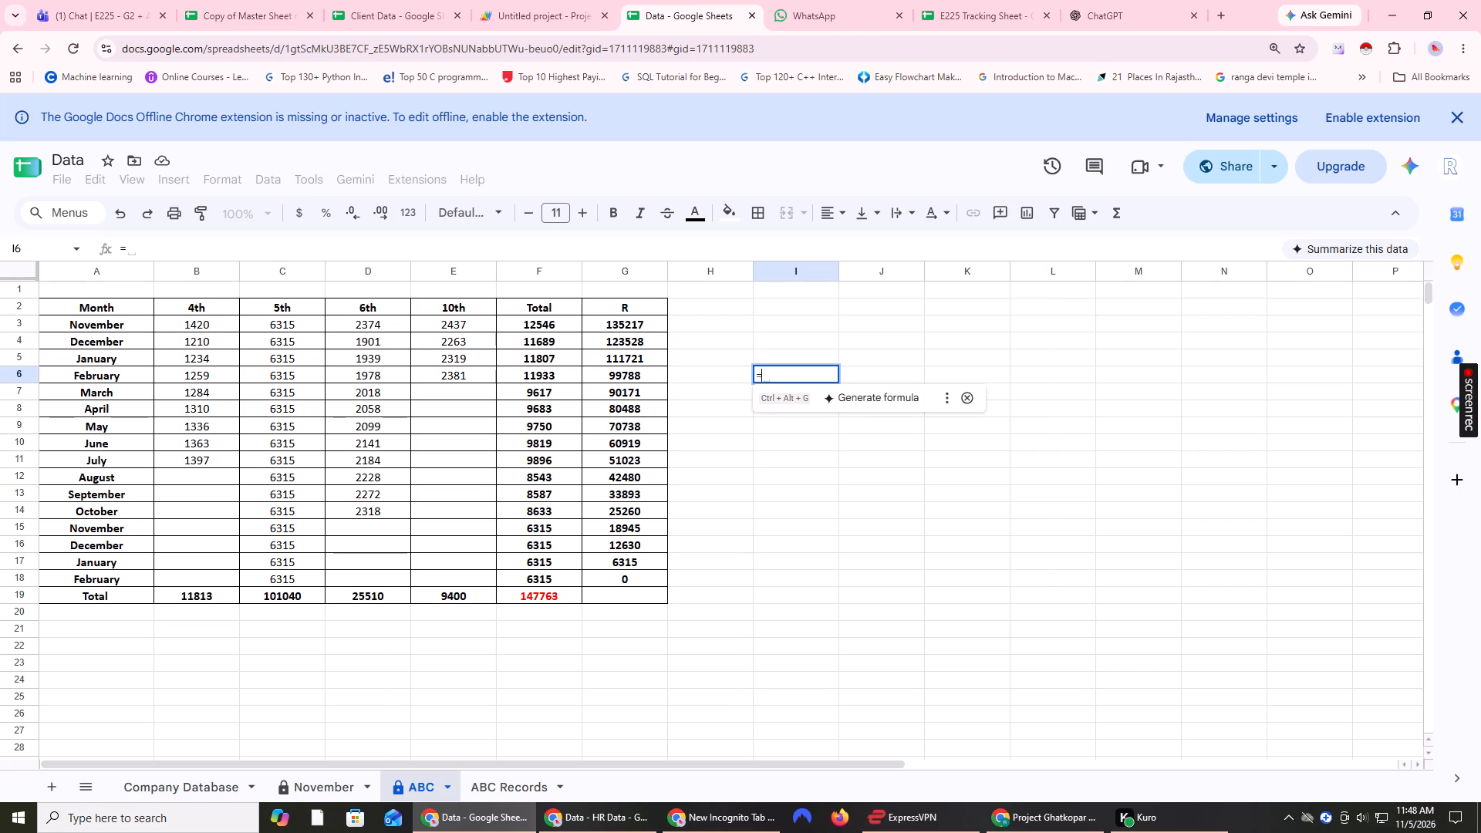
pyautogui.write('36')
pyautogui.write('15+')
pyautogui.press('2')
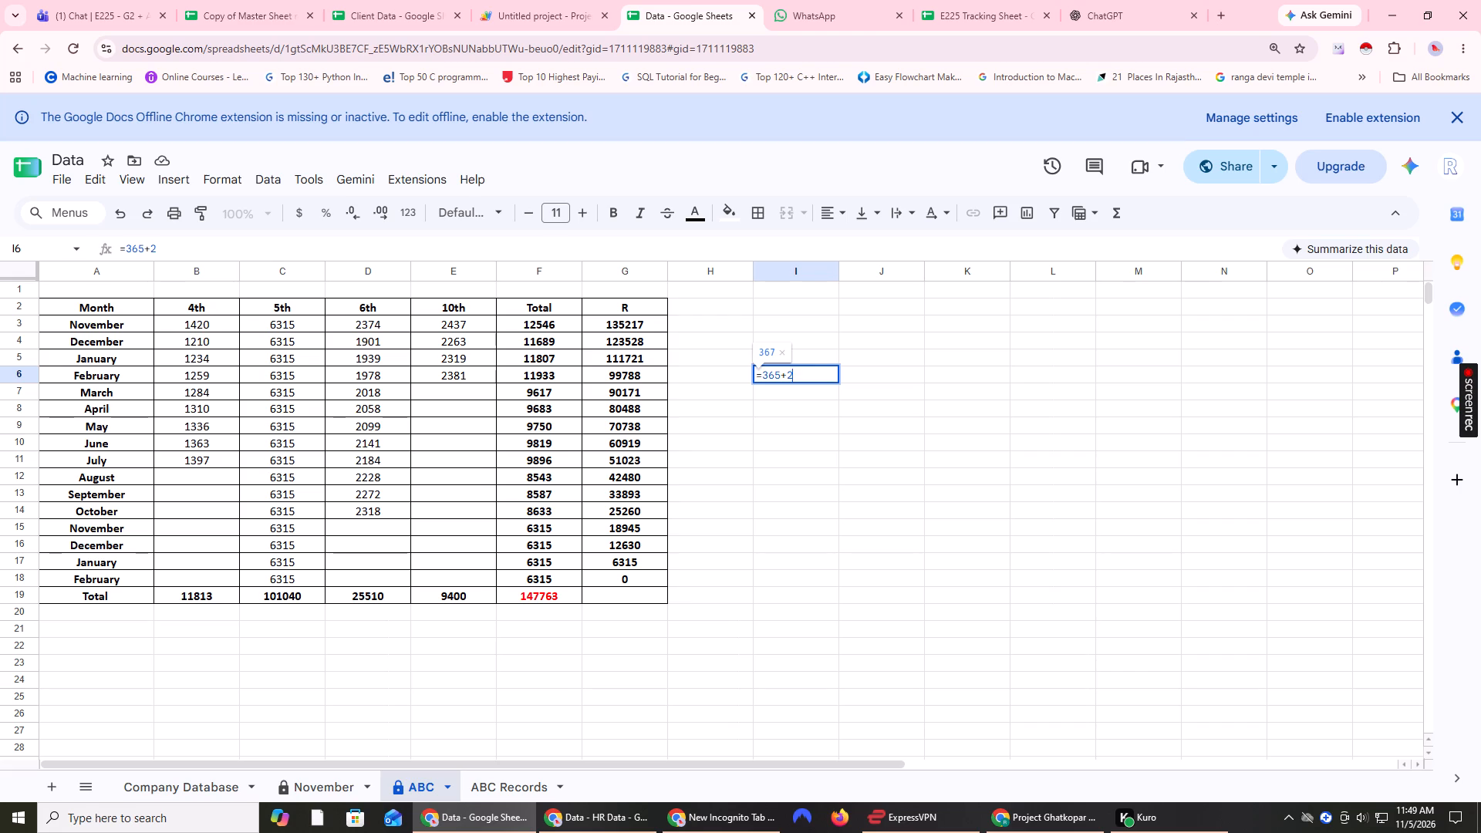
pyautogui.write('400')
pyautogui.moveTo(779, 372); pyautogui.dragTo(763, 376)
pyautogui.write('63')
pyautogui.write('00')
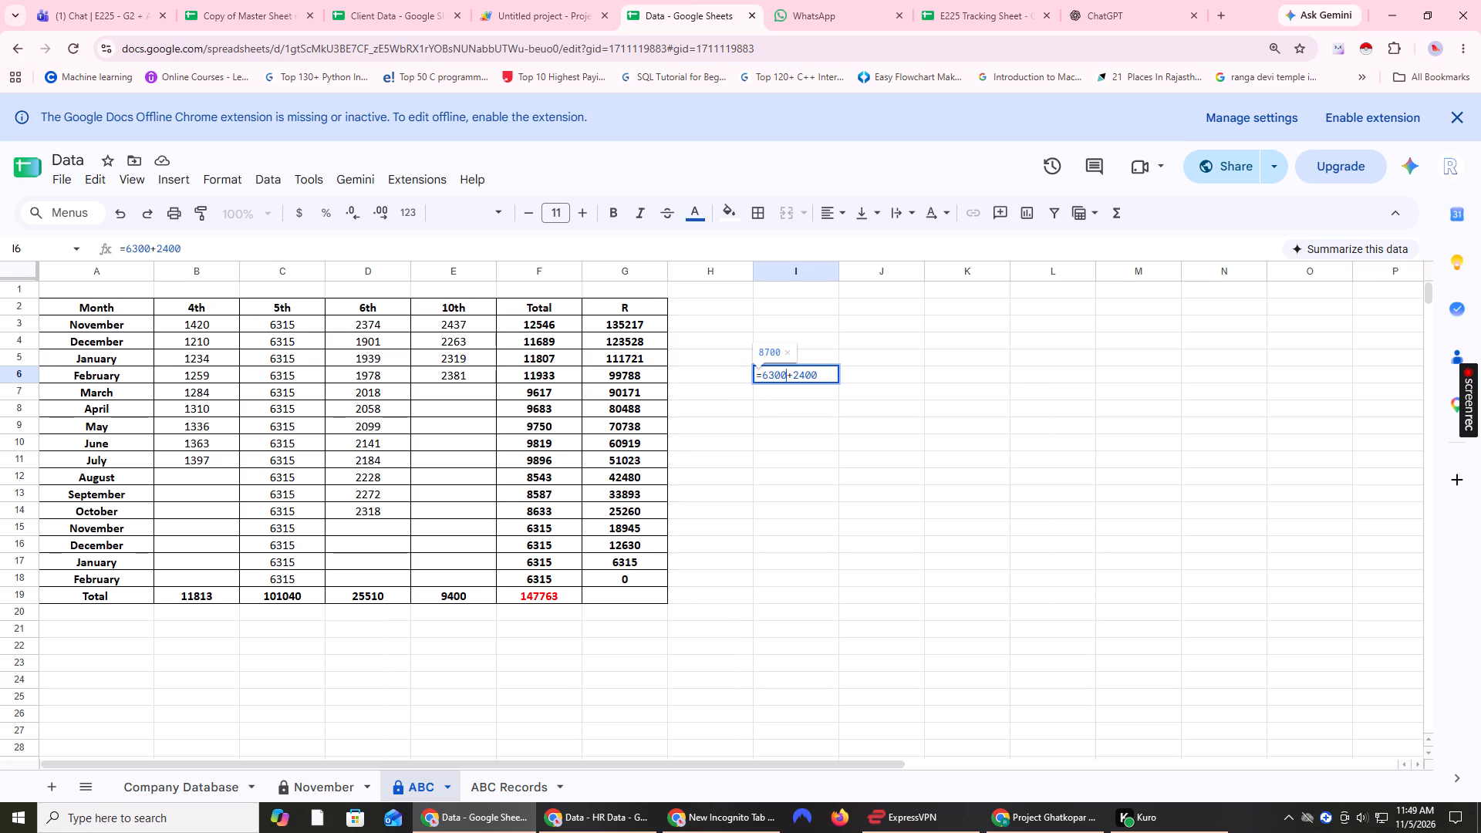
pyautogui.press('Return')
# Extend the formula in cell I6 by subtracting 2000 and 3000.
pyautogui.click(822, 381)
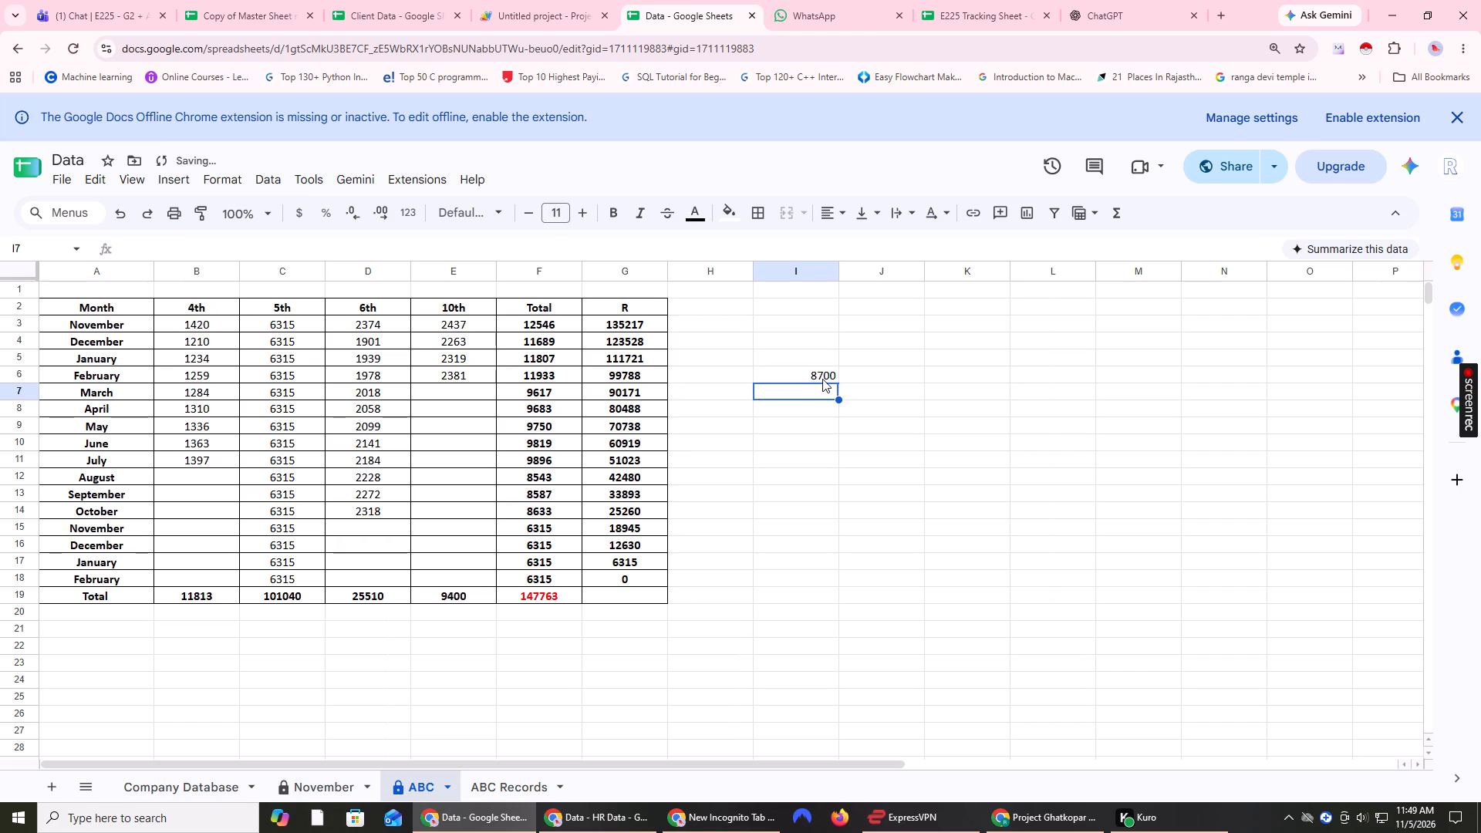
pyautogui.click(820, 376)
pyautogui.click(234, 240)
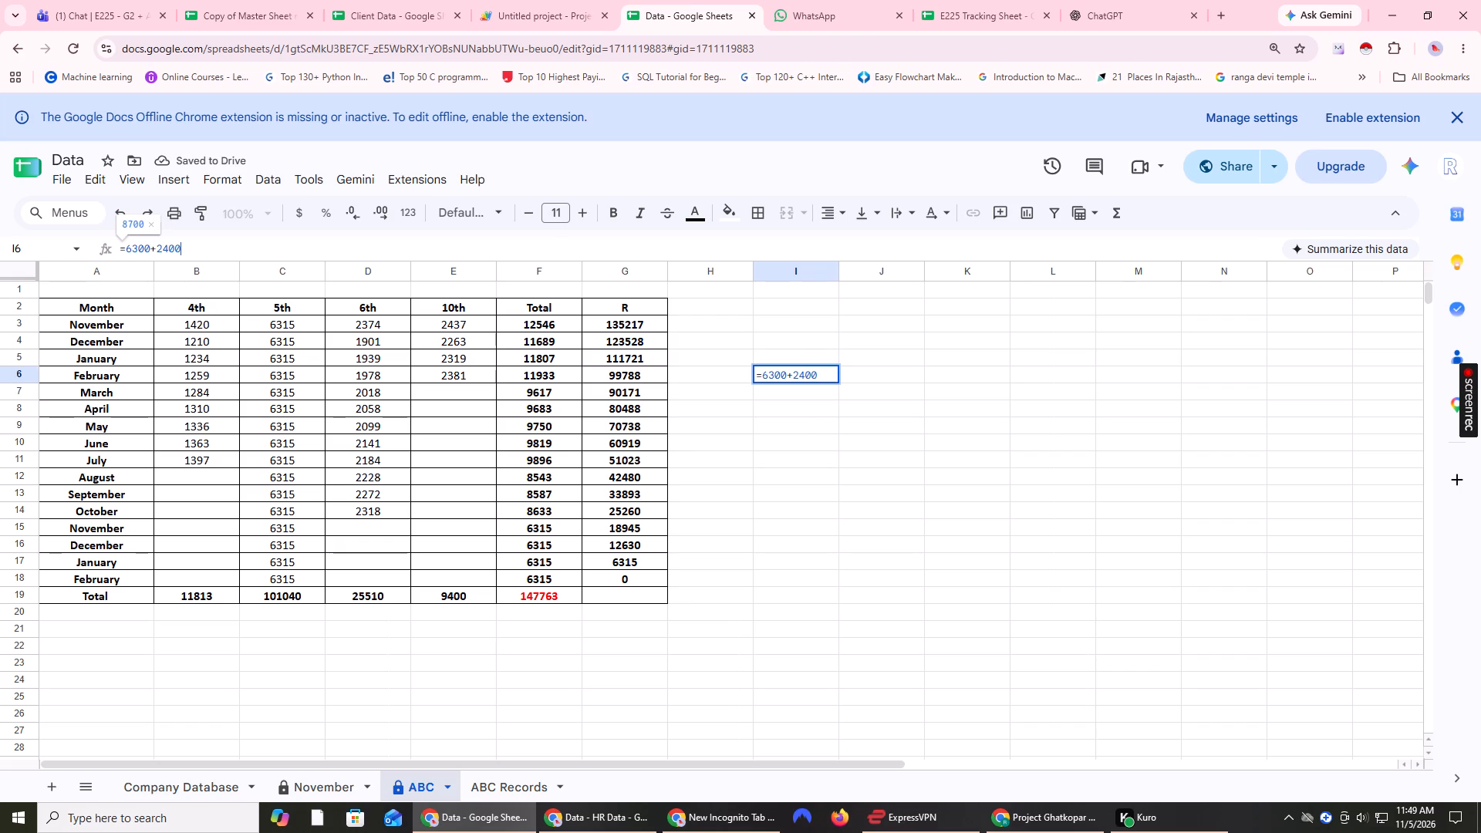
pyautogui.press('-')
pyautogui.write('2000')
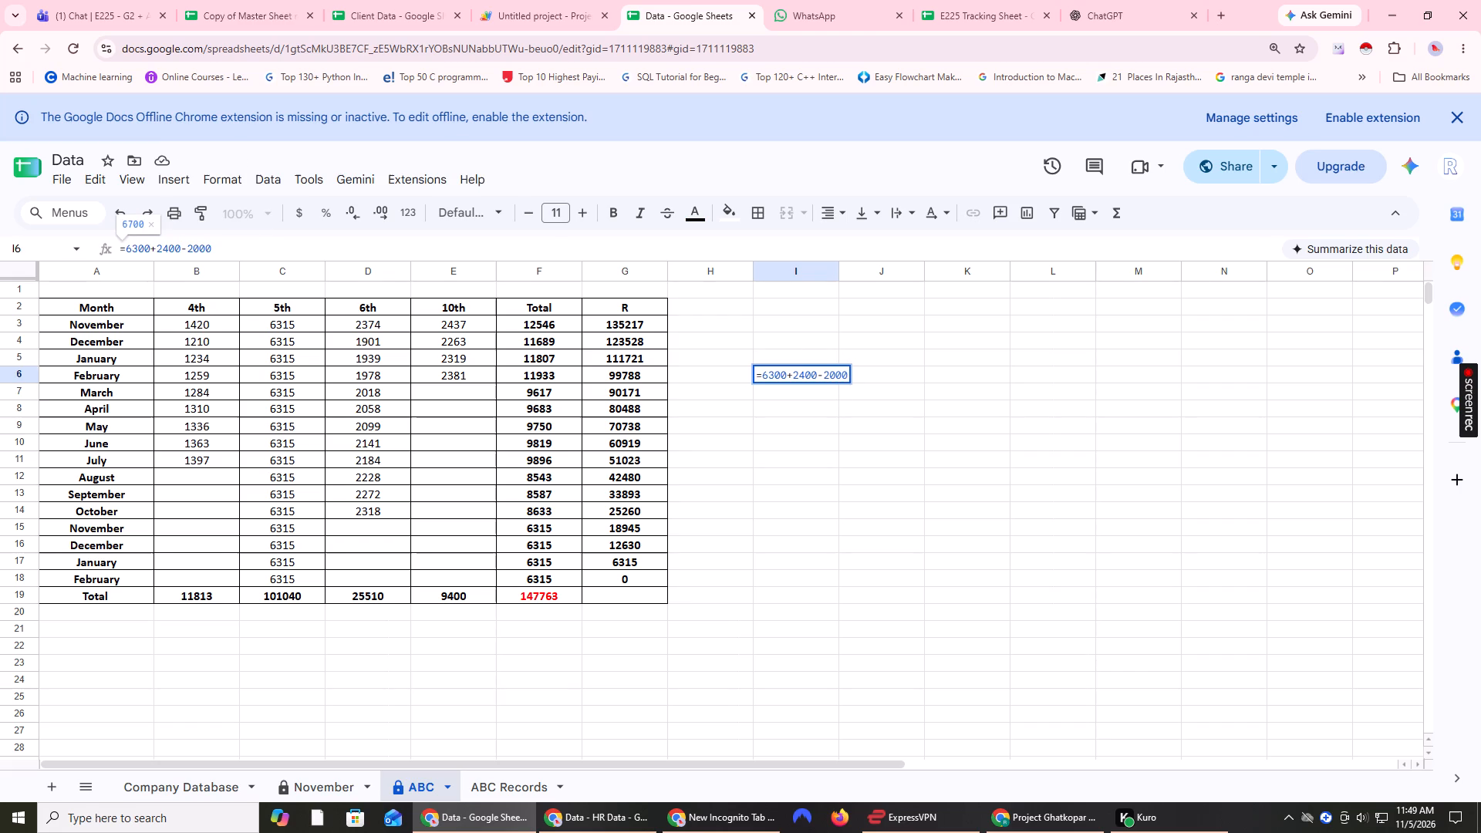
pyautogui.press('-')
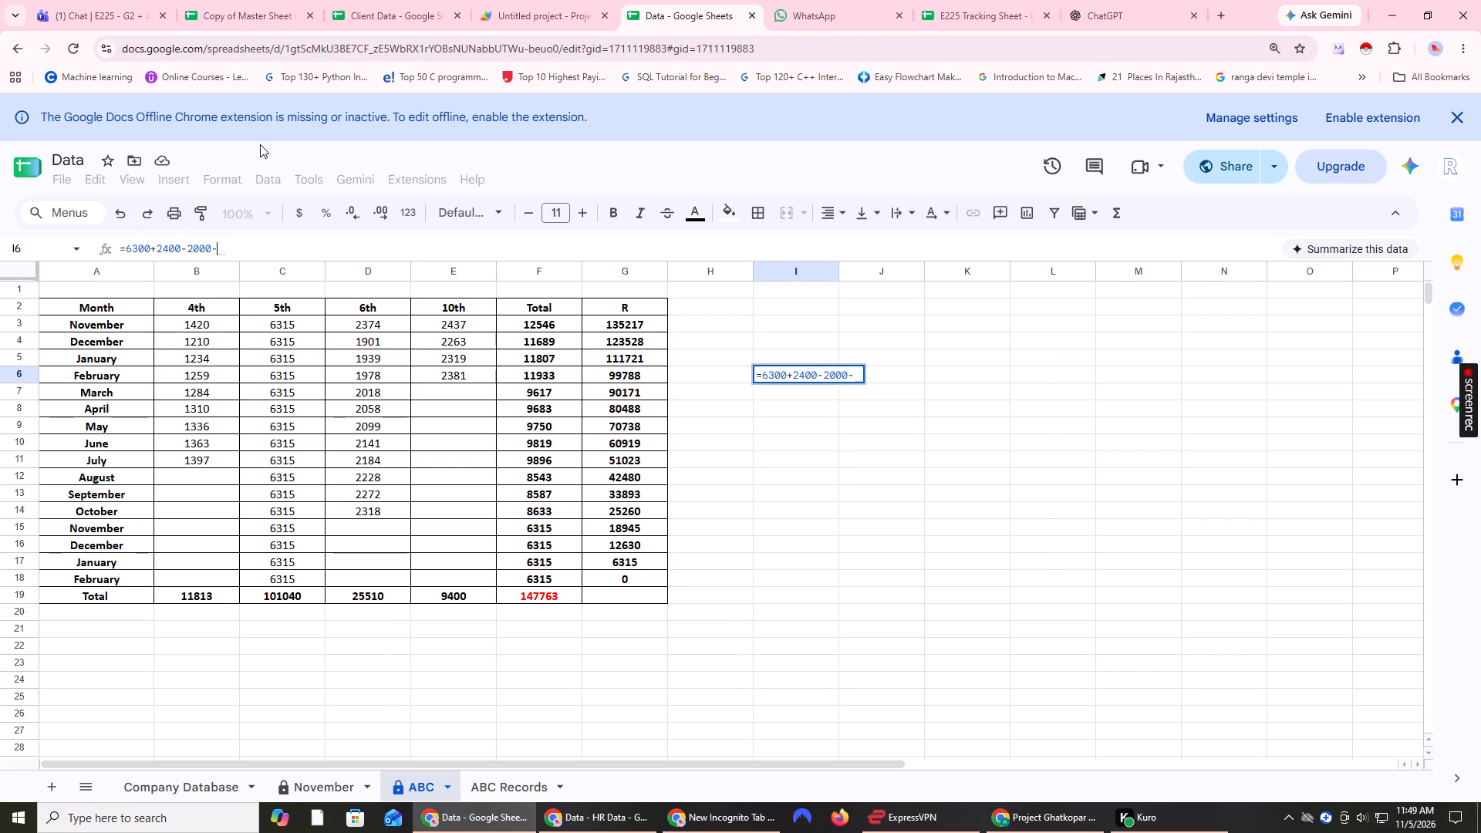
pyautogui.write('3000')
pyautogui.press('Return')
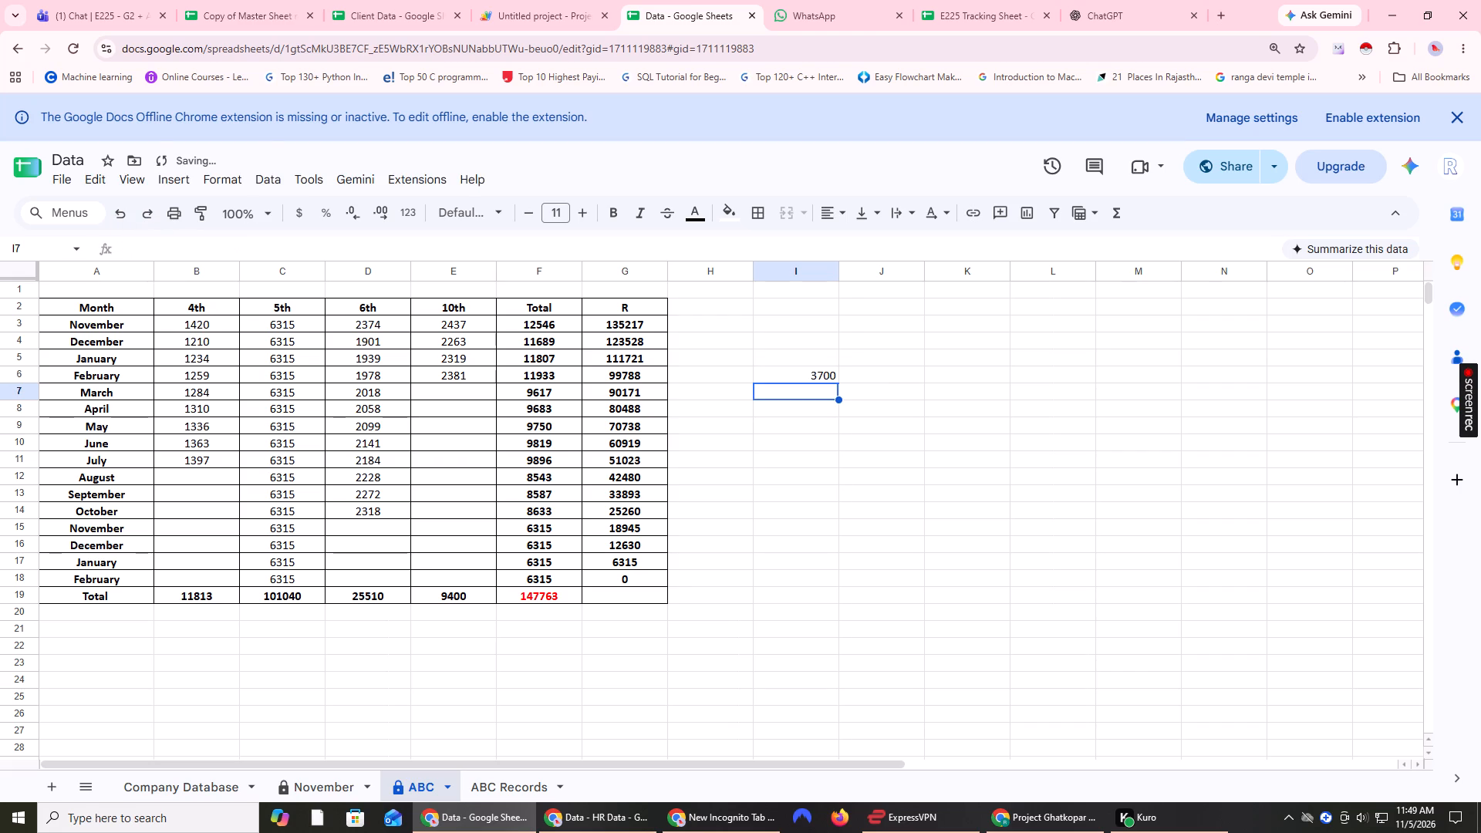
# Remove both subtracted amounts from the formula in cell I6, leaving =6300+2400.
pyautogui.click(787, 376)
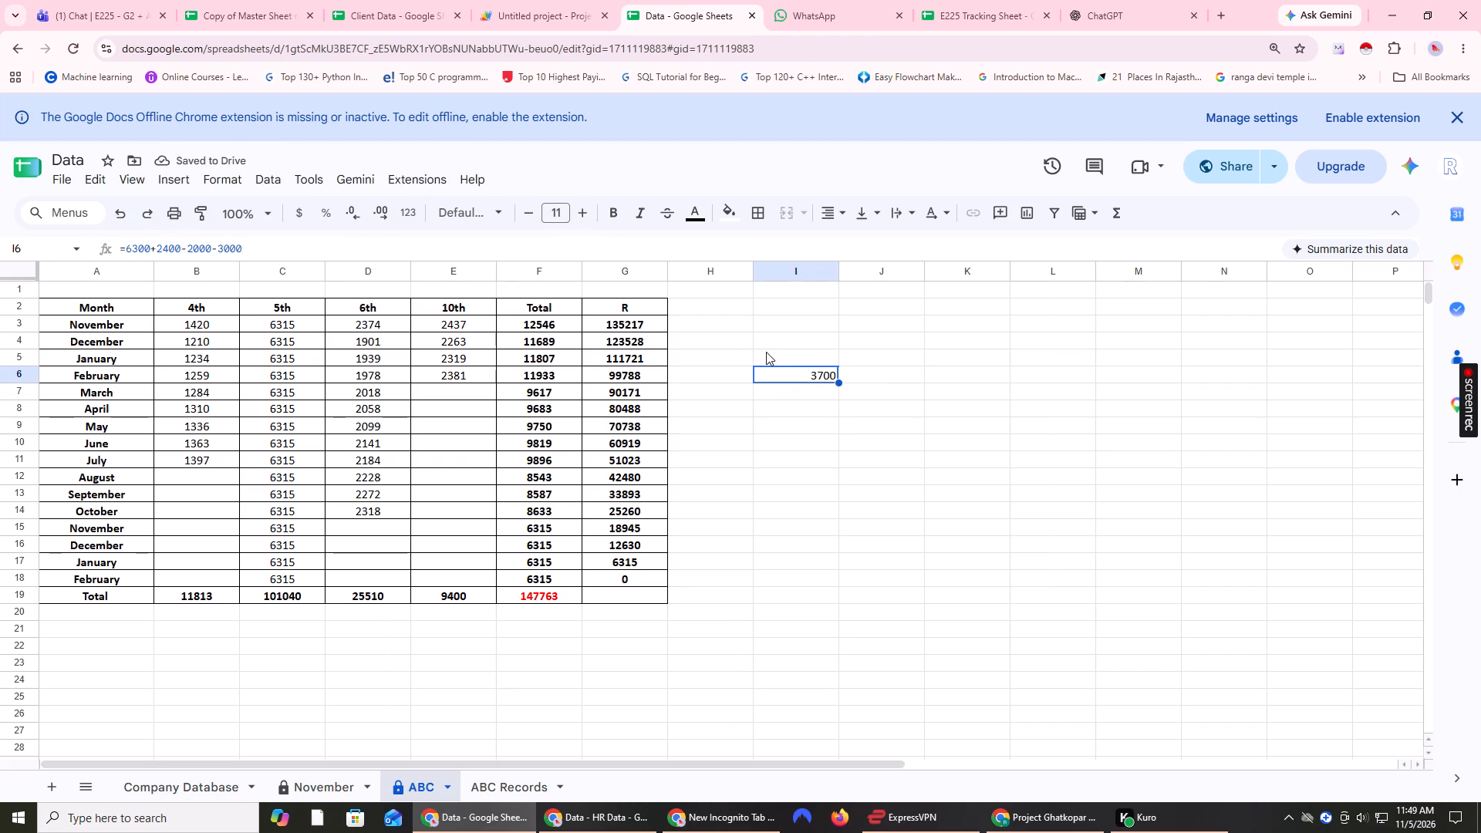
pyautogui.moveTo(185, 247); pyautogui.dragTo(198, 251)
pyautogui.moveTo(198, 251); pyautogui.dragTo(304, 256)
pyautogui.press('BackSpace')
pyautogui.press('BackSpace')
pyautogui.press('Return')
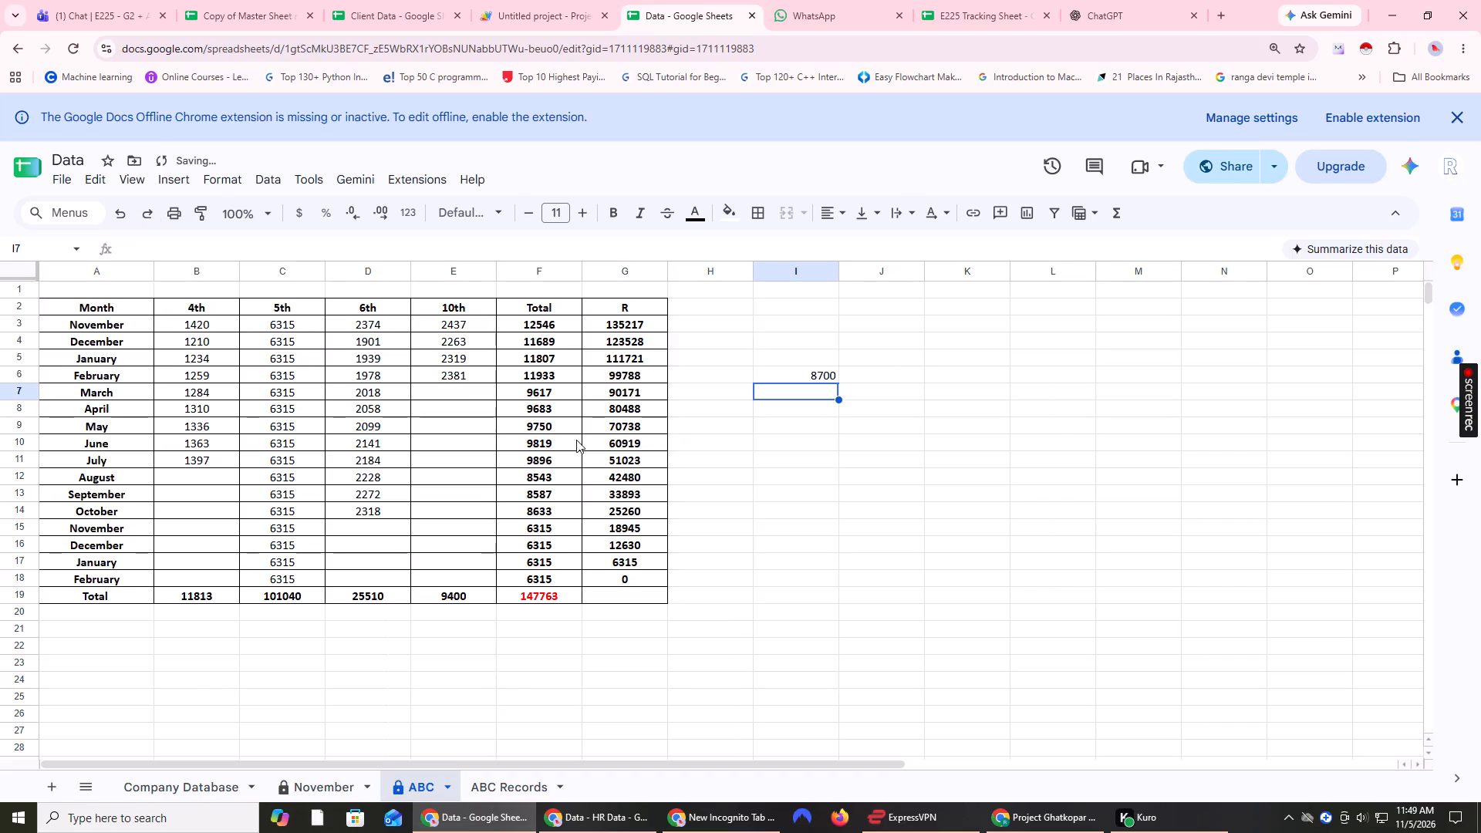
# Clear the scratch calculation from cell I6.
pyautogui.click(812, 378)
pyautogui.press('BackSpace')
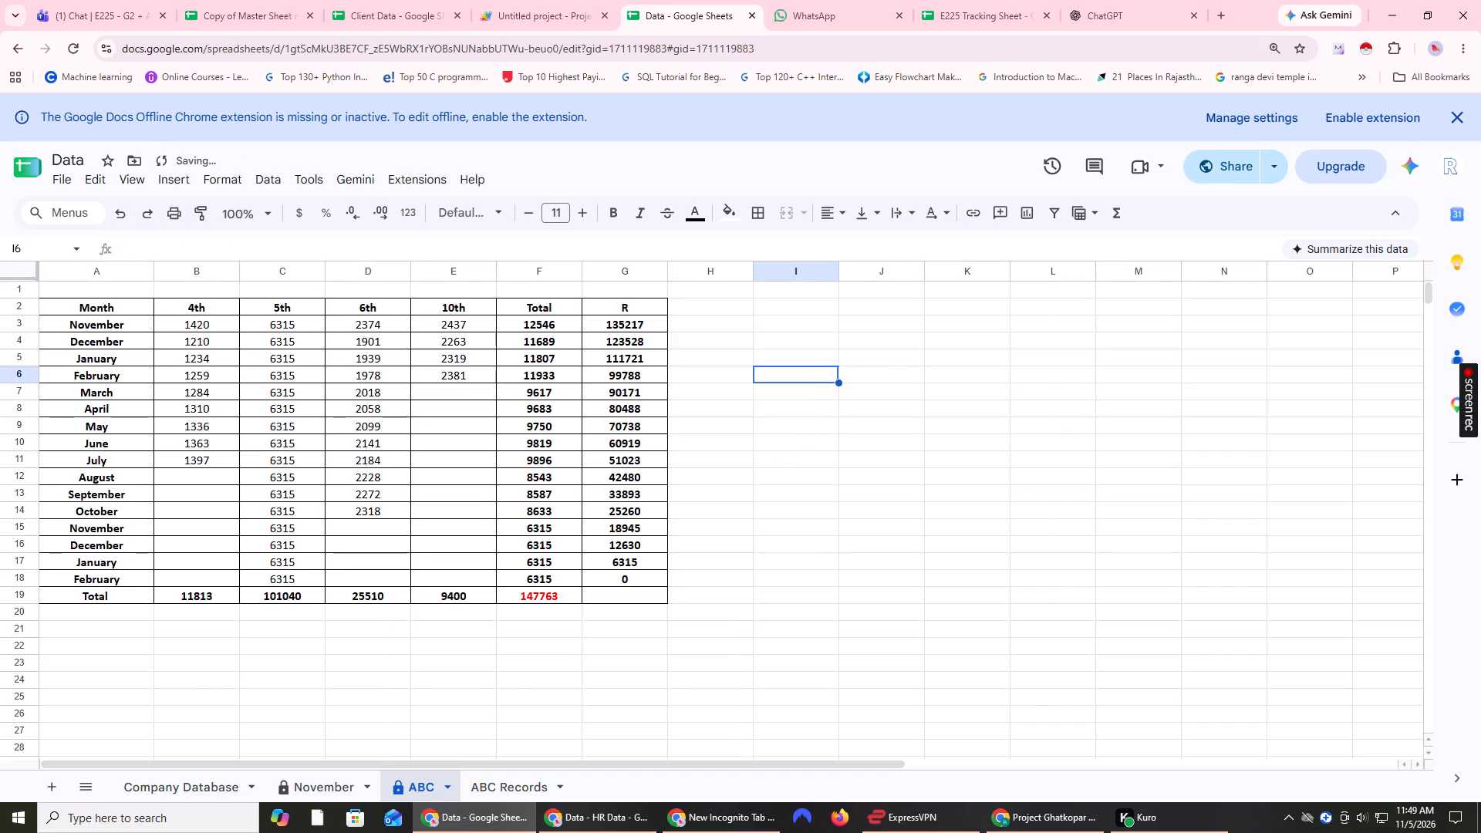
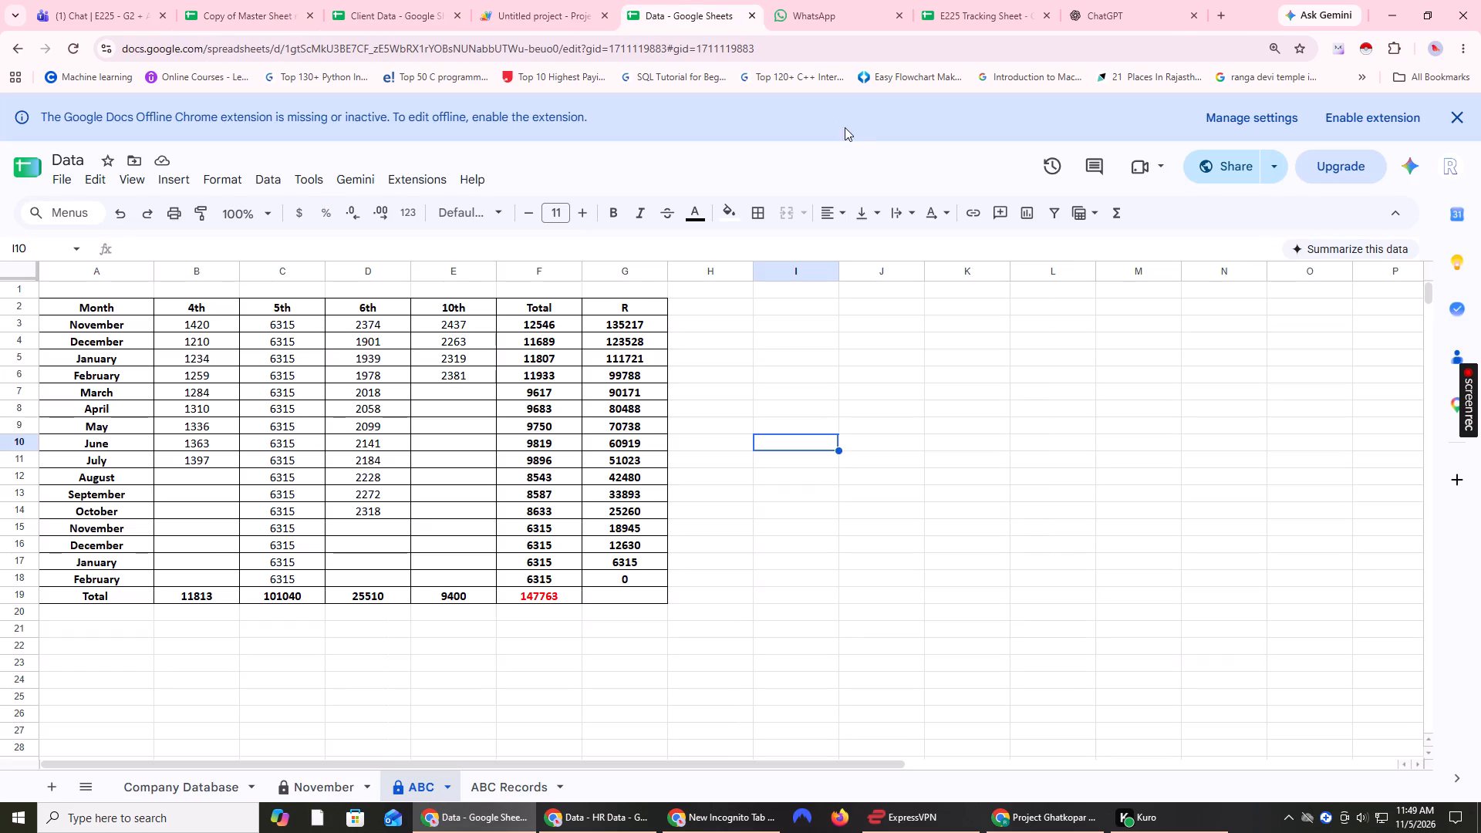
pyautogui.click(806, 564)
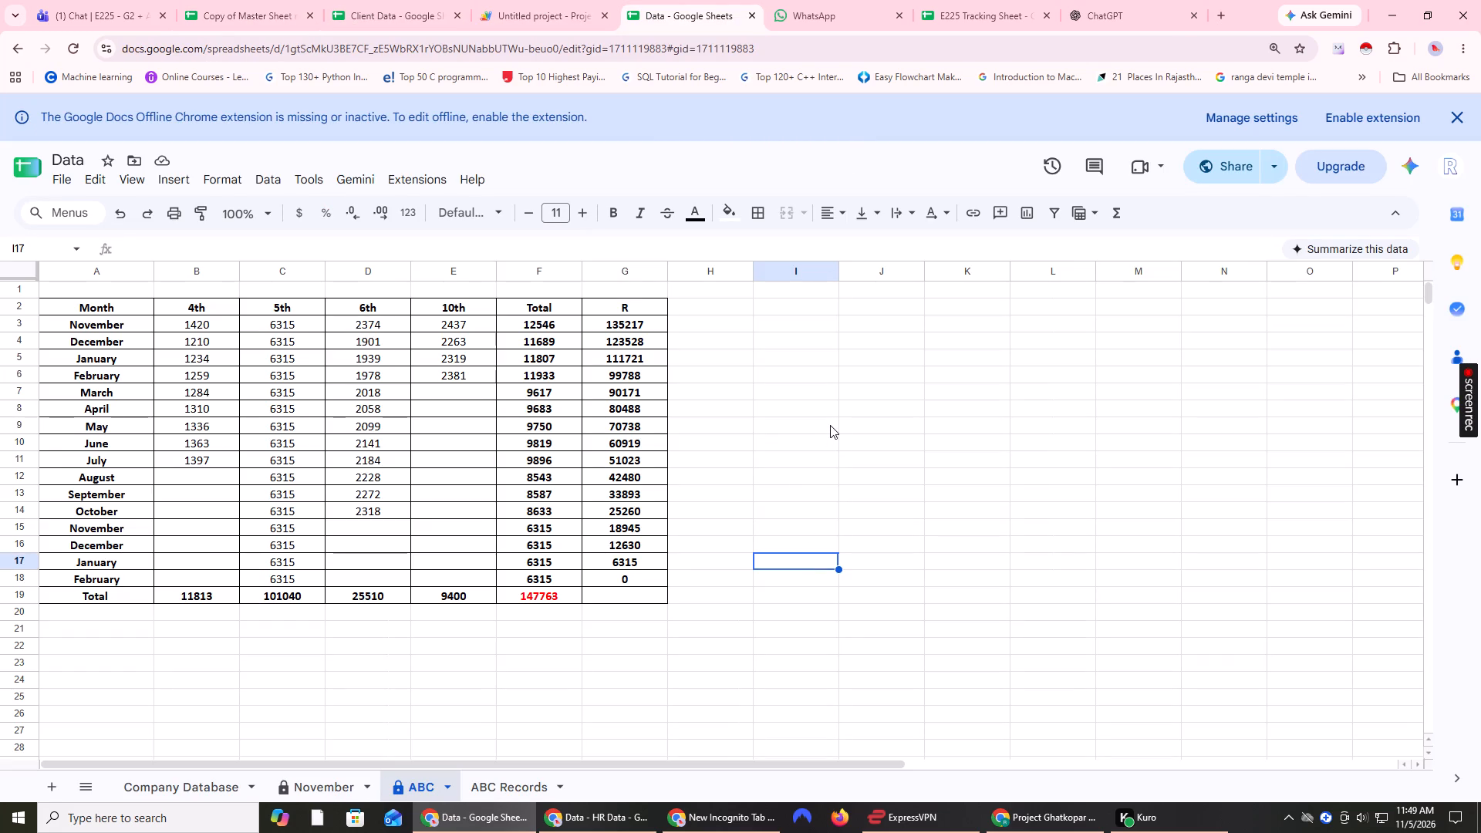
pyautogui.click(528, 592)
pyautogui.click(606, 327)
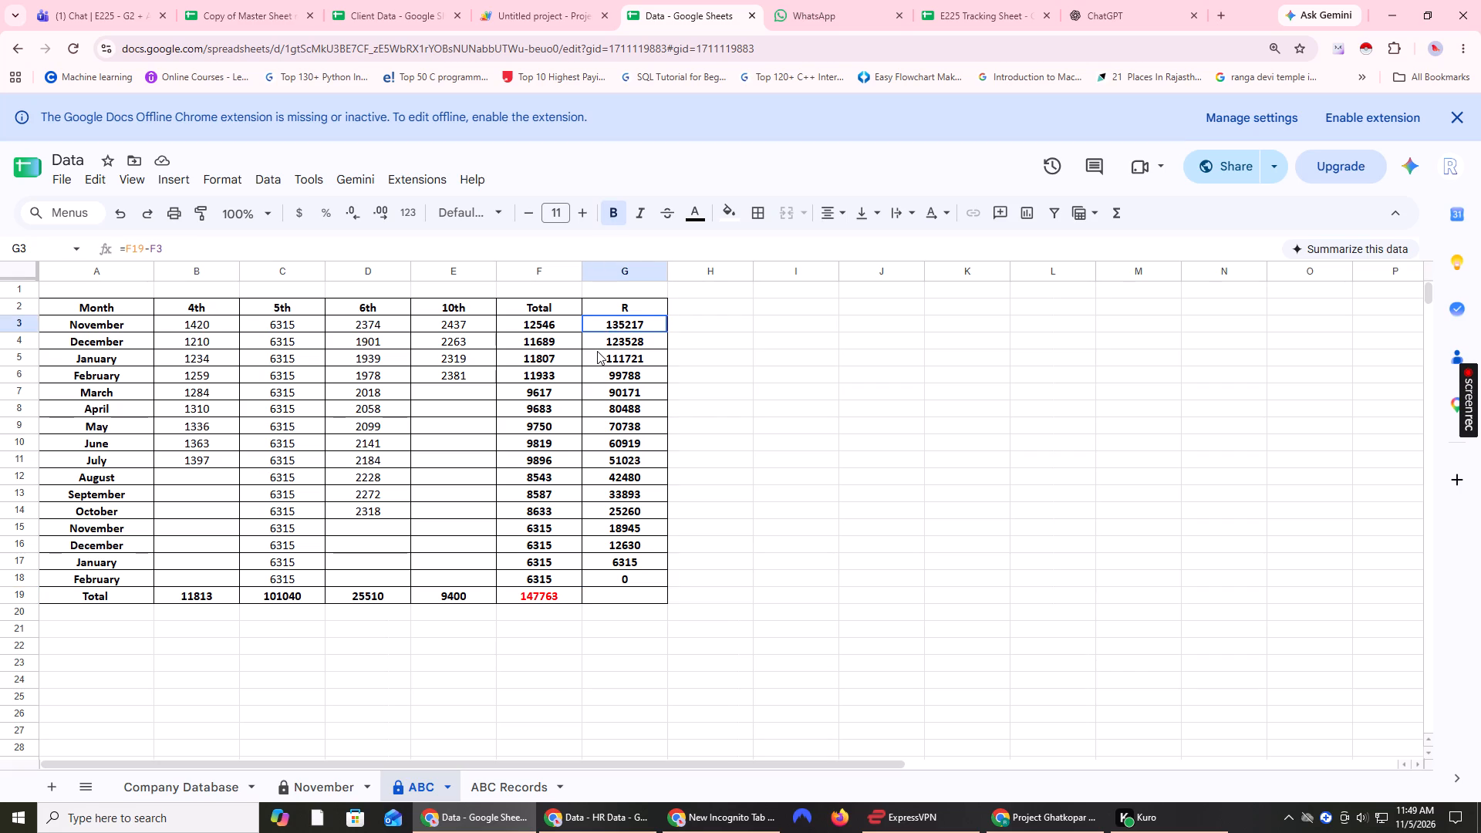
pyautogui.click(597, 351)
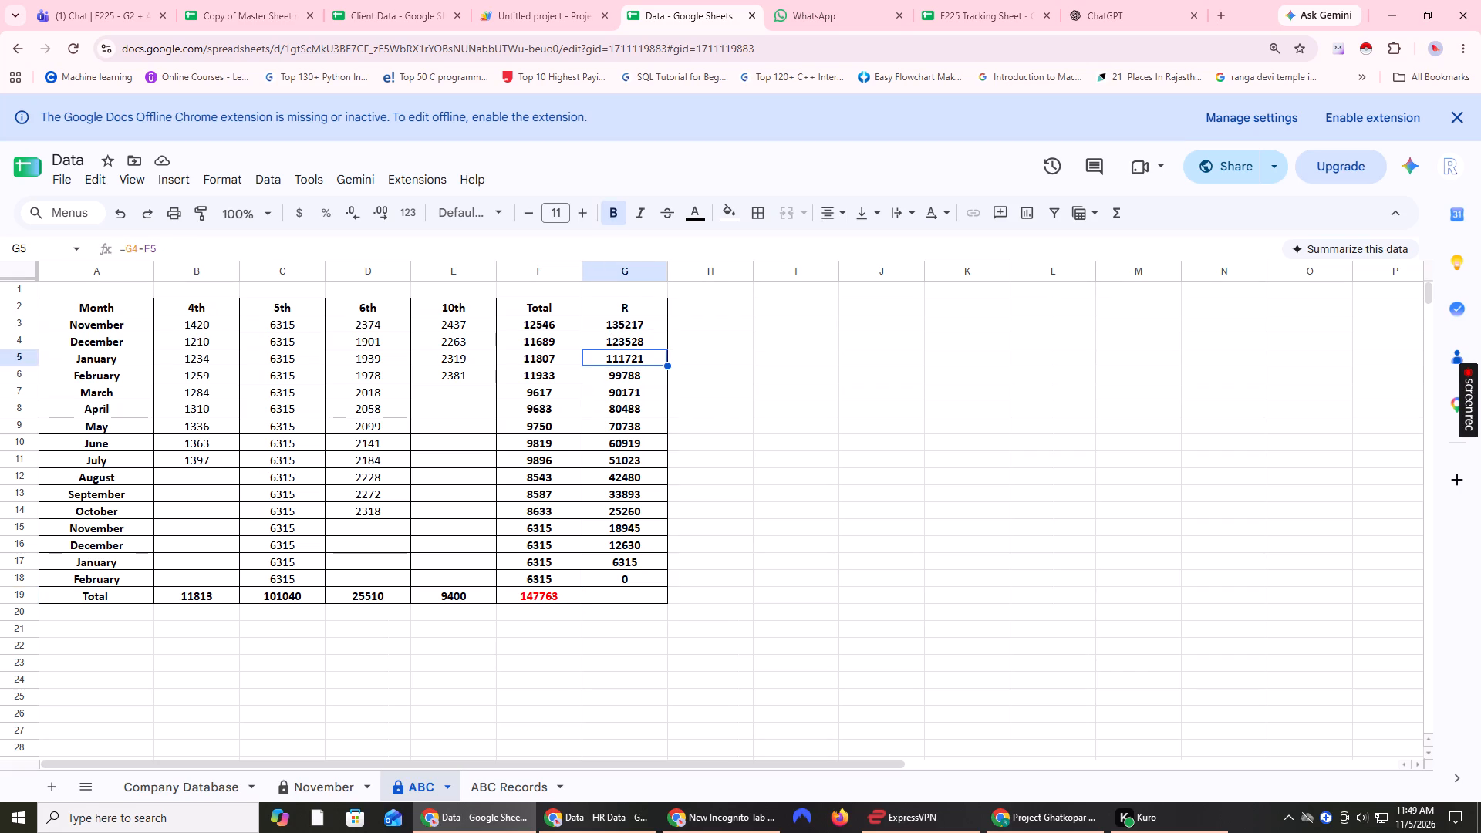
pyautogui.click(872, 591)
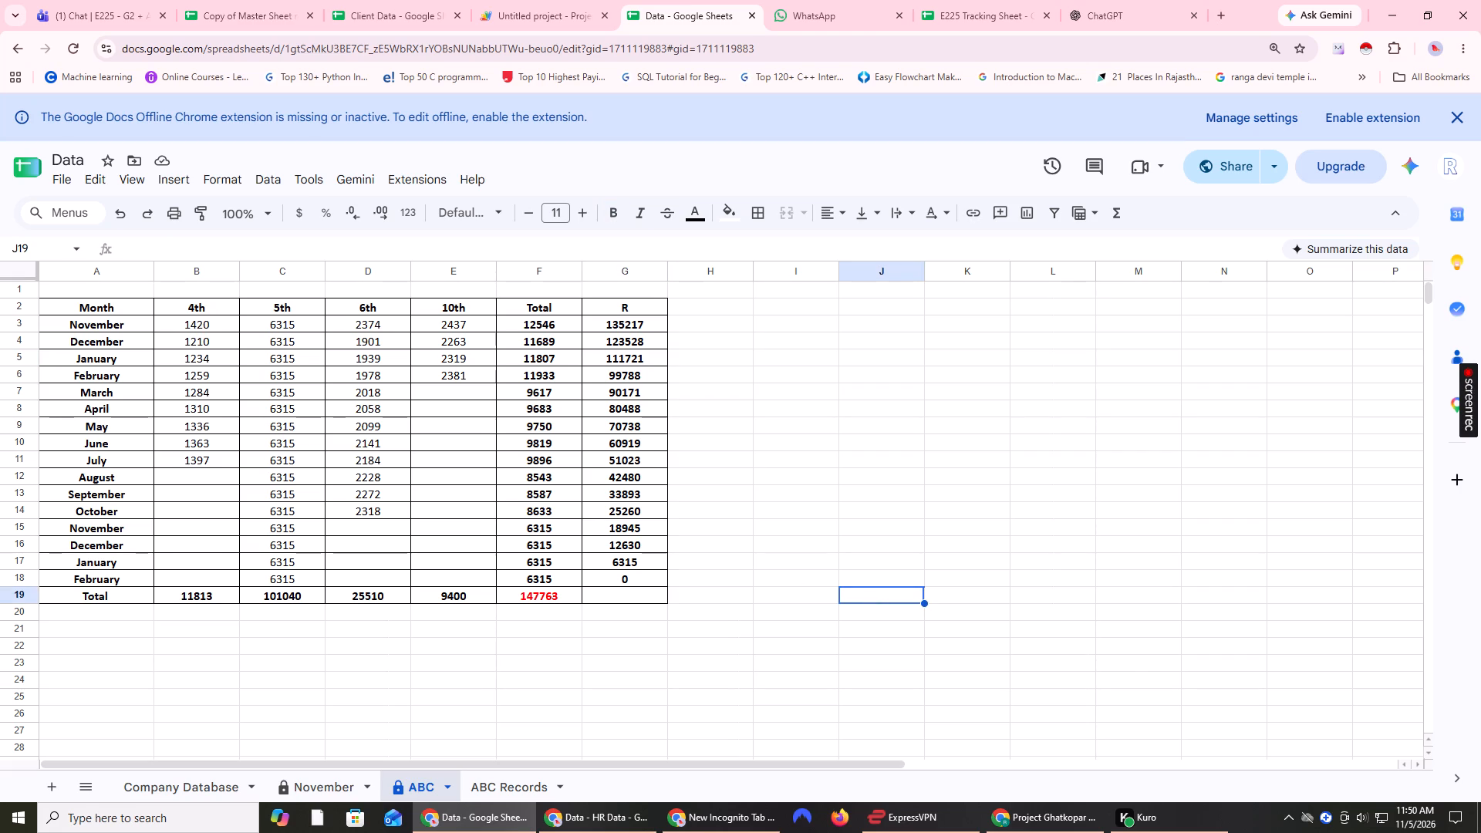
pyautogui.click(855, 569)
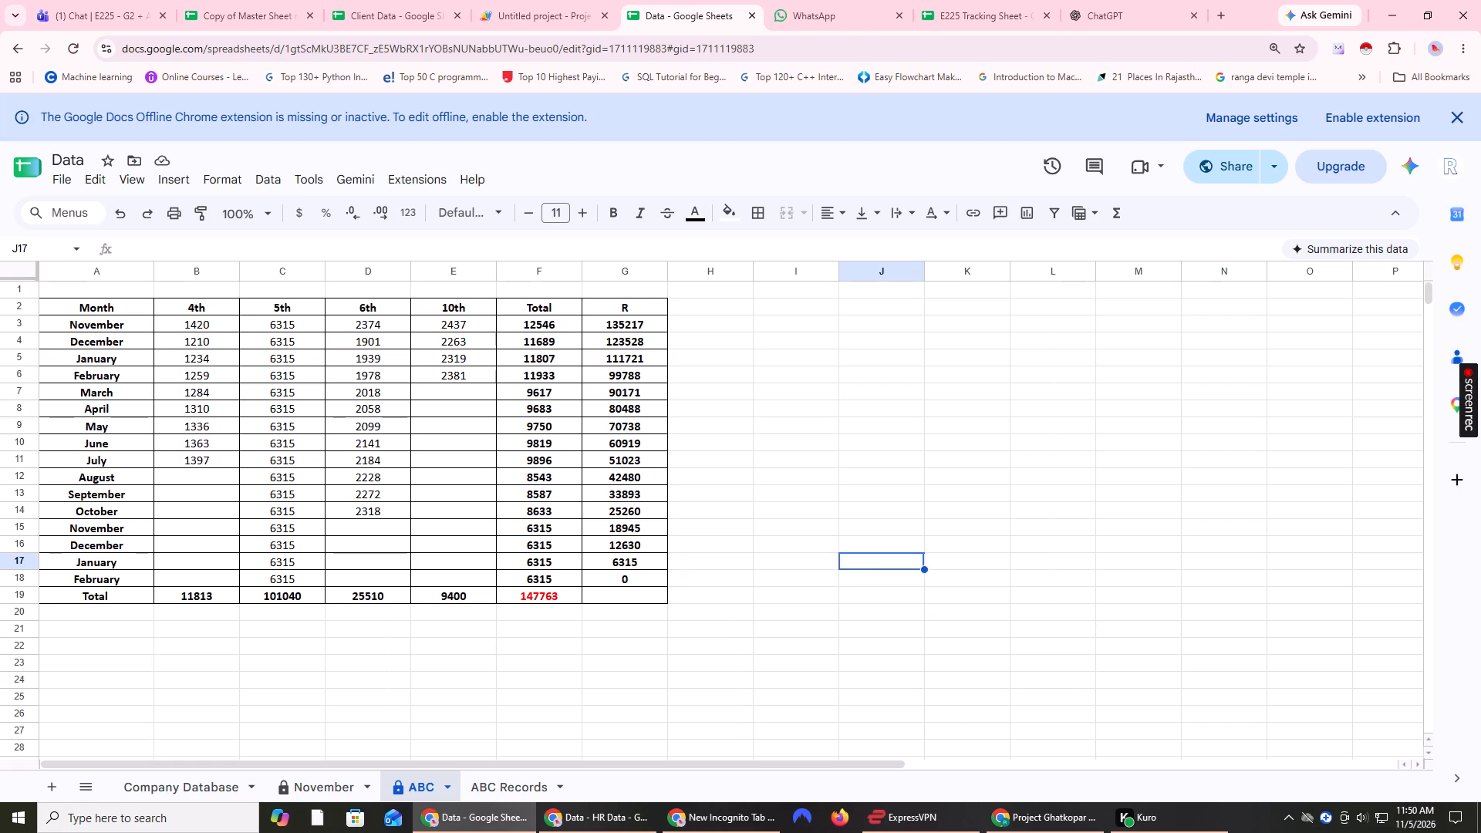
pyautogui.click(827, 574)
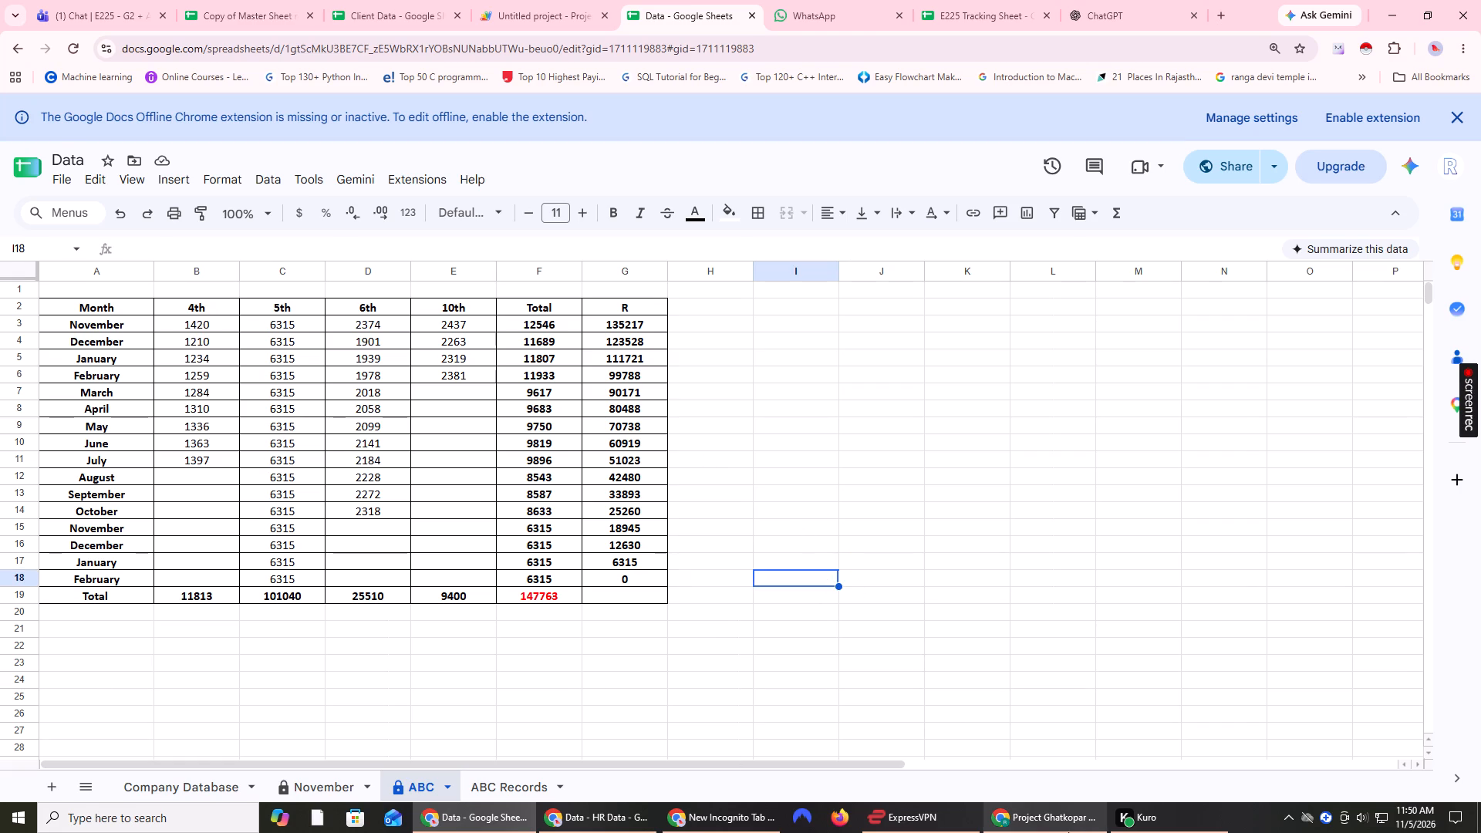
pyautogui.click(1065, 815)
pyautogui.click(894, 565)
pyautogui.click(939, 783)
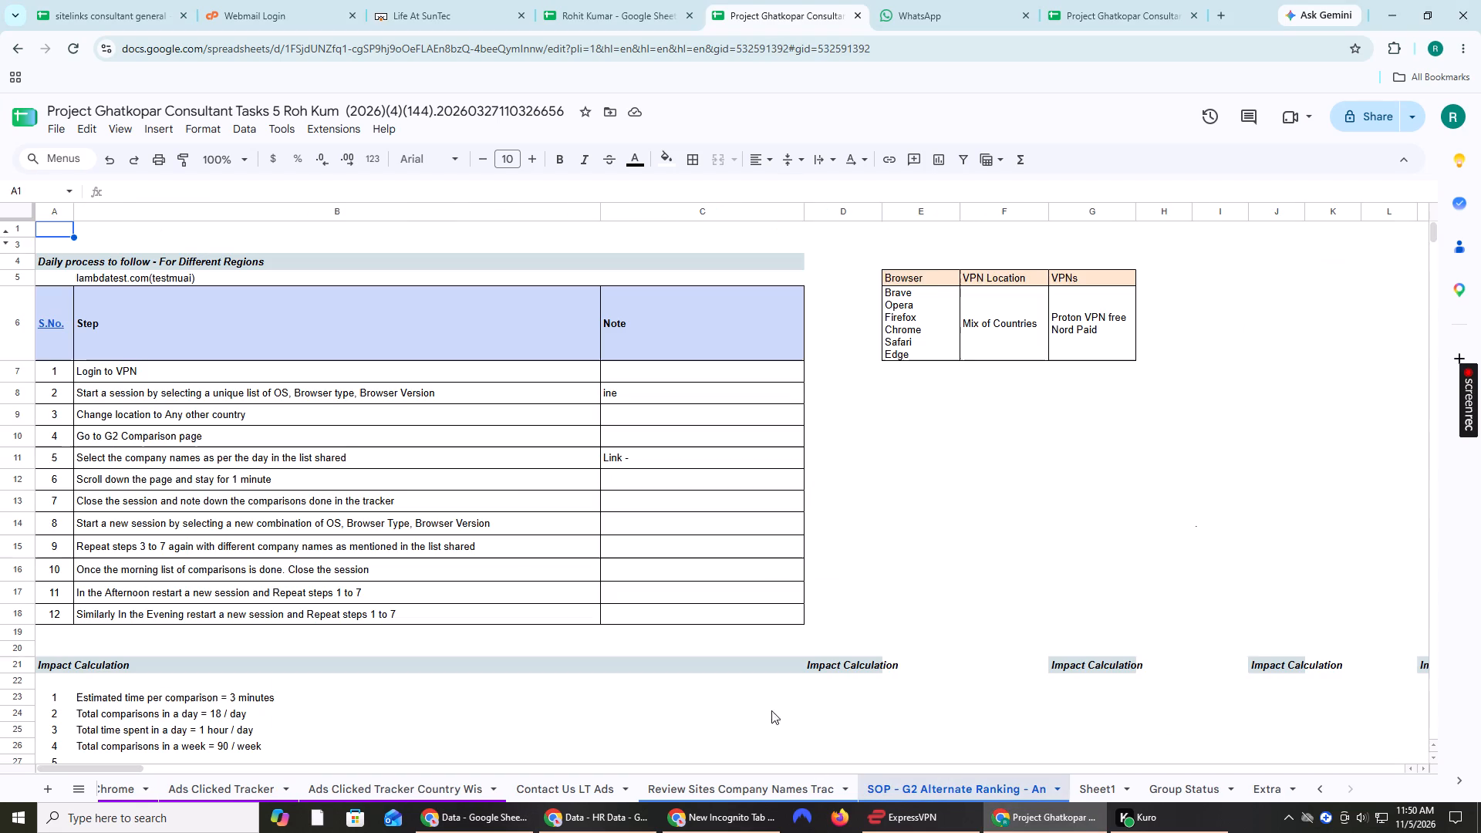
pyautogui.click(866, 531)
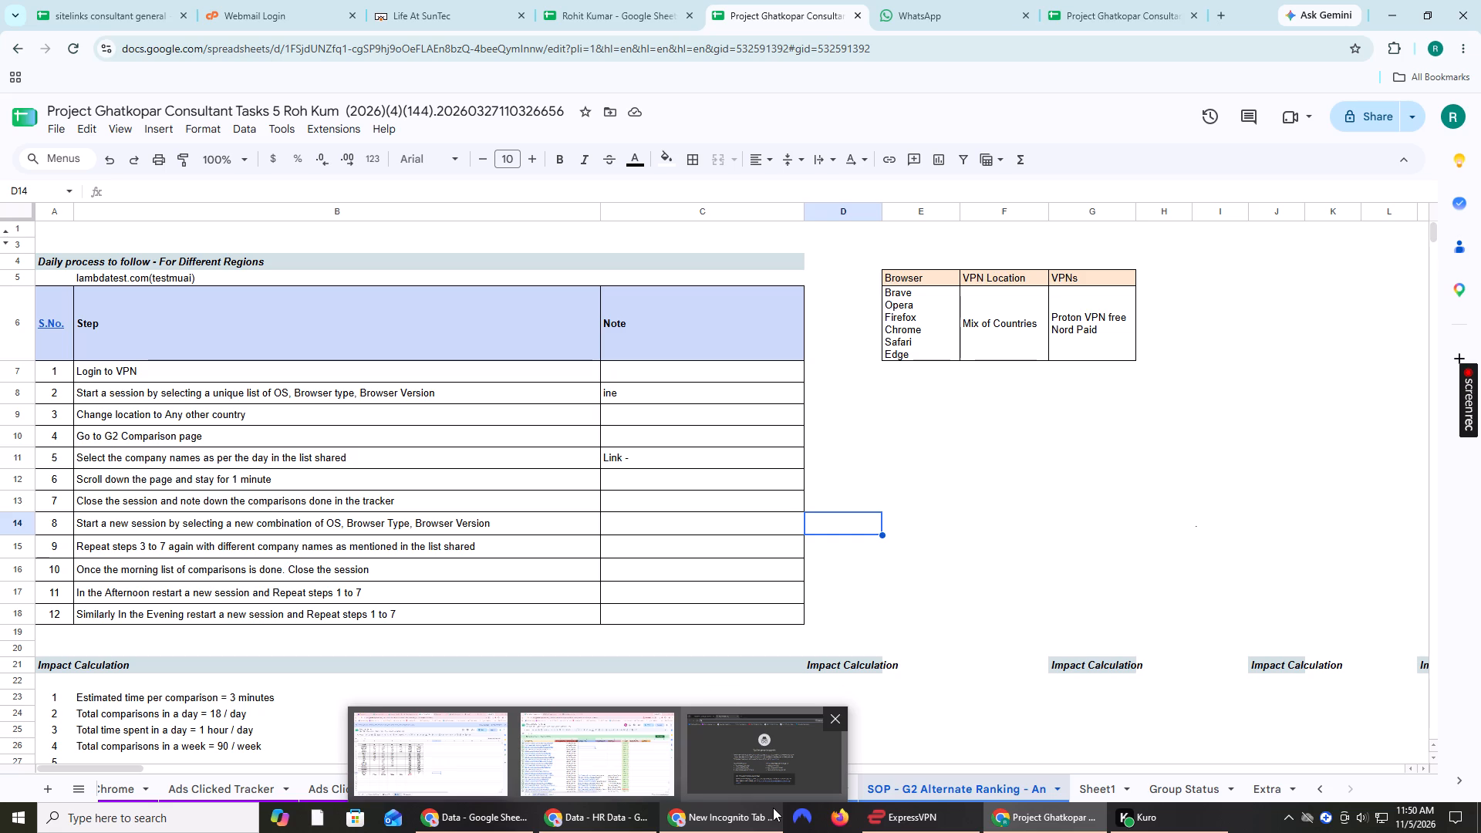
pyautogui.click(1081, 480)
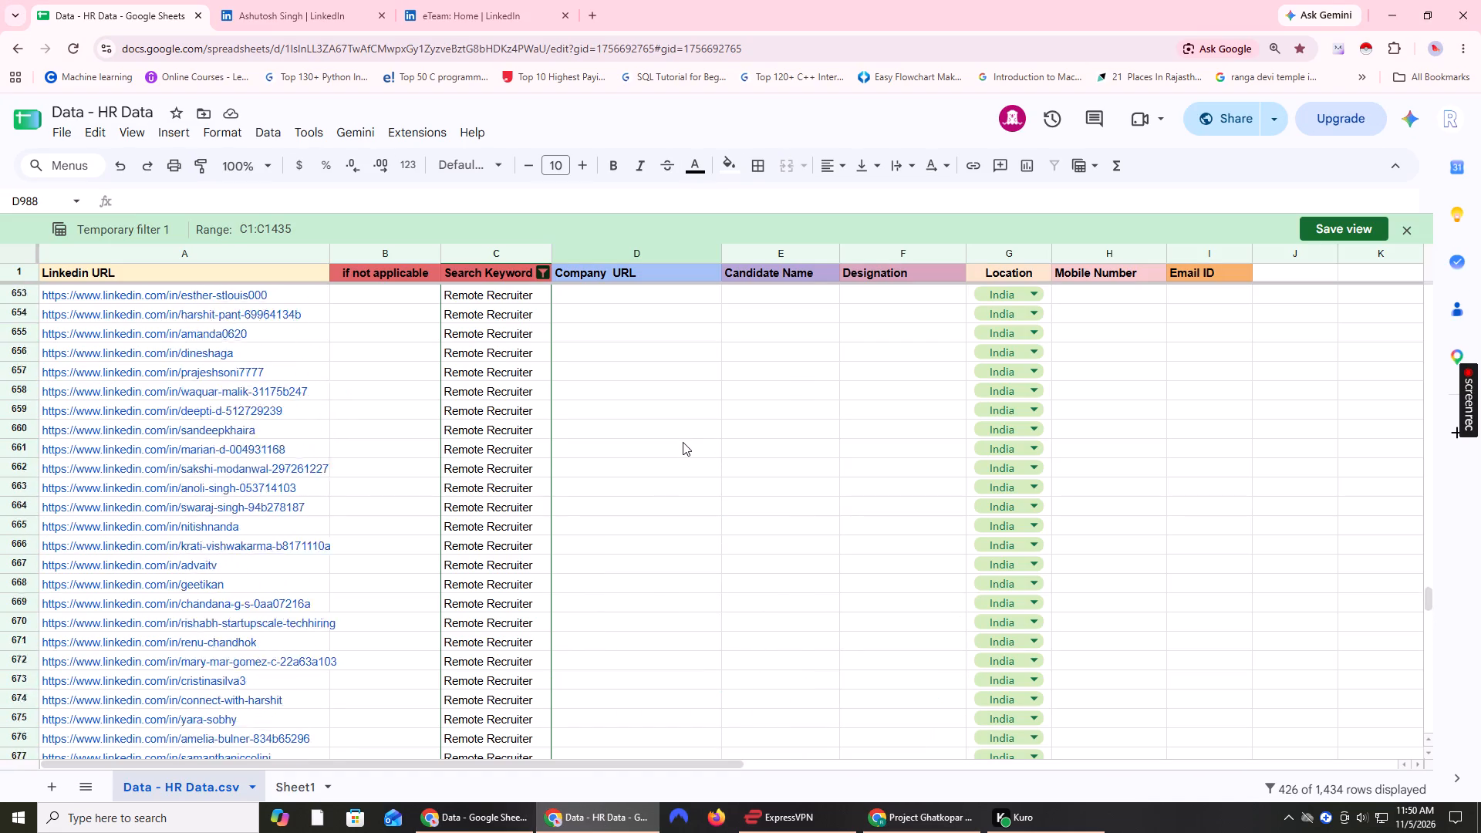
pyautogui.scroll(1, 683, 442)
pyautogui.scroll(-20, 683, 442)
pyautogui.scroll(-4, 714, 663)
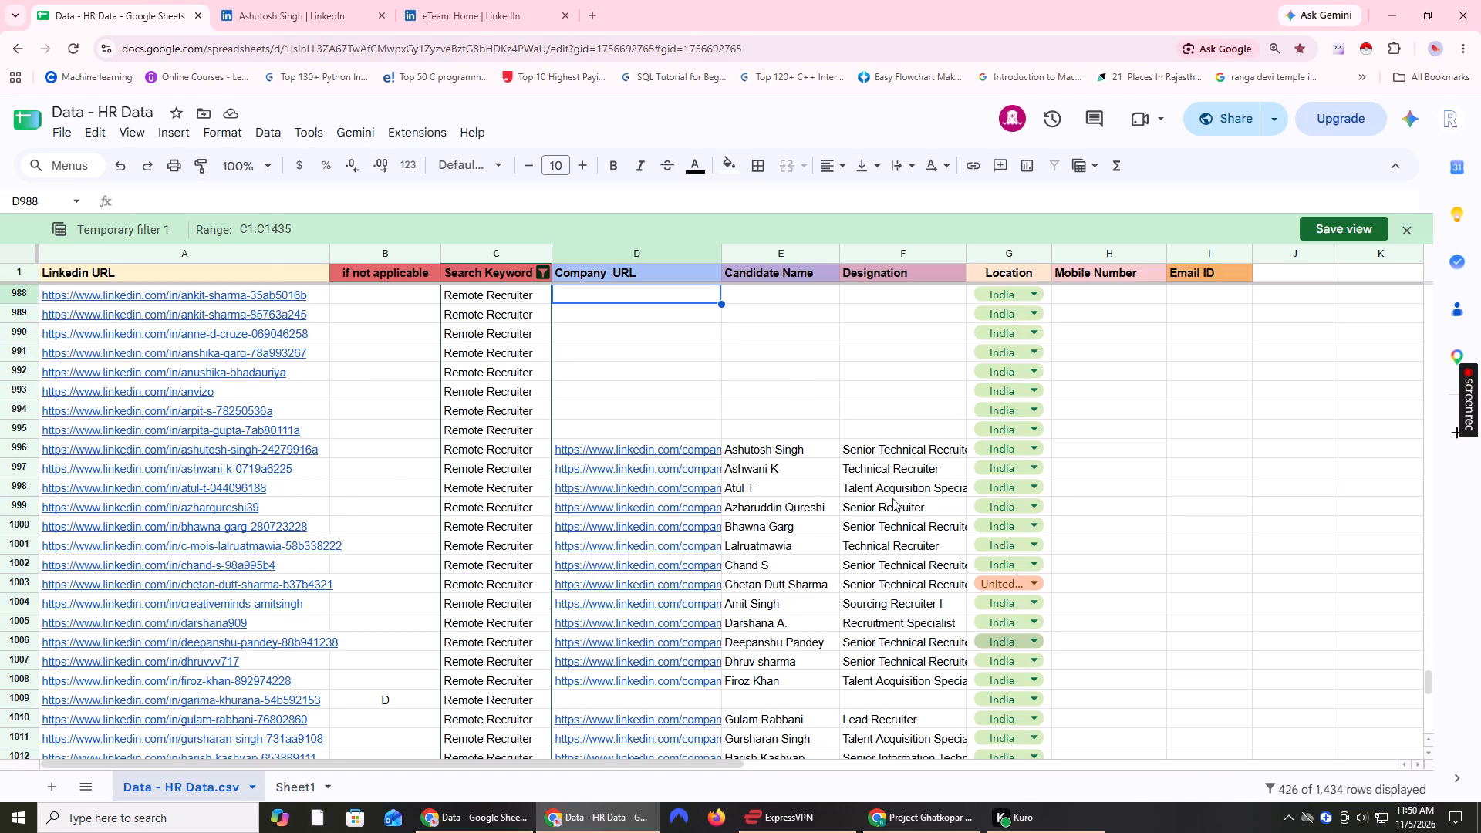
pyautogui.click(622, 432)
pyautogui.press('Left')
pyautogui.press('Left')
pyautogui.press('Left')
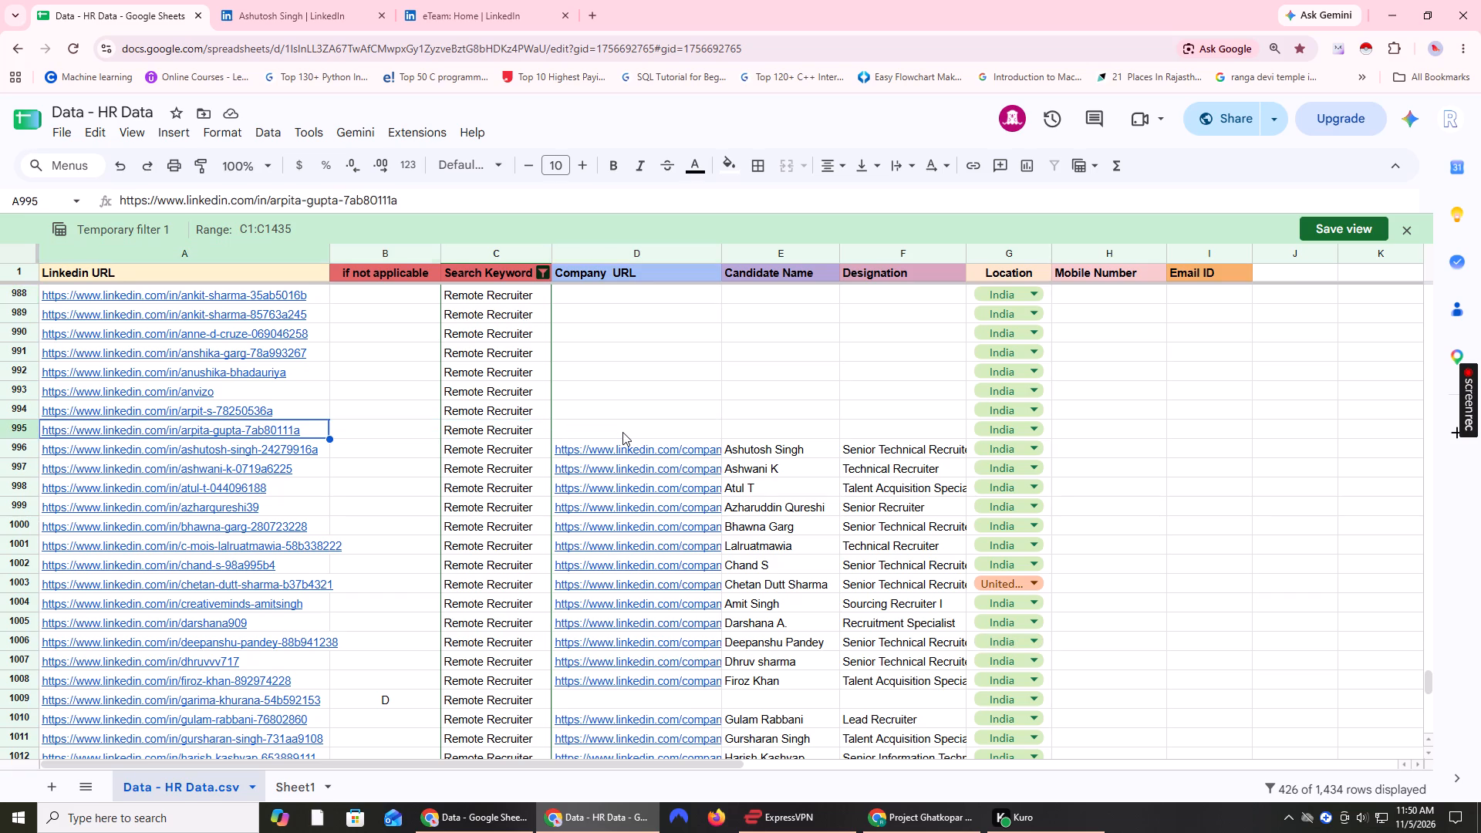
pyautogui.click(196, 433)
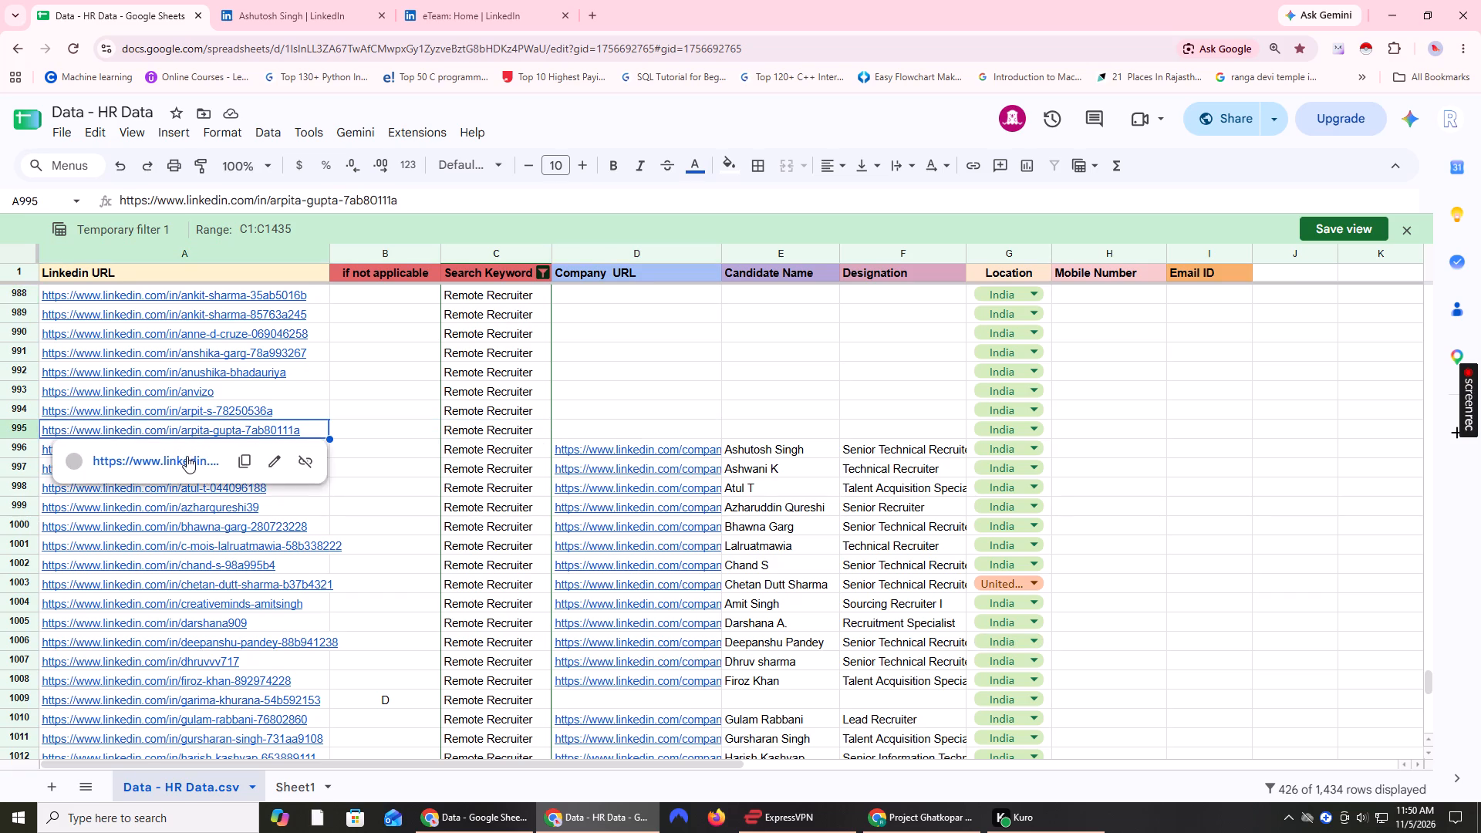
pyautogui.click(180, 459)
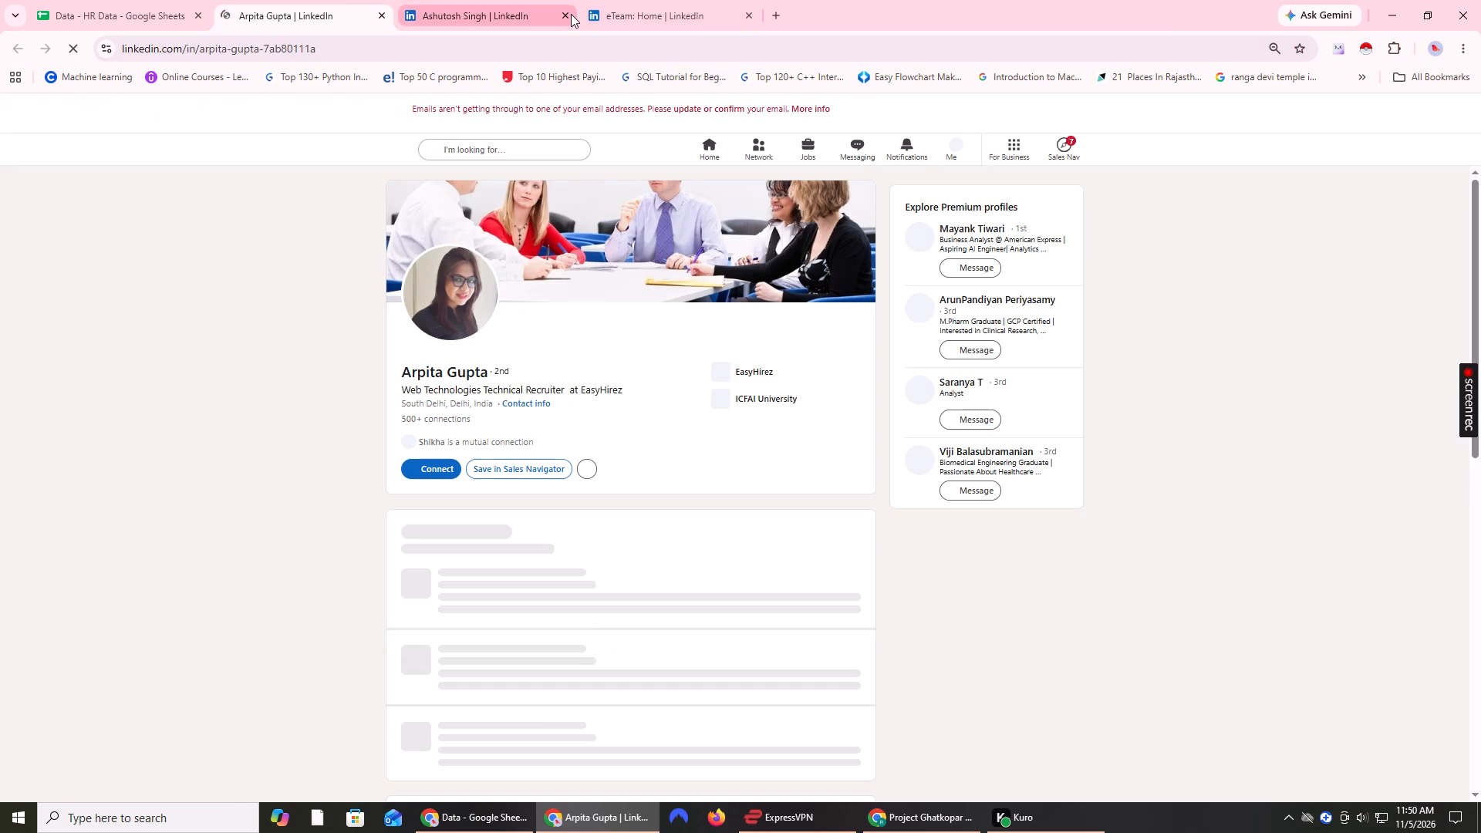
# Close the leftover LinkedIn tabs for the previous candidate and the eTeam company page.
pyautogui.click(568, 15)
pyautogui.click(567, 15)
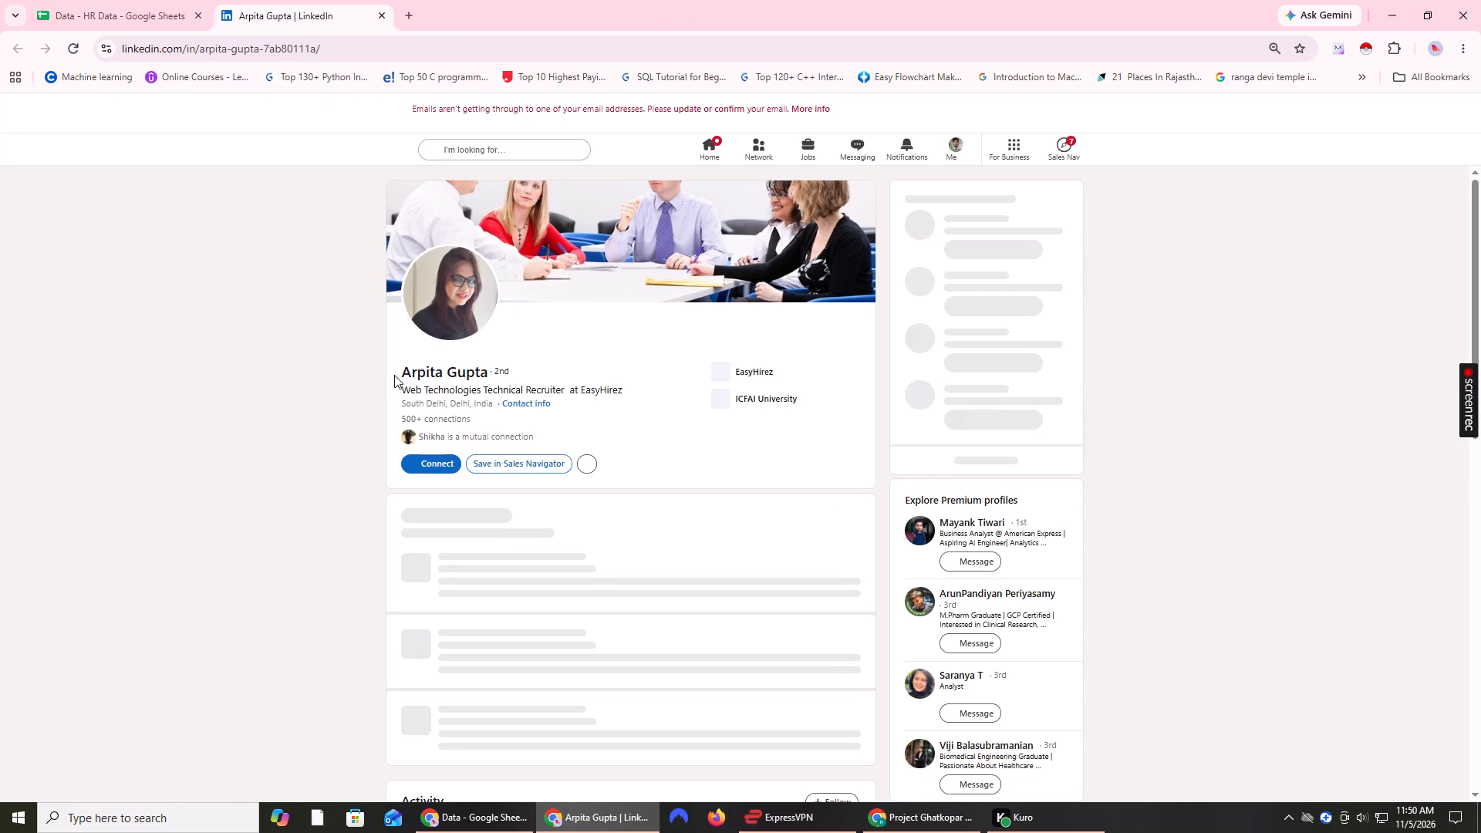
# Copy the candidate's name from the open profile into the Candidate Name cell of row 995.
pyautogui.moveTo(393, 375); pyautogui.dragTo(487, 376)
pyautogui.hotkey('ctrl', 'c')
pyautogui.click(187, 339)
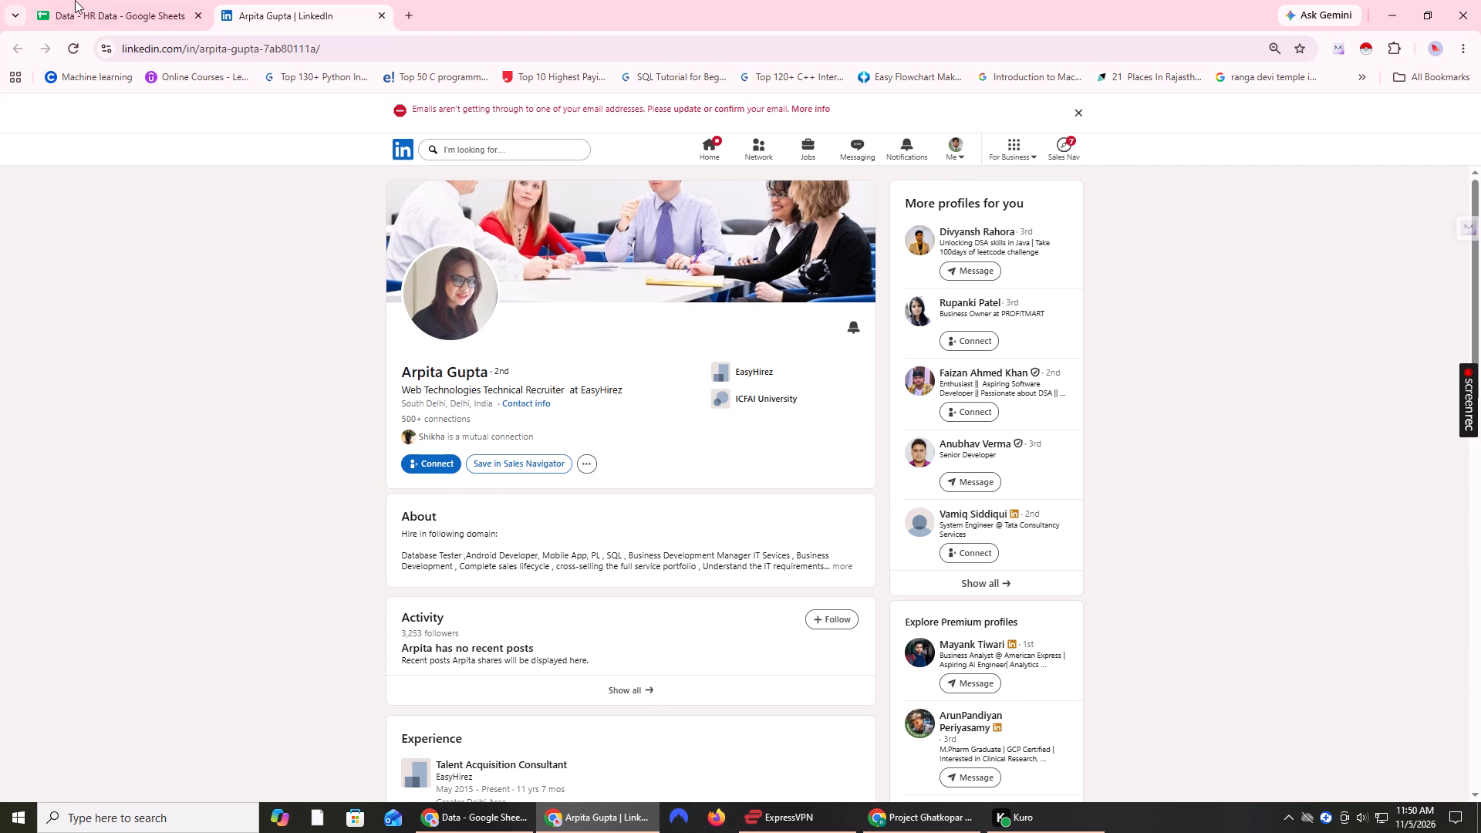
pyautogui.click(71, 0)
pyautogui.doubleClick(753, 433)
pyautogui.hotkey('ctrl', 'v')
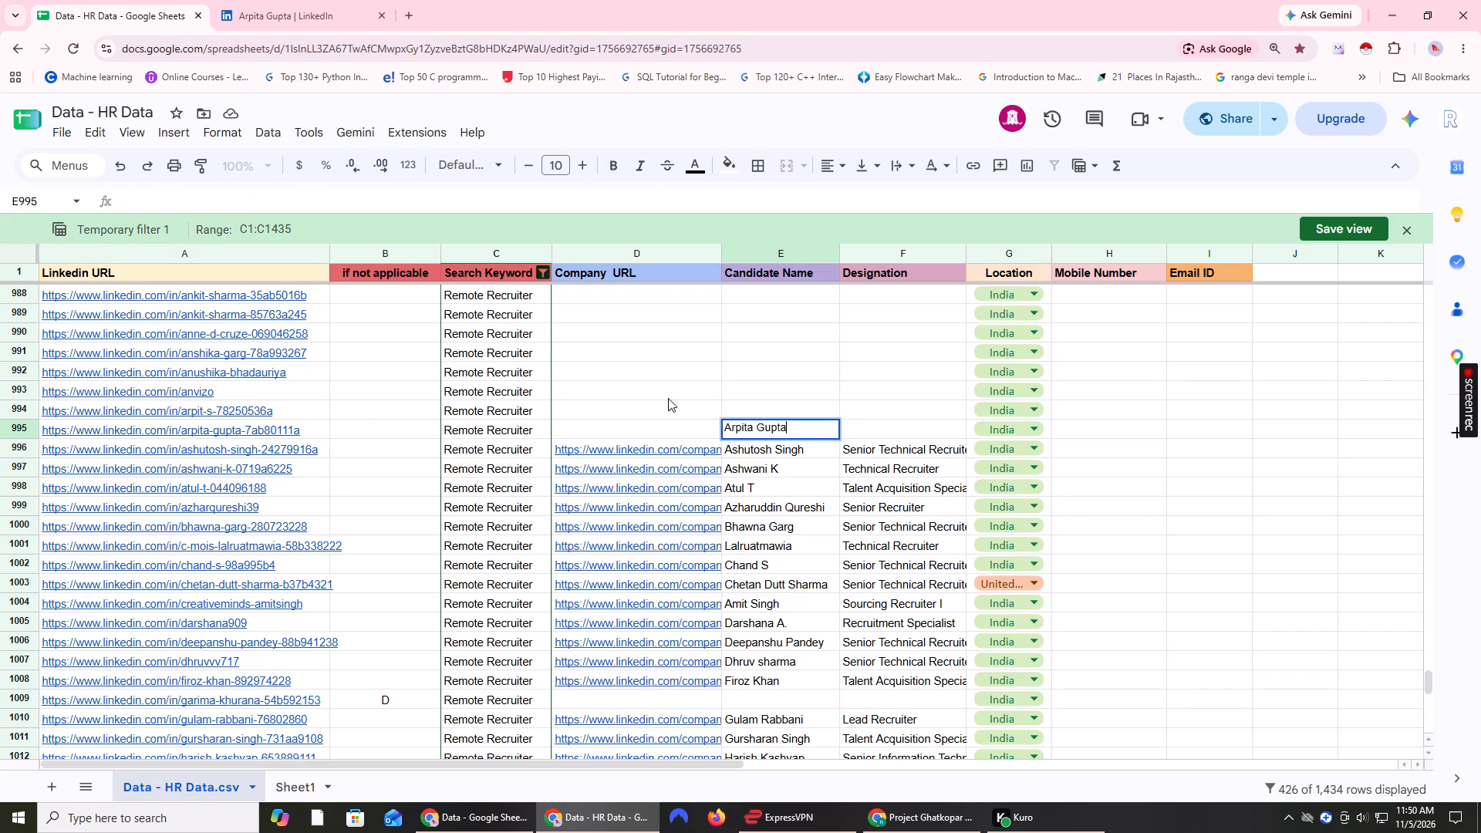
pyautogui.keyDown('ctrl'); pyautogui.click(666, 392); pyautogui.keyUp('ctrl')
# Copy the job title Talent Acquisition Consultant from the profile's Experience section into the Designation cell of row 995.
pyautogui.click(312, 0)
pyautogui.scroll(-2, 481, 459)
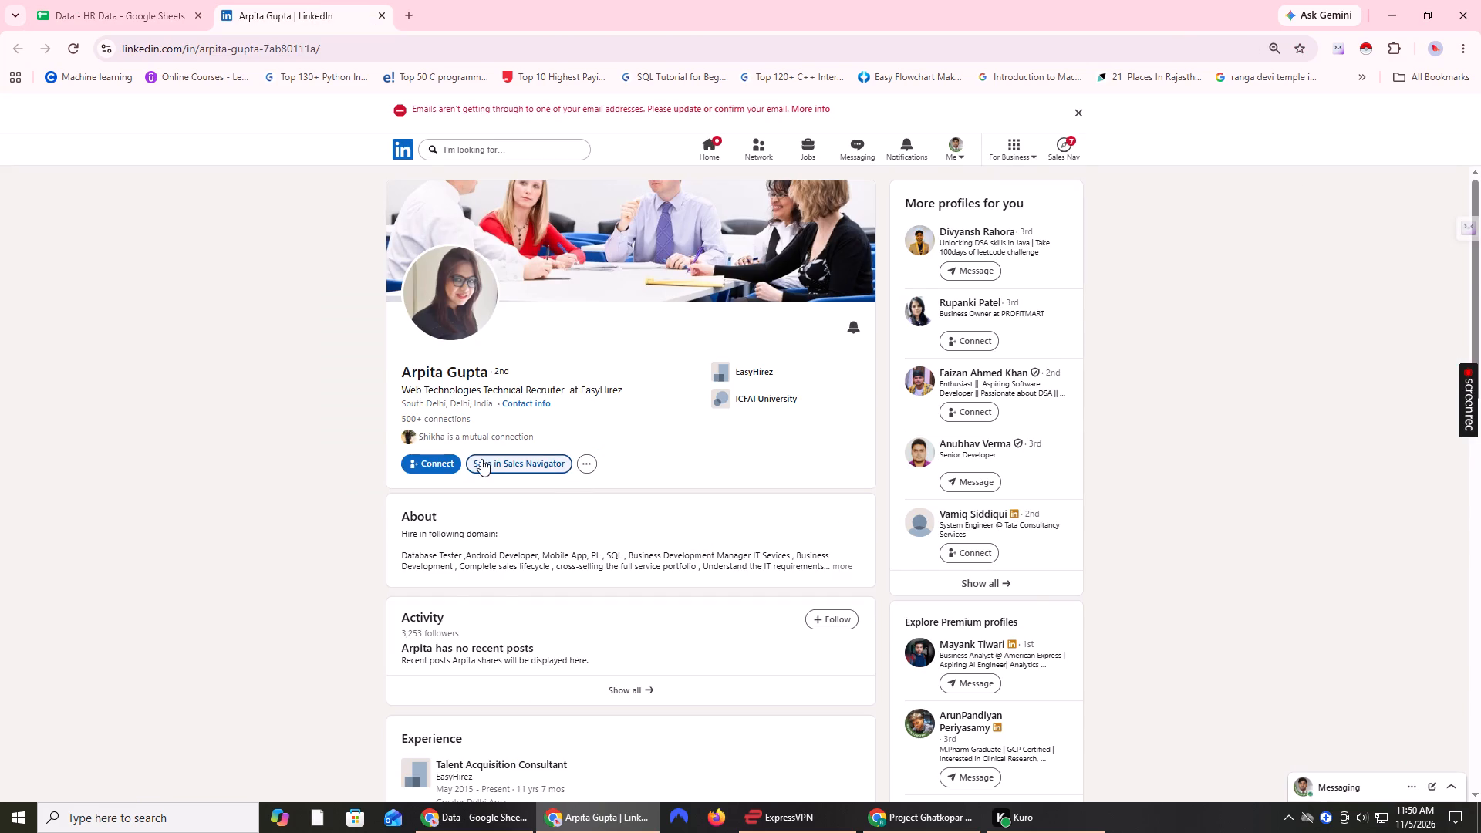
pyautogui.scroll(-3, 481, 459)
pyautogui.moveTo(435, 380); pyautogui.dragTo(483, 380)
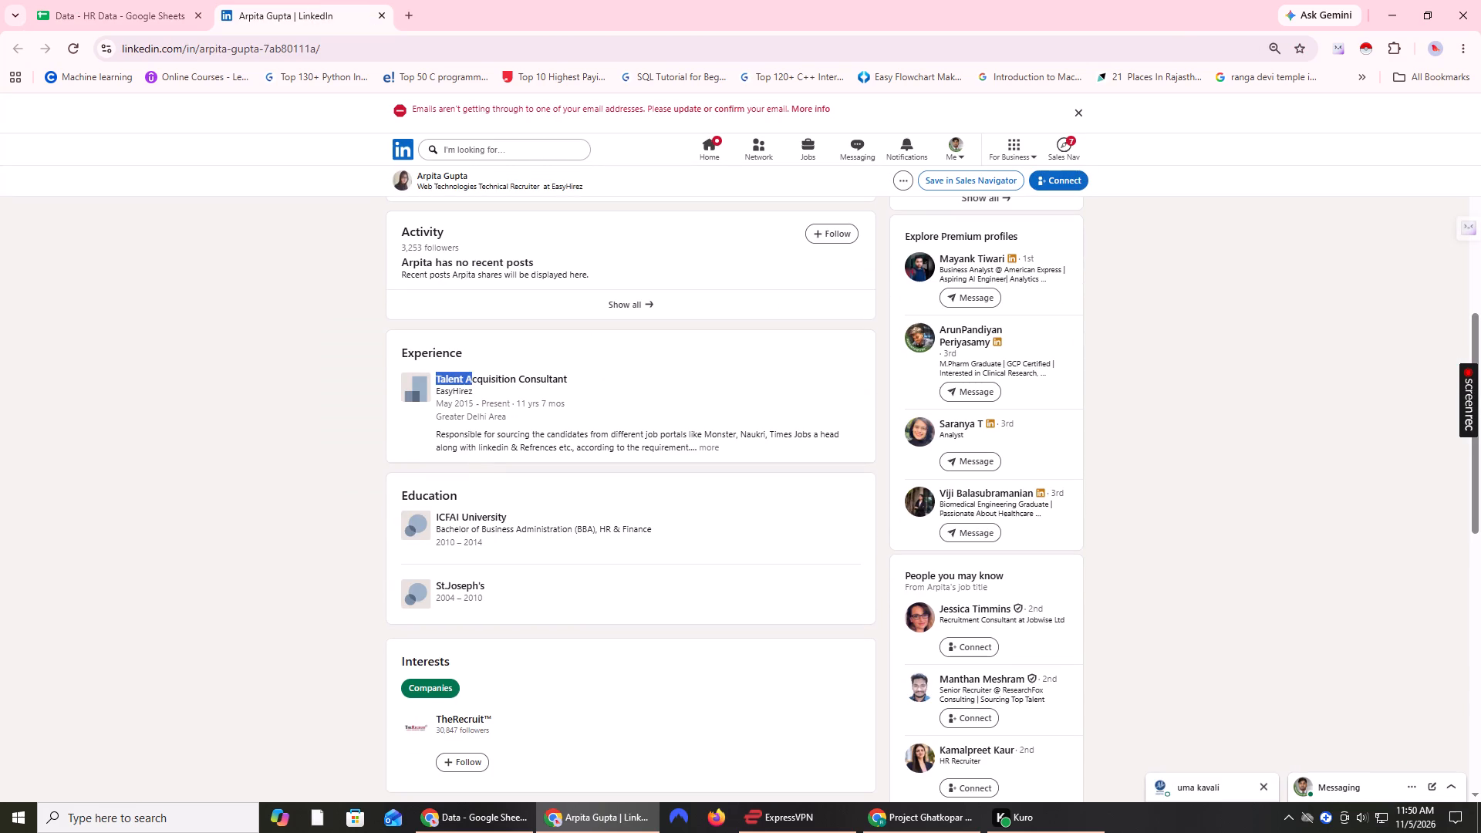
pyautogui.moveTo(483, 380); pyautogui.dragTo(588, 378)
pyautogui.hotkey('ctrl', 'c')
pyautogui.scroll(9, 265, 460)
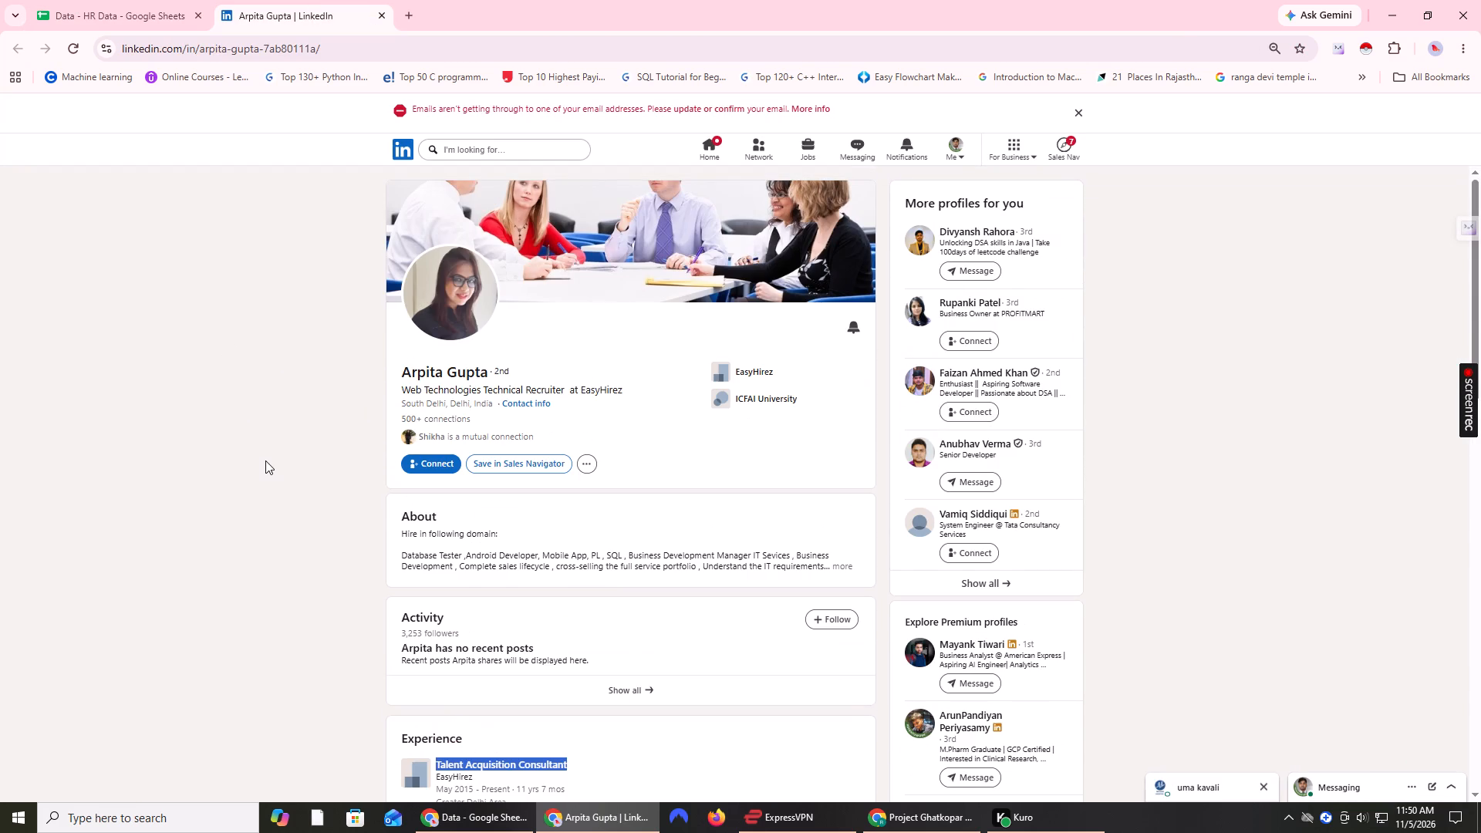
pyautogui.scroll(1, 265, 460)
pyautogui.click(79, 0)
pyautogui.doubleClick(878, 430)
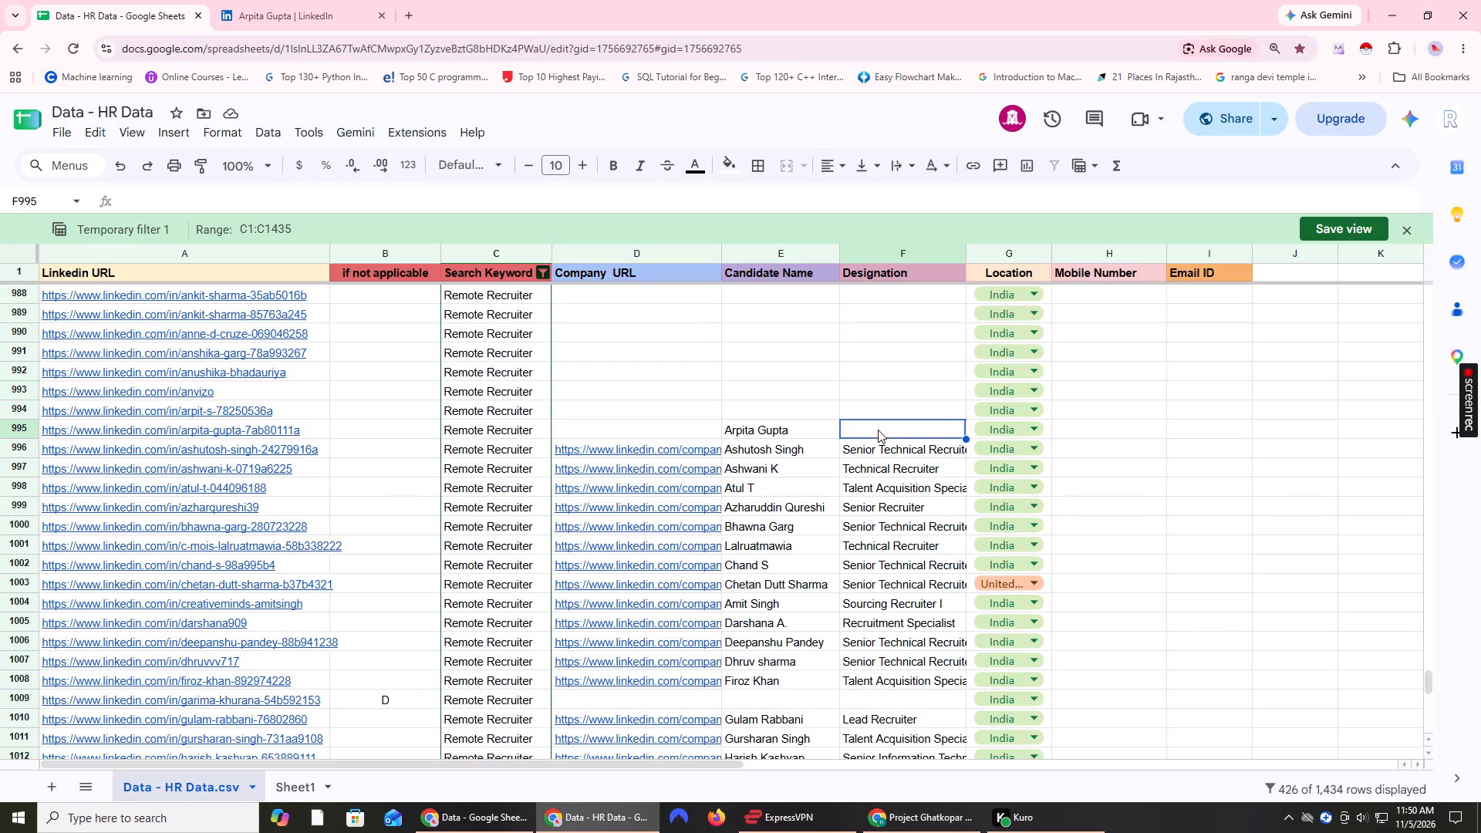
pyautogui.hotkey('ctrl', 'v')
pyautogui.click(814, 390)
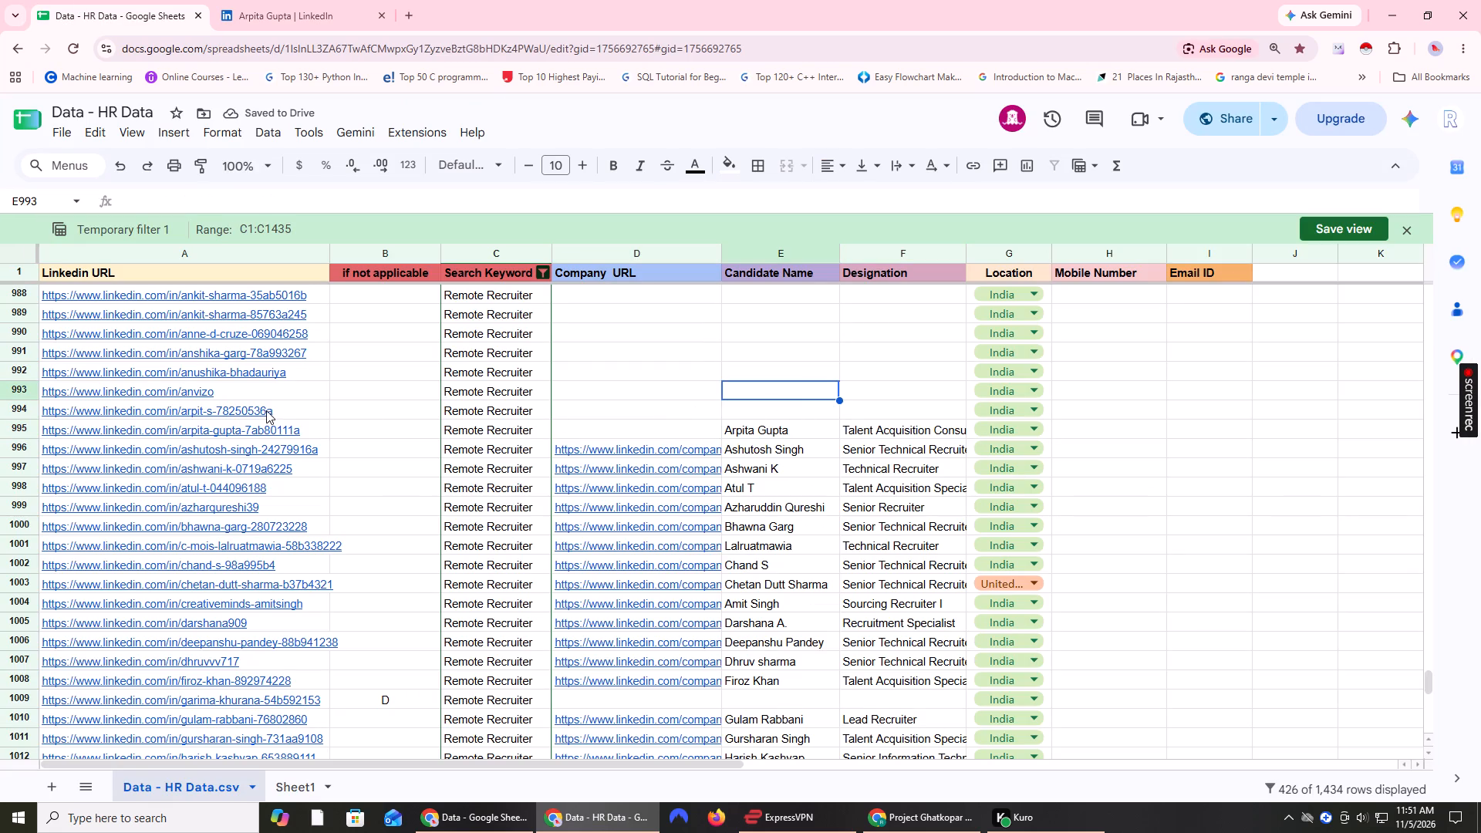
# Open the LinkedIn profile linked in row 994 and close the previous candidate's profile tab.
pyautogui.click(653, 412)
pyautogui.press('Left')
pyautogui.press('Left')
pyautogui.press('Left')
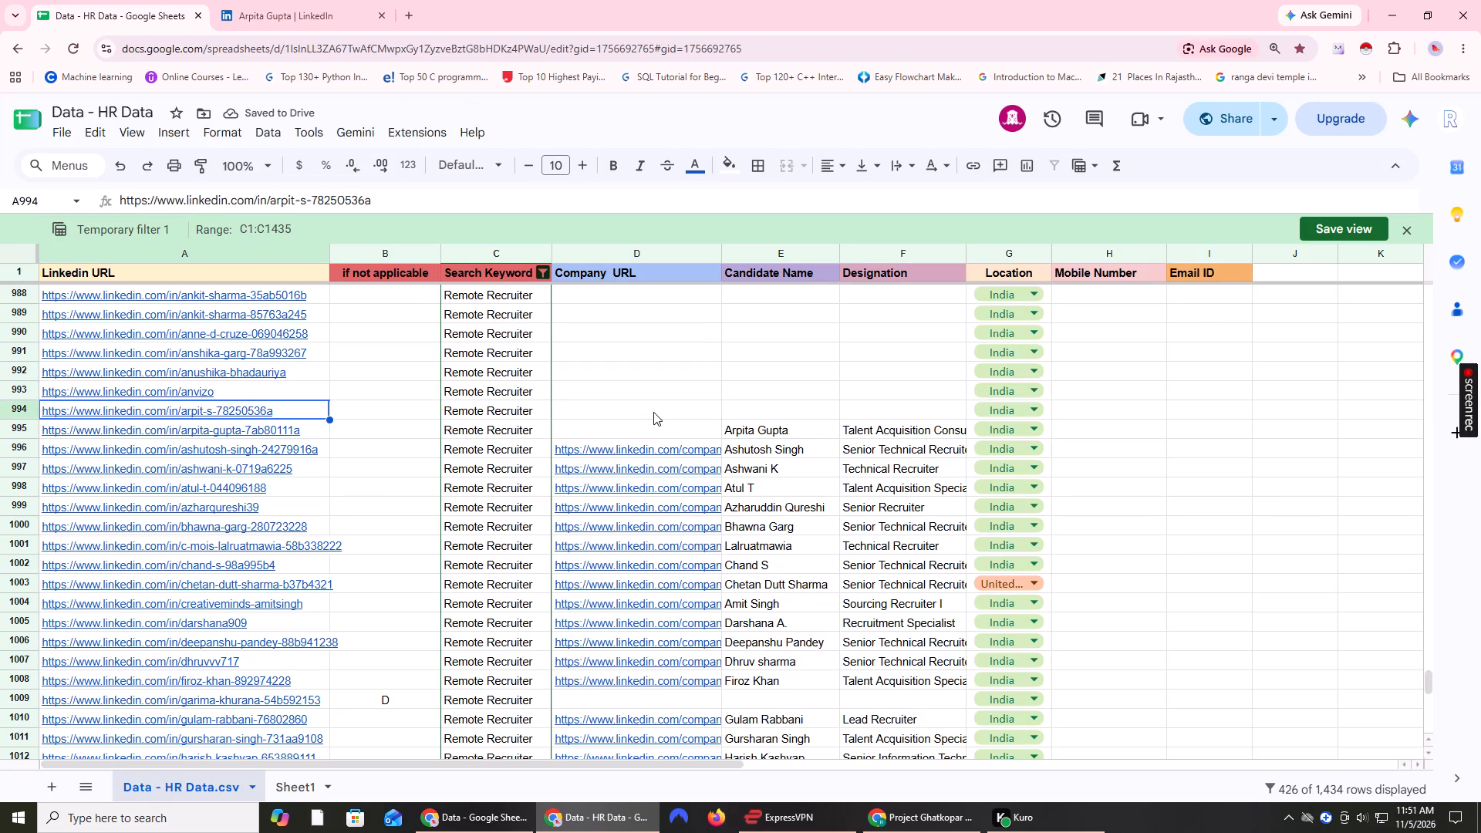
pyautogui.click(201, 413)
pyautogui.click(175, 441)
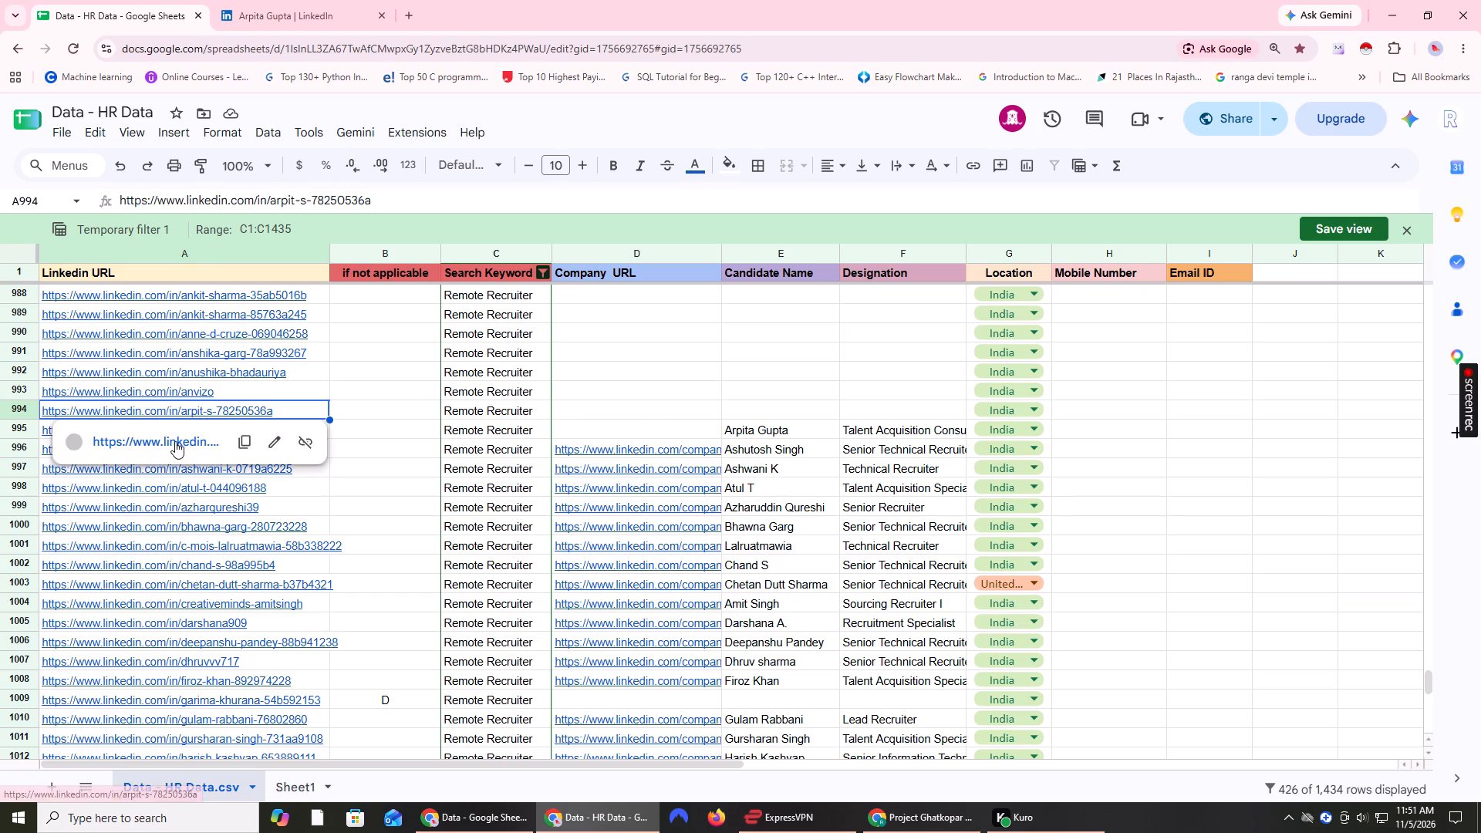
pyautogui.click(562, 15)
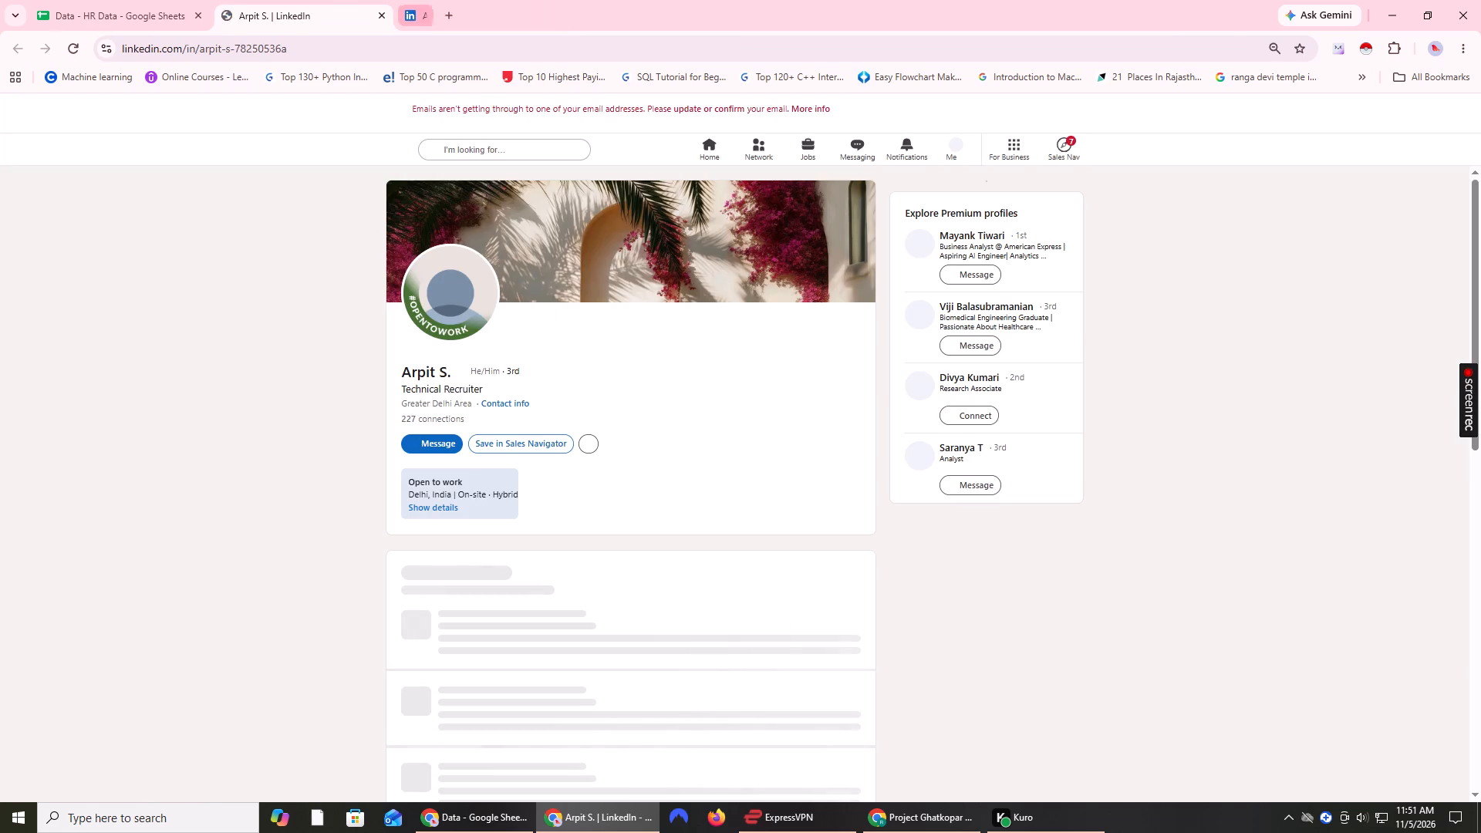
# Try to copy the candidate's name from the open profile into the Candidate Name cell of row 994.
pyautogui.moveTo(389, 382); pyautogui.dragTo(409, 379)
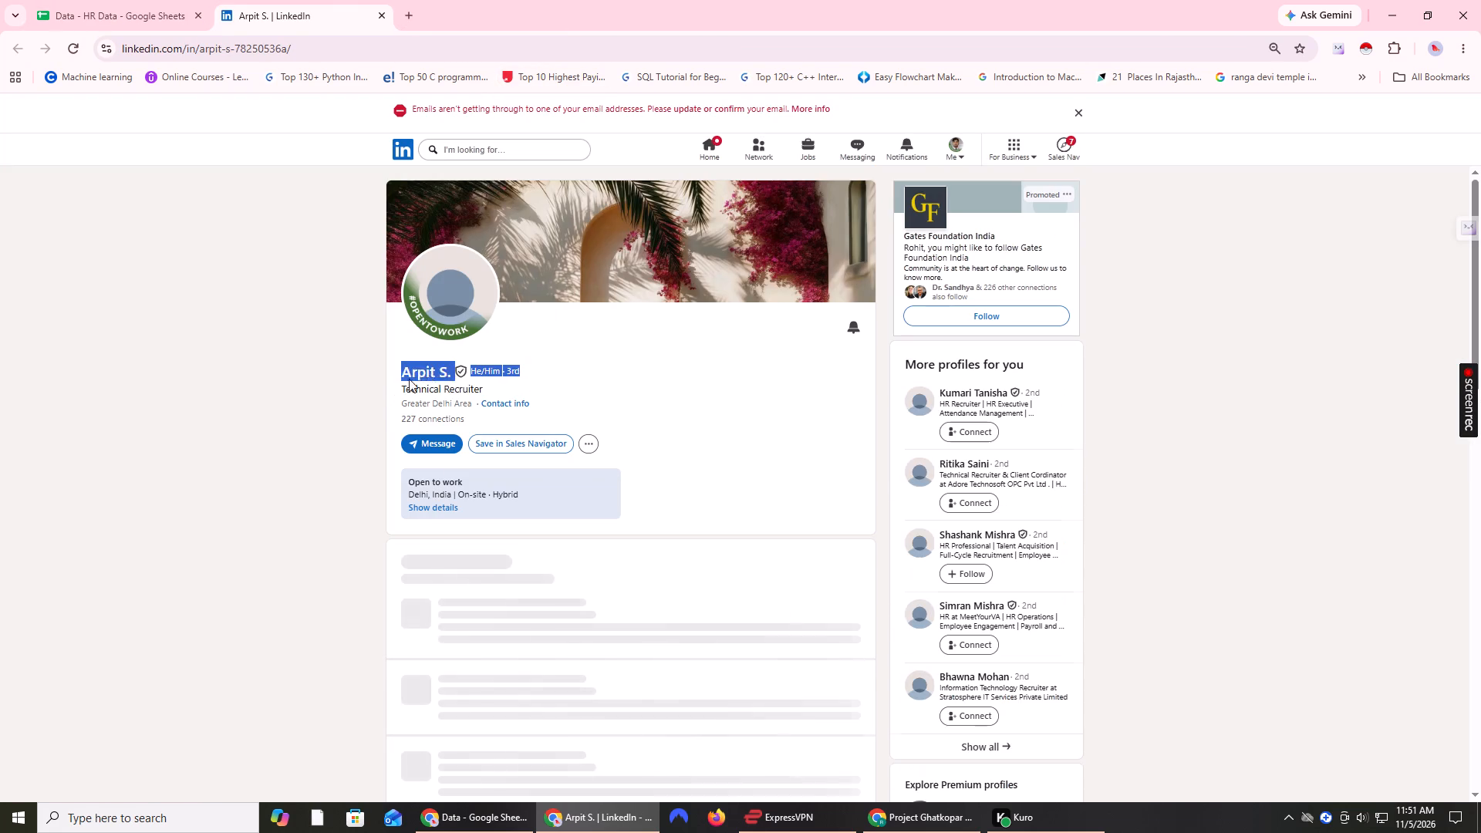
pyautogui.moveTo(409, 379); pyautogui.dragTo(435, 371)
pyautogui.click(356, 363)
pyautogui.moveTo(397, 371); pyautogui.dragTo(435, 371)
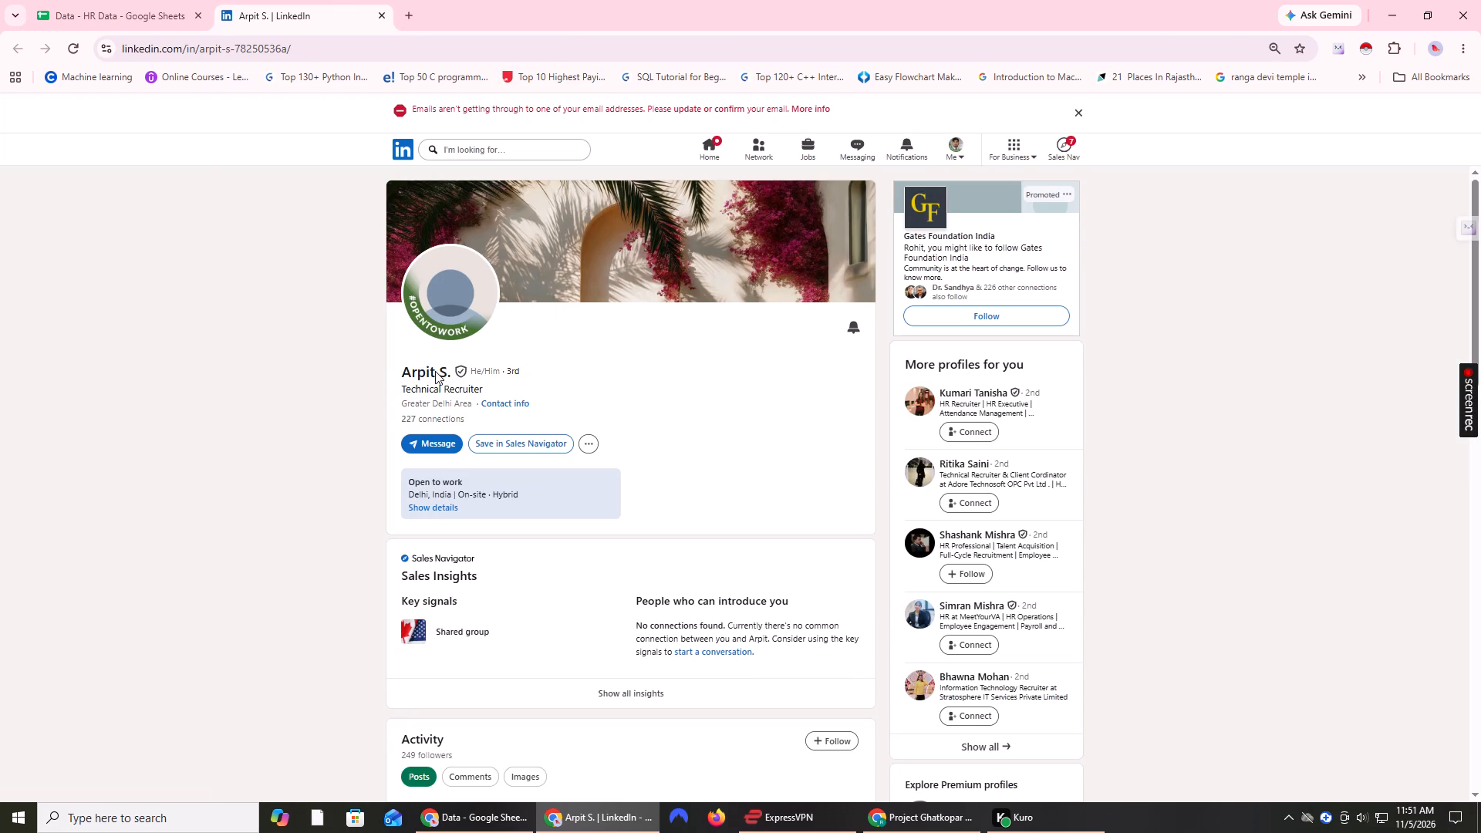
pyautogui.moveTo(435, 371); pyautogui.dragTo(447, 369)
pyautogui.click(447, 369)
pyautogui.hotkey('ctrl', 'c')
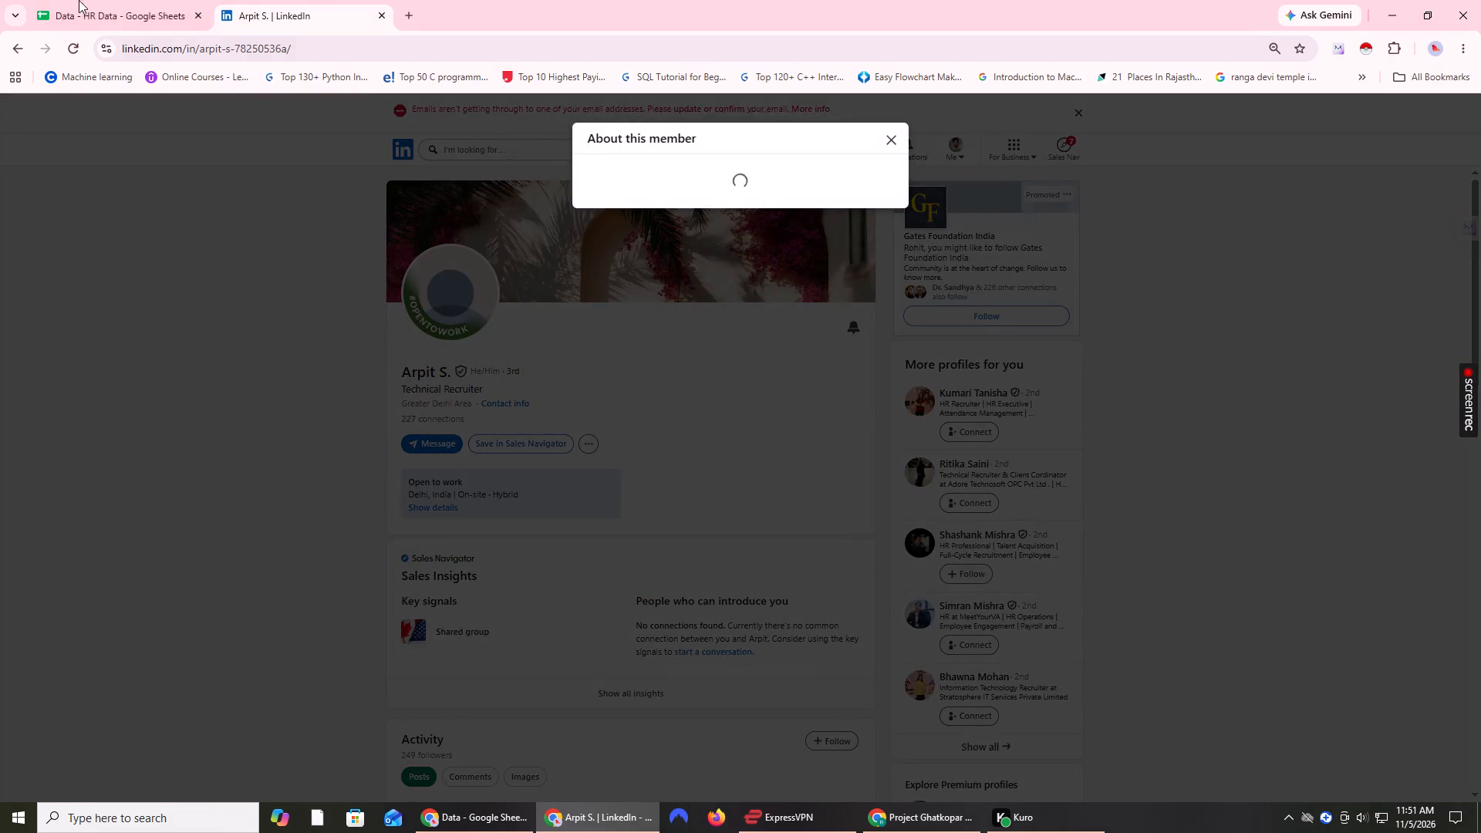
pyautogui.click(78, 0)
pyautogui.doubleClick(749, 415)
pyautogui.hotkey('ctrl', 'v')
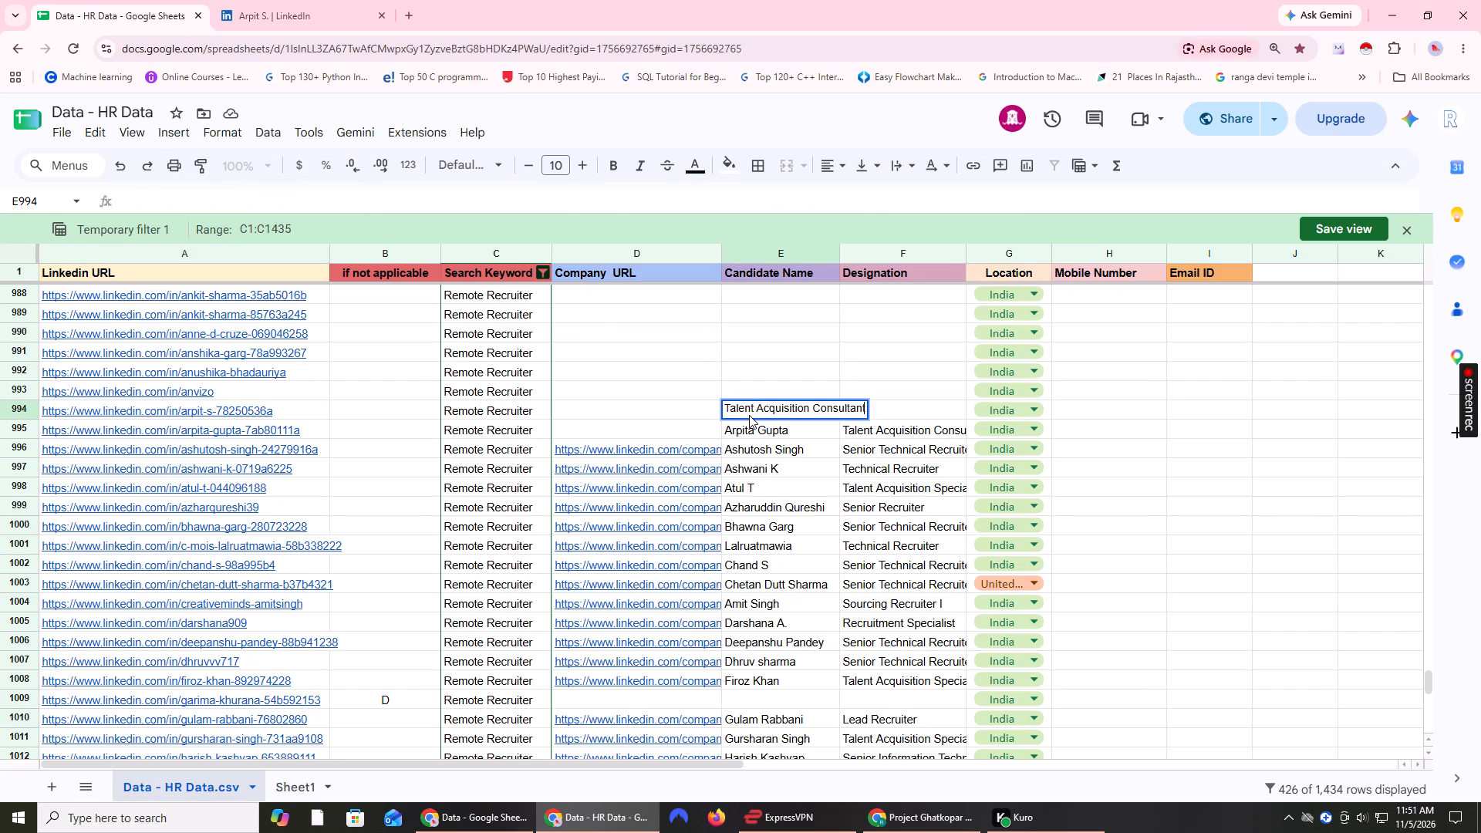
# Copy the candidate's name from the profile again and replace the text in row 994's Candidate Name cell with it.
pyautogui.click(276, 0)
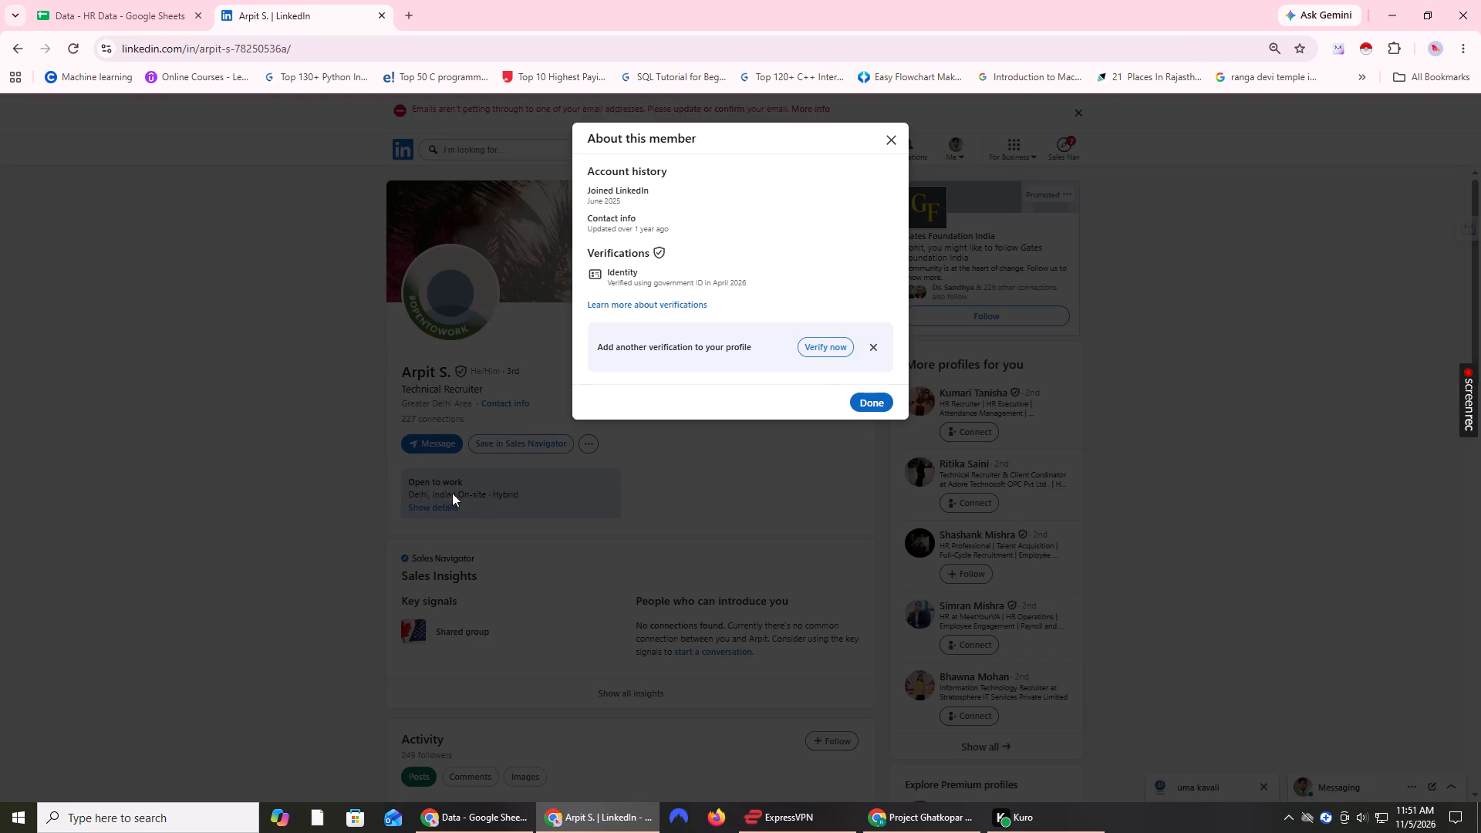
pyautogui.click(278, 397)
pyautogui.moveTo(392, 374); pyautogui.dragTo(442, 367)
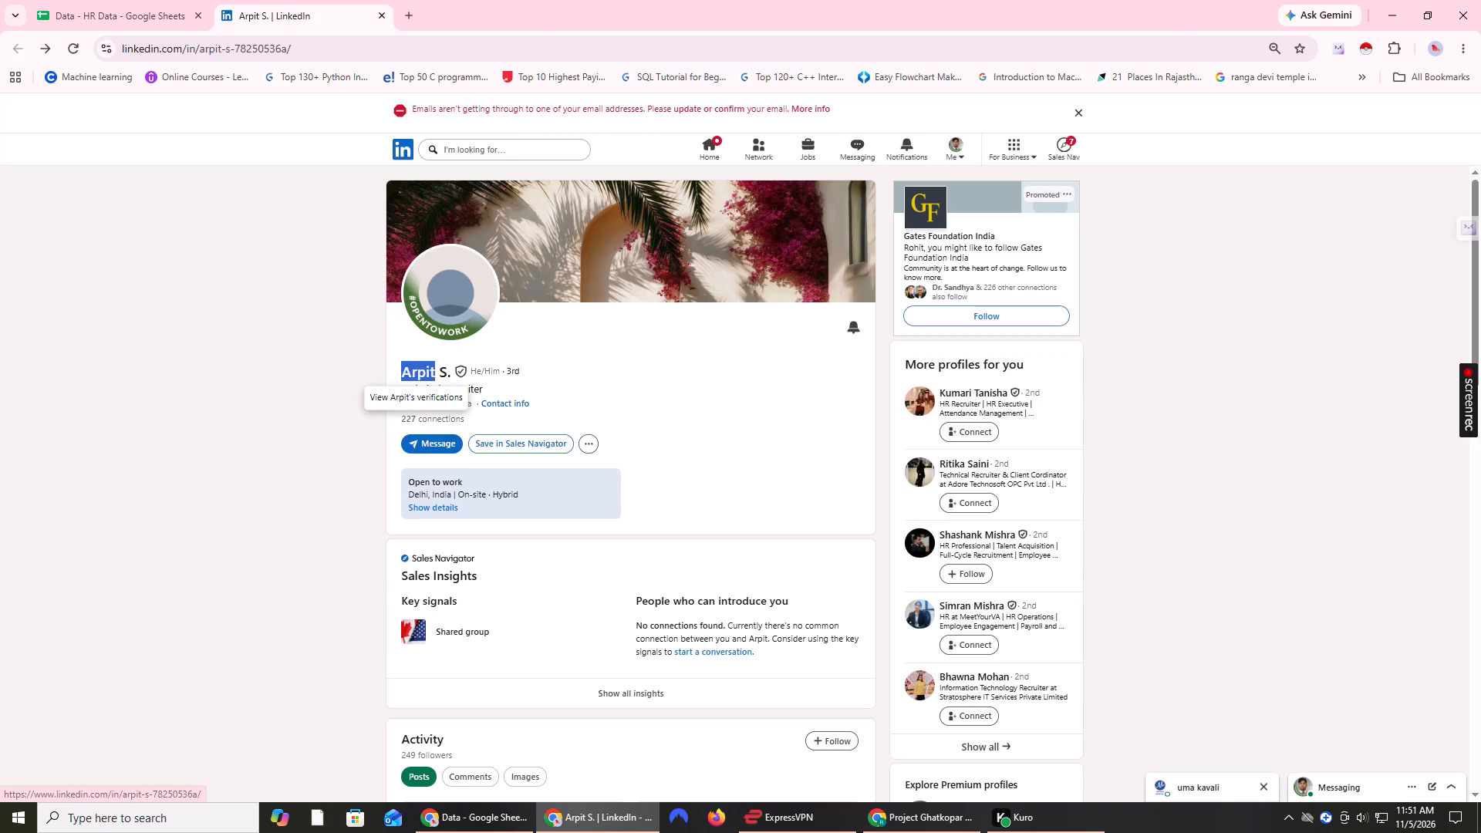
pyautogui.moveTo(442, 367); pyautogui.dragTo(449, 371)
pyautogui.hotkey('ctrl', 'c')
pyautogui.click(518, 399)
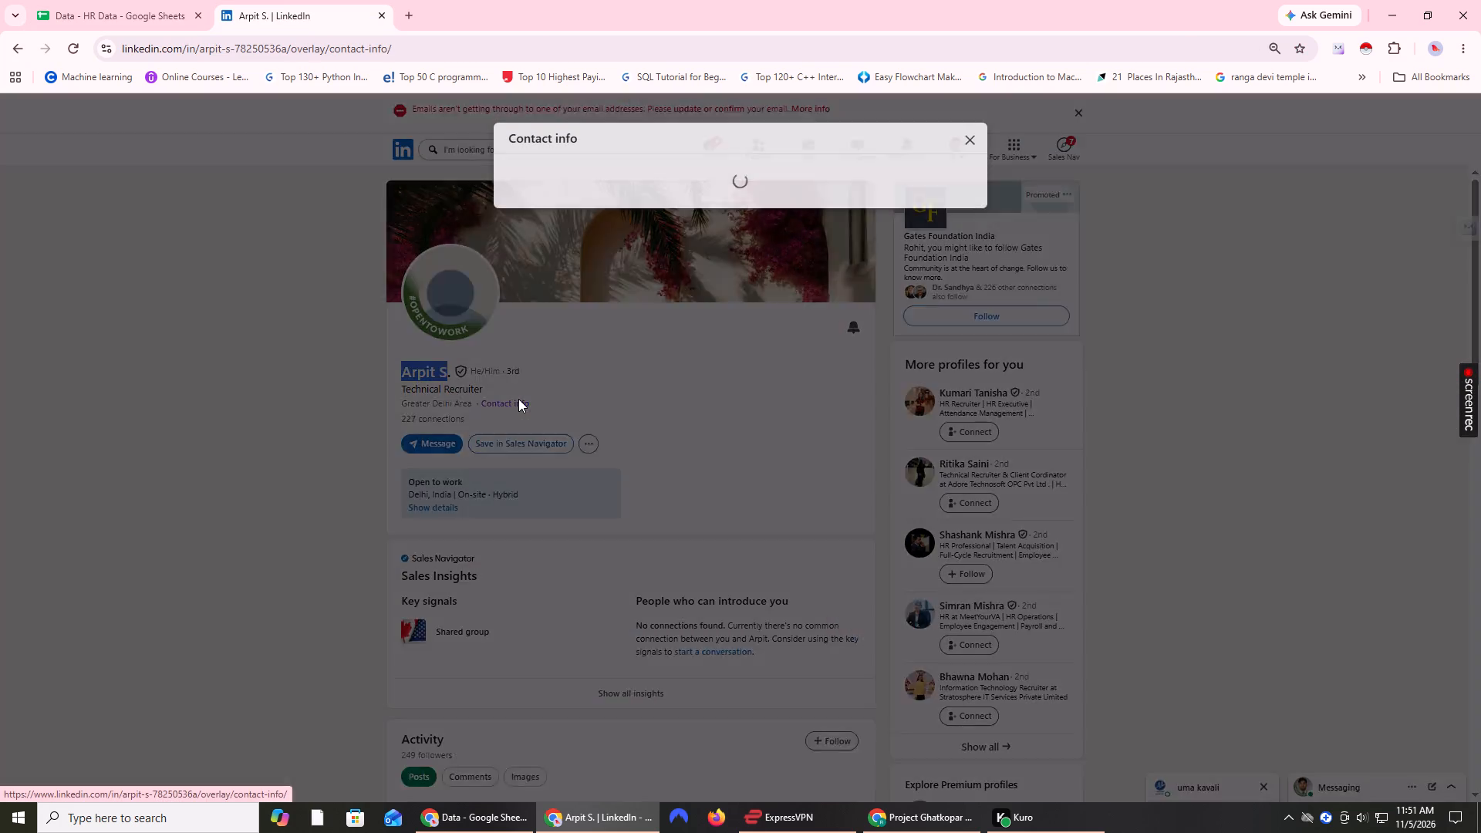
pyautogui.click(175, 350)
pyautogui.click(91, 0)
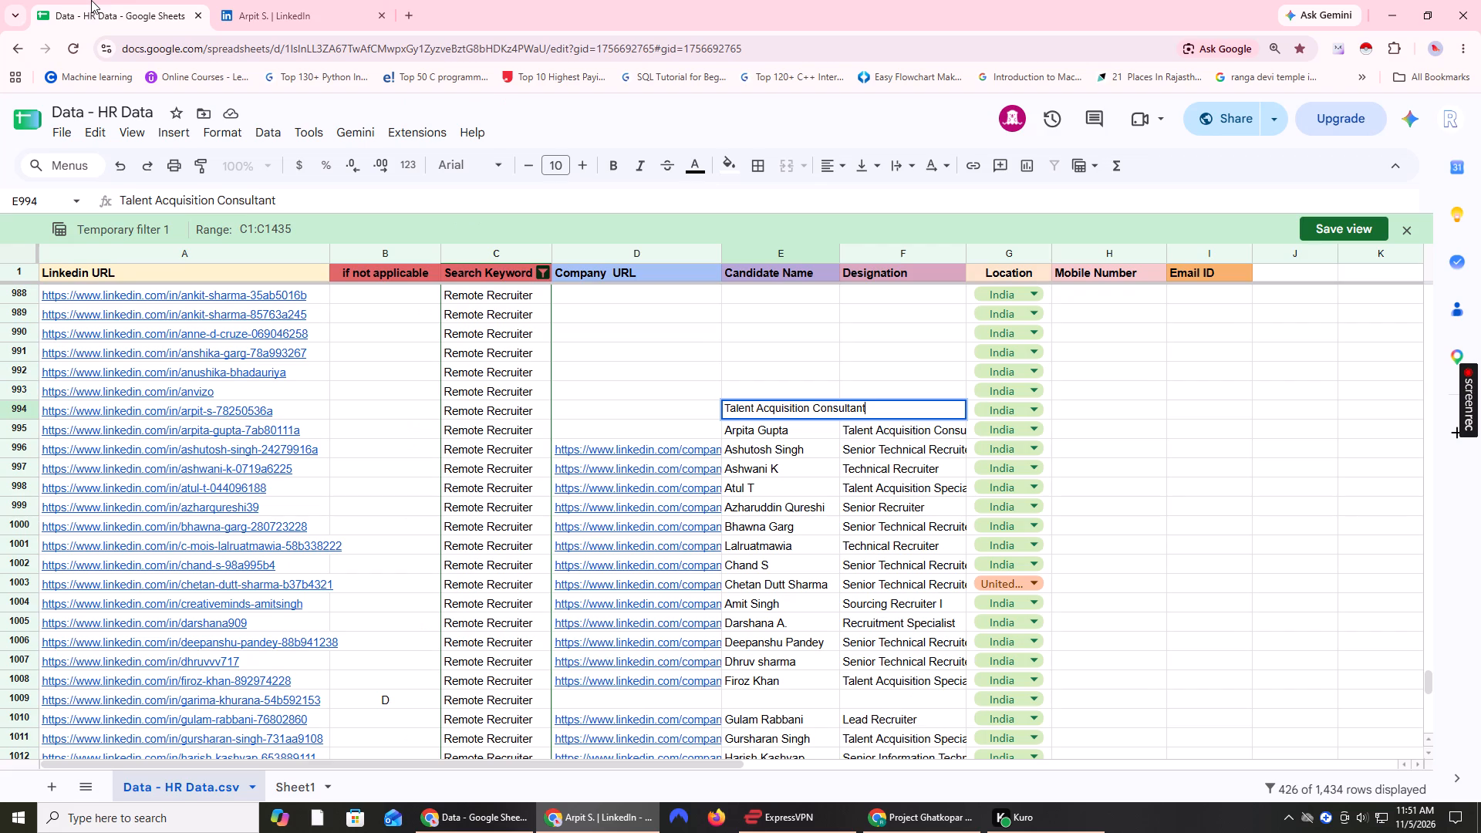
pyautogui.moveTo(875, 412); pyautogui.dragTo(598, 412)
pyautogui.hotkey('ctrl', 'v')
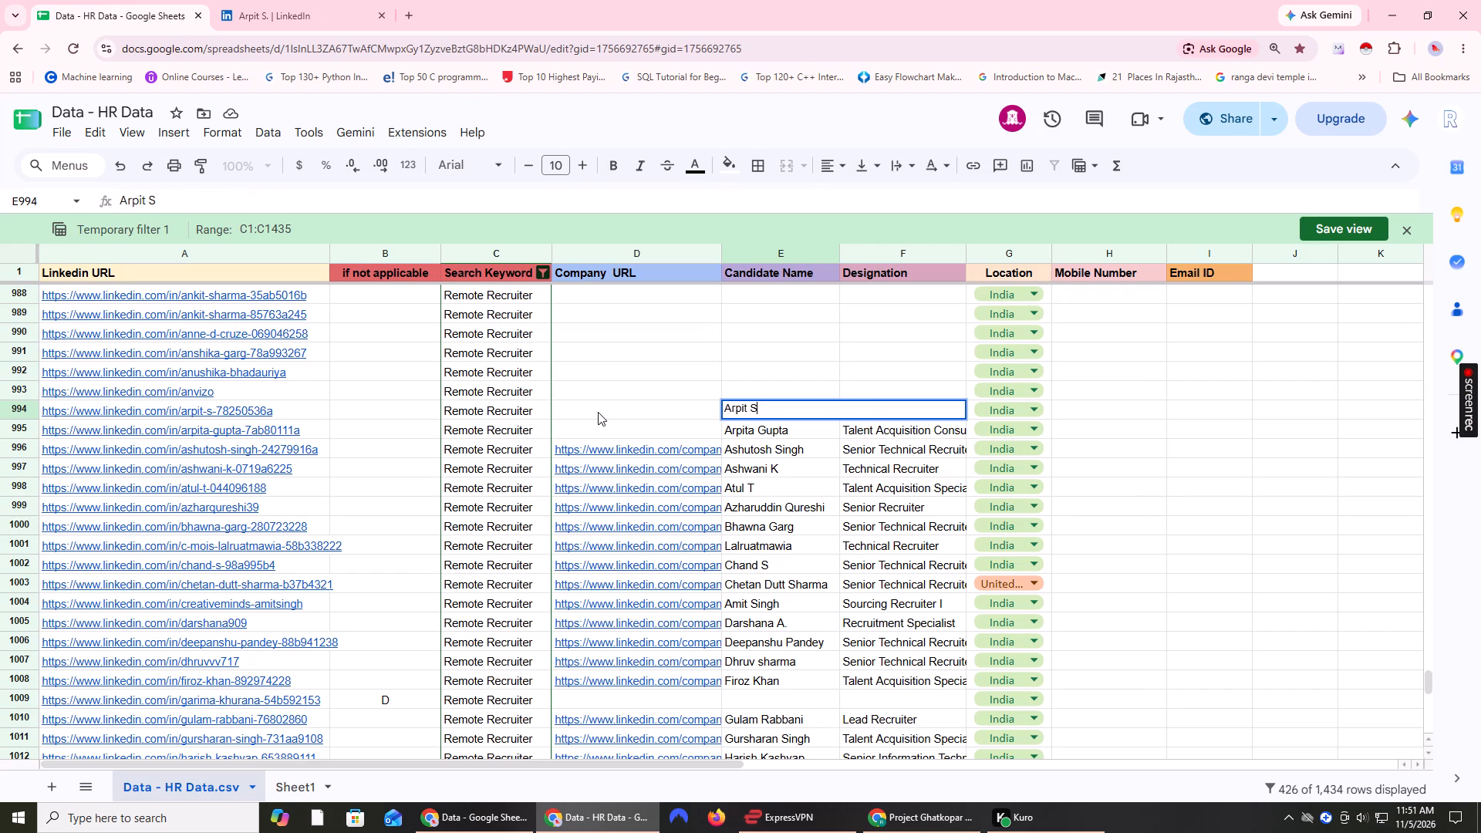
pyautogui.press('Return')
# Open the Adore Technosoft page from the profile's Experience section and copy the job title Technical Recruiter into row 994's Designation cell.
pyautogui.click(269, 8)
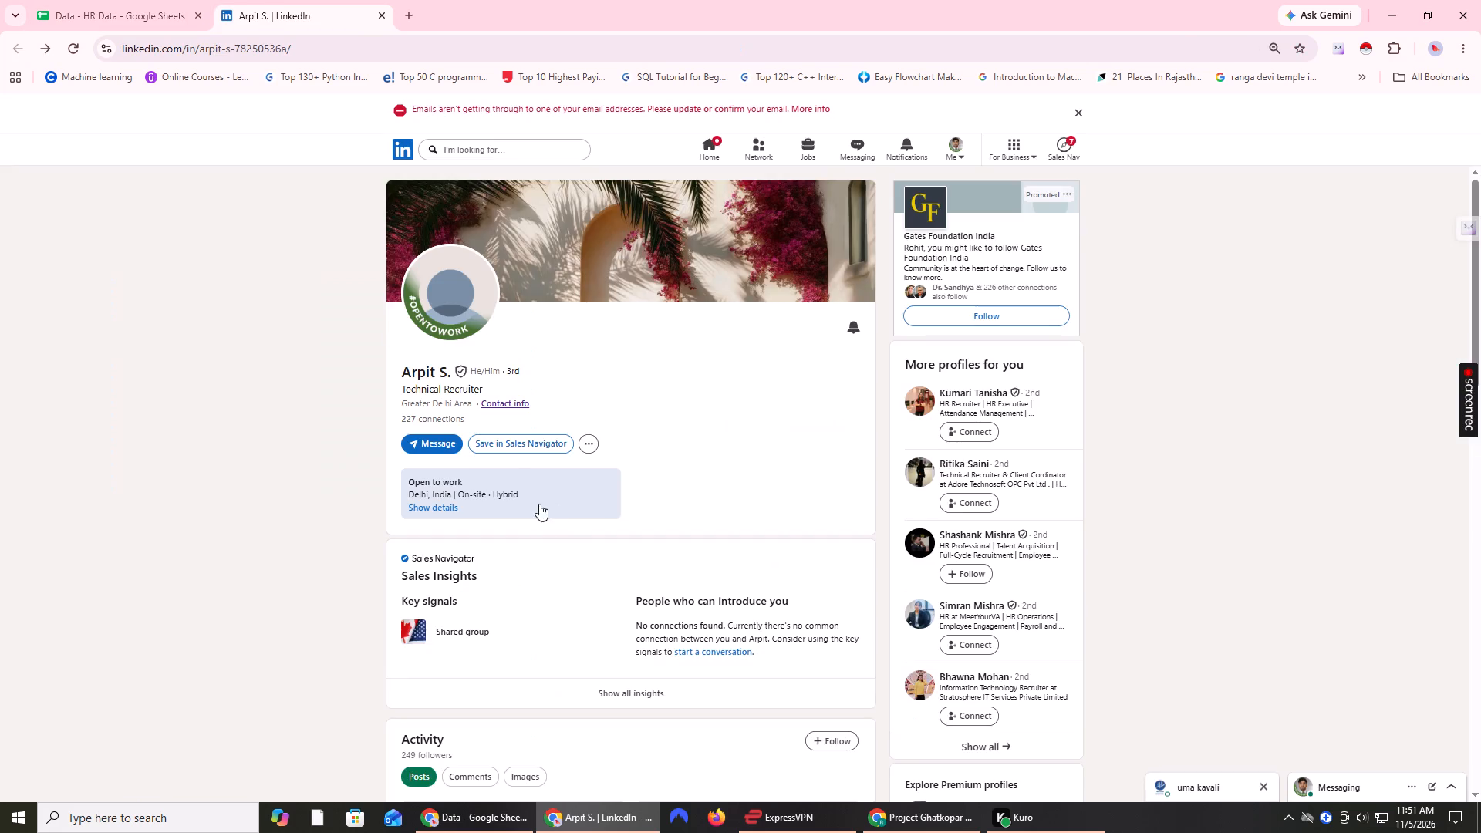
pyautogui.scroll(-12, 533, 505)
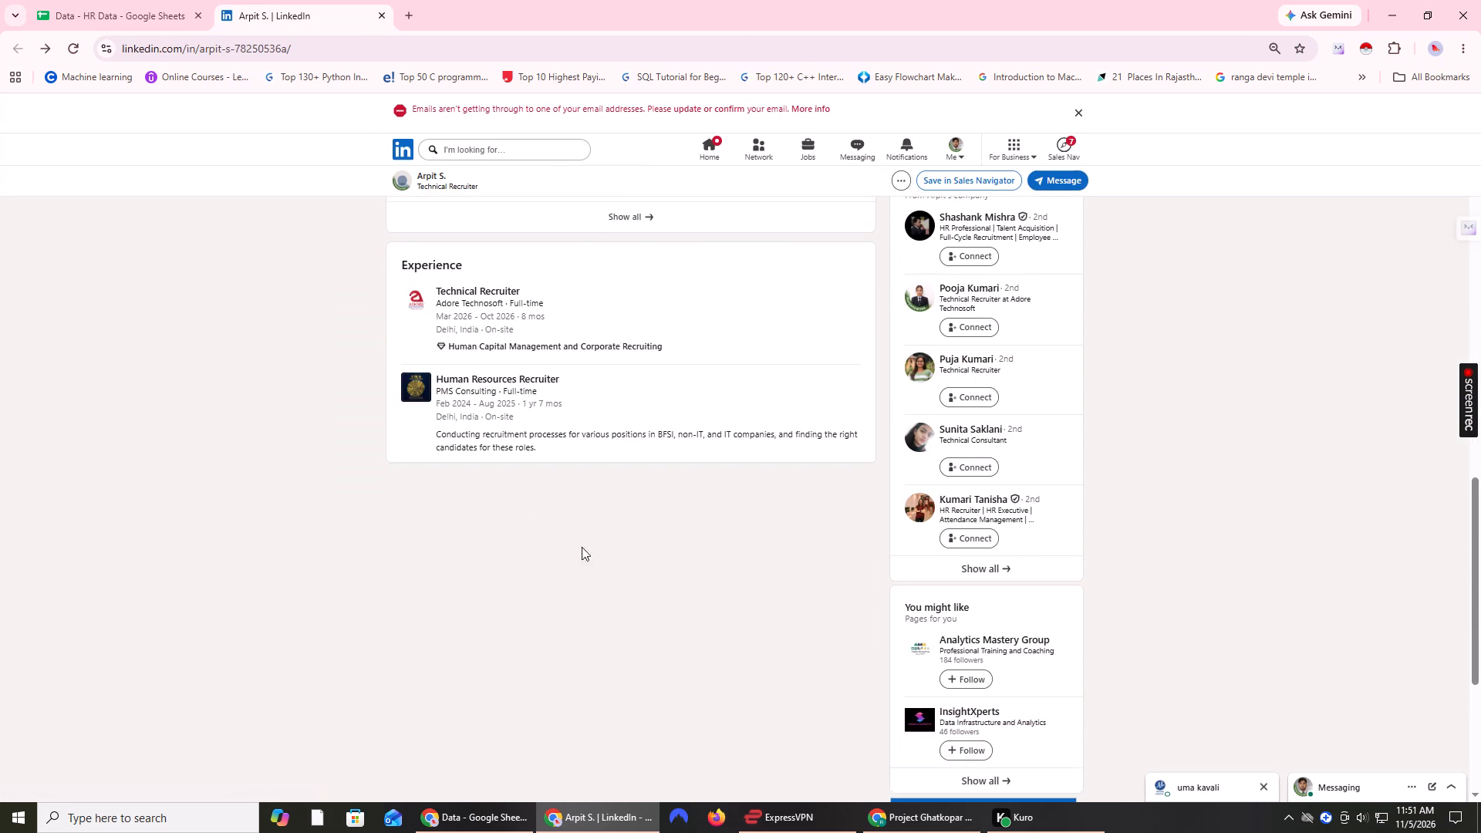
pyautogui.scroll(2, 561, 550)
pyautogui.keyDown('ctrl'); pyautogui.click(407, 453); pyautogui.keyUp('ctrl')
pyautogui.moveTo(430, 446); pyautogui.dragTo(538, 442)
pyautogui.hotkey('ctrl', 'c')
pyautogui.click(204, 492)
pyautogui.click(181, 0)
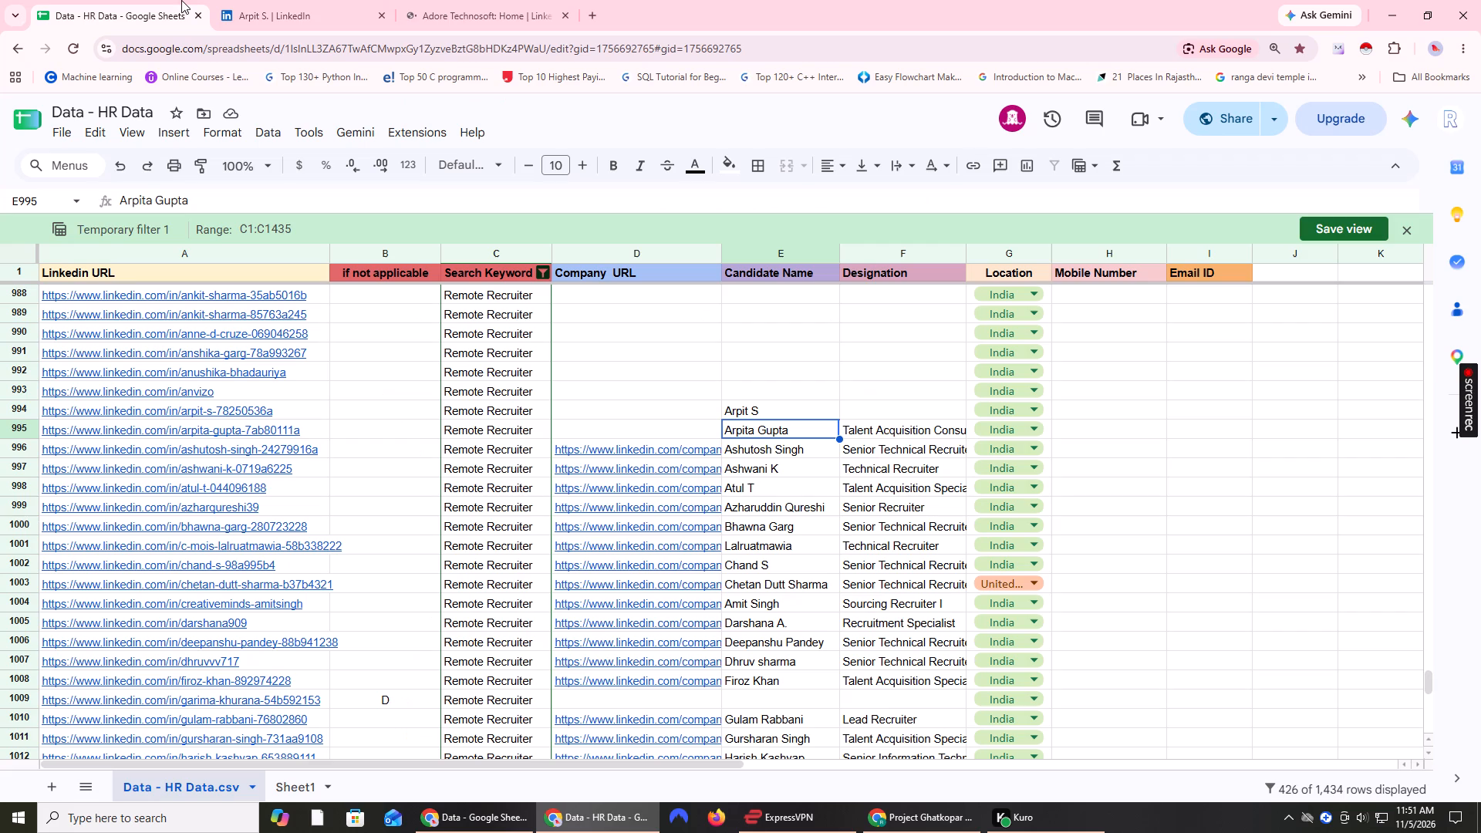
pyautogui.doubleClick(876, 408)
pyautogui.hotkey('ctrl', 'v')
pyautogui.keyDown('ctrl'); pyautogui.click(824, 457); pyautogui.keyUp('ctrl')
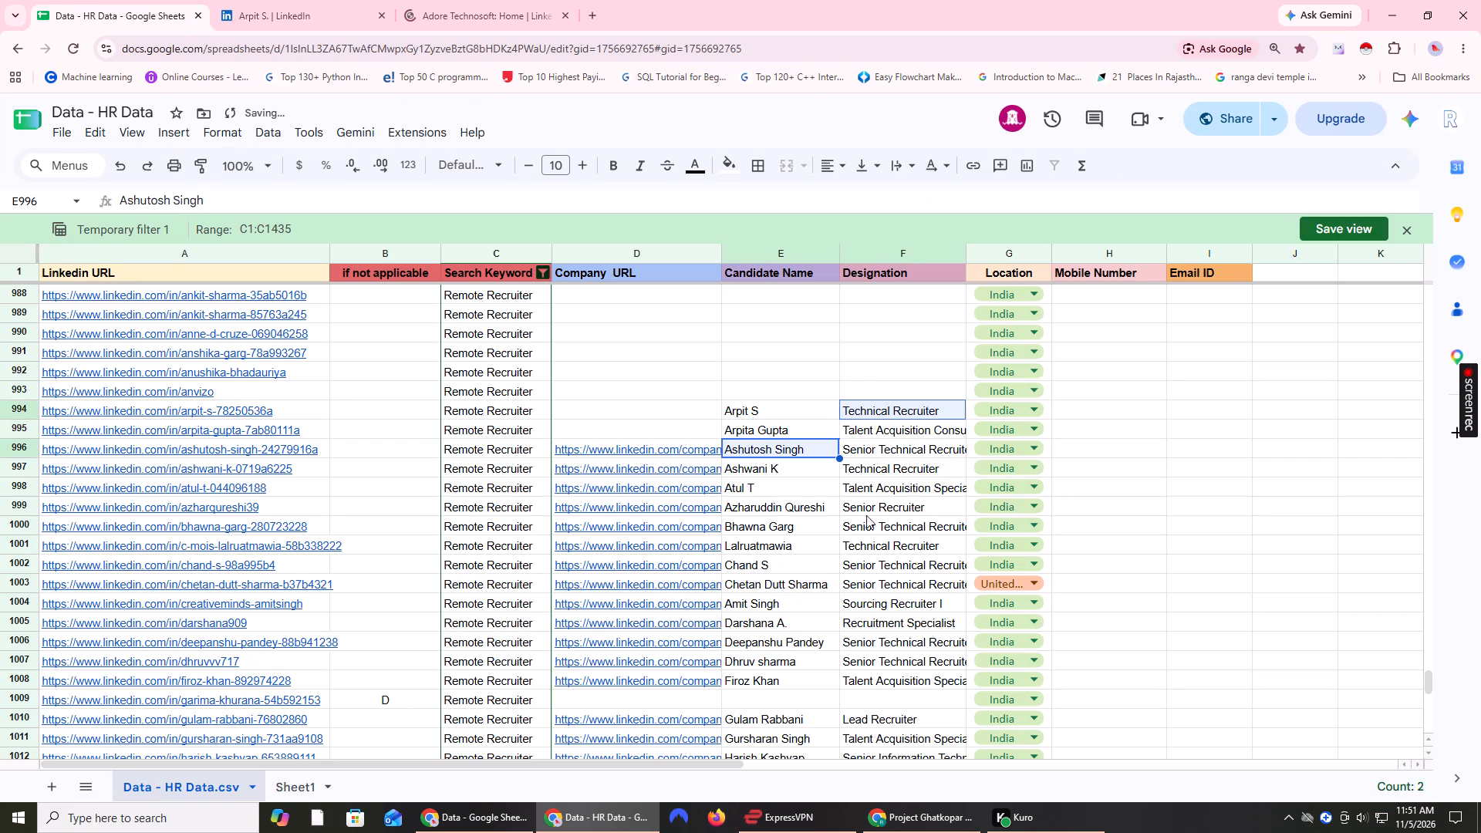
# Copy the Adore Technosoft company page address into the Company URL cell of row 994.
pyautogui.click(349, 0)
pyautogui.click(446, 0)
pyautogui.click(417, 44)
pyautogui.hotkey('ctrl', 'c')
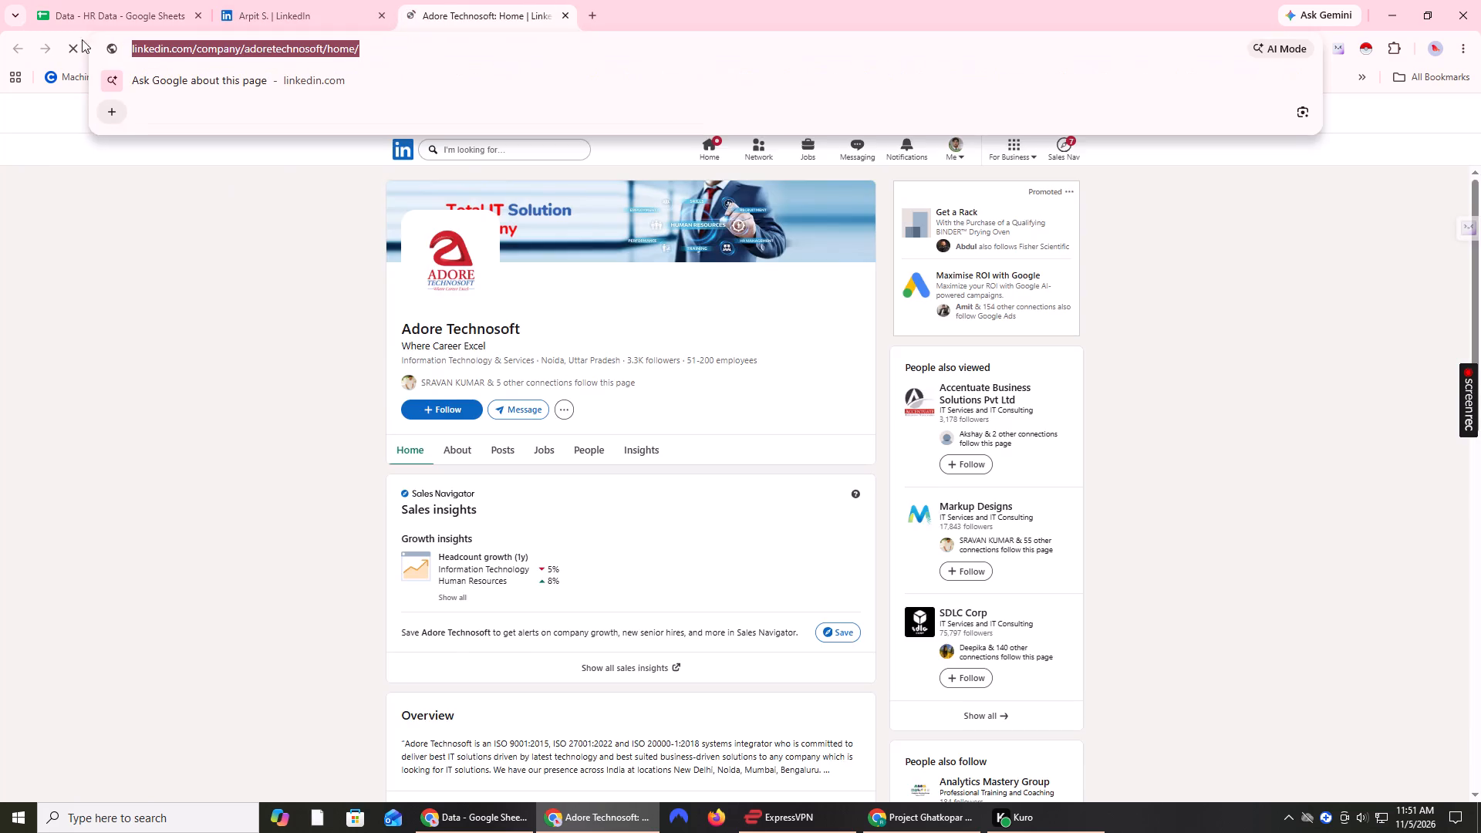
pyautogui.click(66, 0)
pyautogui.doubleClick(638, 414)
pyautogui.hotkey('ctrl', 'v')
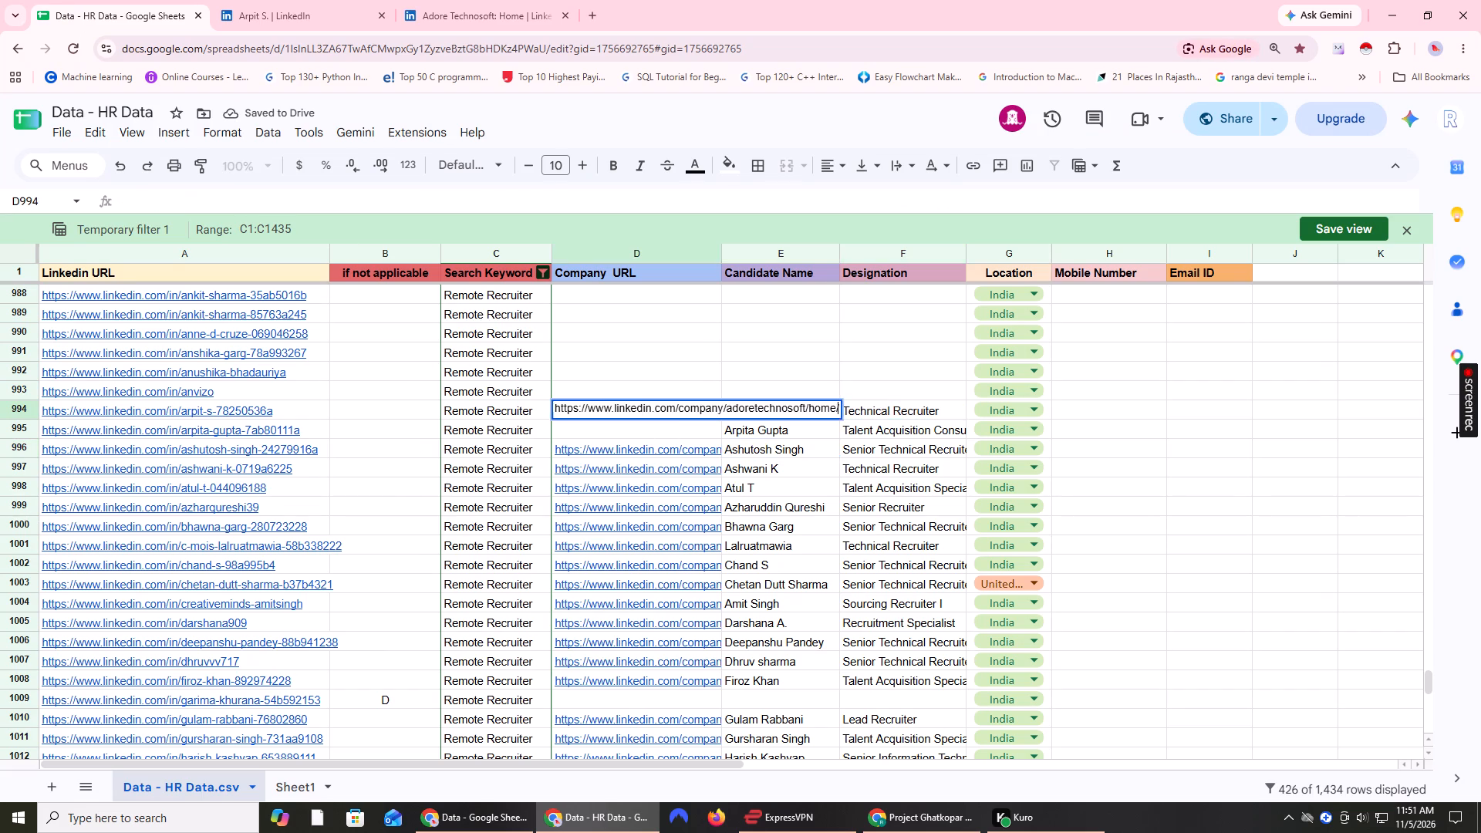
pyautogui.click(879, 382)
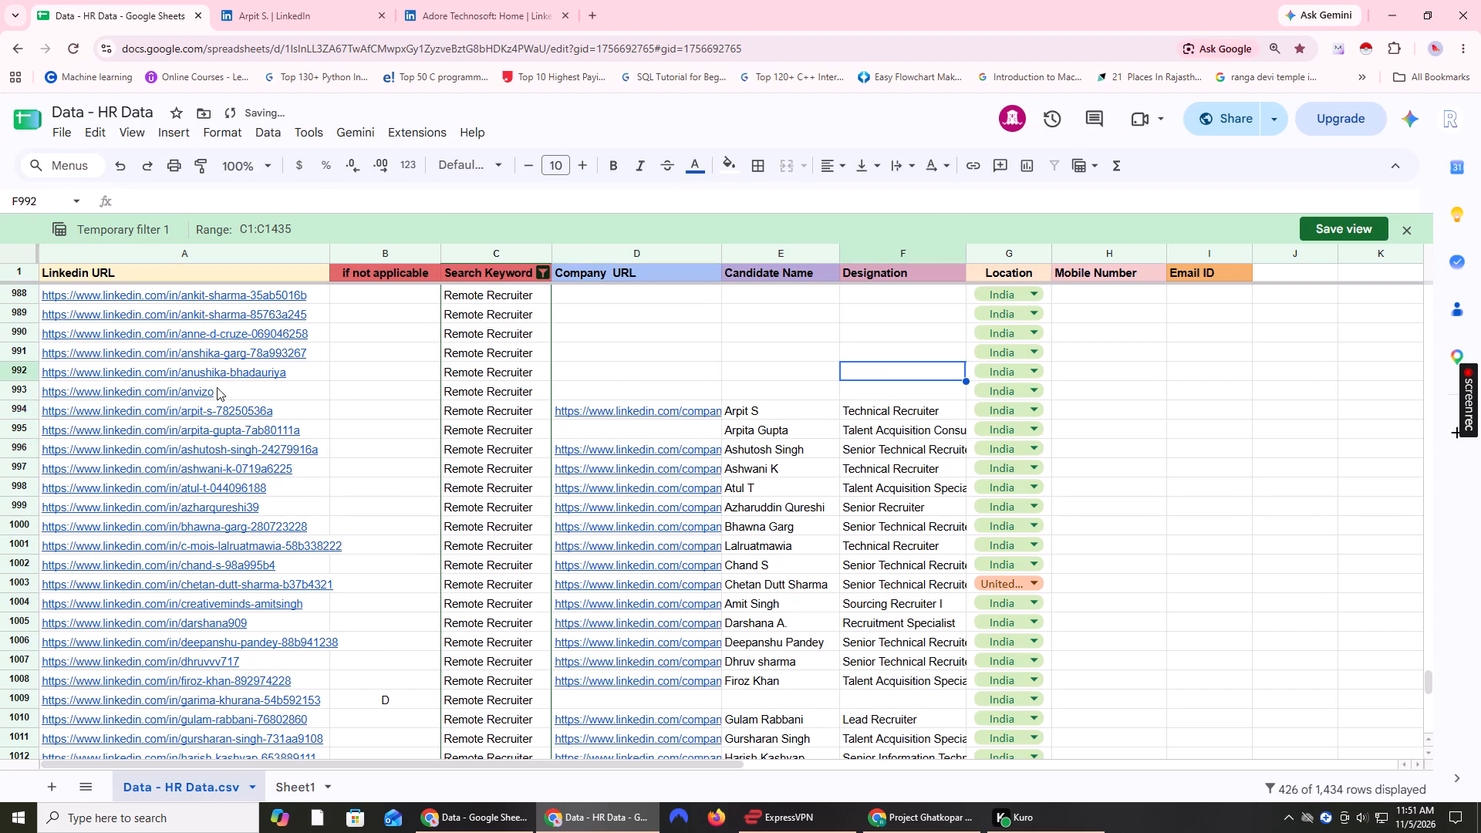
# Open the LinkedIn profile linked in row 993 and close the previous candidate's profile and the Adore Technosoft page.
pyautogui.click(200, 387)
pyautogui.click(158, 421)
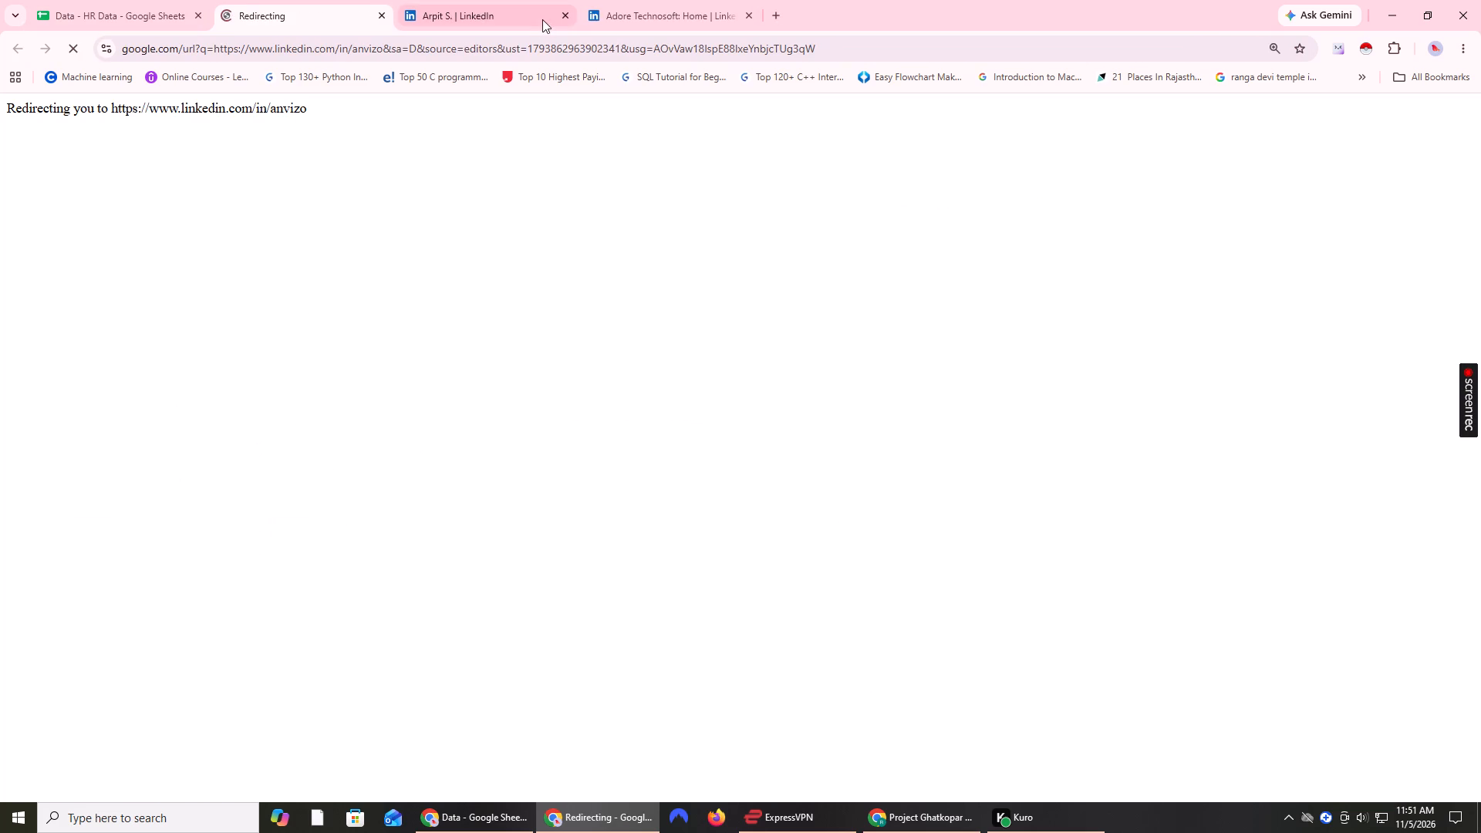
pyautogui.click(562, 15)
pyautogui.click(562, 15)
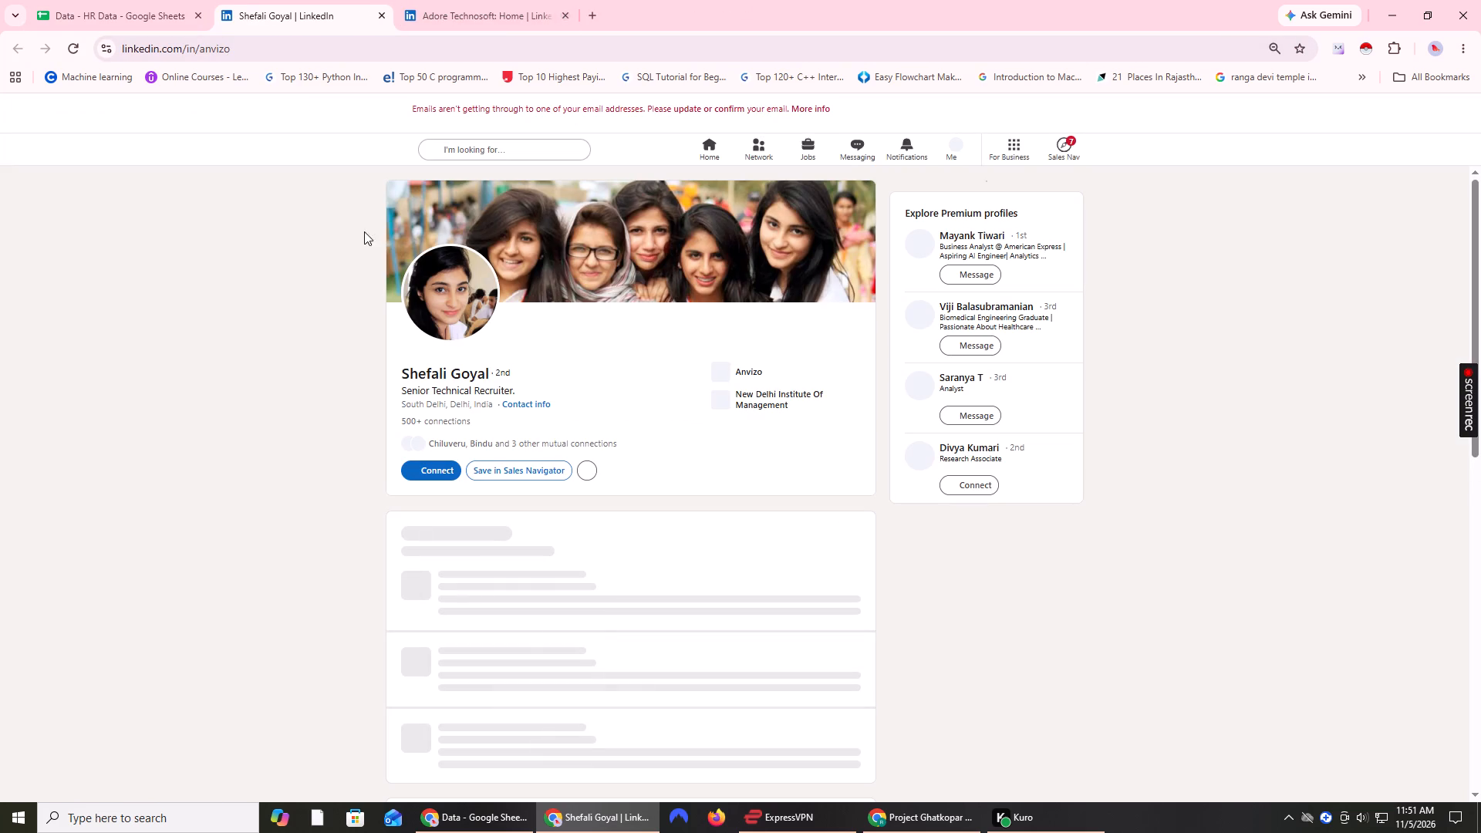
# Copy the candidate's name from the profile into row 993's Candidate Name cell and remove the trailing line break.
pyautogui.moveTo(385, 376); pyautogui.dragTo(487, 370)
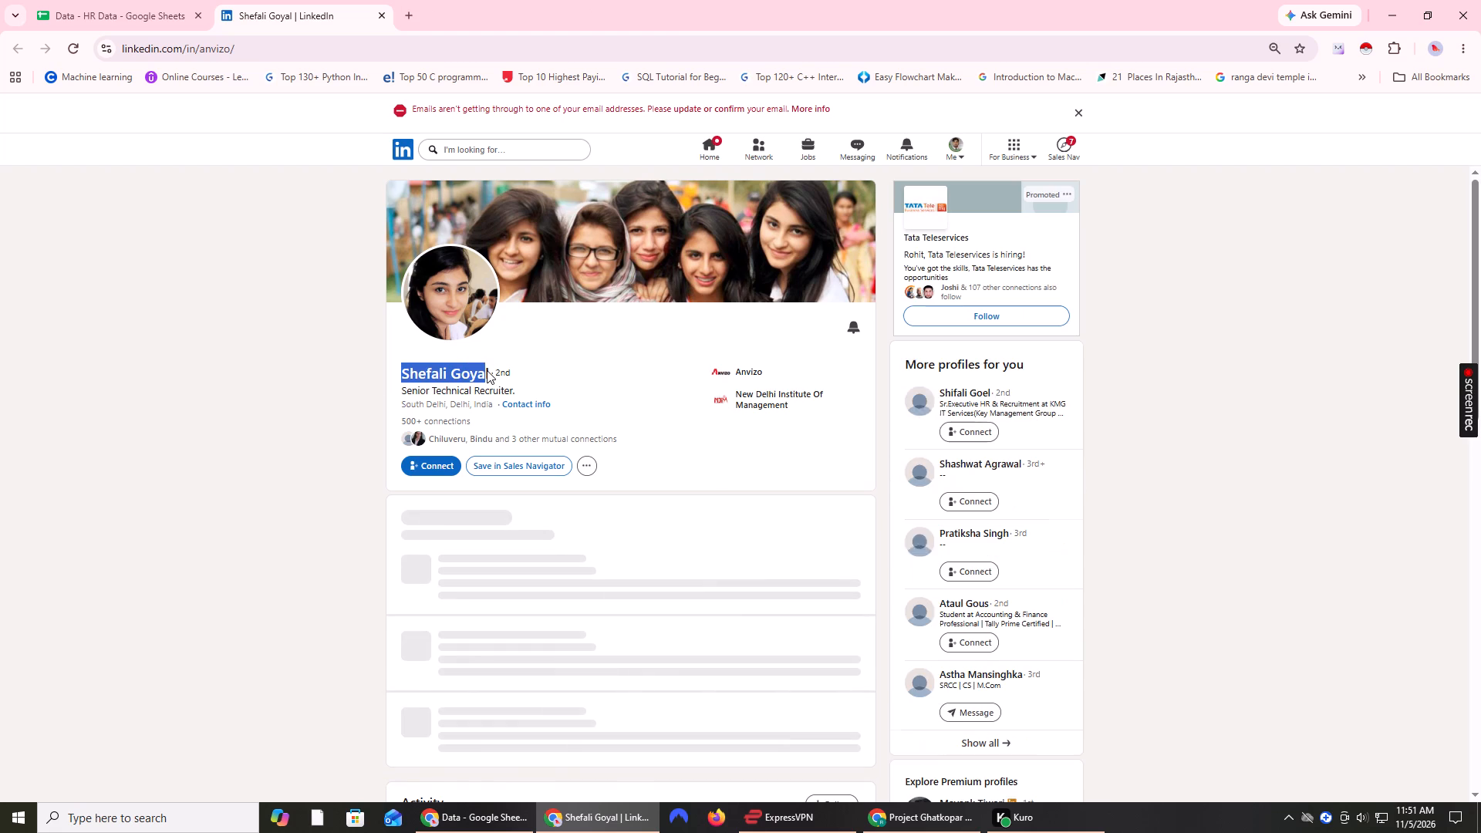
pyautogui.moveTo(487, 370); pyautogui.dragTo(491, 371)
pyautogui.hotkey('ctrl', 'c')
pyautogui.click(256, 389)
pyautogui.click(160, 0)
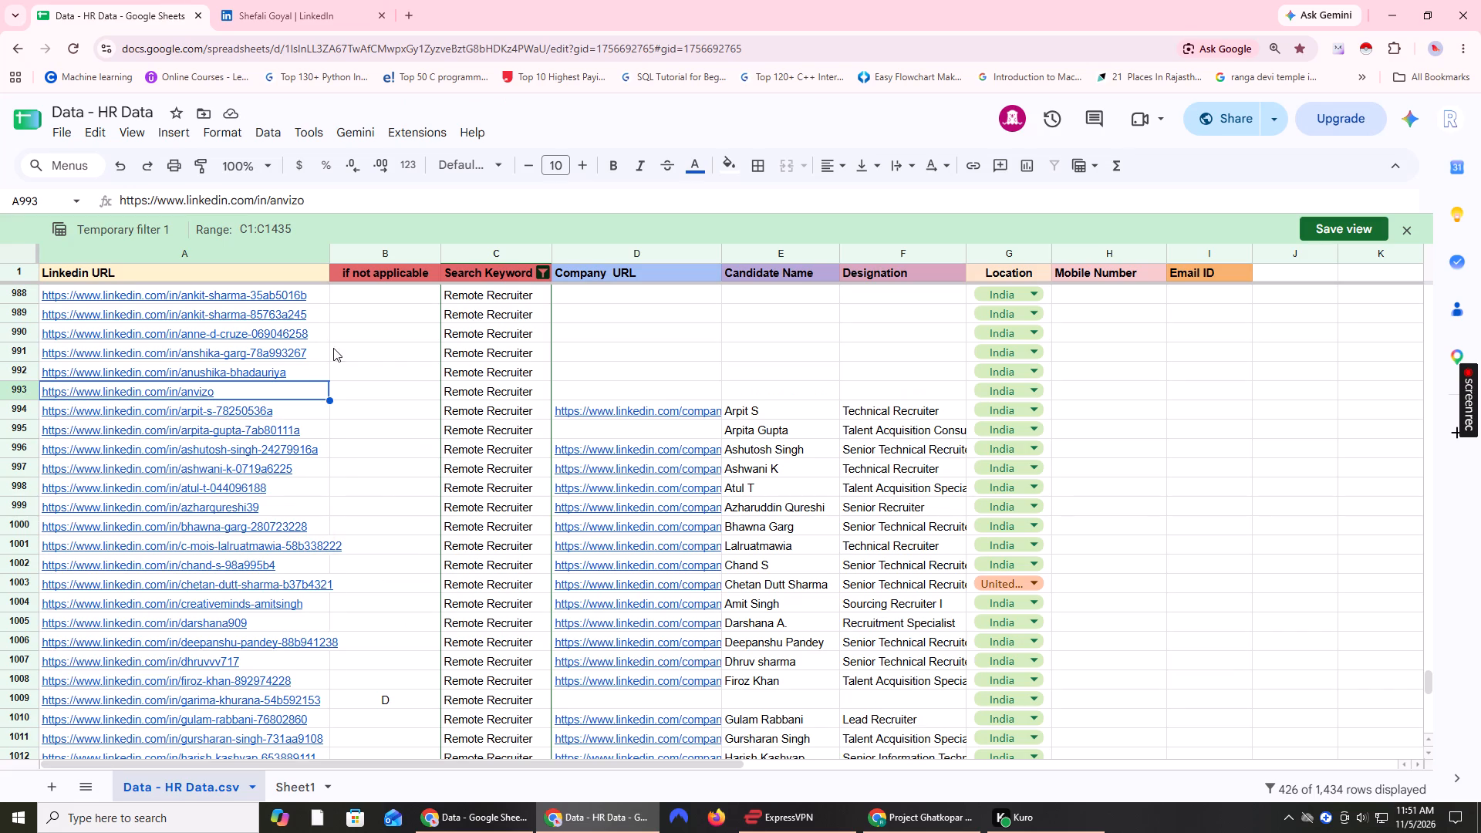
pyautogui.doubleClick(758, 400)
pyautogui.hotkey('ctrl', 'v')
pyautogui.click(645, 339)
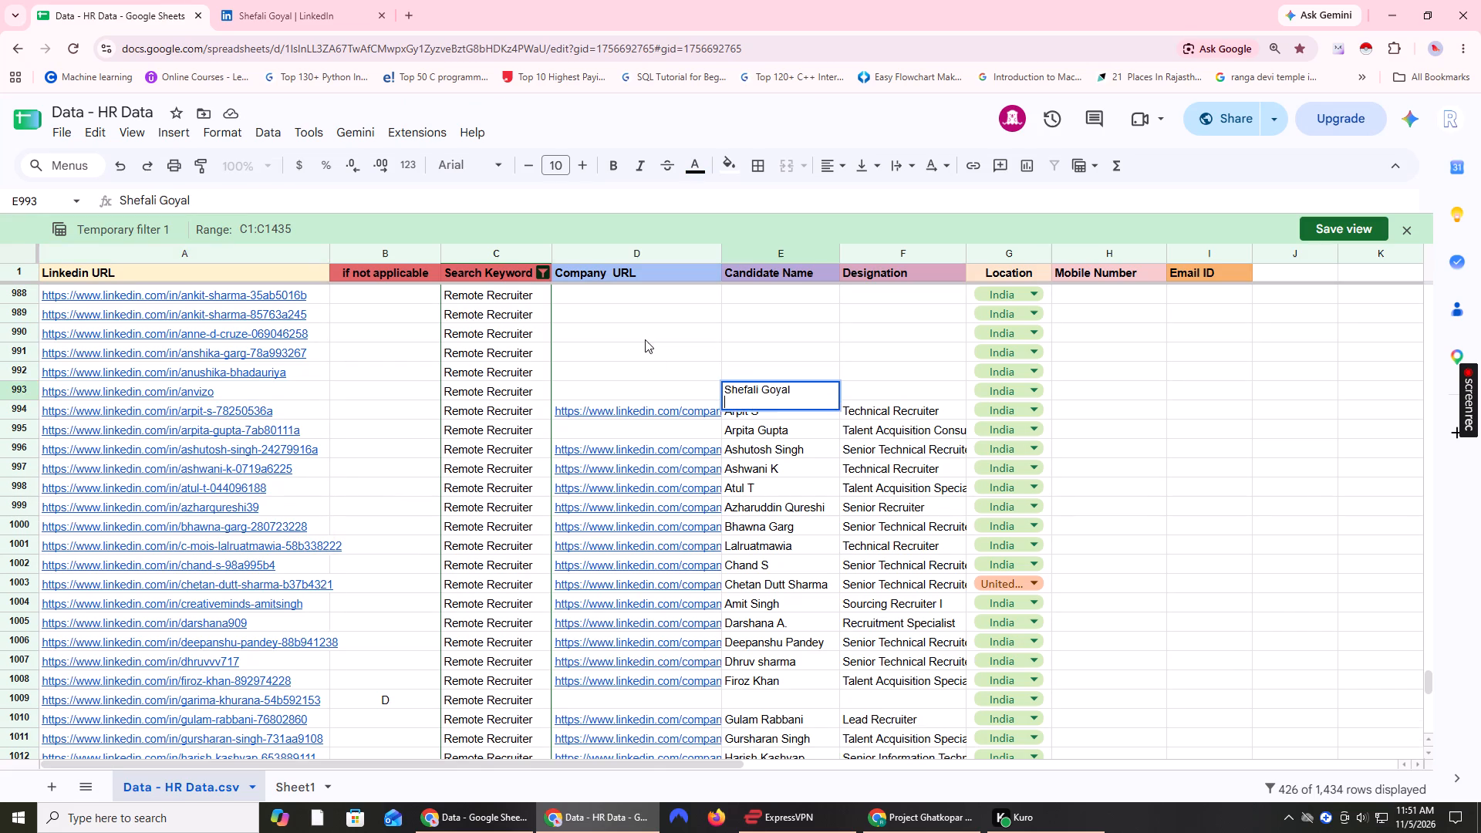
pyautogui.doubleClick(751, 400)
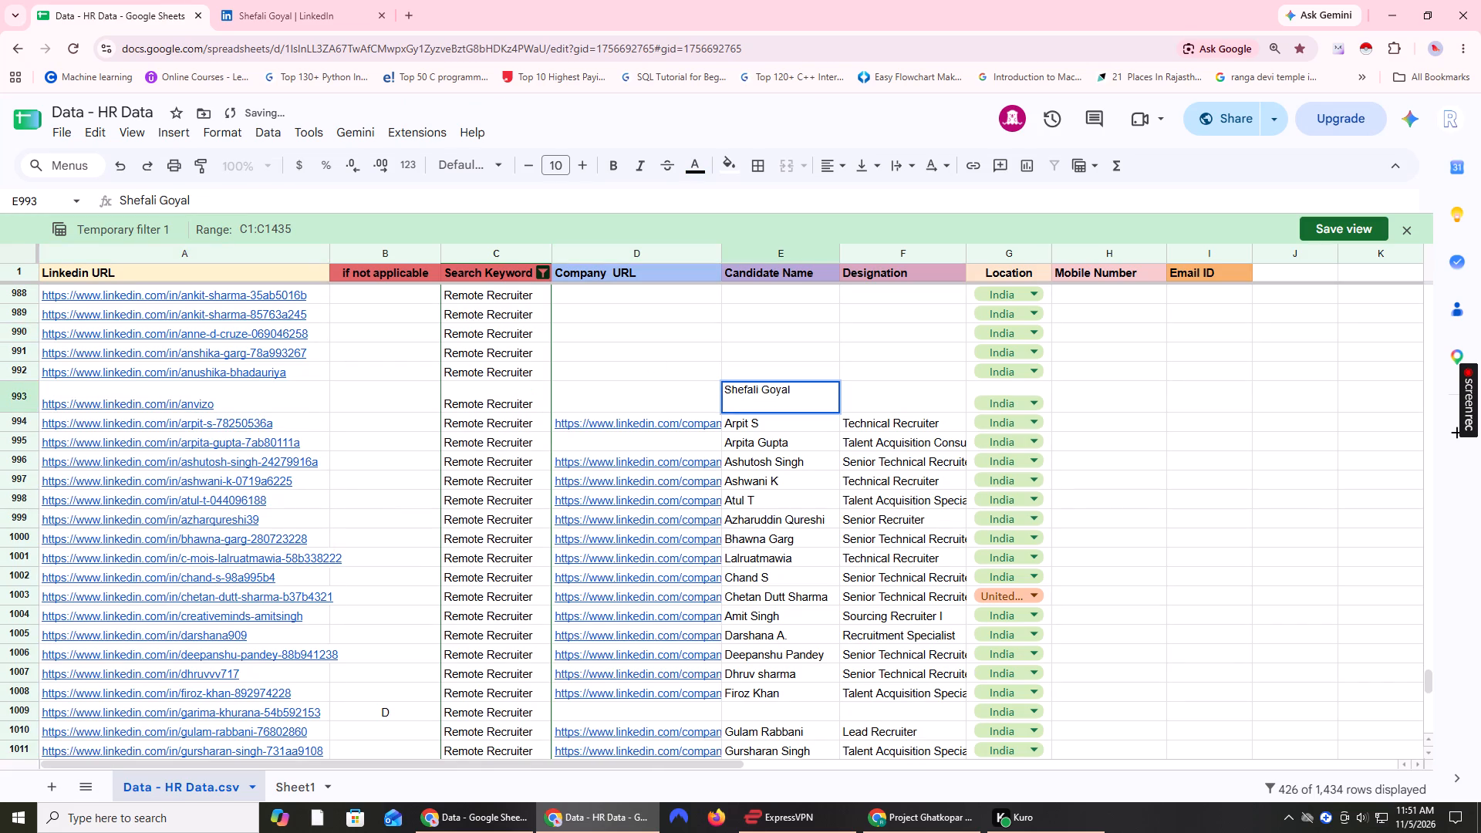
pyautogui.press('BackSpace')
pyautogui.press('Return')
# Open the Anvizo page from the profile's Experience section and copy the job title Senior Technical Recruiter into row 993's Designation cell.
pyautogui.click(280, 0)
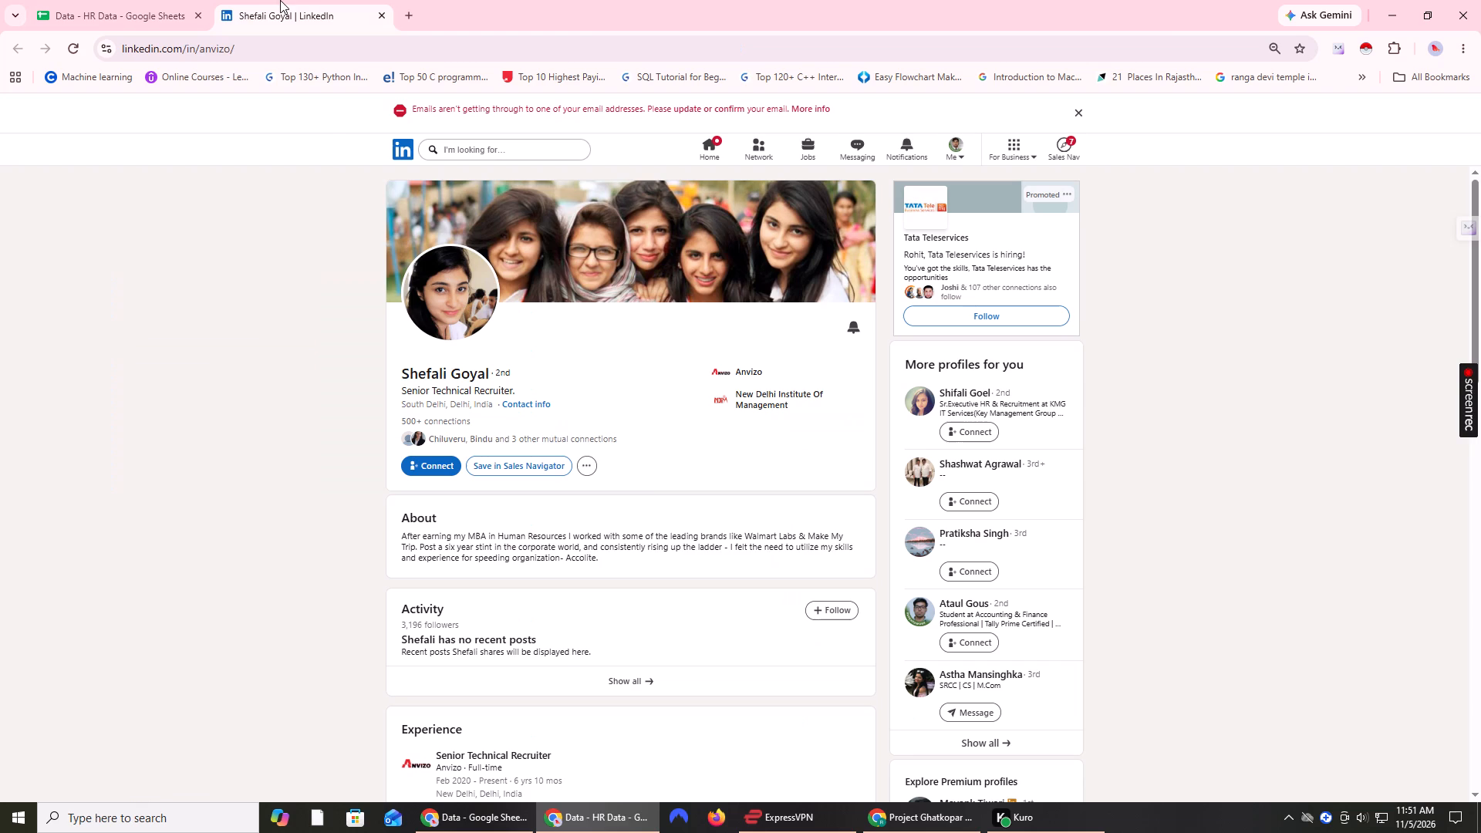
pyautogui.scroll(-5, 545, 504)
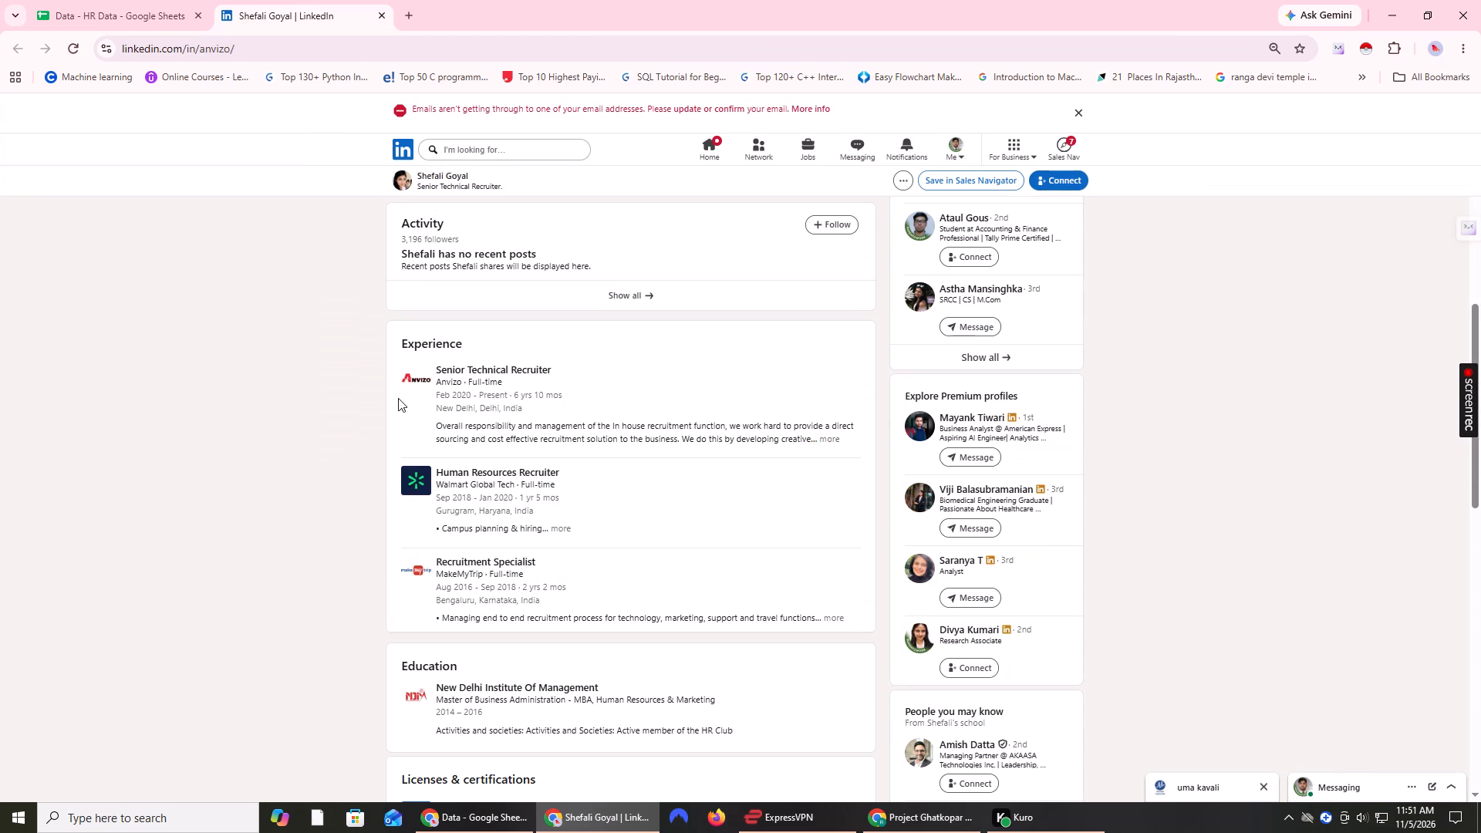
pyautogui.keyDown('ctrl'); pyautogui.click(407, 378); pyautogui.keyUp('ctrl')
pyautogui.moveTo(430, 366); pyautogui.dragTo(554, 370)
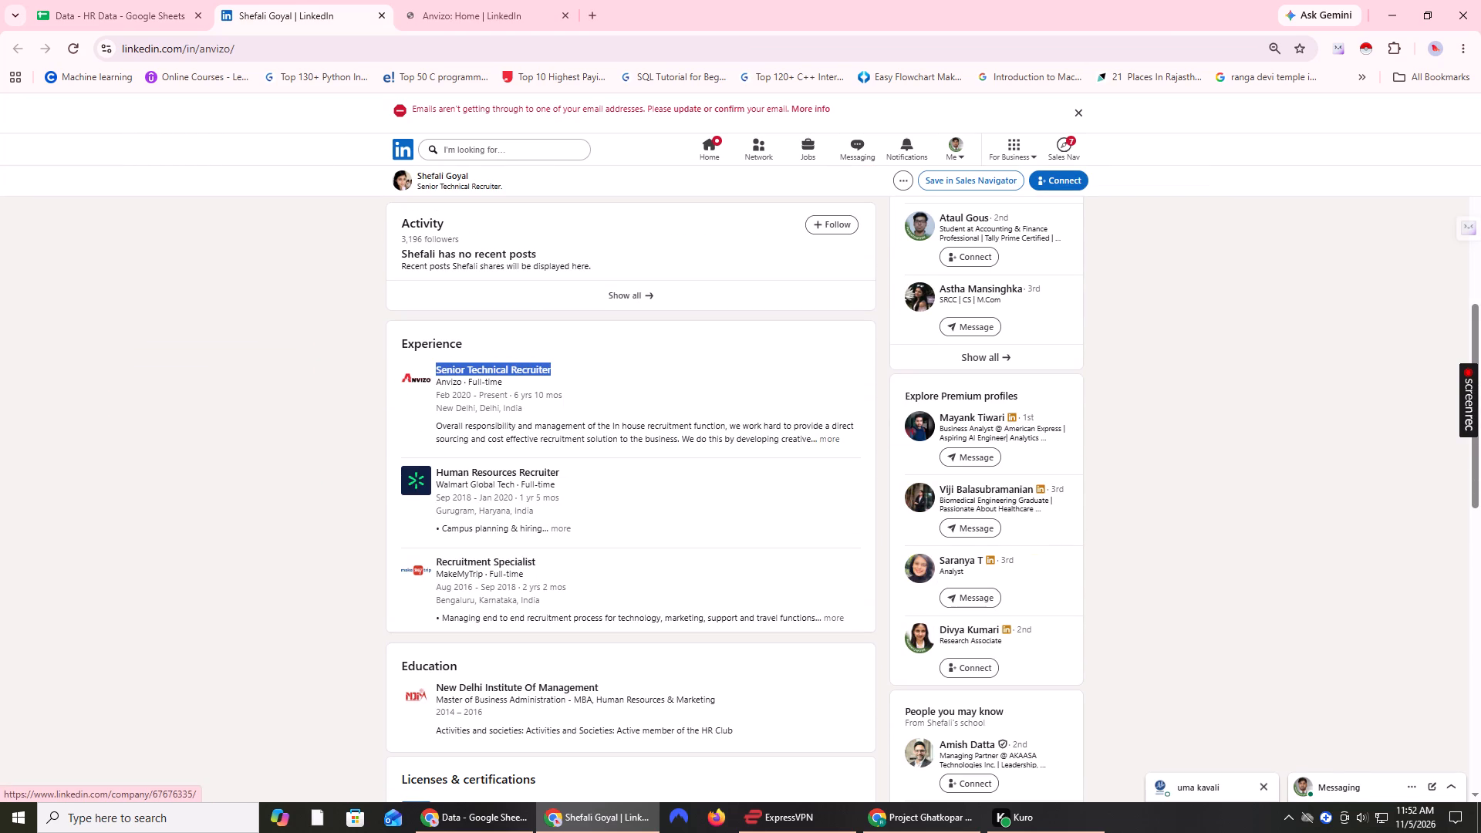
pyautogui.moveTo(554, 370); pyautogui.dragTo(573, 369)
pyautogui.hotkey('ctrl', 'c')
pyautogui.click(176, 0)
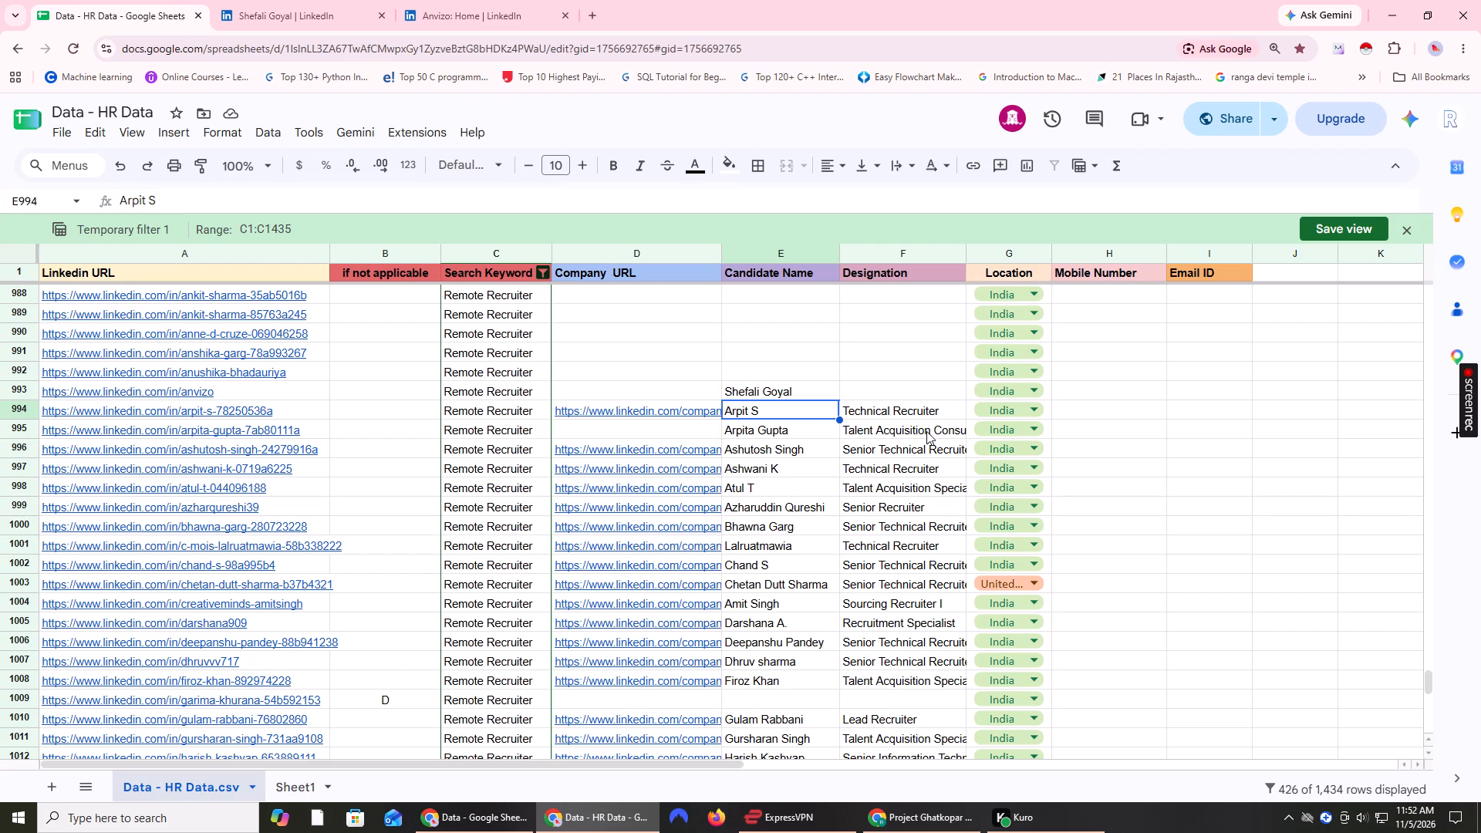
pyautogui.doubleClick(861, 386)
pyautogui.hotkey('ctrl', 'v')
pyautogui.click(754, 463)
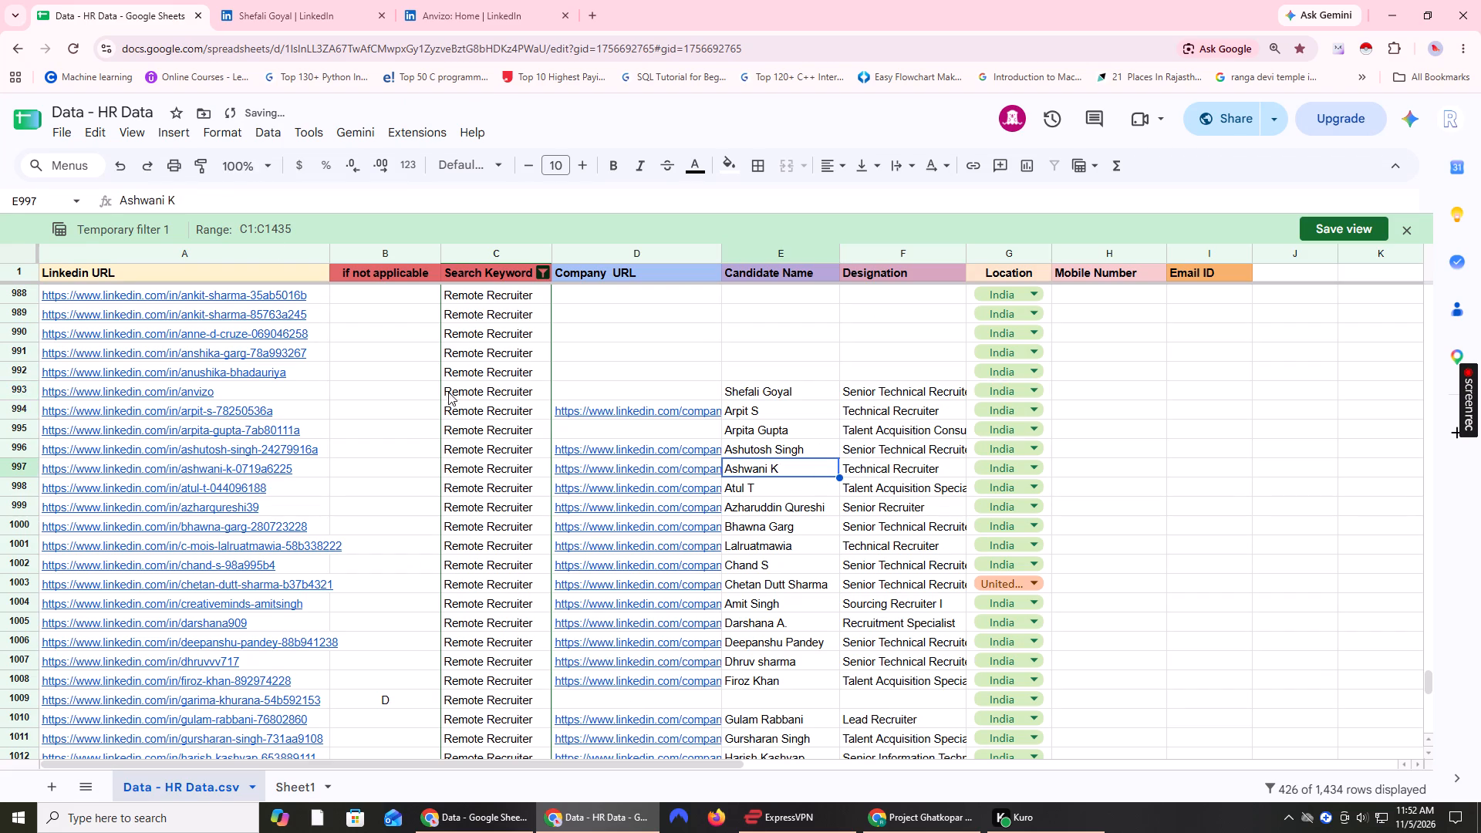
# Copy the Anvizo company page address into the Company URL cell of row 993.
pyautogui.click(296, 0)
pyautogui.click(514, 0)
pyautogui.click(417, 54)
pyautogui.hotkey('ctrl', 'c')
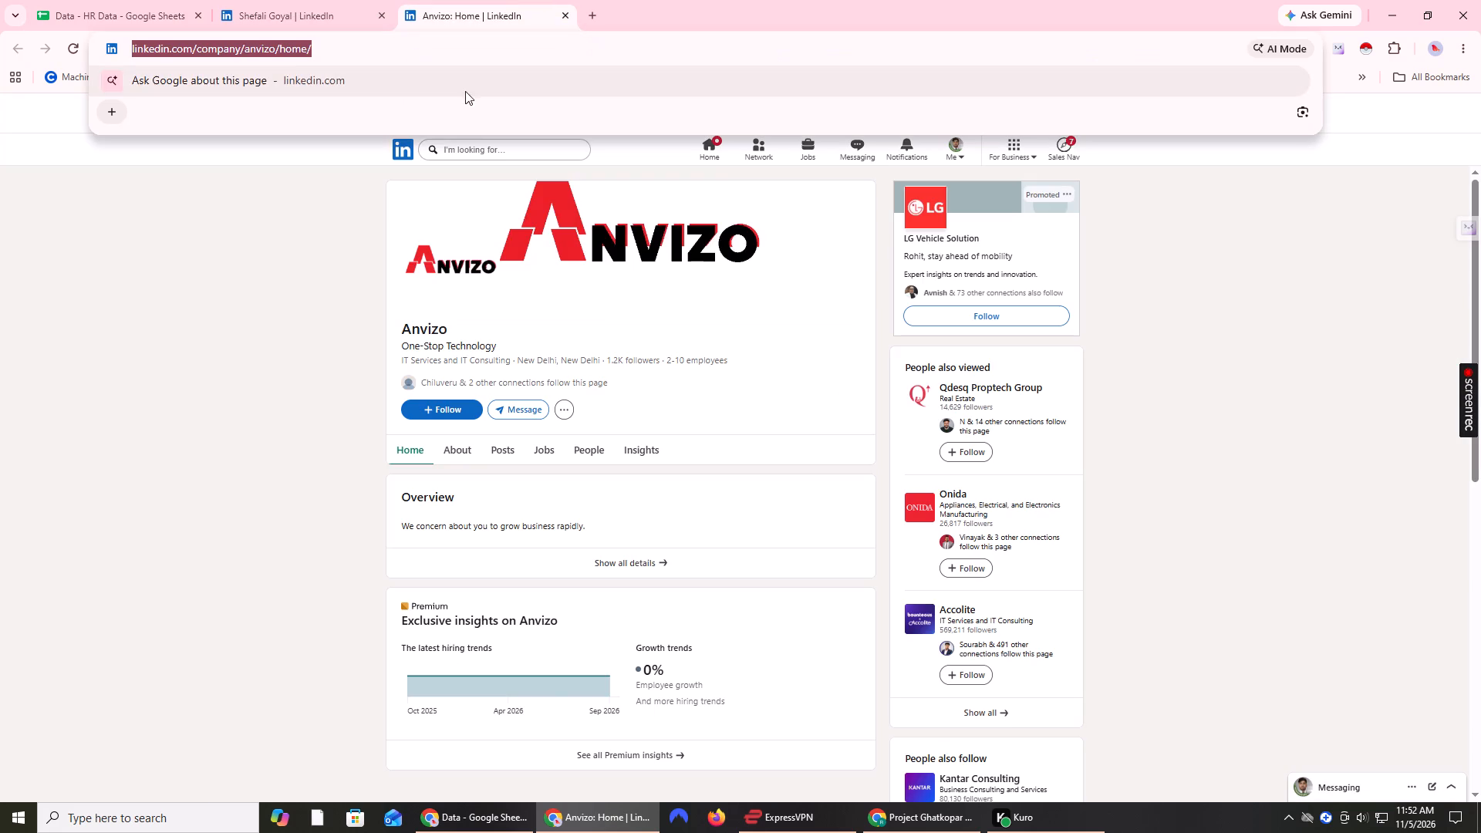
pyautogui.click(197, 0)
pyautogui.doubleClick(616, 391)
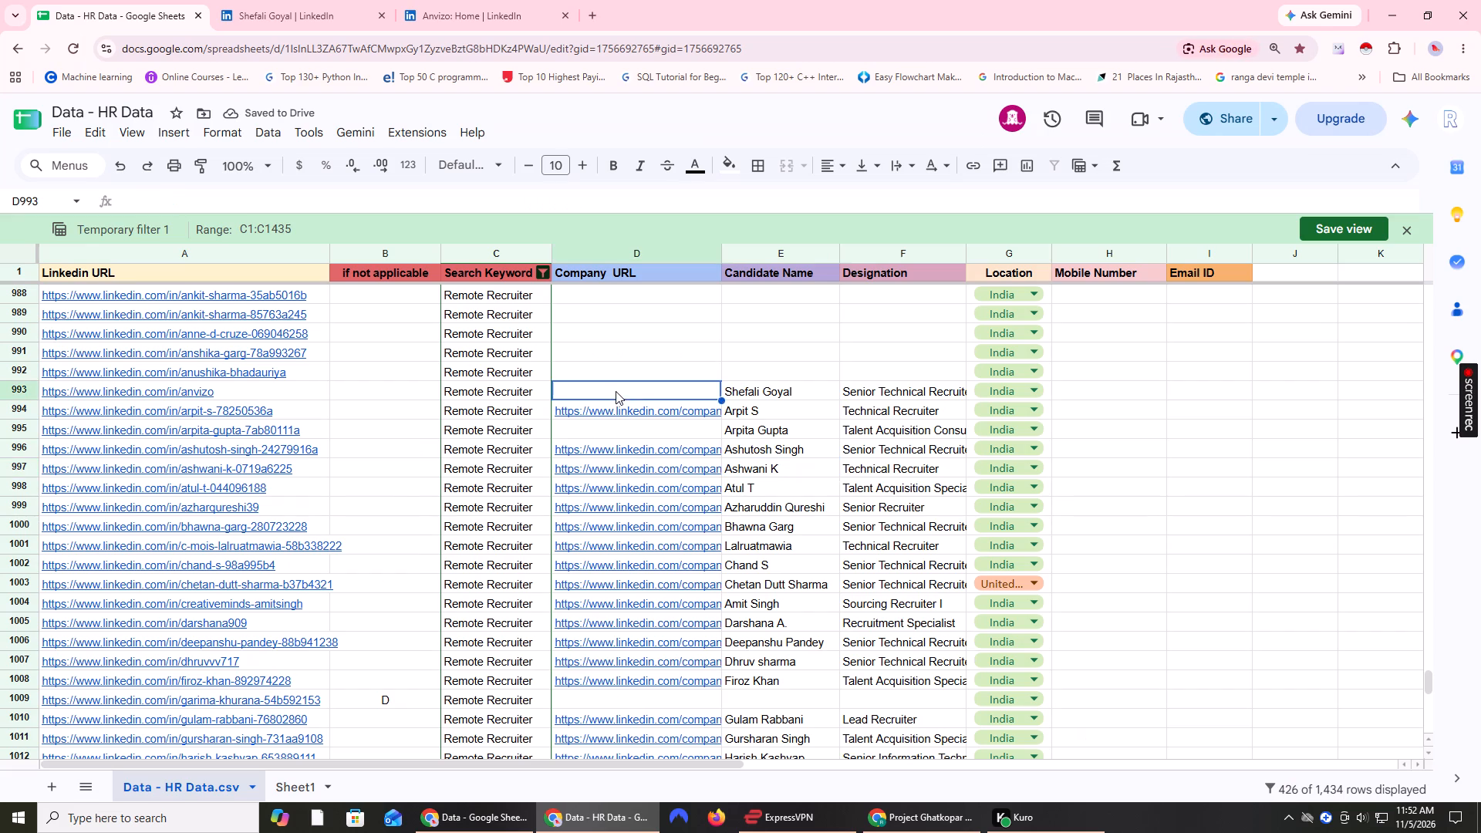
pyautogui.hotkey('ctrl', 'v')
pyautogui.click(768, 335)
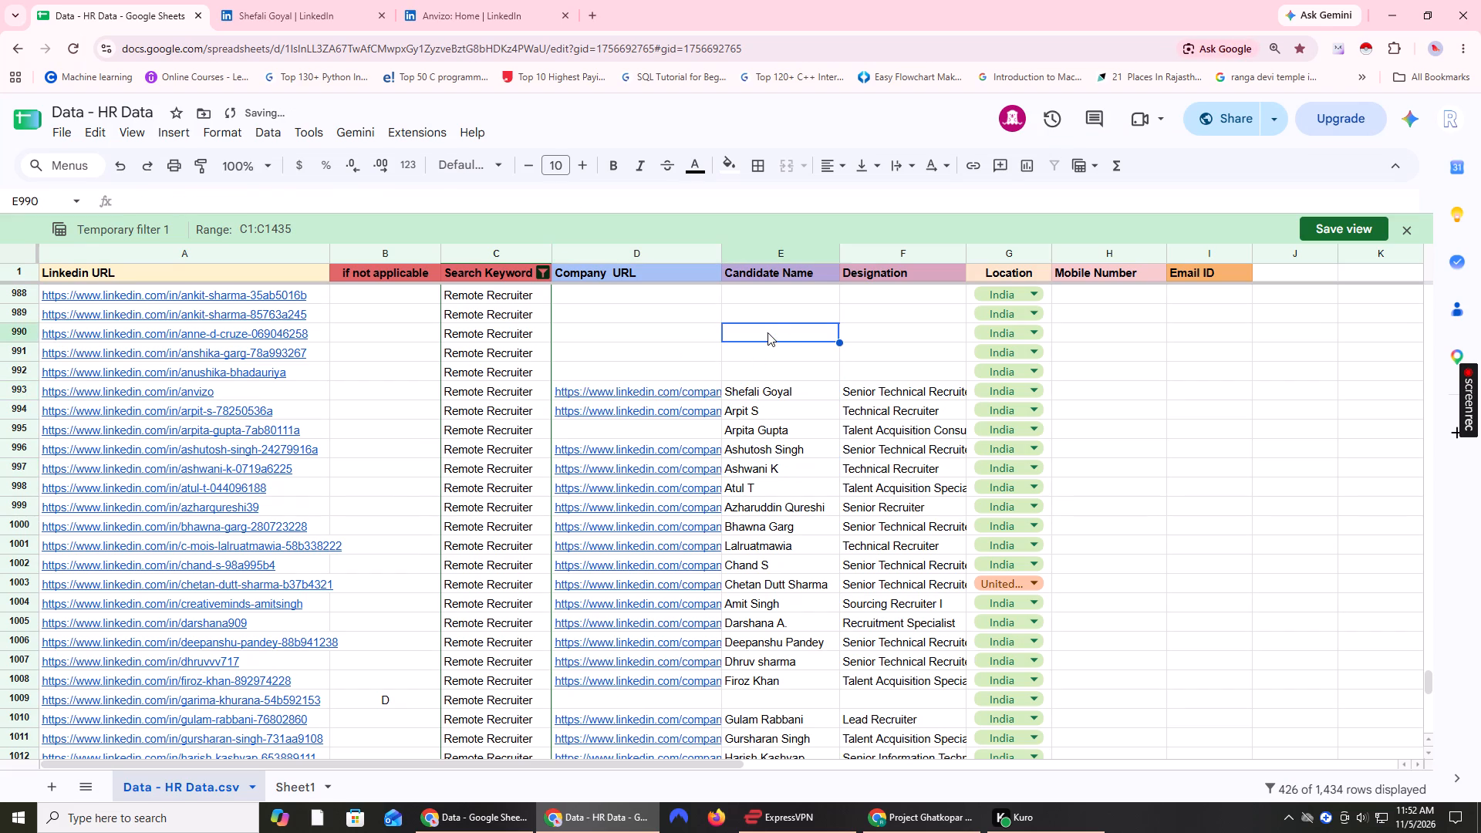
# Open the LinkedIn profile linked in row 992 and return to the HR Data sheet.
pyautogui.click(767, 373)
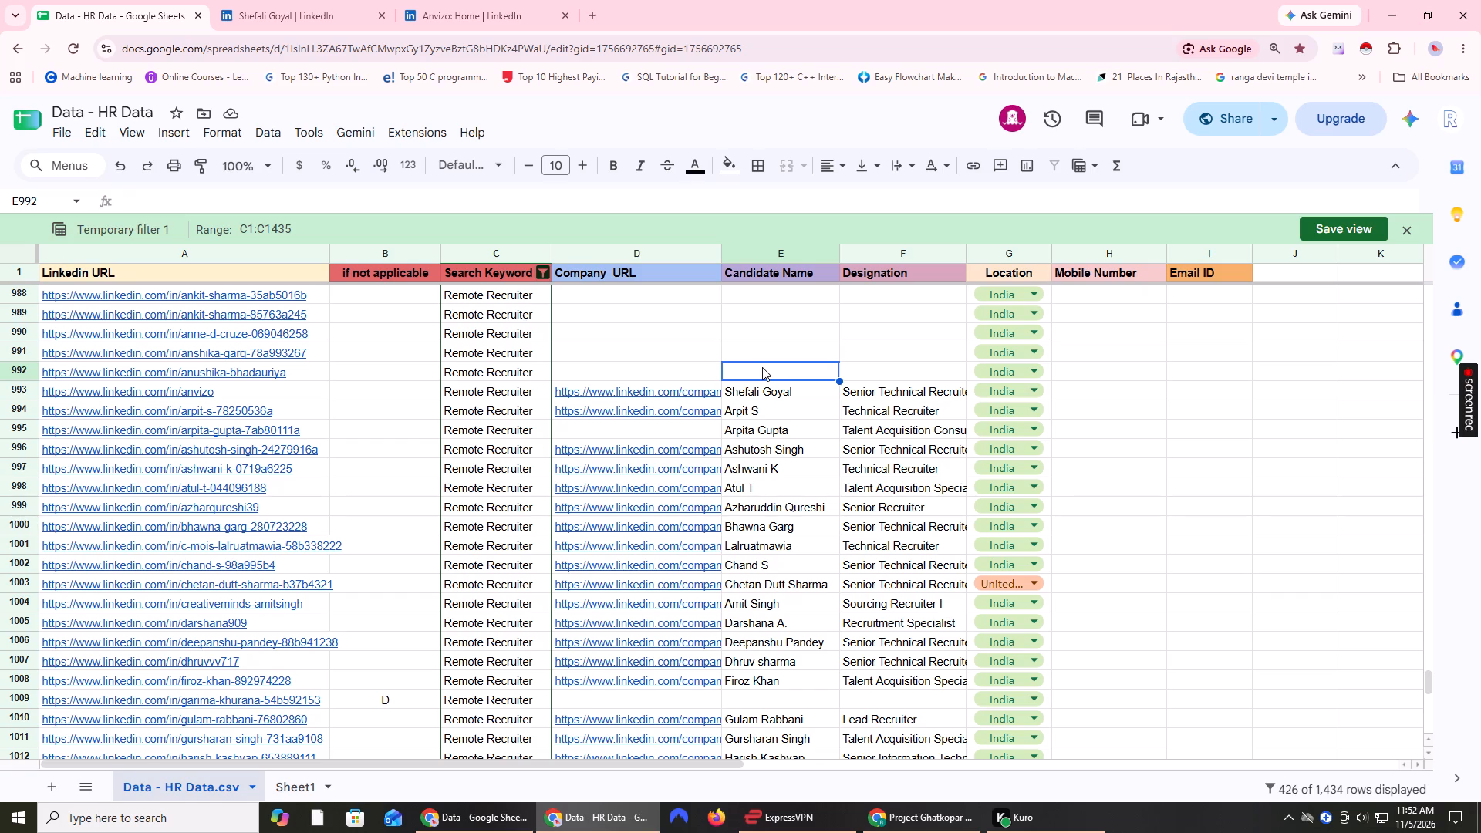
pyautogui.click(654, 369)
pyautogui.click(262, 376)
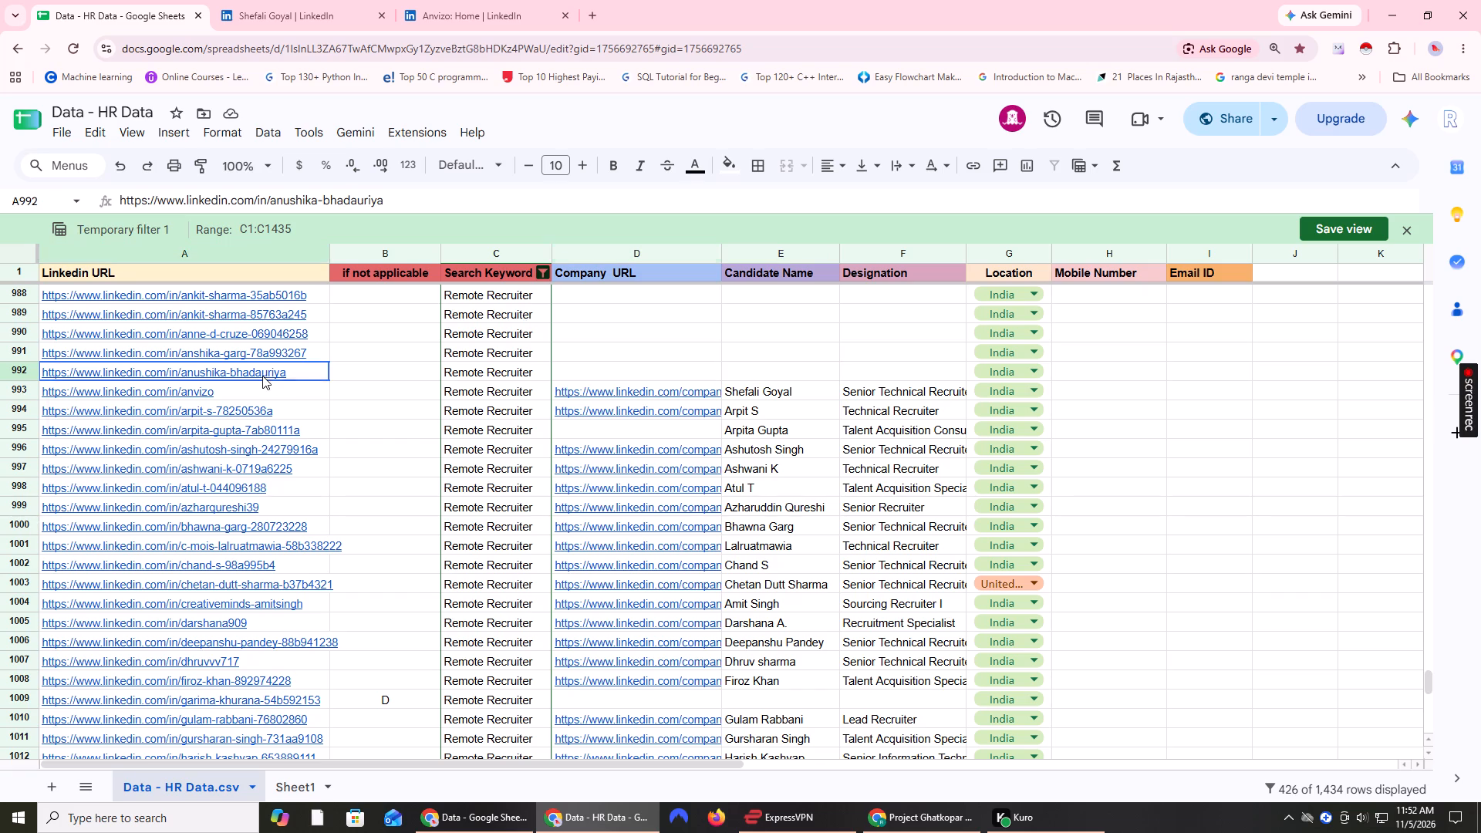
pyautogui.click(168, 400)
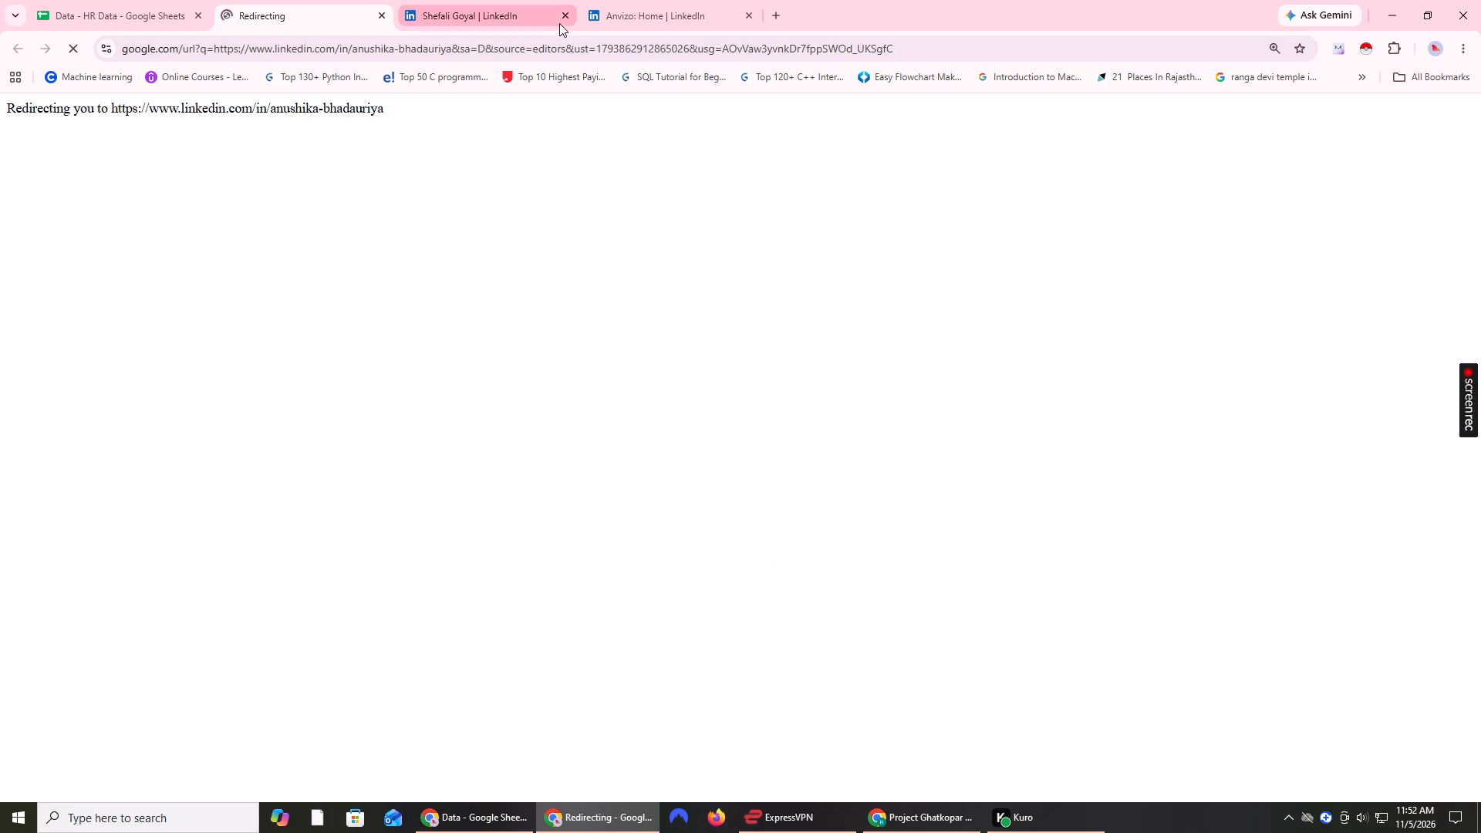
pyautogui.click(67, 0)
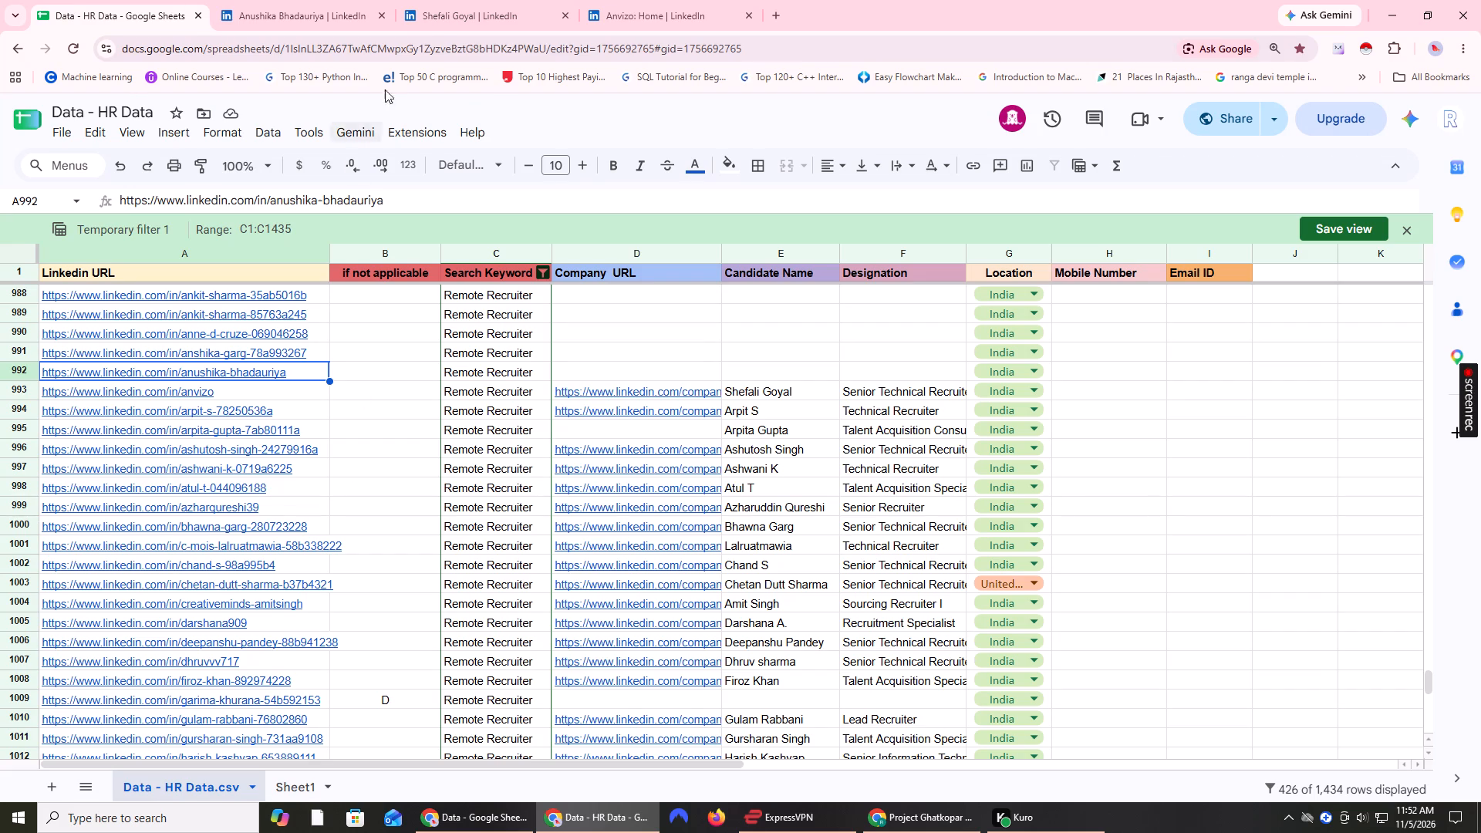
pyautogui.click(353, 528)
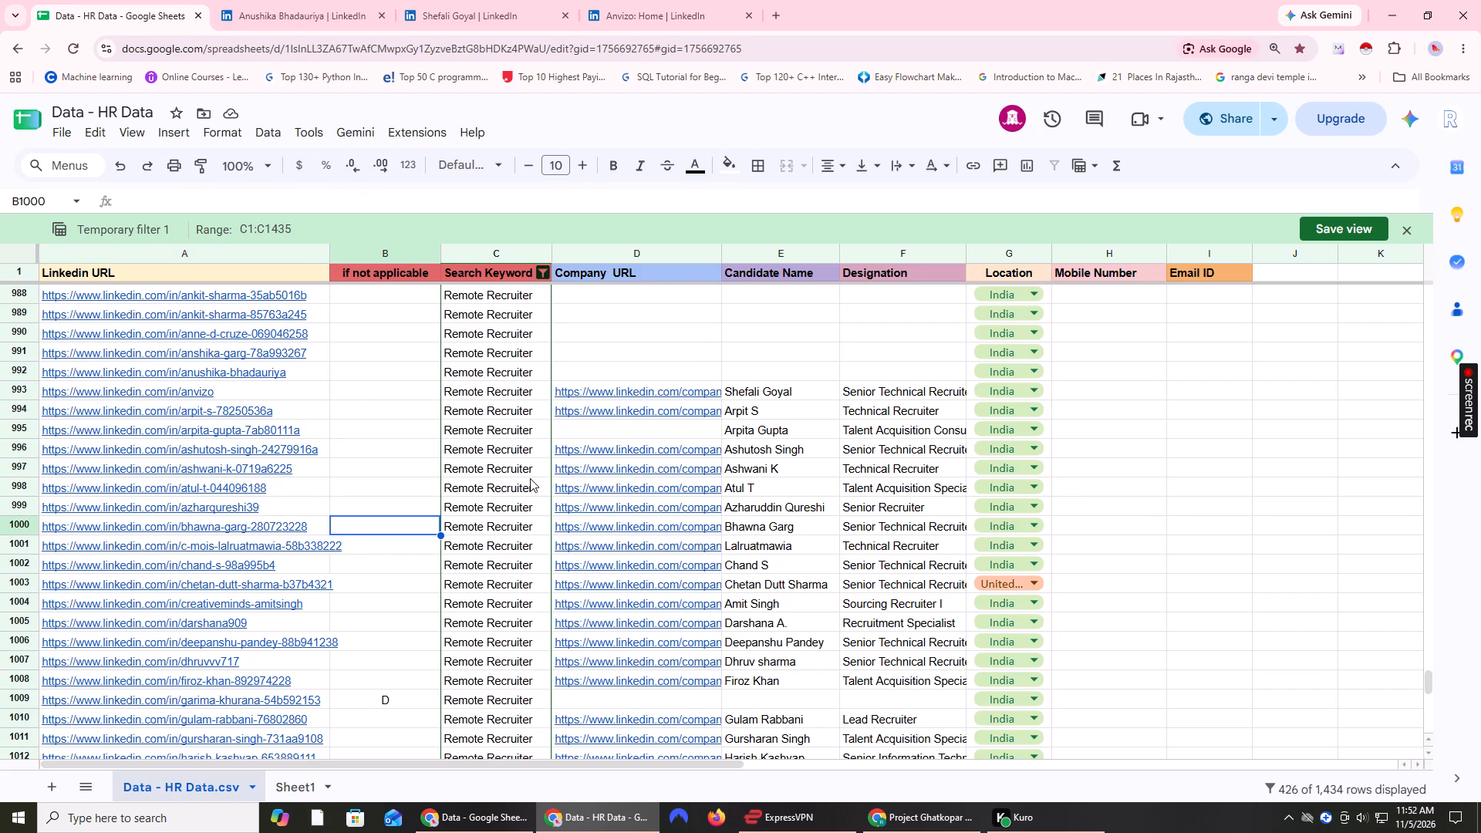
# Close the previous candidate's profile and company tabs and copy the new candidate's name from the open profile into row 992's Candidate Name cell.
pyautogui.click(563, 15)
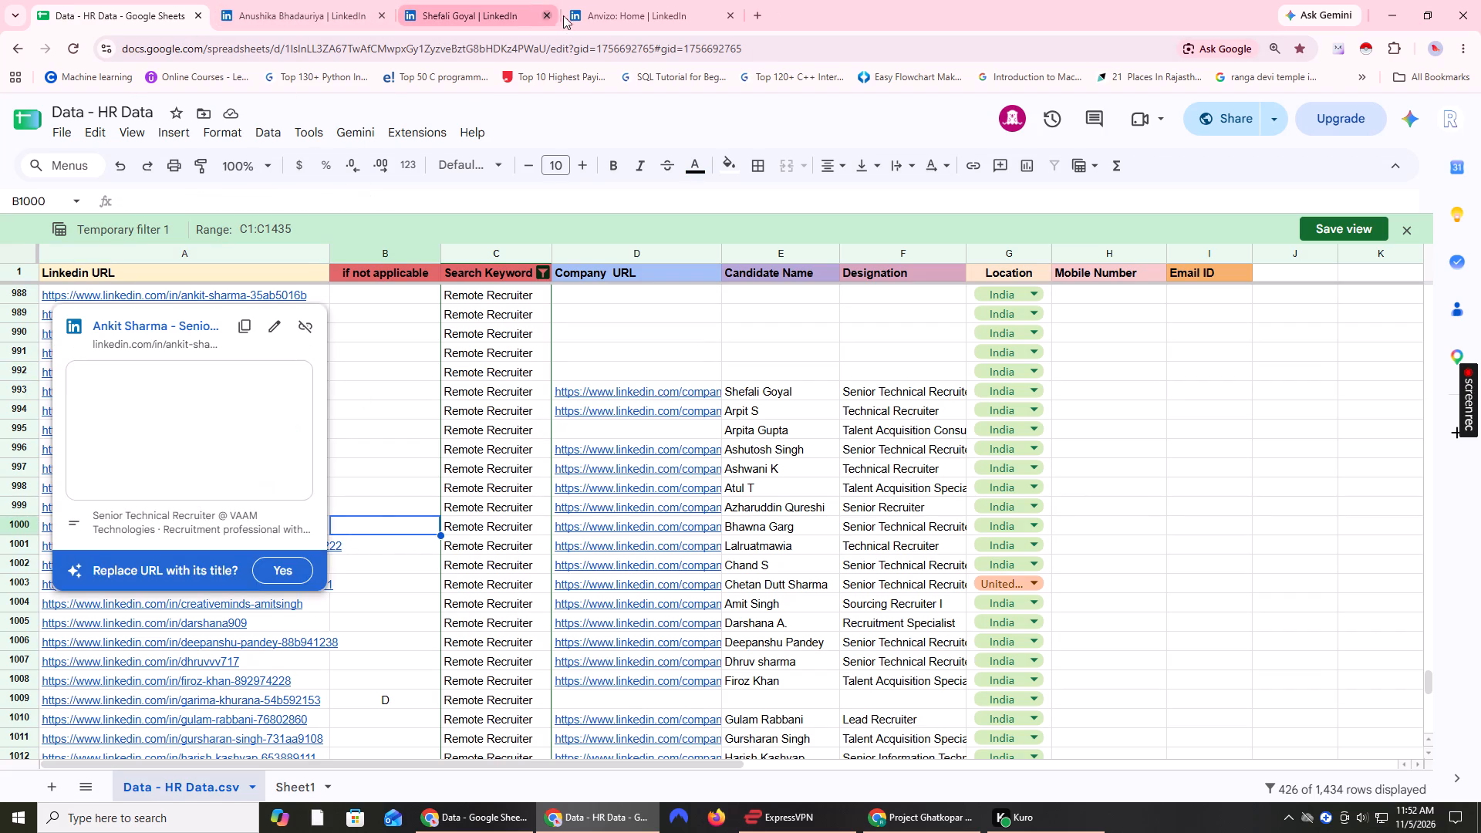
pyautogui.click(563, 15)
pyautogui.click(270, 0)
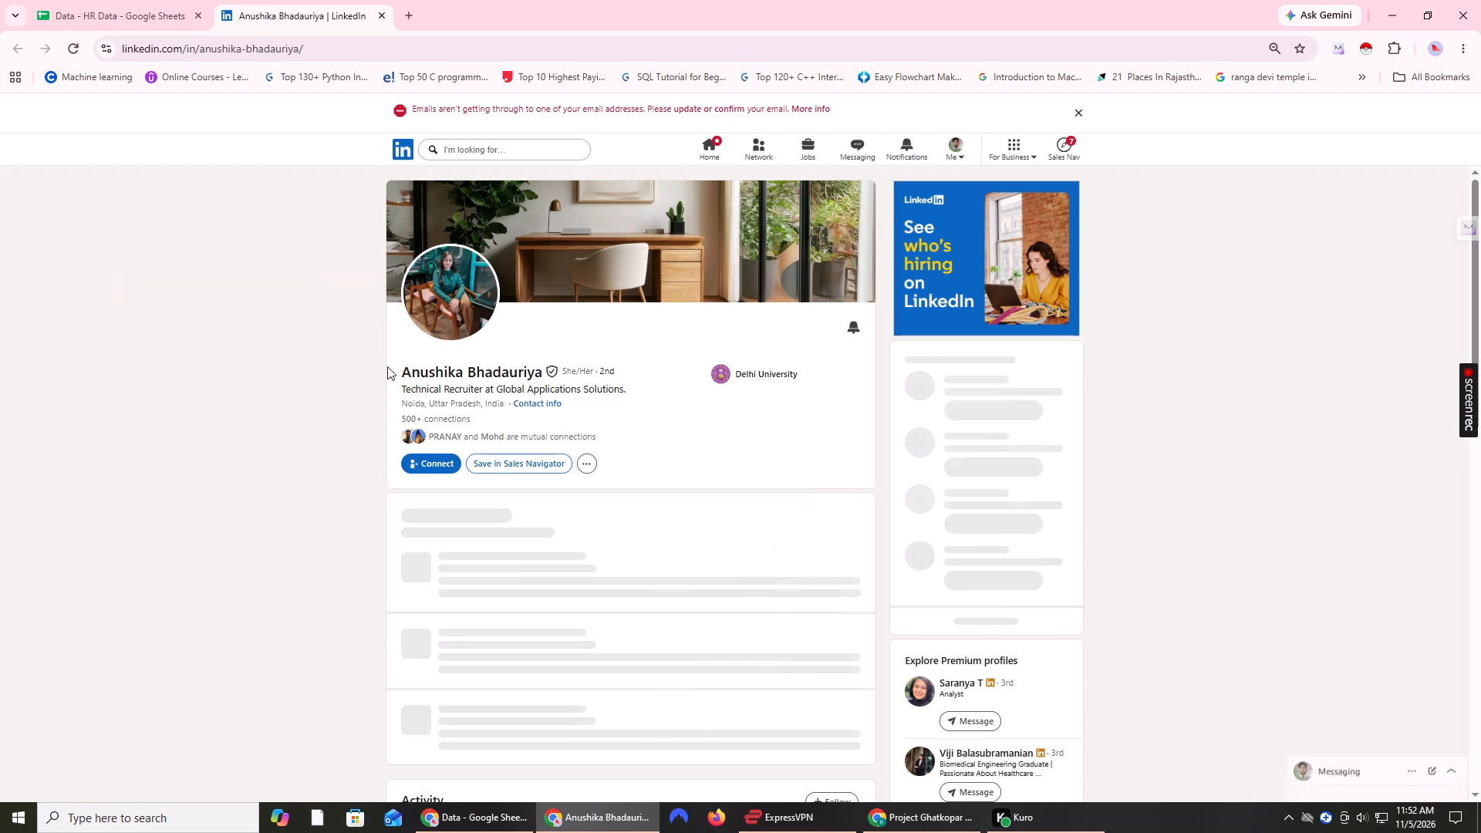
pyautogui.moveTo(387, 366); pyautogui.dragTo(546, 365)
pyautogui.hotkey('ctrl', 'c')
pyautogui.keyDown('ctrl'); pyautogui.click(339, 497); pyautogui.keyUp('ctrl')
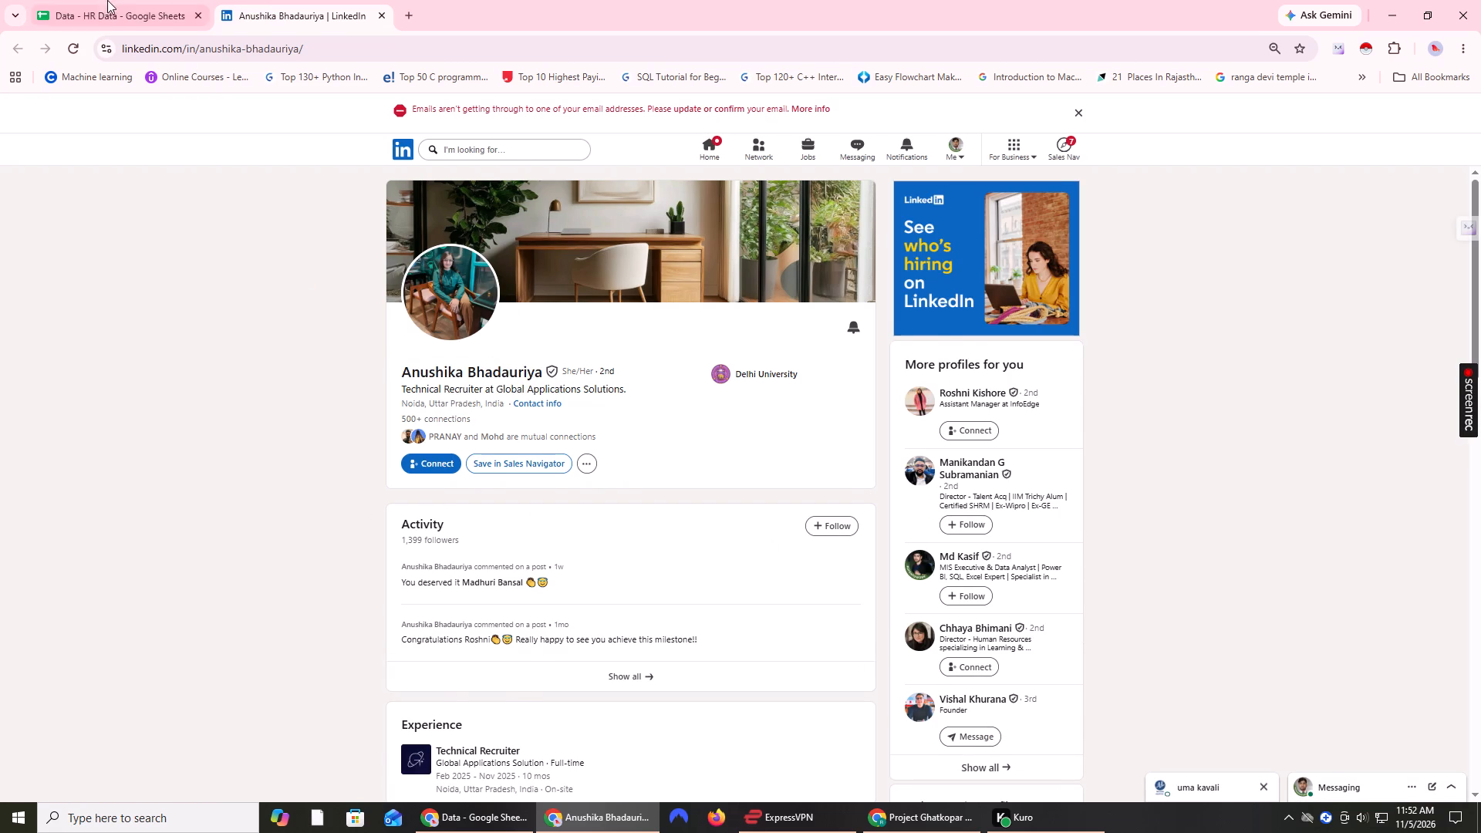
pyautogui.click(107, 0)
pyautogui.doubleClick(771, 373)
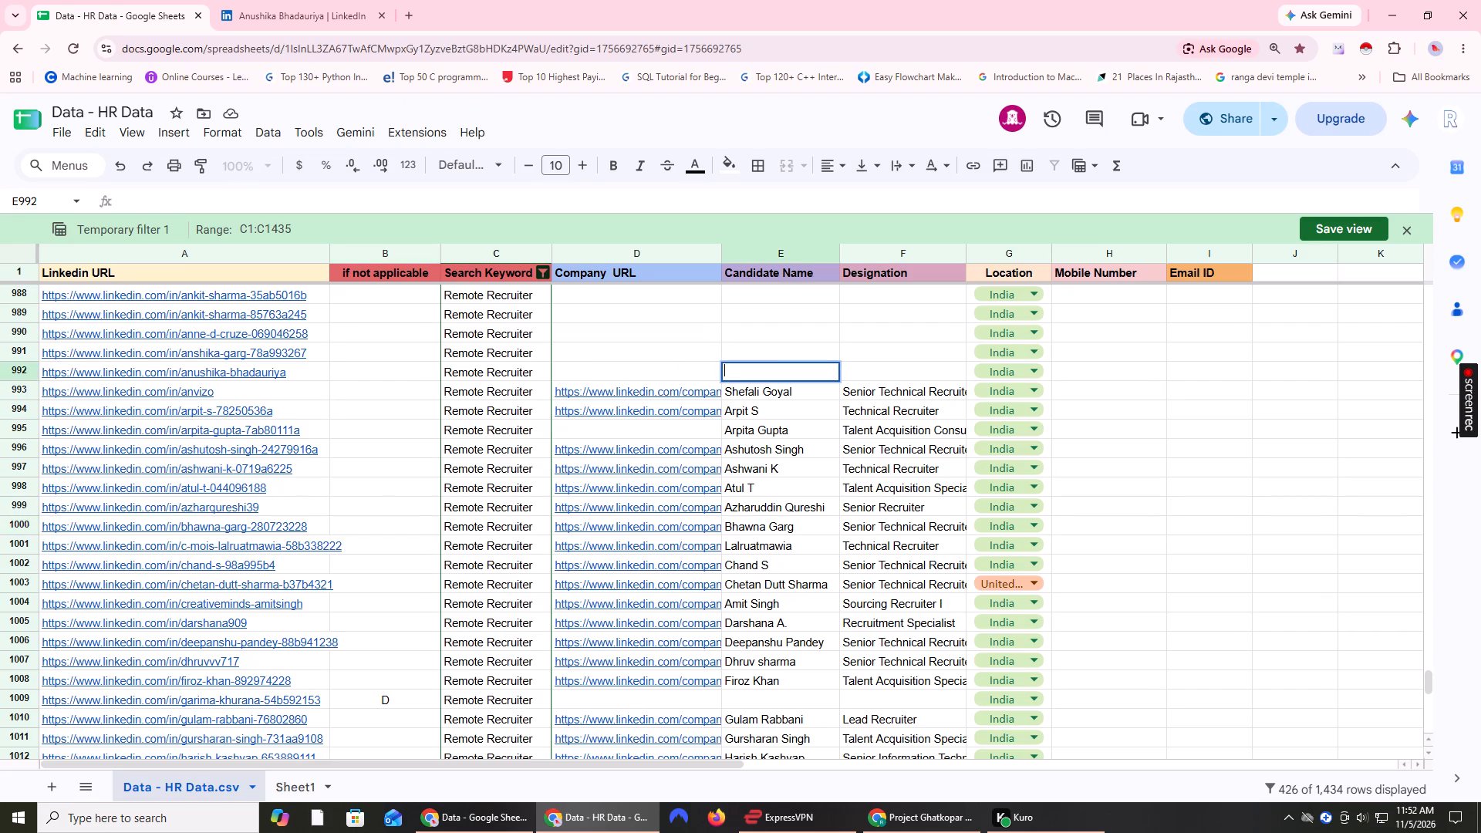
pyautogui.hotkey('ctrl', 'v')
pyautogui.keyDown('ctrl'); pyautogui.click(671, 335); pyautogui.keyUp('ctrl')
# Open the Global Applications Solution page from the profile's Experience section and copy the job title Technical Recruiter into row 992's Designation cell.
pyautogui.click(305, 0)
pyautogui.scroll(-1, 552, 466)
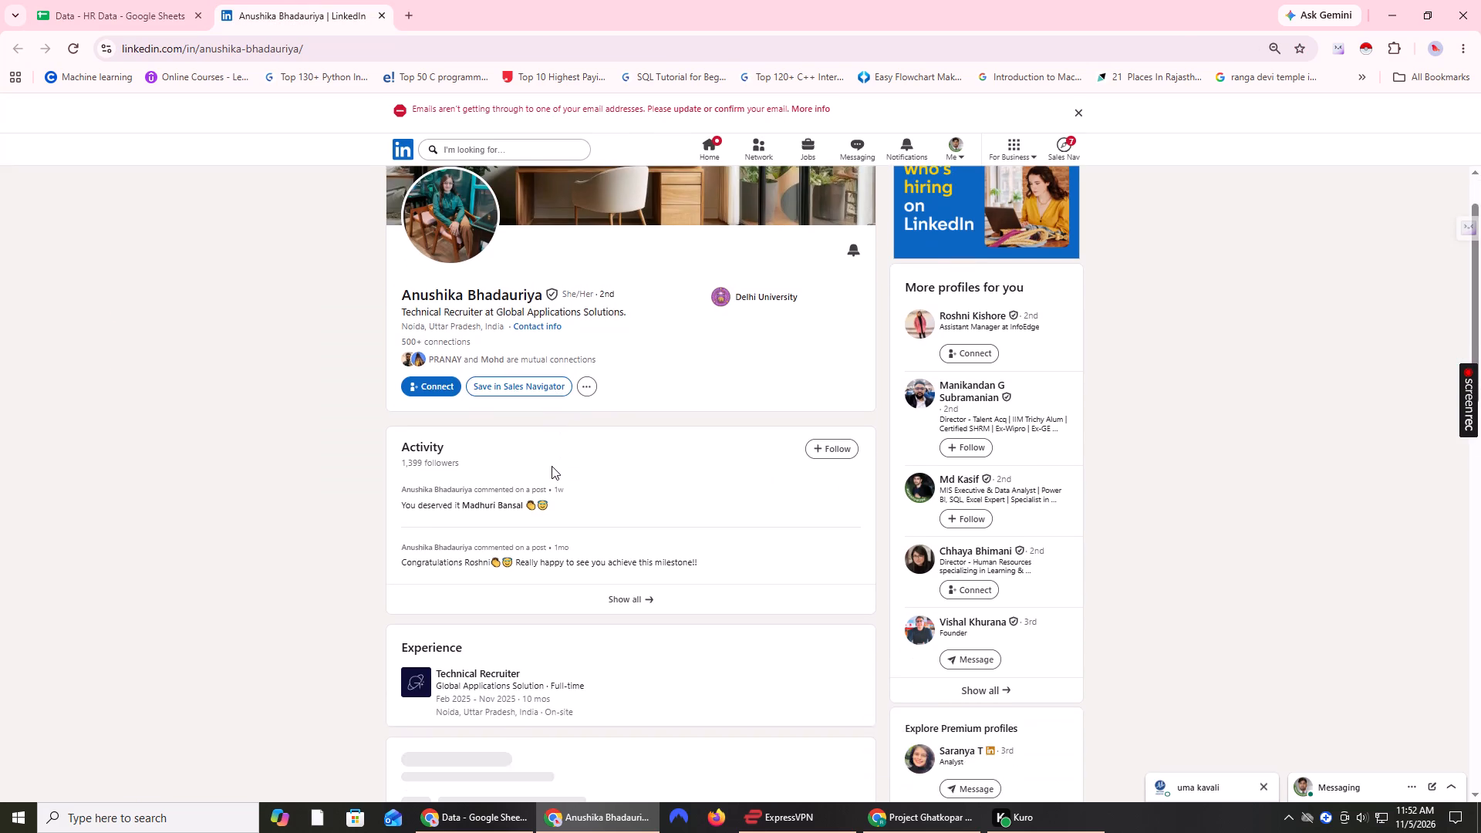
pyautogui.scroll(-6, 548, 460)
pyautogui.scroll(2, 548, 460)
pyautogui.keyDown('ctrl'); pyautogui.click(427, 378); pyautogui.keyUp('ctrl')
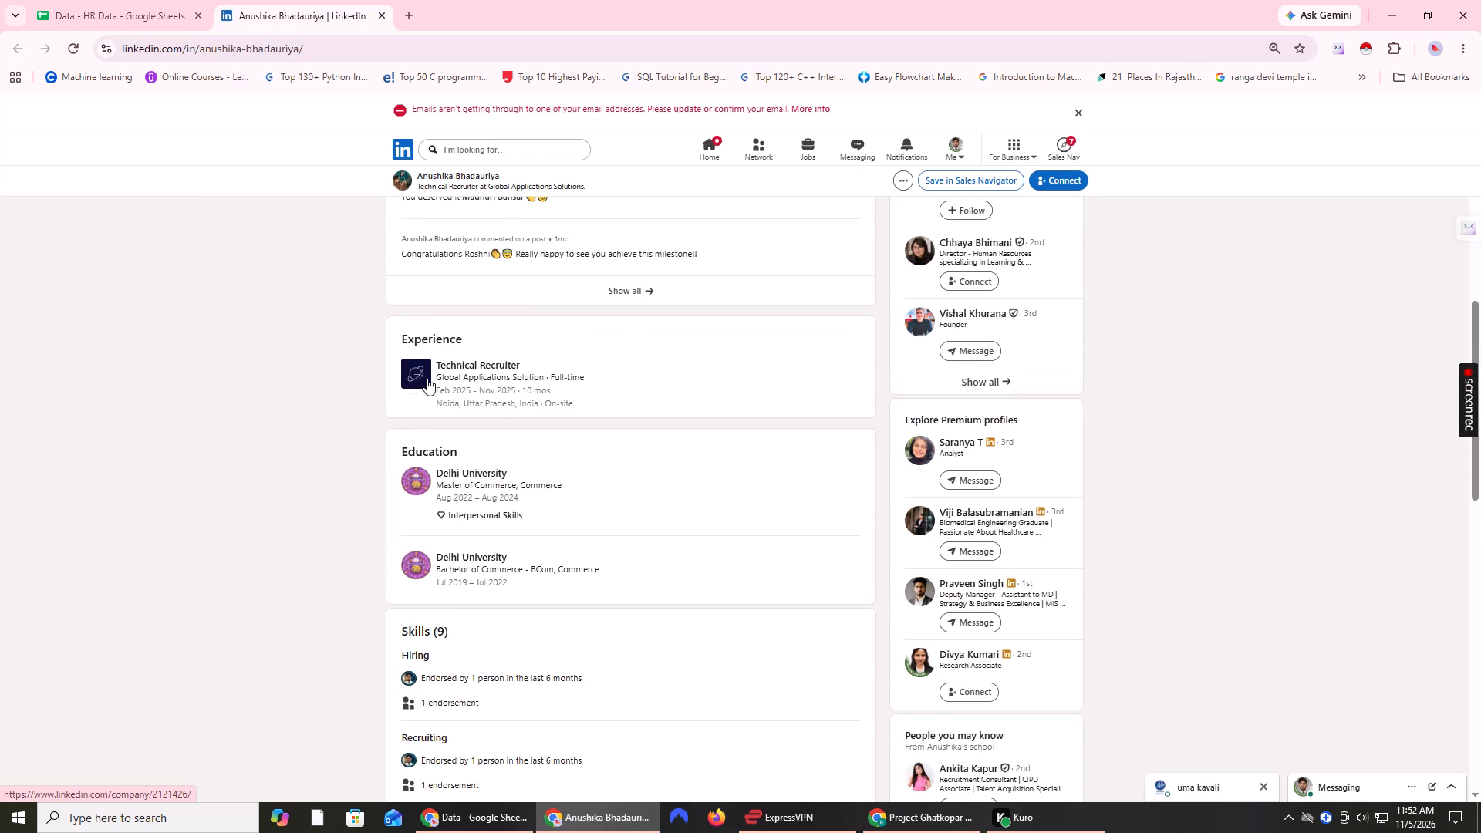
pyautogui.moveTo(433, 363); pyautogui.dragTo(548, 356)
pyautogui.hotkey('ctrl', 'c')
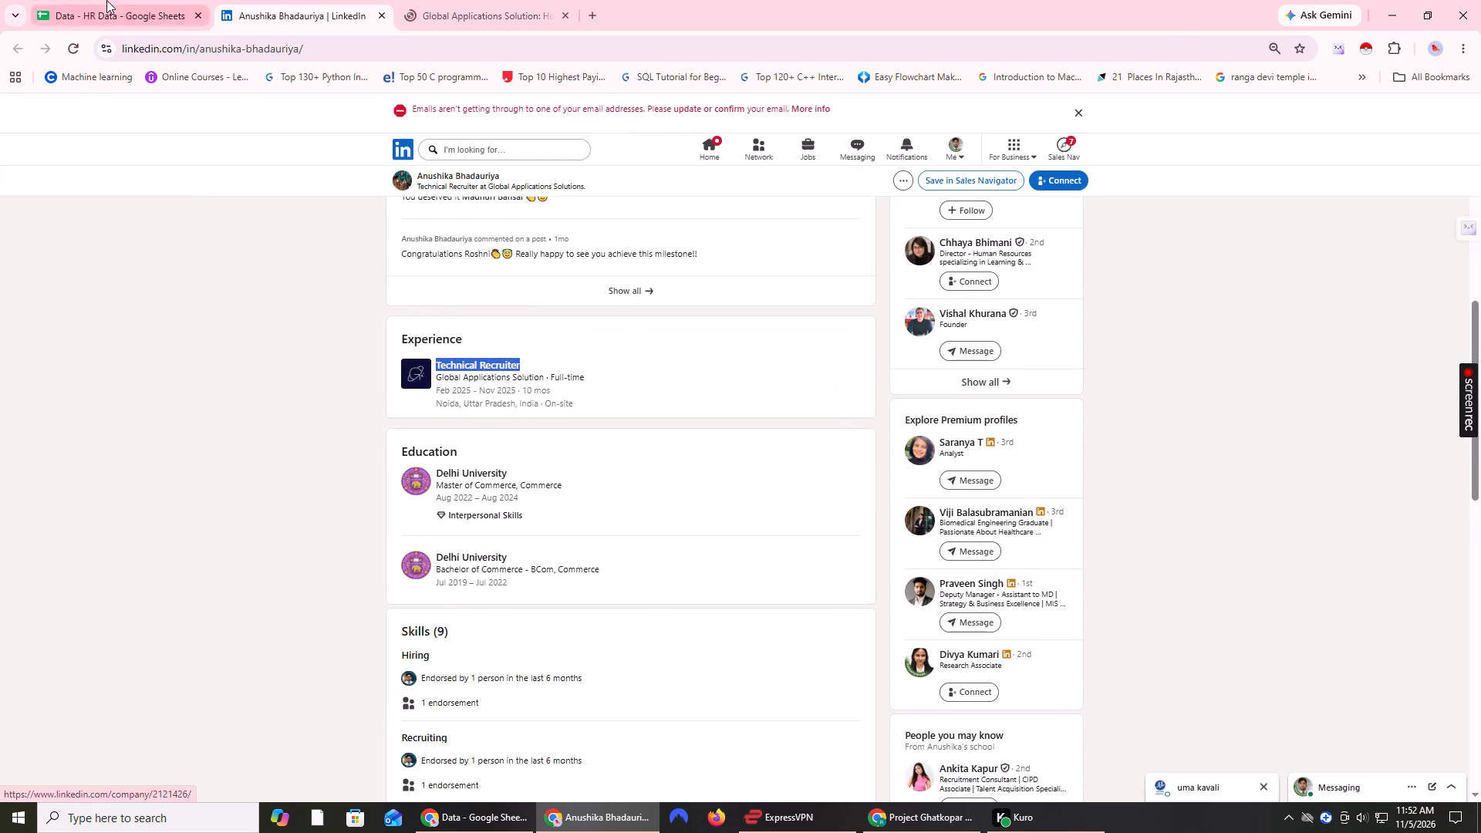
pyautogui.click(106, 0)
pyautogui.doubleClick(859, 373)
pyautogui.hotkey('ctrl', 'v')
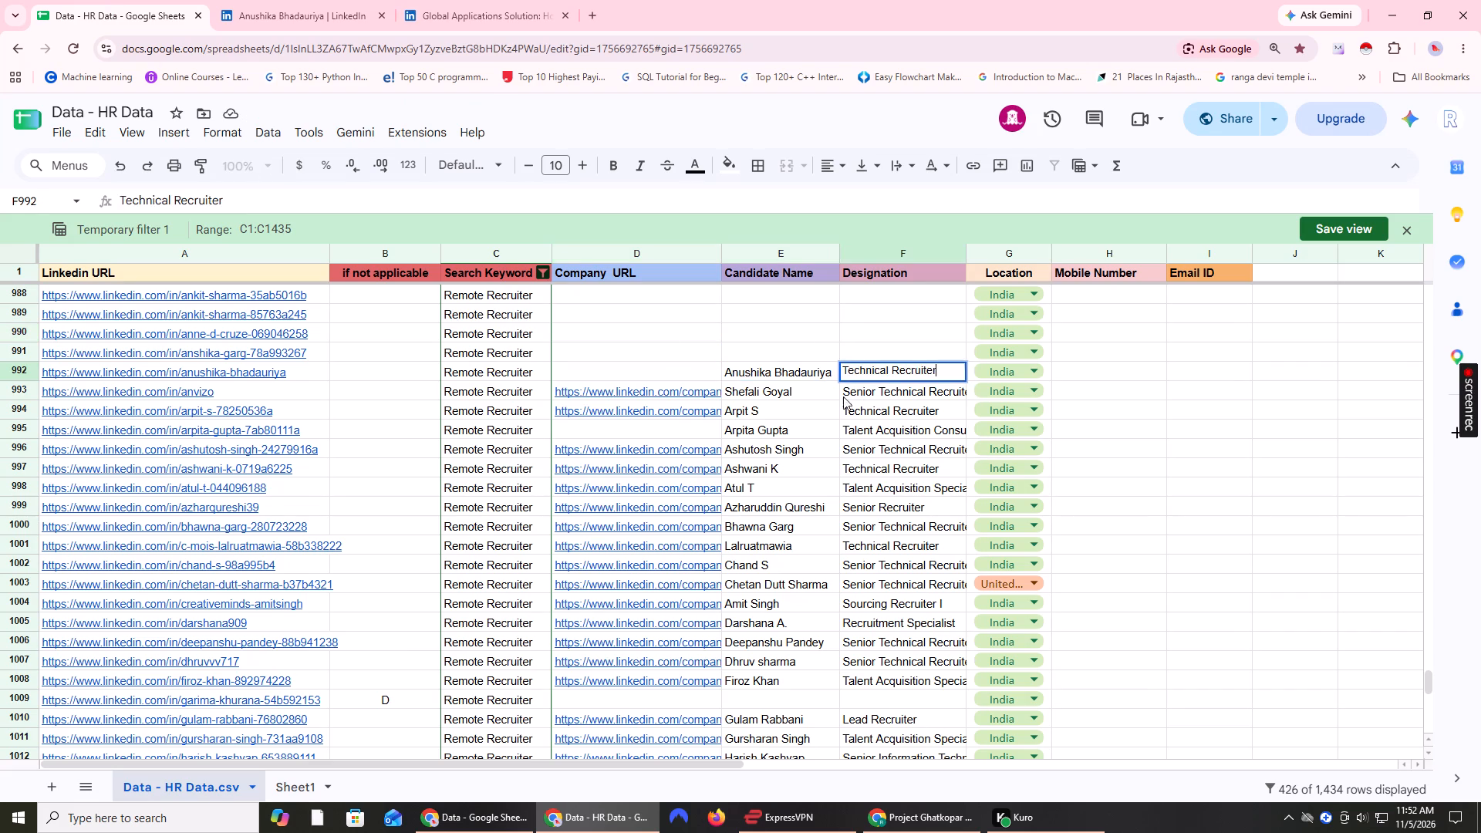
pyautogui.click(666, 334)
# Copy the Global Applications Solution company page address into the Company URL cell of row 992.
pyautogui.click(491, 0)
pyautogui.click(436, 46)
pyautogui.hotkey('ctrl', 'c')
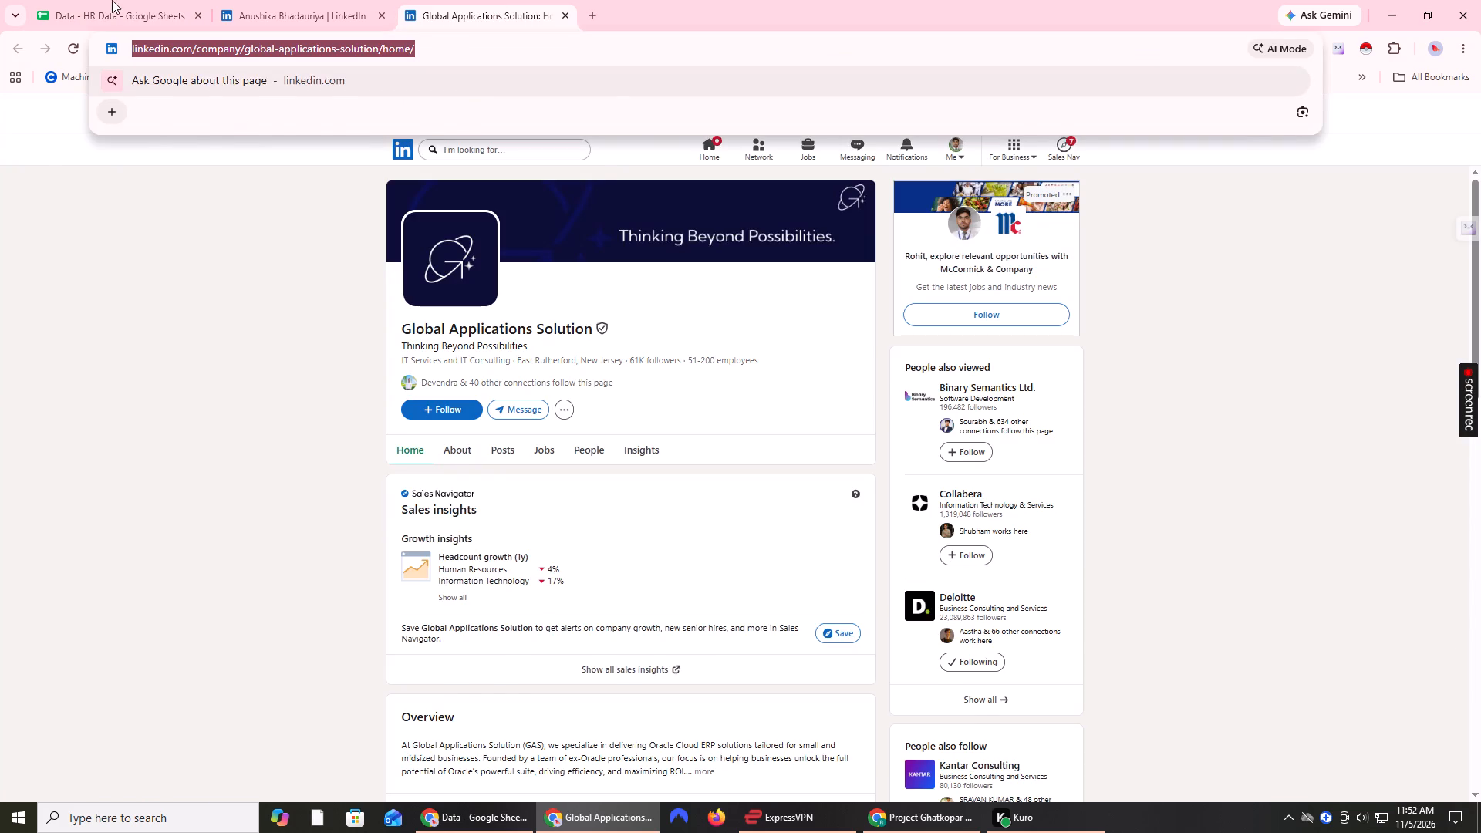
pyautogui.click(112, 0)
pyautogui.doubleClick(668, 371)
pyautogui.hotkey('ctrl', 'v')
pyautogui.click(812, 335)
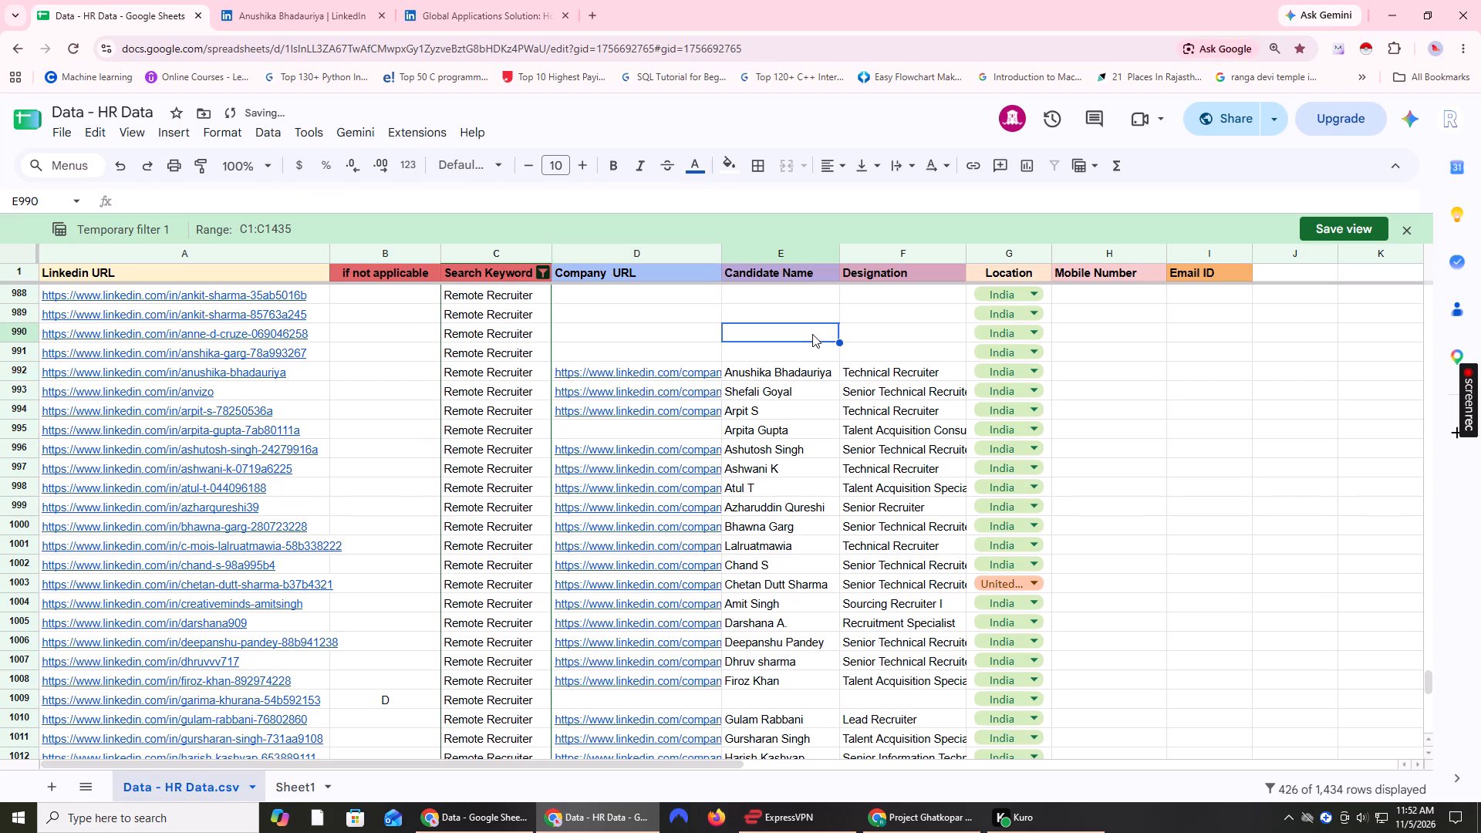
# Open the LinkedIn profile linked in row 991 and close the previous candidate's profile and company tabs.
pyautogui.click(270, 356)
pyautogui.click(201, 385)
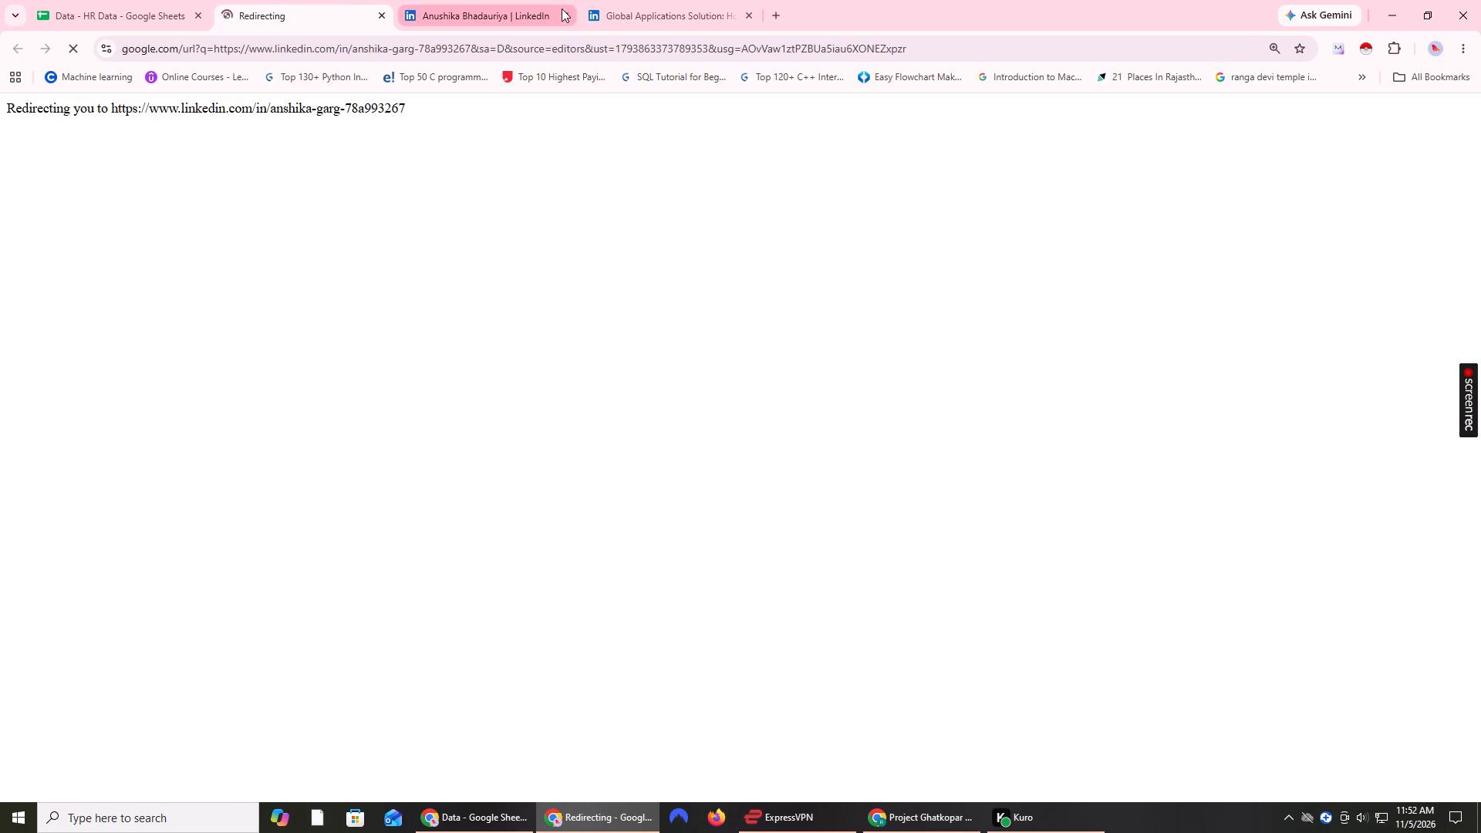
pyautogui.click(570, 12)
pyautogui.click(570, 12)
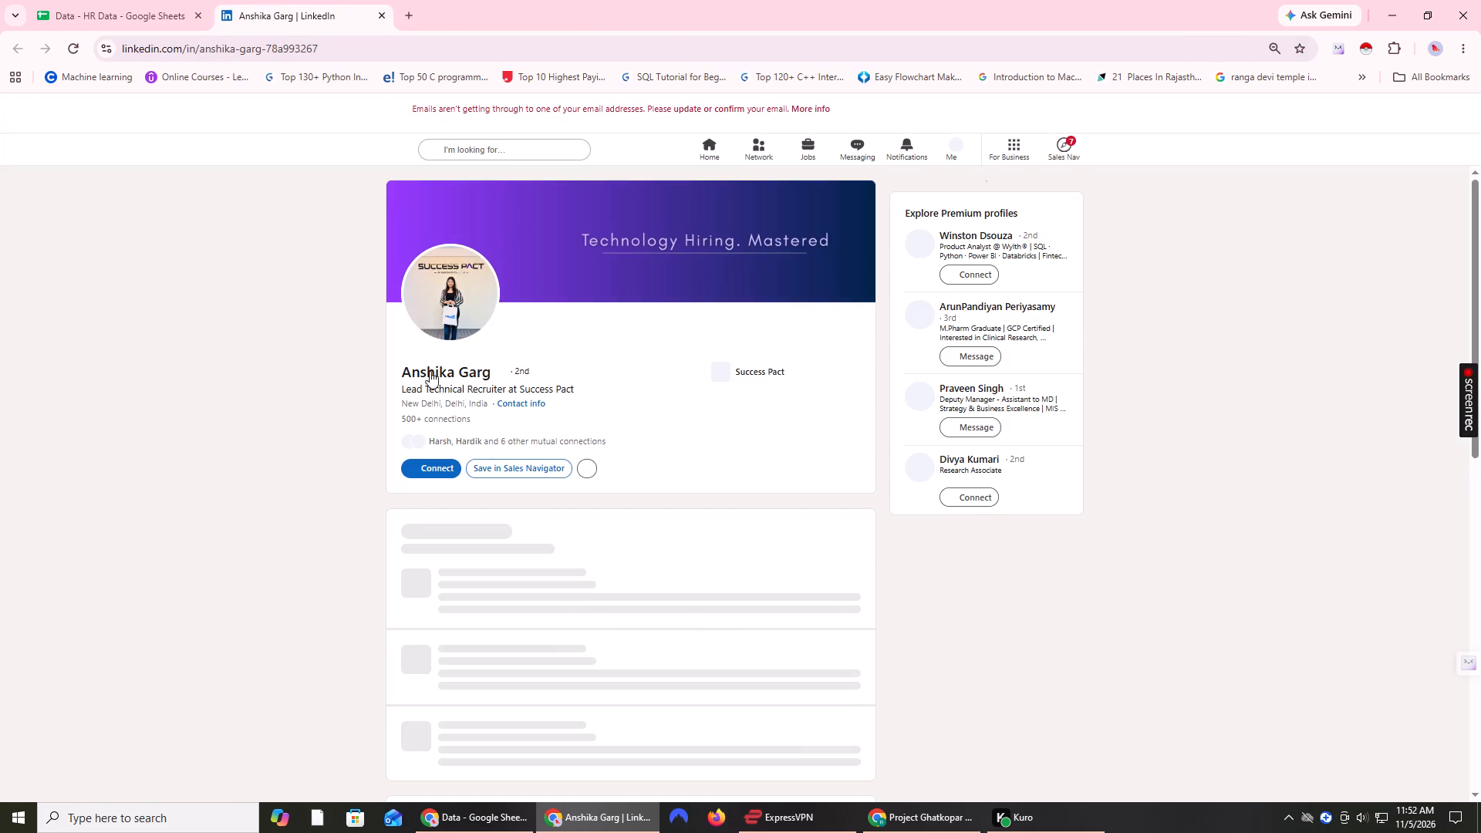
# Copy the candidate's name from the profile into row 991's Candidate Name cell.
pyautogui.moveTo(400, 369); pyautogui.dragTo(490, 373)
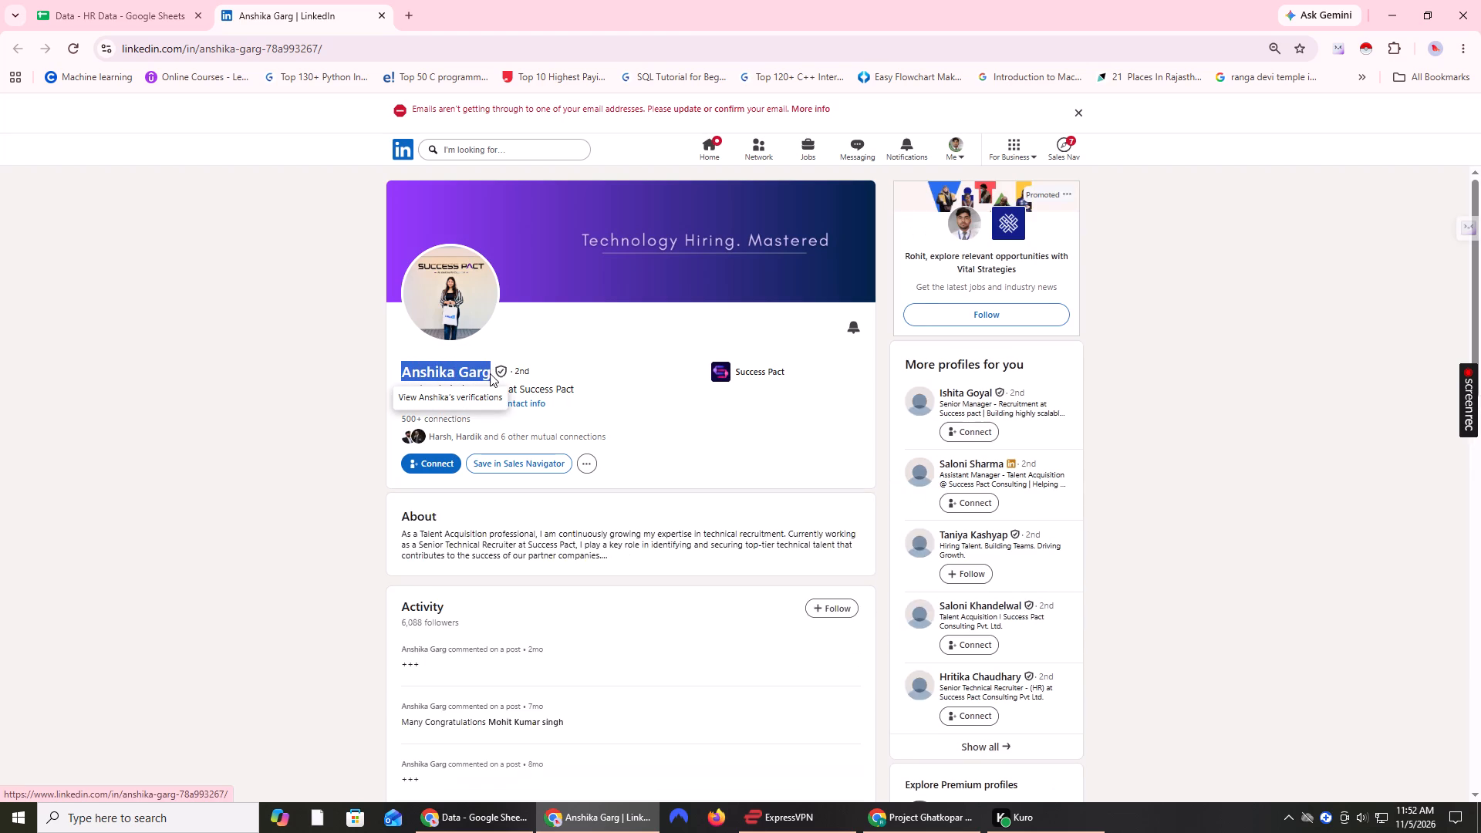
pyautogui.moveTo(490, 373); pyautogui.dragTo(491, 374)
pyautogui.hotkey('ctrl', 'c')
pyautogui.click(110, 0)
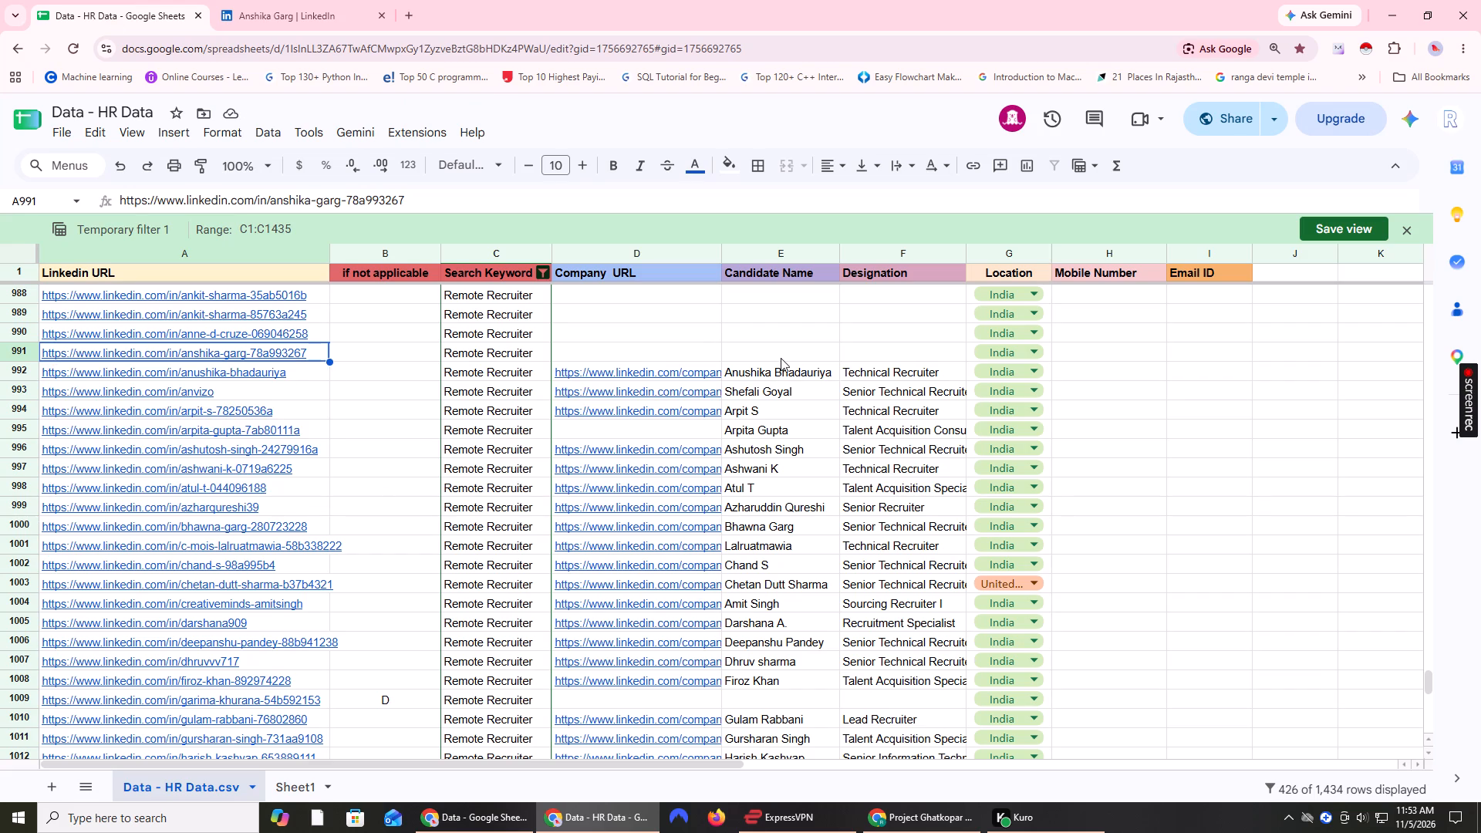
pyautogui.doubleClick(777, 358)
pyautogui.hotkey('ctrl', 'v')
pyautogui.click(767, 396)
# Open the Success Pact page from the profile's Experience section and copy the job title Lead Technical Recruiter into row 991's Designation cell.
pyautogui.click(363, 0)
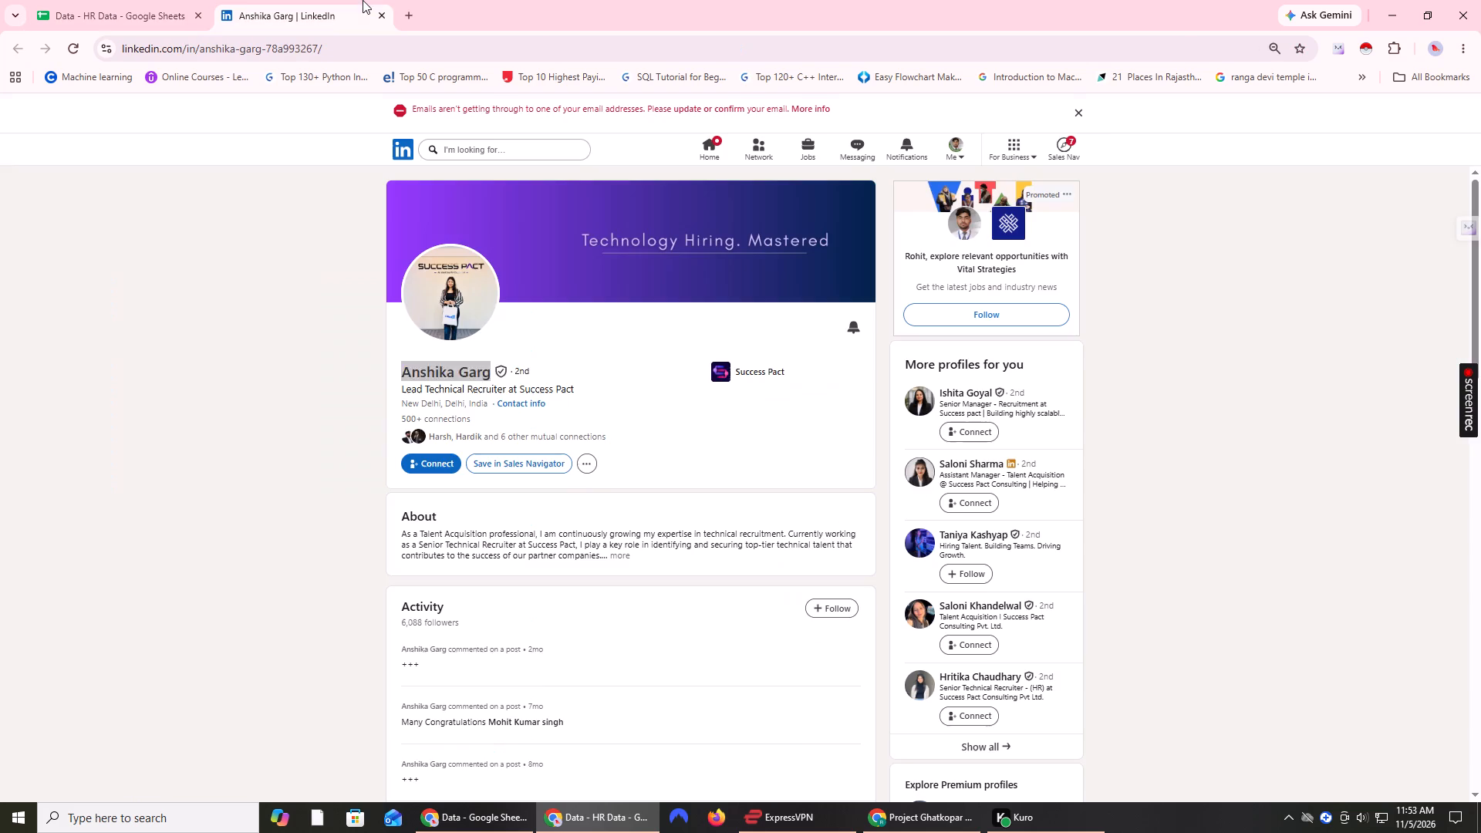
pyautogui.scroll(-6, 497, 506)
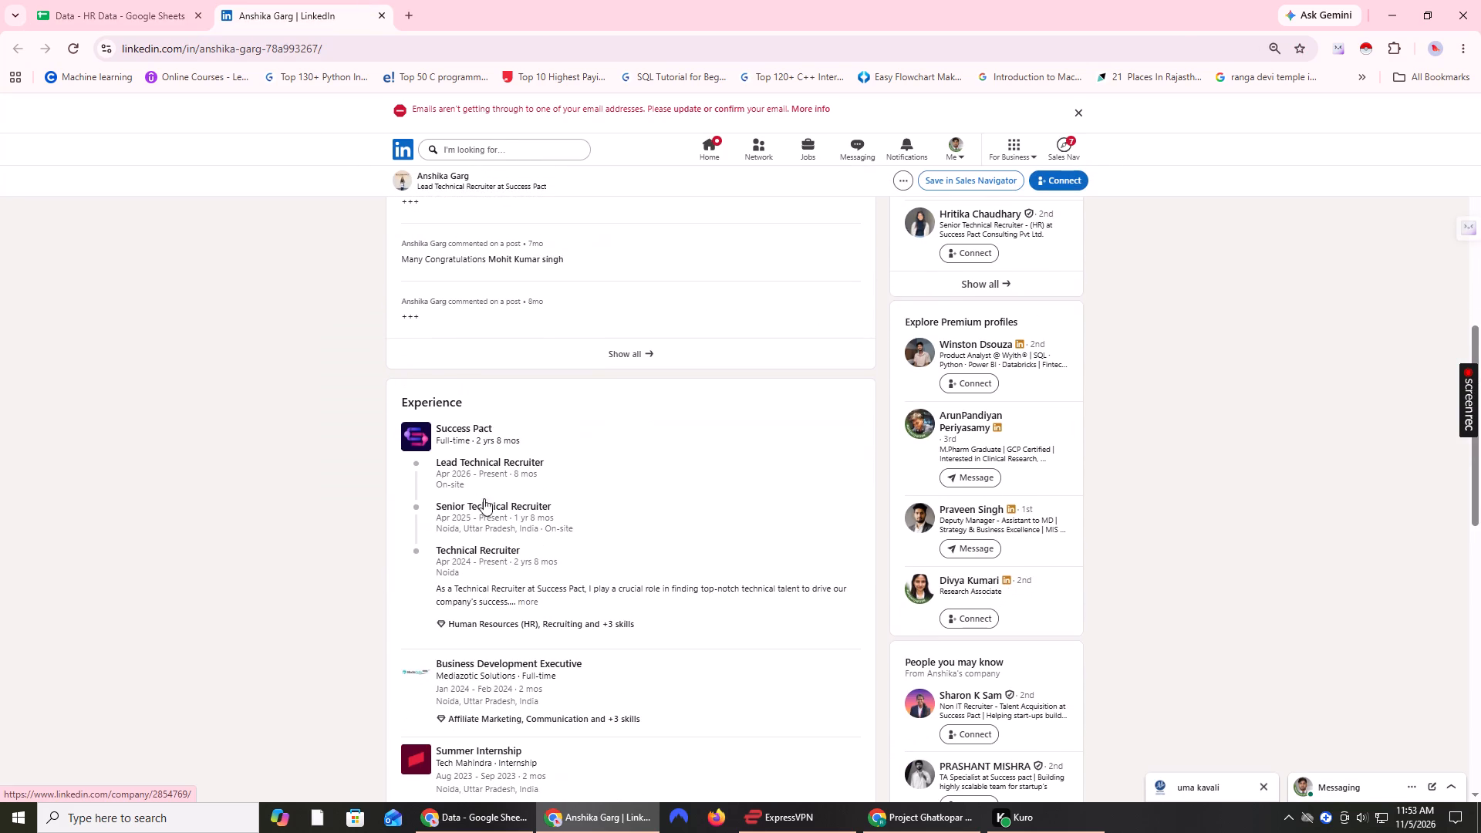
pyautogui.keyDown('ctrl'); pyautogui.click(409, 436); pyautogui.keyUp('ctrl')
pyautogui.moveTo(430, 462); pyautogui.dragTo(491, 462)
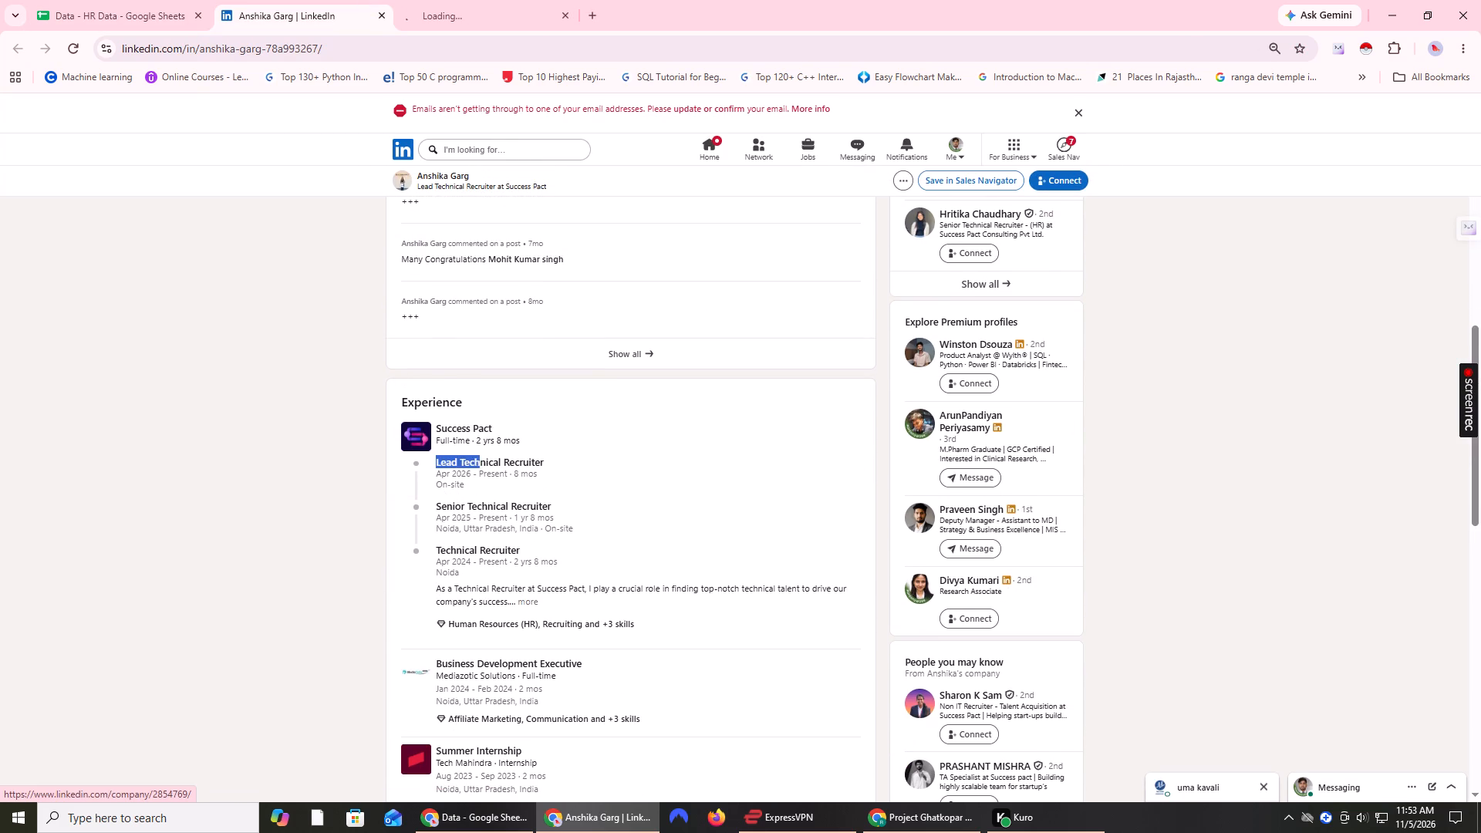
pyautogui.moveTo(491, 462); pyautogui.dragTo(558, 462)
pyautogui.hotkey('ctrl', 'c')
pyautogui.click(149, 0)
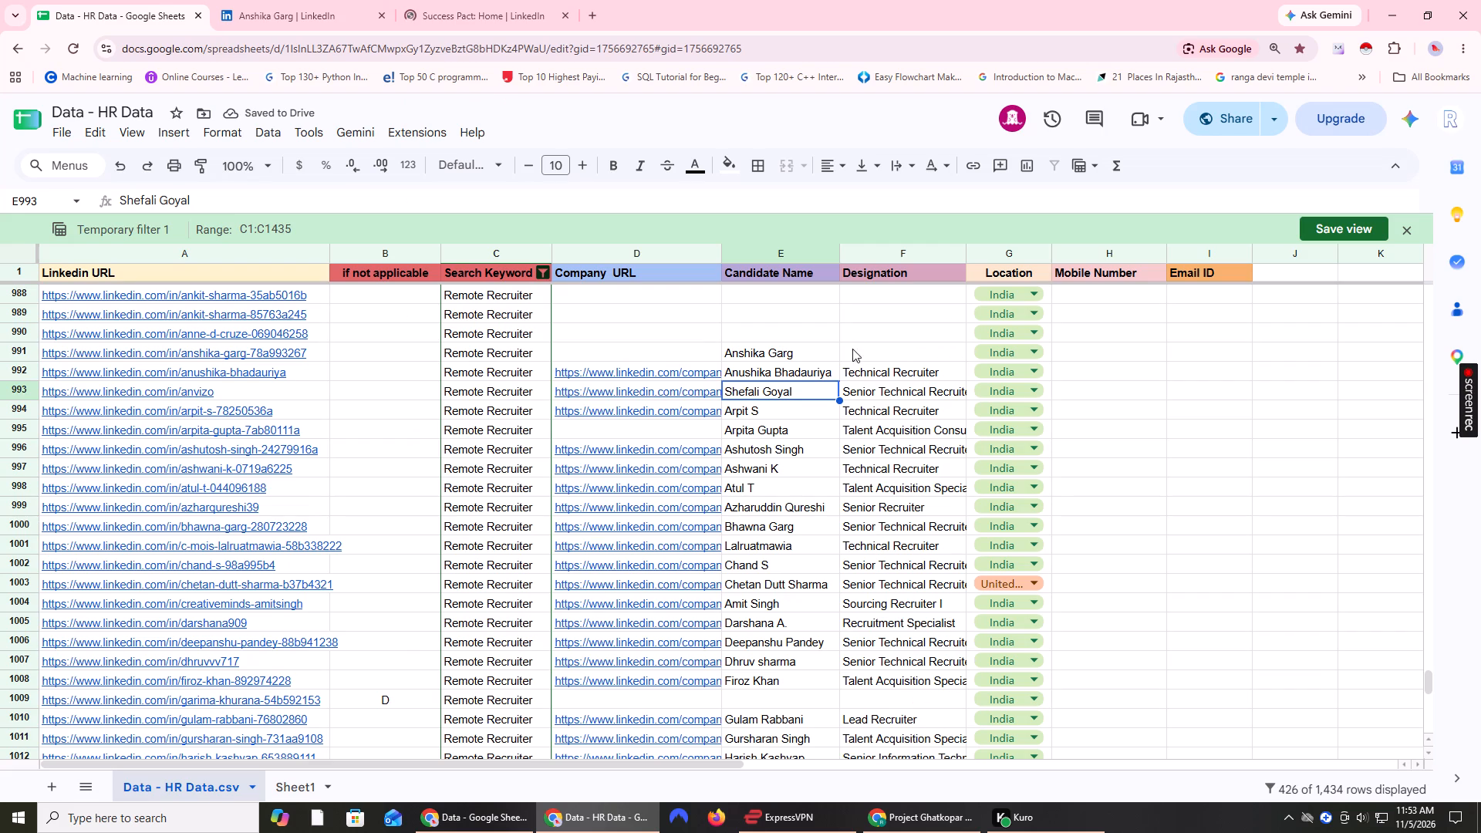
pyautogui.click(855, 341)
pyautogui.doubleClick(855, 354)
pyautogui.hotkey('ctrl', 'v')
pyautogui.keyDown('ctrl'); pyautogui.click(794, 414); pyautogui.keyUp('ctrl')
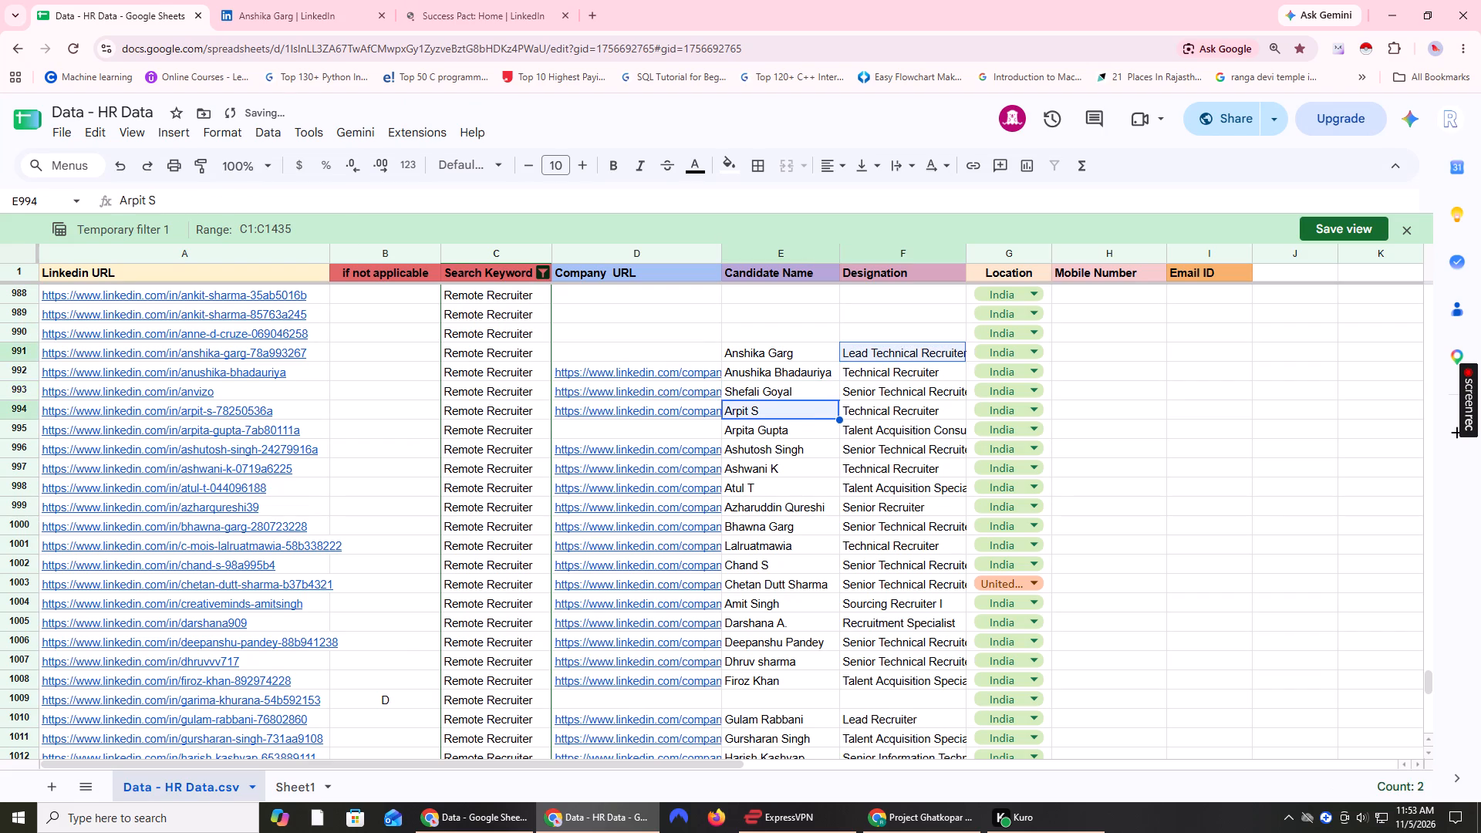
# Copy the Success Pact company page address into the Company URL cell of row 991.
pyautogui.click(458, 0)
pyautogui.click(399, 50)
pyautogui.hotkey('ctrl', 'c')
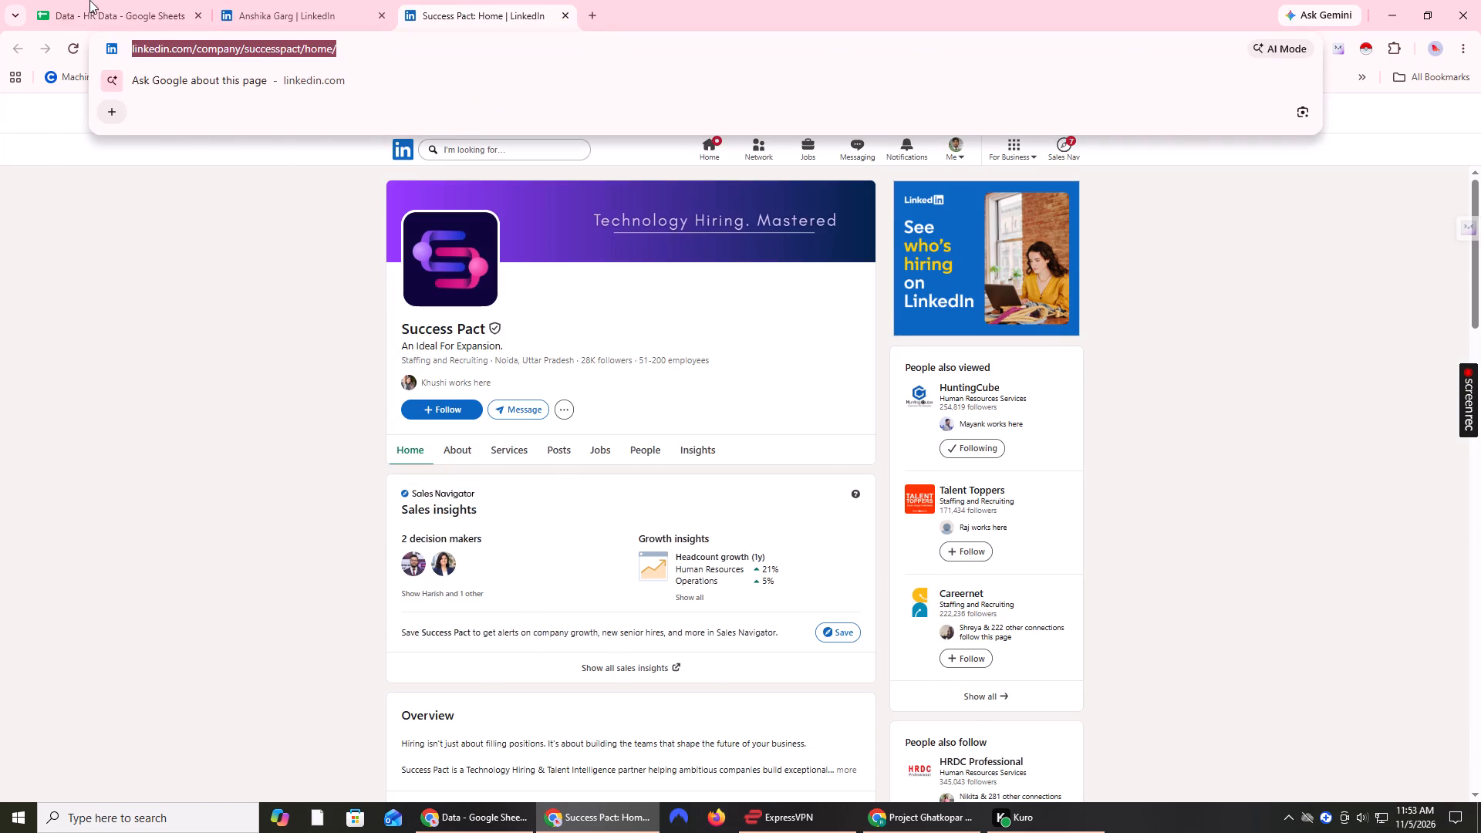
pyautogui.click(89, 0)
pyautogui.doubleClick(641, 351)
pyautogui.hotkey('ctrl', 'v')
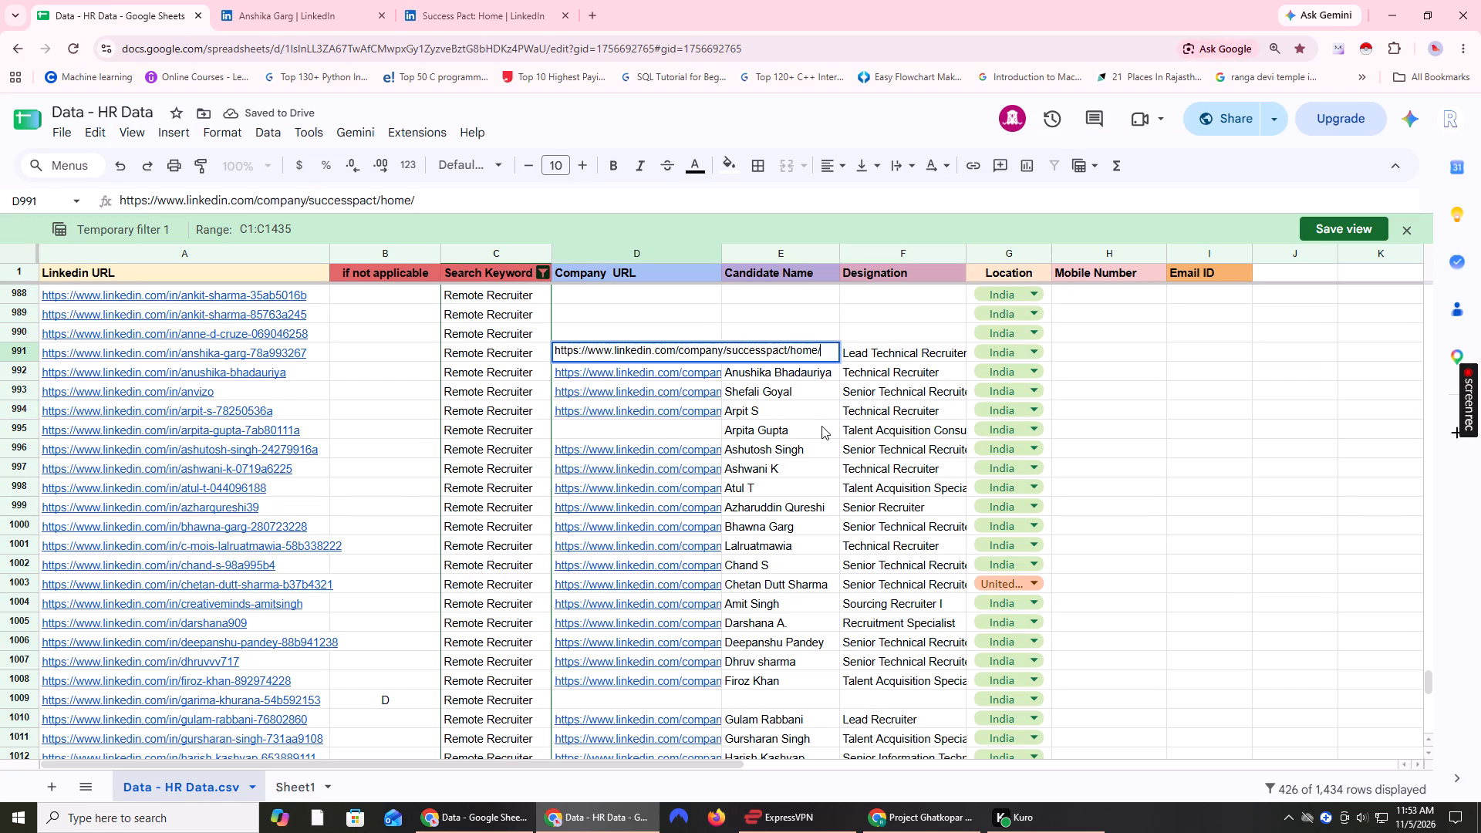
pyautogui.click(821, 427)
# Open the LinkedIn profile linked in row 990 and close the previous candidate's profile and company tabs.
pyautogui.scroll(1, 815, 437)
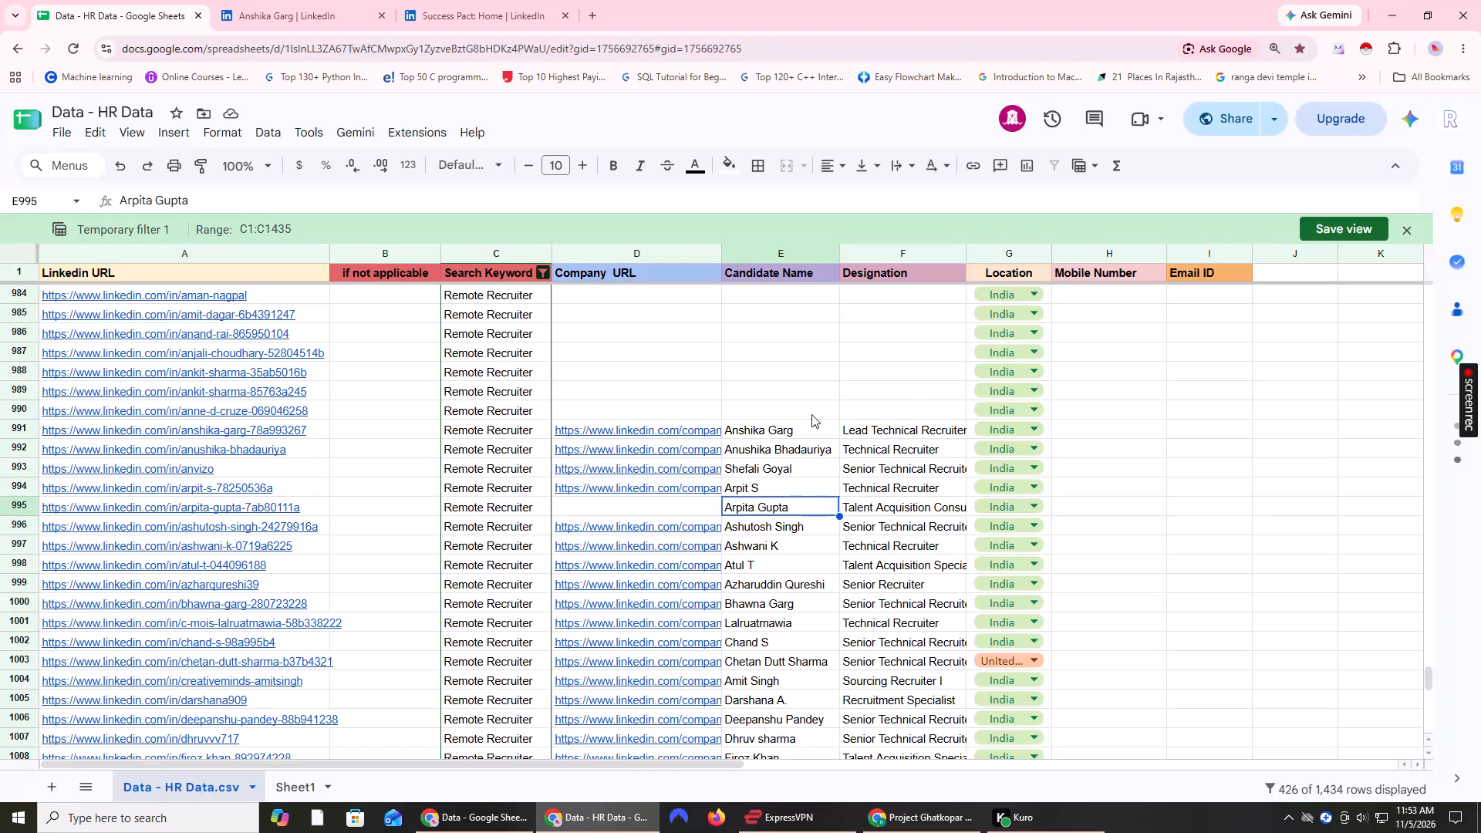
pyautogui.click(625, 416)
pyautogui.press('Left')
pyautogui.press('Left')
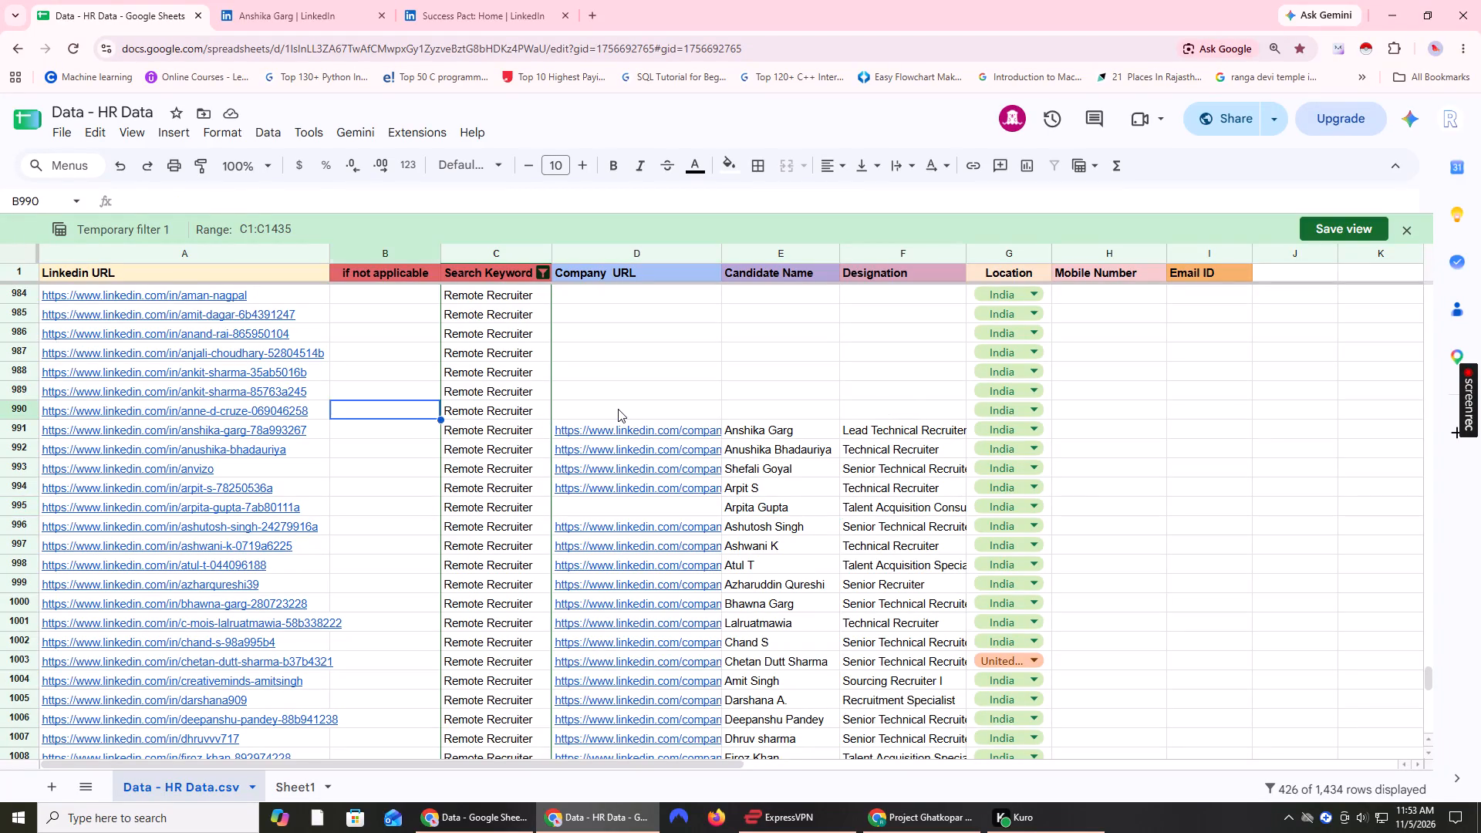
pyautogui.press('Left')
pyautogui.click(209, 411)
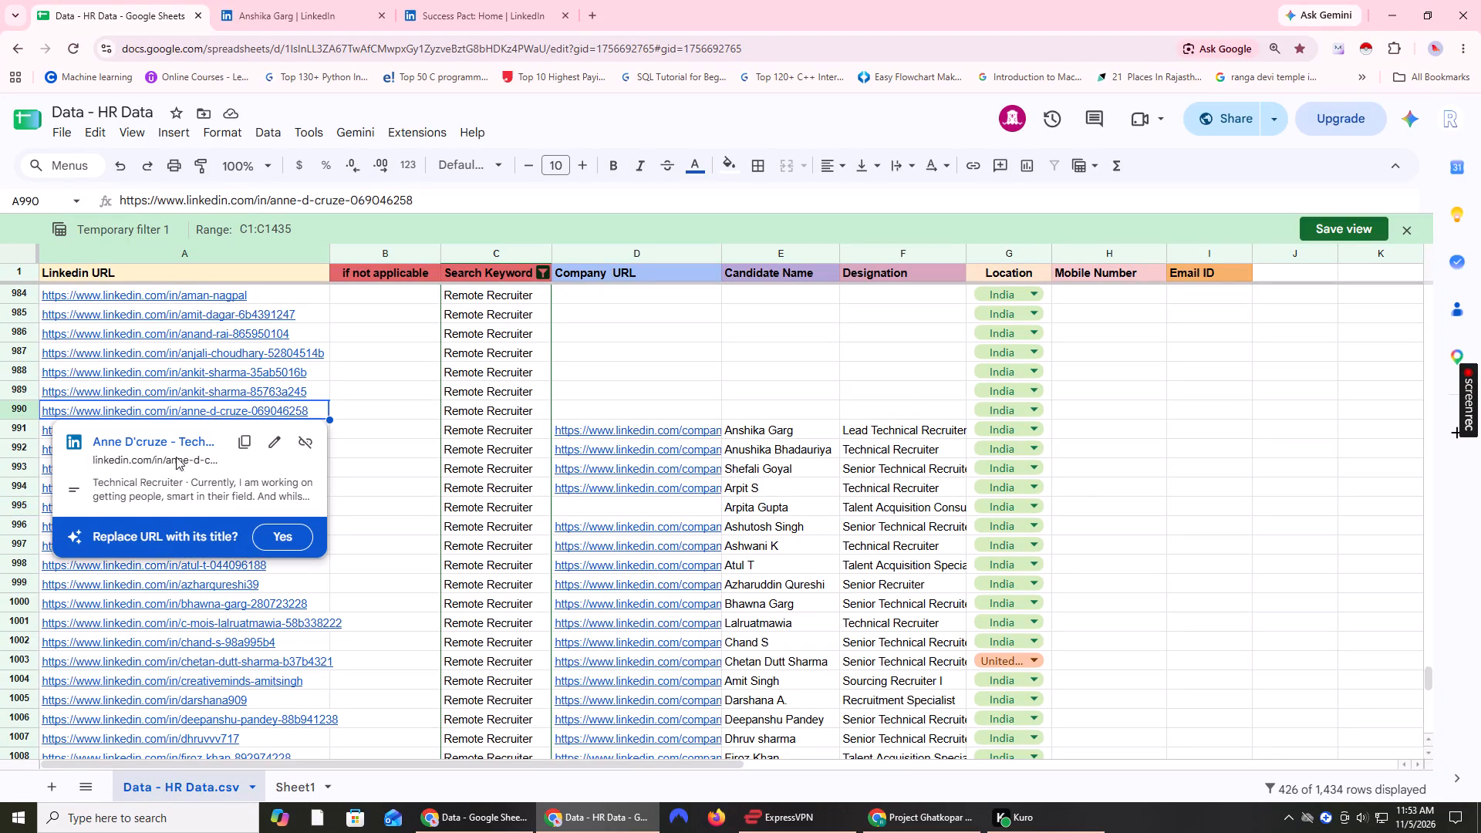
pyautogui.click(170, 446)
pyautogui.click(568, 17)
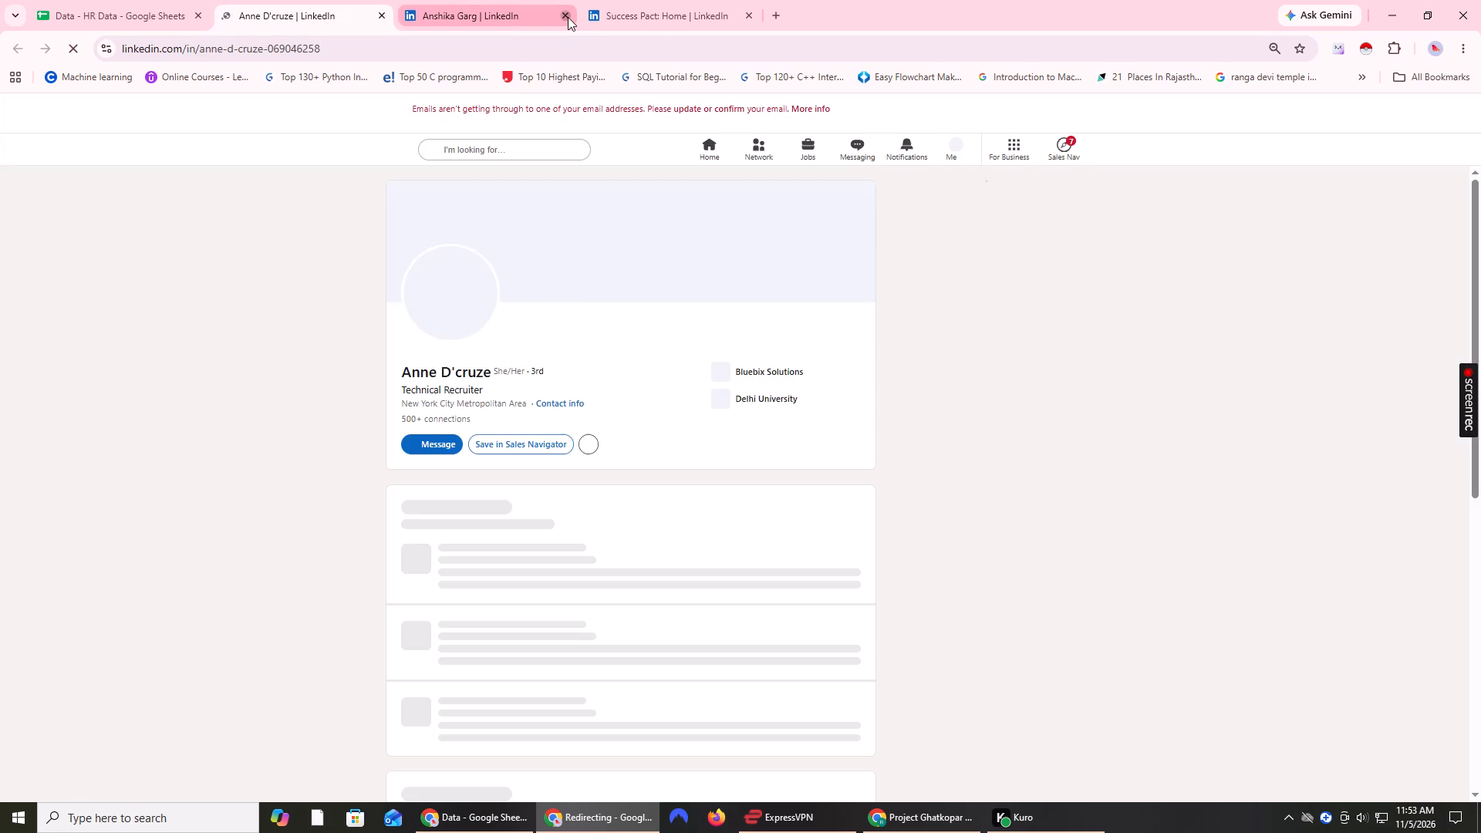
pyautogui.click(568, 17)
# Copy the candidate's name from the profile into row 990's Candidate Name cell.
pyautogui.moveTo(395, 363); pyautogui.dragTo(417, 368)
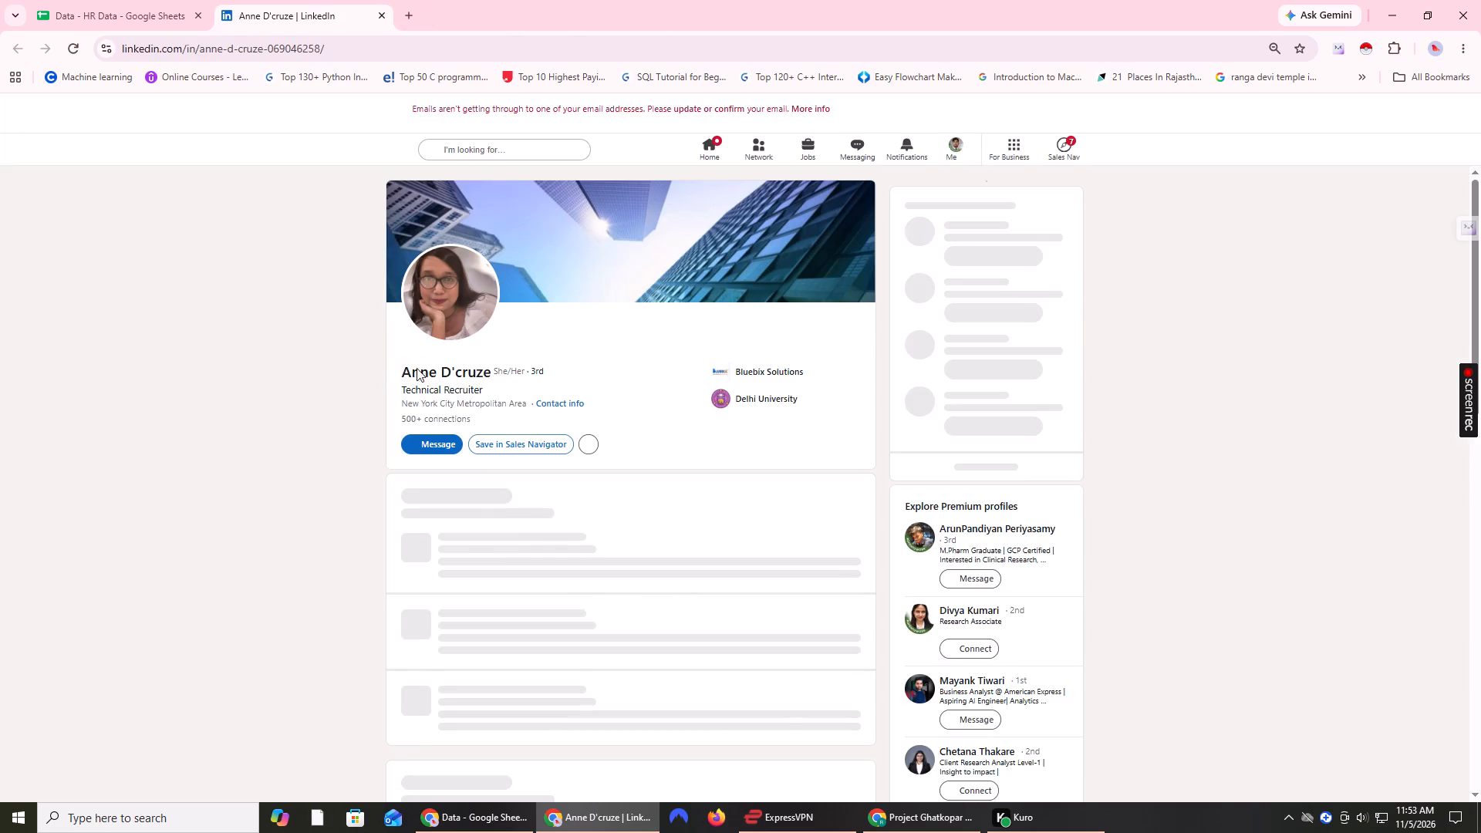
pyautogui.moveTo(417, 368); pyautogui.dragTo(488, 367)
pyautogui.hotkey('ctrl', 'c')
pyautogui.keyDown('ctrl'); pyautogui.click(287, 390); pyautogui.keyUp('ctrl')
pyautogui.click(121, 0)
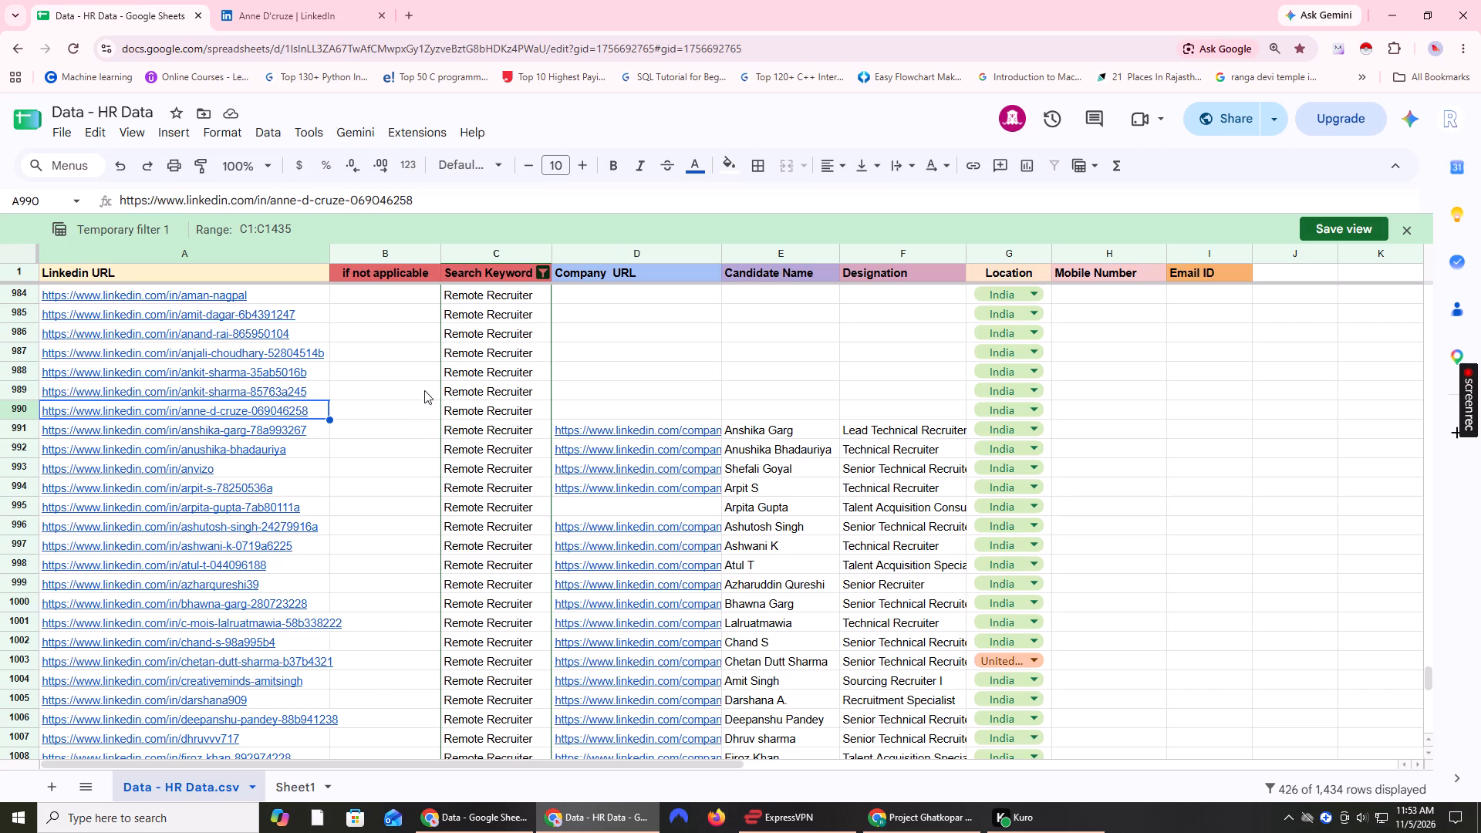
pyautogui.doubleClick(755, 420)
pyautogui.hotkey('ctrl', 'v')
pyautogui.click(681, 396)
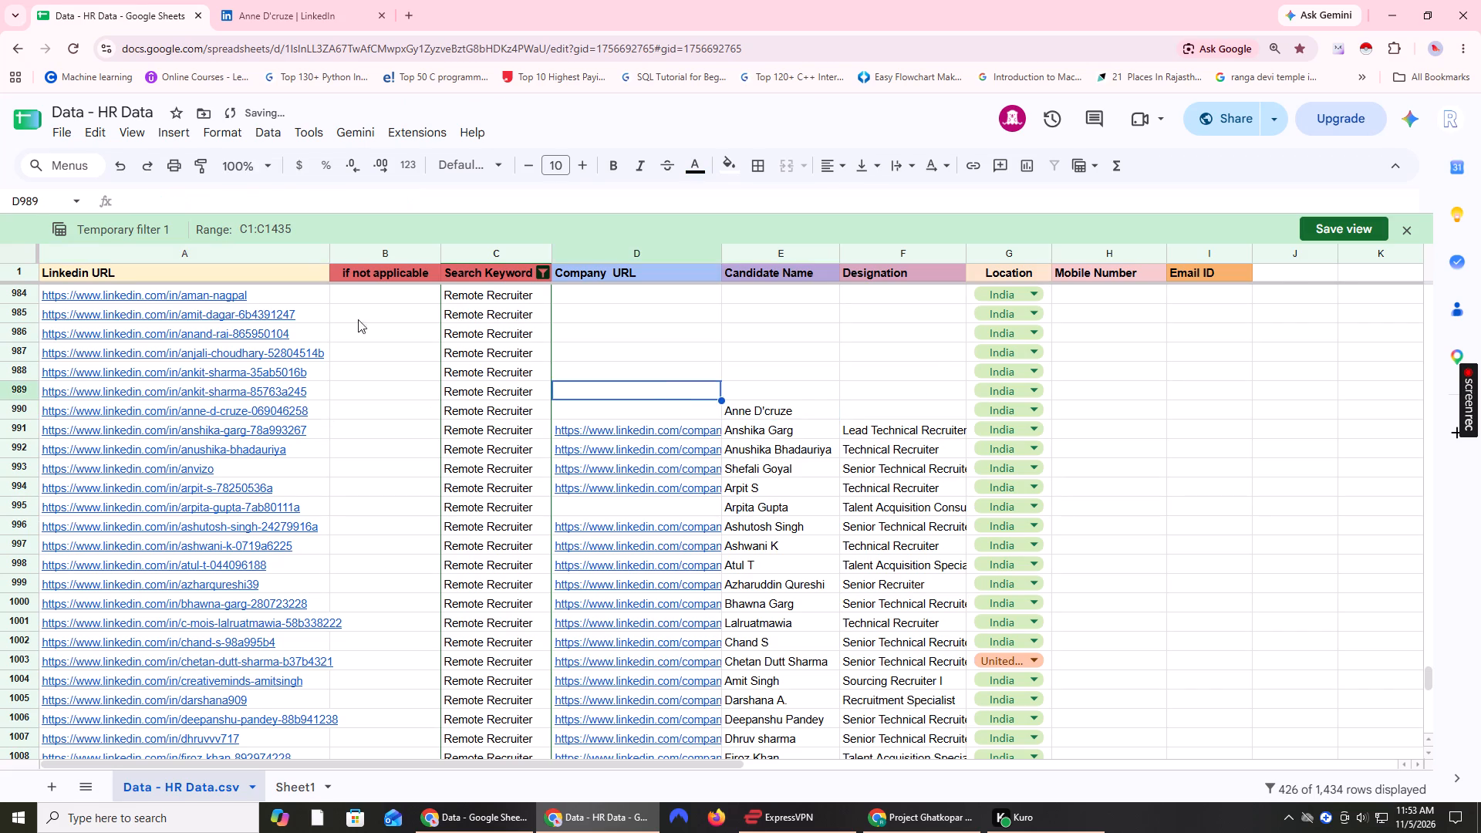
# Open the Bluebix Solutions page from the profile's Experience section and copy the job title Senior Technical Recruiter into row 990's Designation cell.
pyautogui.click(300, 0)
pyautogui.scroll(-6, 401, 521)
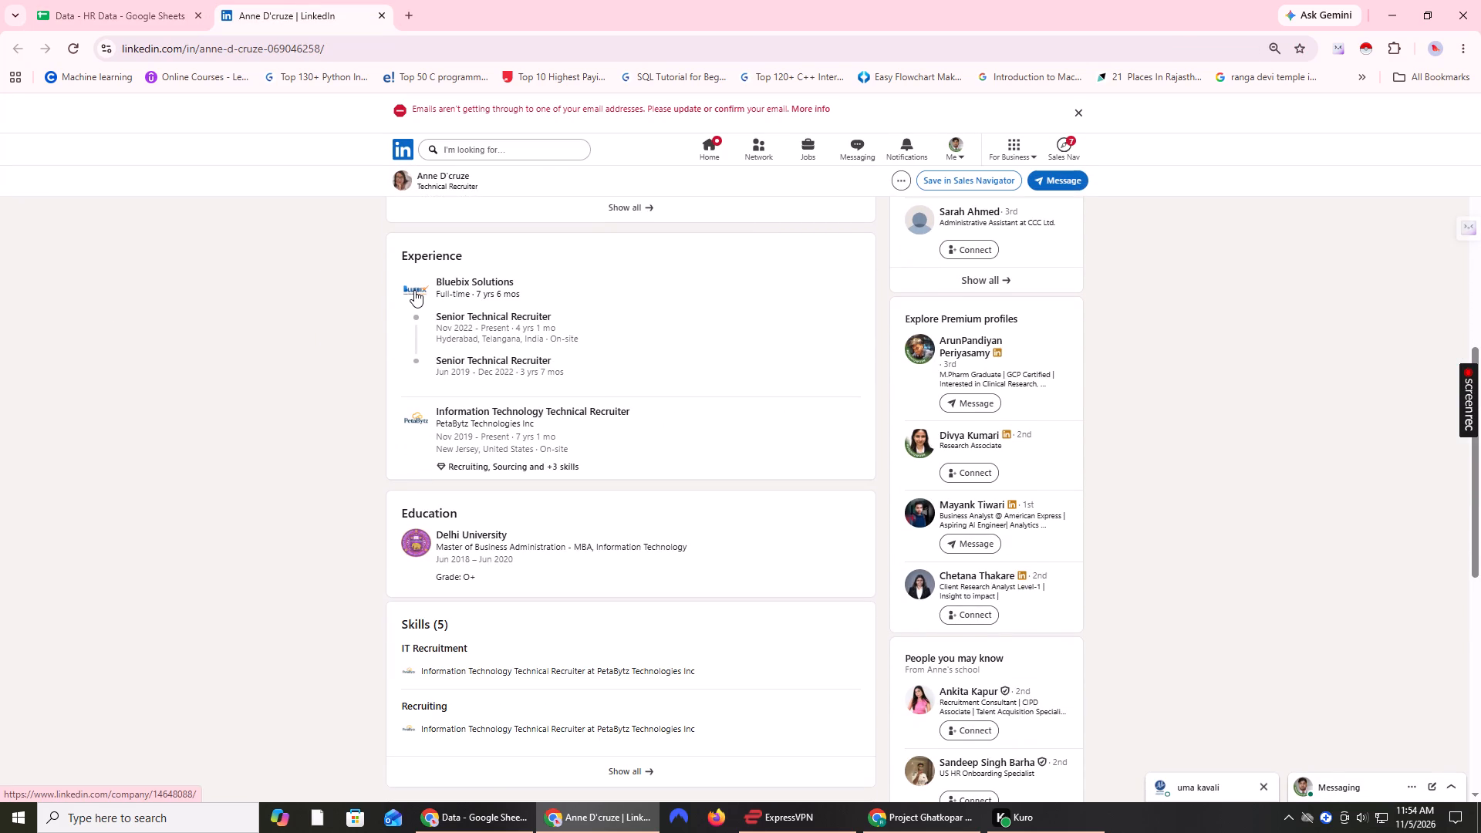
pyautogui.keyDown('ctrl'); pyautogui.click(414, 290); pyautogui.keyUp('ctrl')
pyautogui.moveTo(434, 315); pyautogui.dragTo(555, 316)
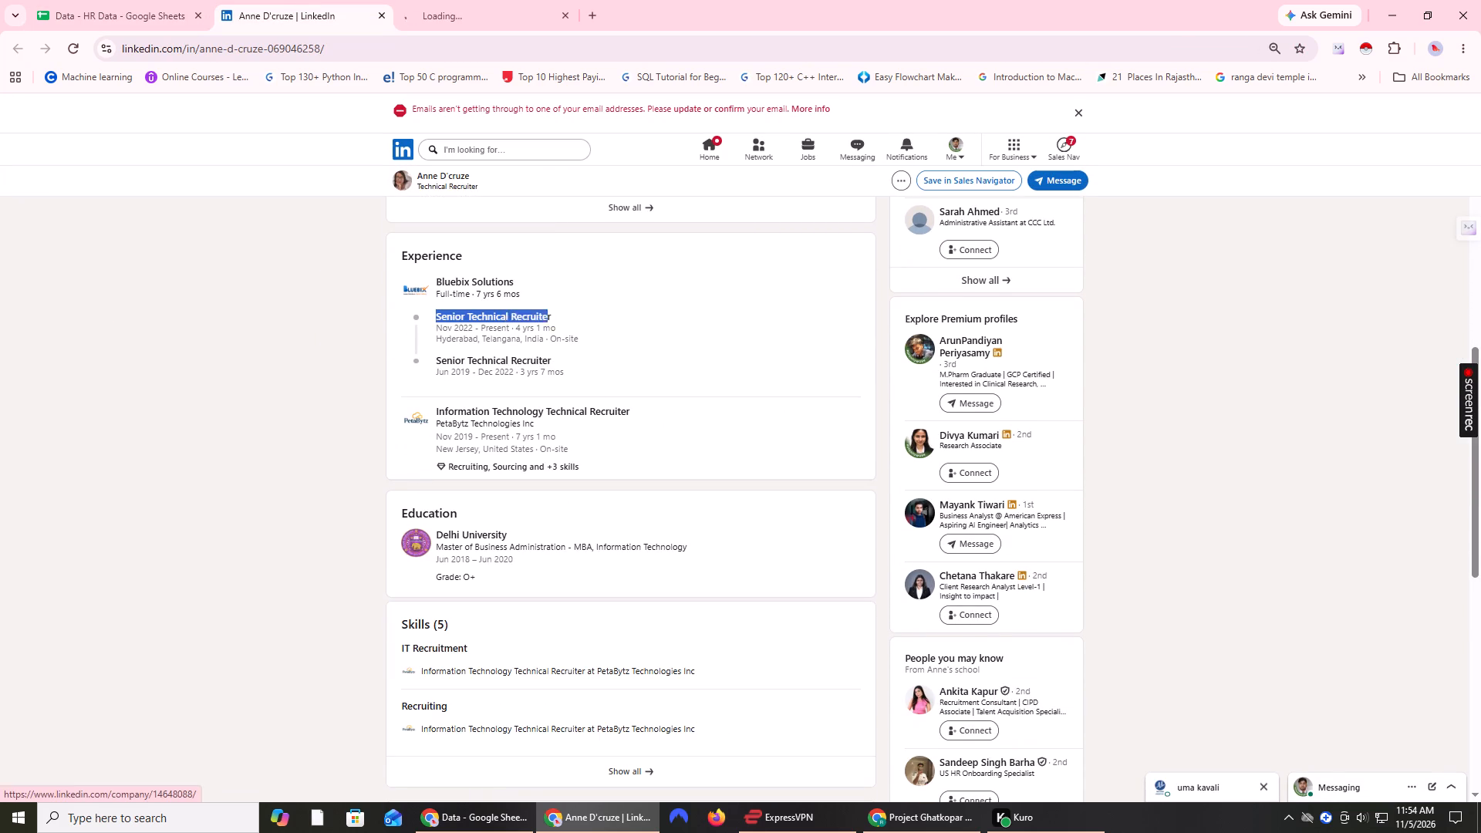
pyautogui.moveTo(555, 316); pyautogui.dragTo(568, 316)
pyautogui.hotkey('ctrl', 'c')
pyautogui.click(77, 0)
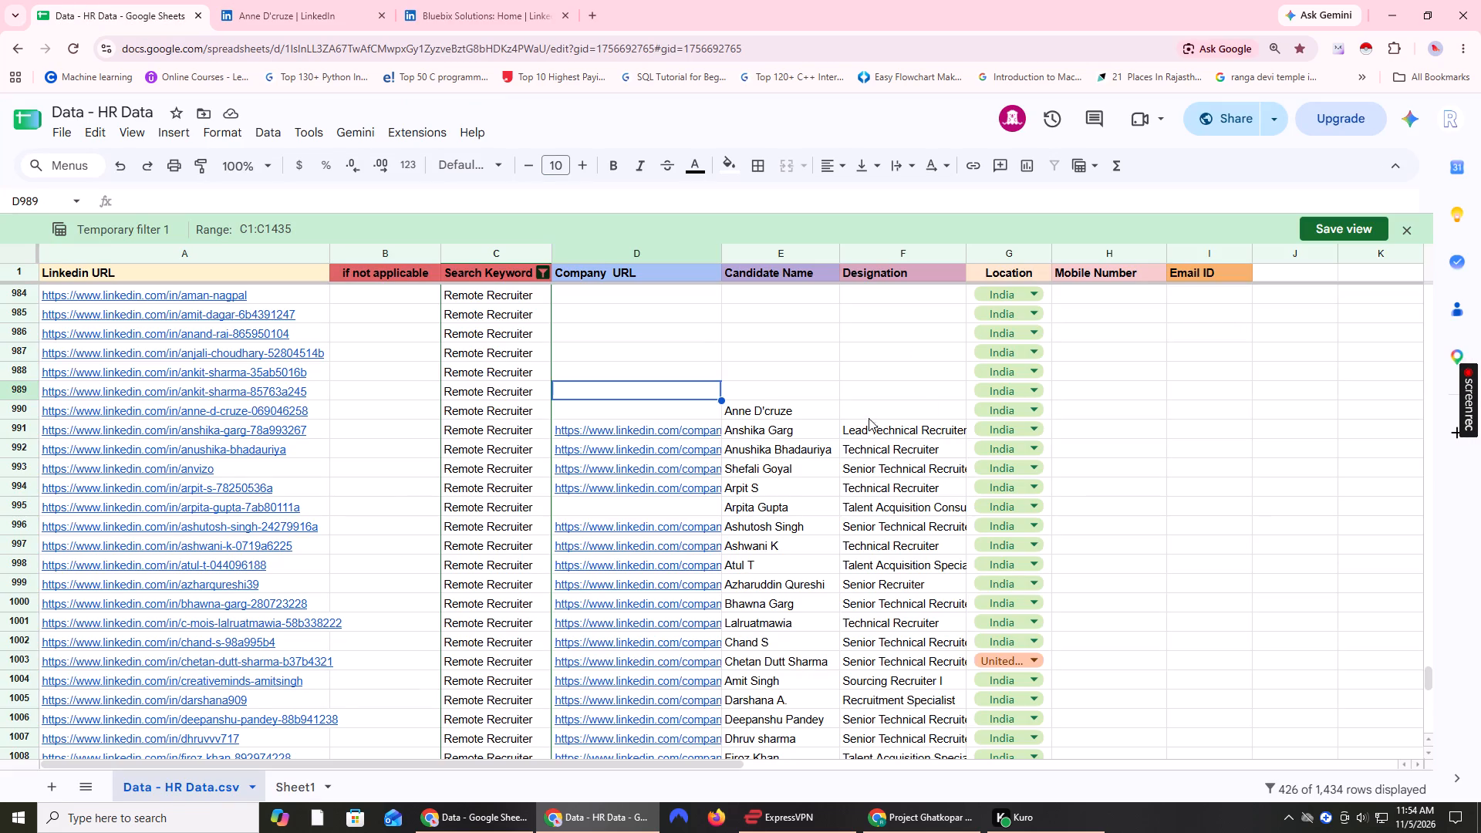
pyautogui.doubleClick(869, 414)
pyautogui.hotkey('ctrl', 'v')
pyautogui.click(712, 377)
# Copy the Bluebix Solutions company page address into the Company URL cell of row 990.
pyautogui.click(446, 0)
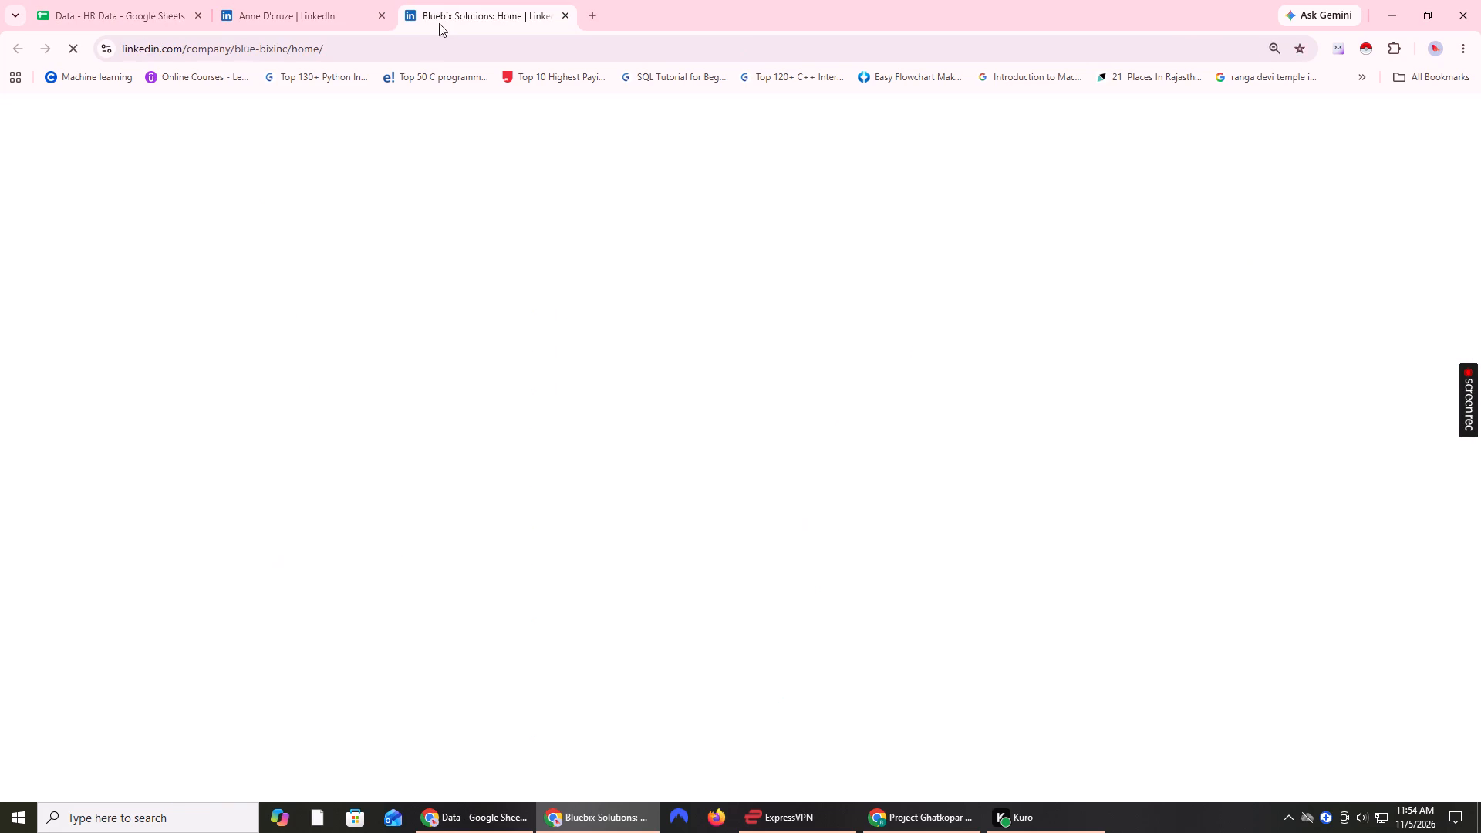
pyautogui.click(415, 42)
pyautogui.hotkey('ctrl', 'c')
pyautogui.click(179, 0)
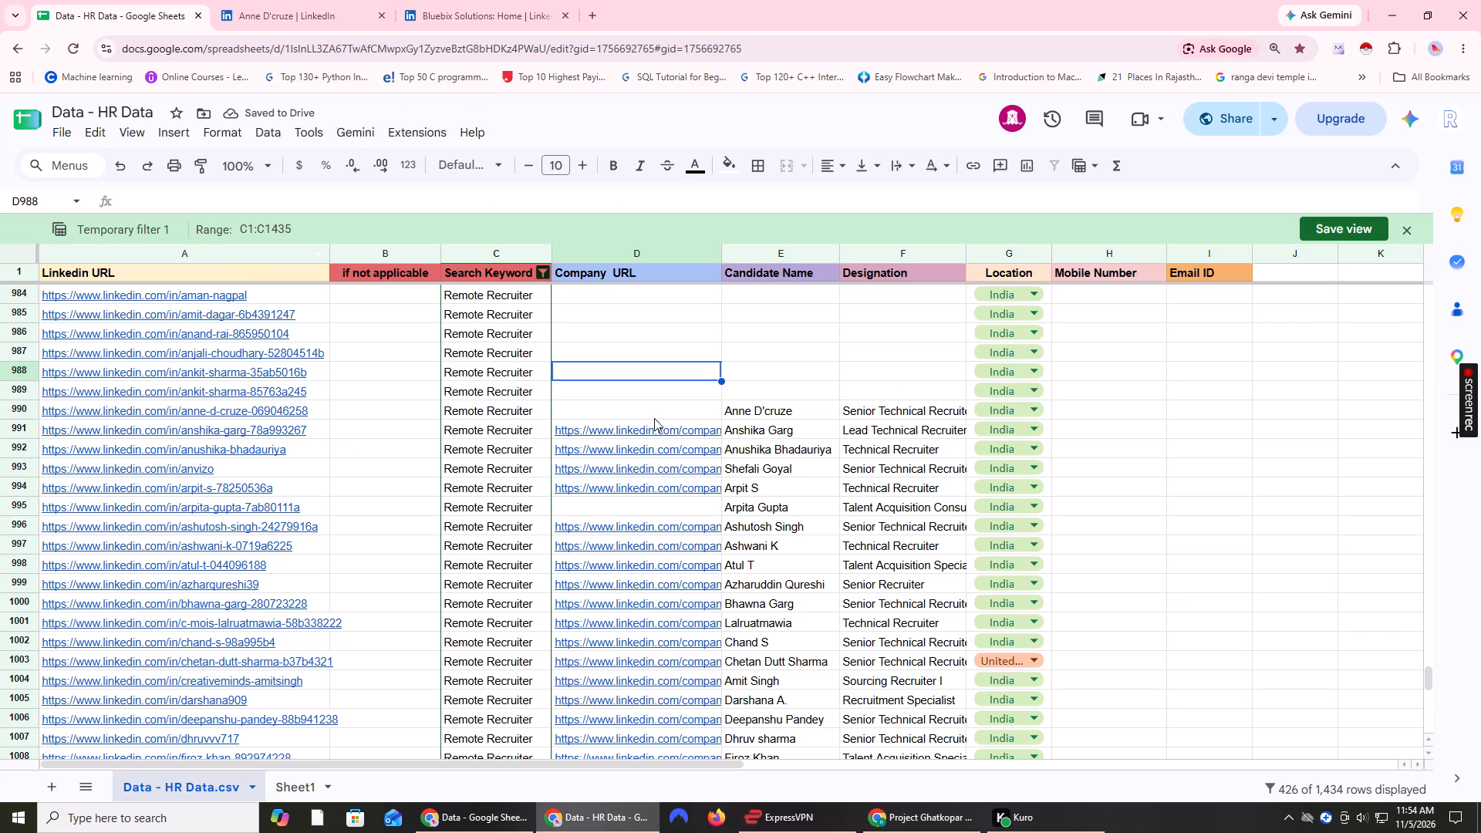
pyautogui.doubleClick(649, 410)
pyautogui.hotkey('ctrl', 'v')
pyautogui.click(603, 383)
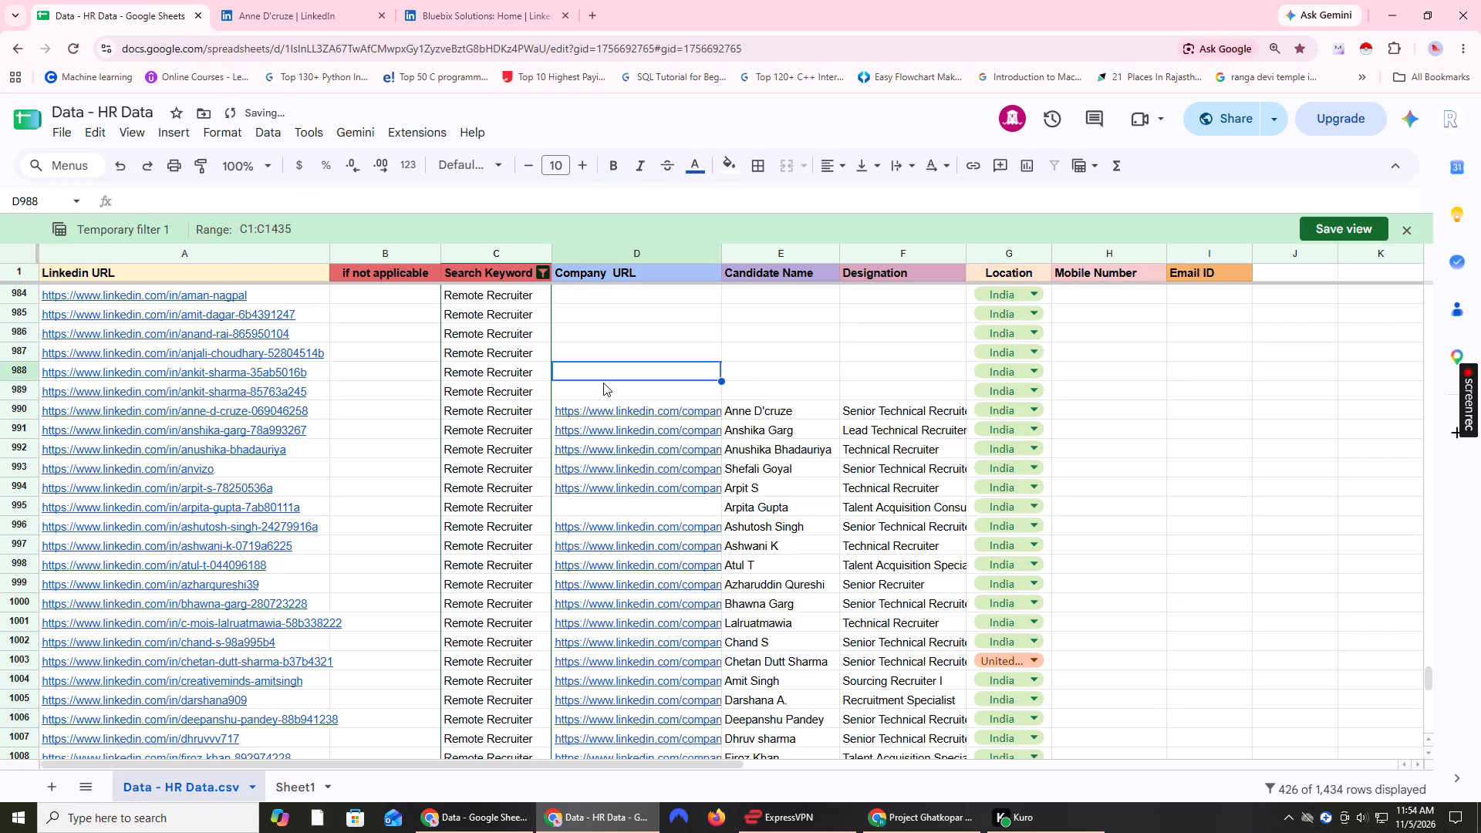
# Open the LinkedIn profile linked in row 989 and close the previous candidate's profile and company tabs.
pyautogui.press('Down')
pyautogui.press('Left')
pyautogui.press('Left')
pyautogui.press('Left')
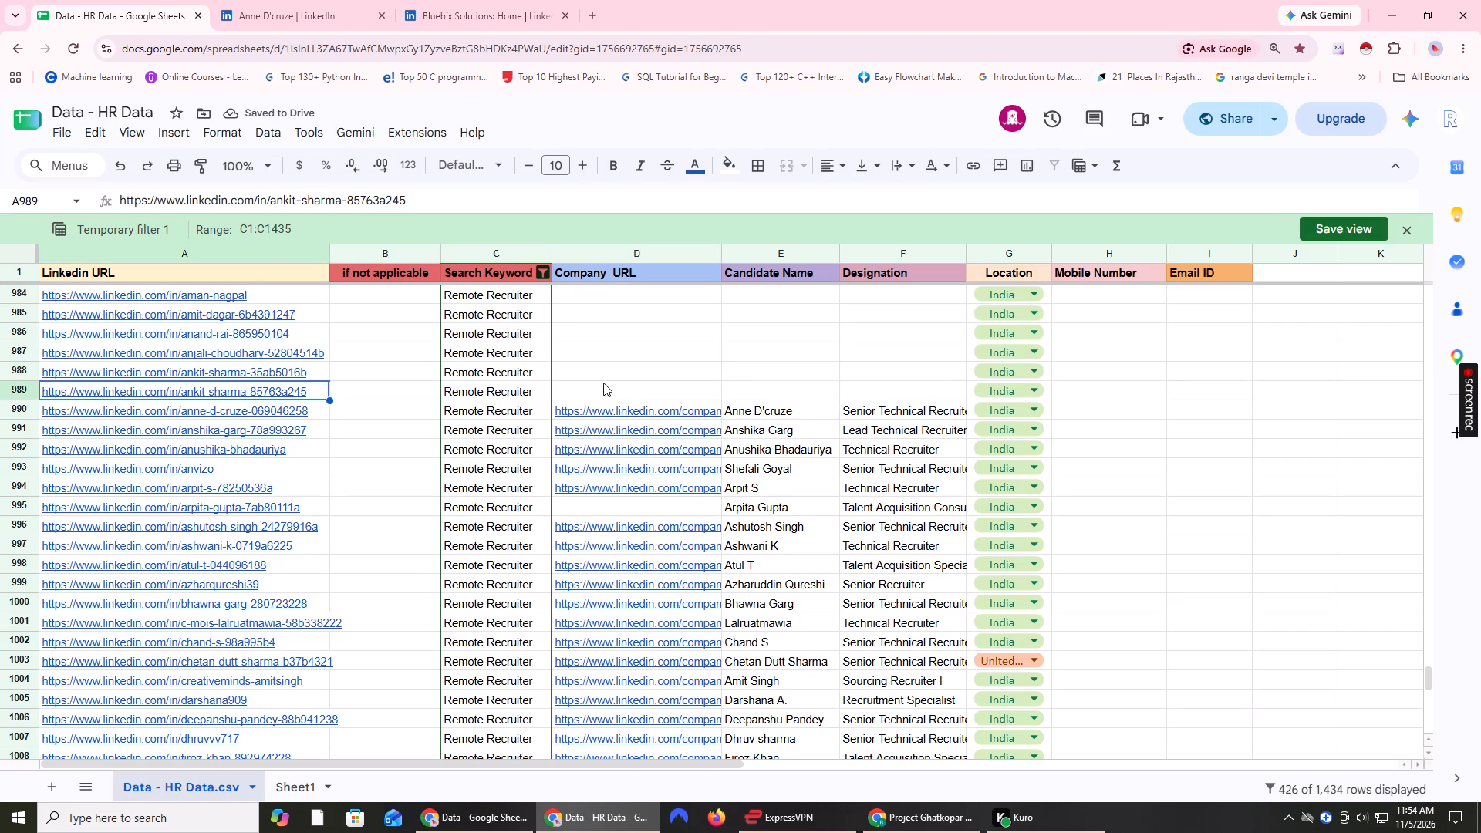
pyautogui.click(245, 390)
pyautogui.click(193, 415)
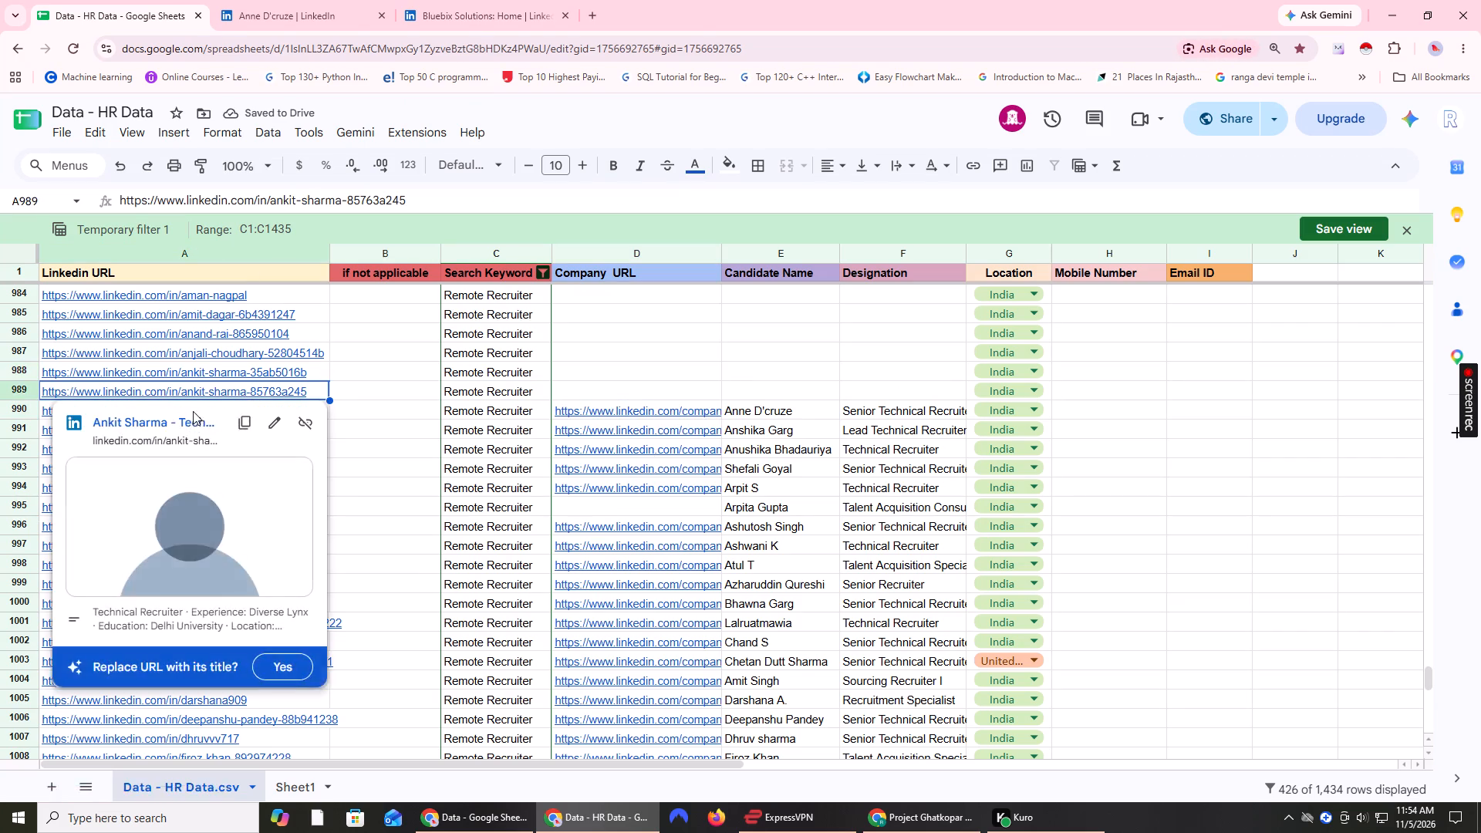
pyautogui.click(566, 17)
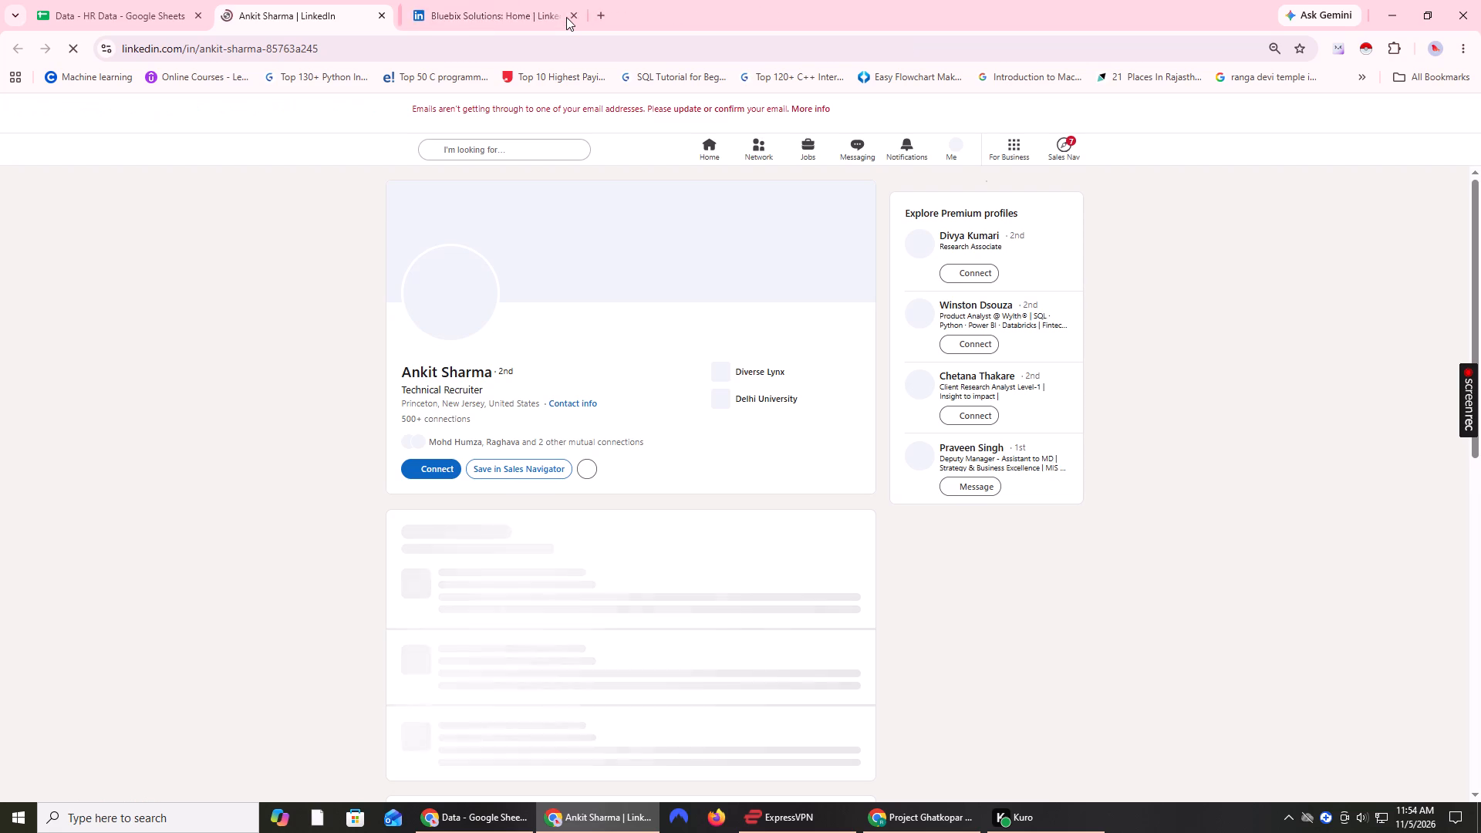
pyautogui.click(566, 17)
# Copy the candidate's name from the profile into row 989's Candidate Name cell.
pyautogui.moveTo(376, 366); pyautogui.dragTo(423, 366)
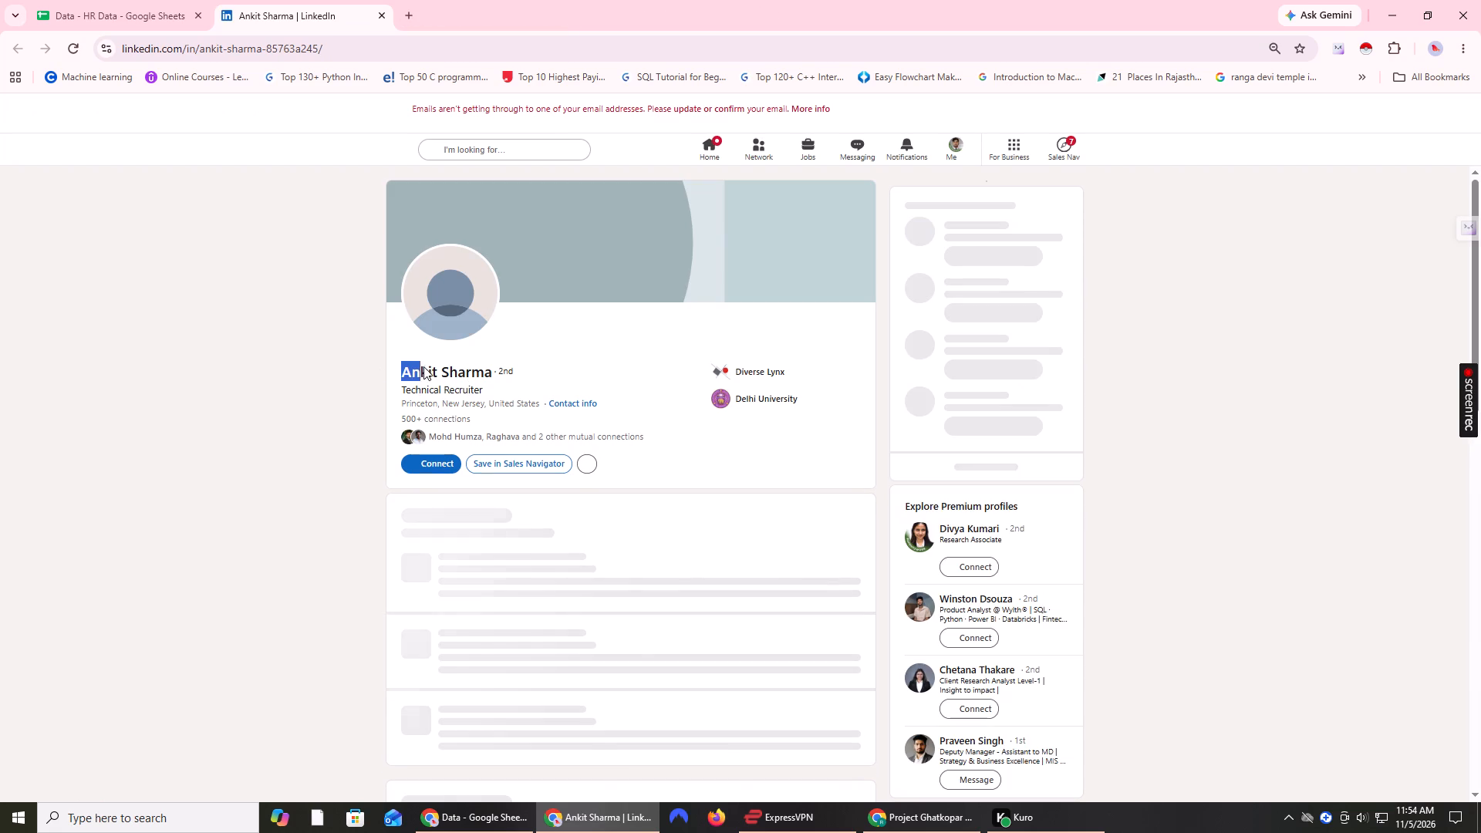
pyautogui.moveTo(423, 366); pyautogui.dragTo(491, 376)
pyautogui.hotkey('ctrl', 'c')
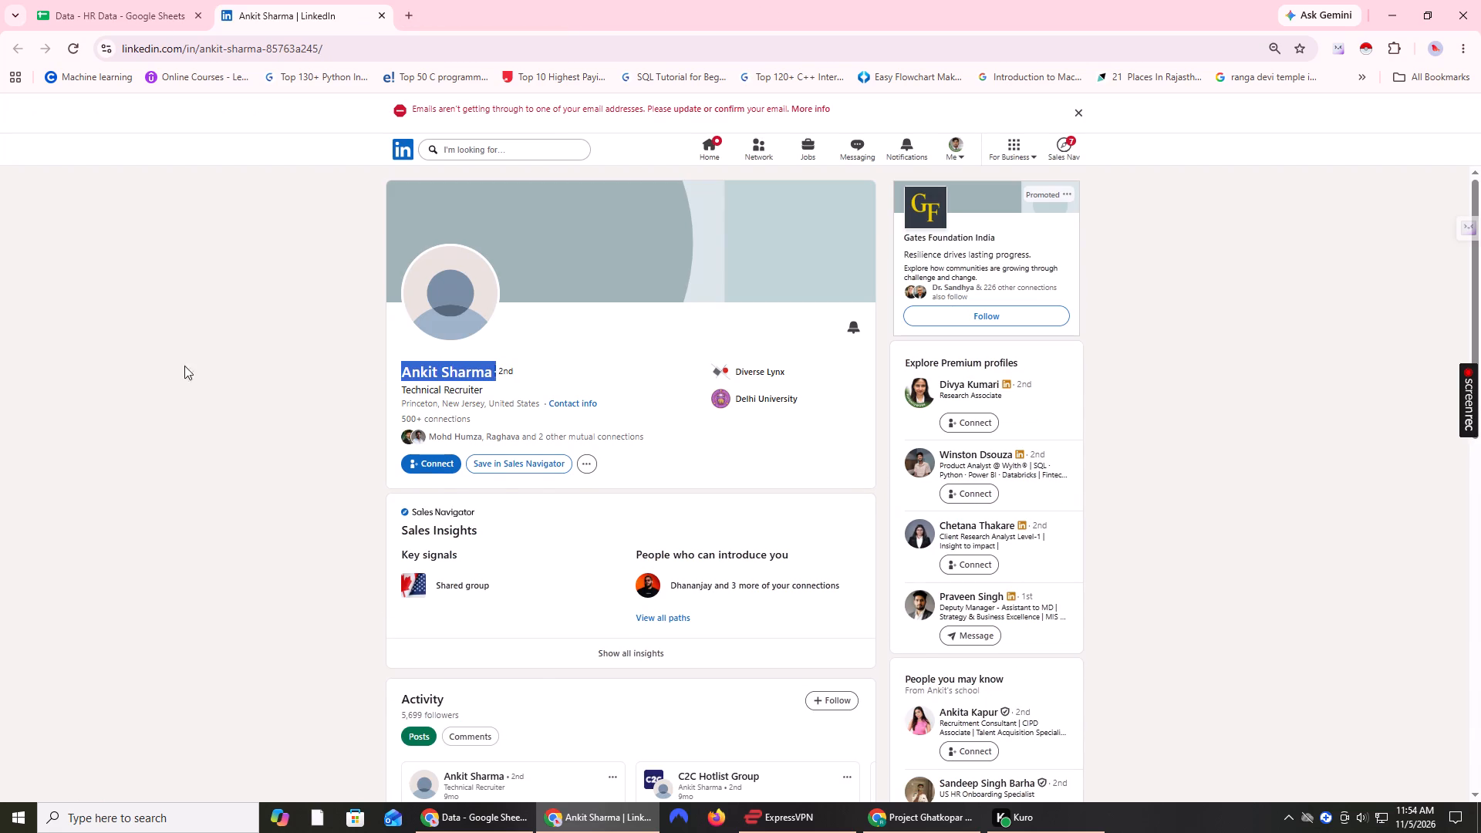
pyautogui.click(169, 0)
pyautogui.doubleClick(775, 397)
pyautogui.hotkey('ctrl', 'v')
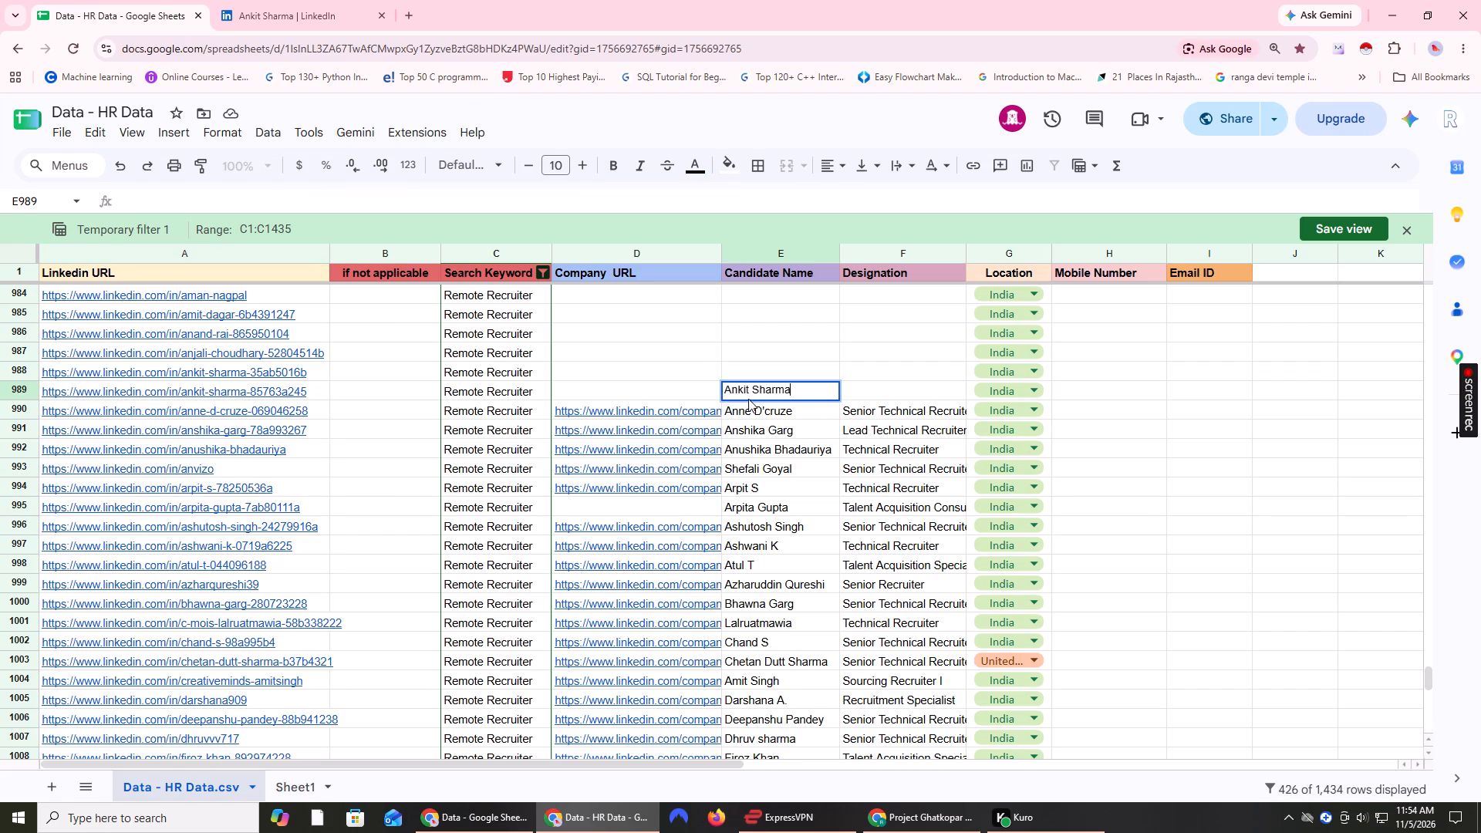
pyautogui.click(668, 349)
# Copy the job title Technical Recruiter from the profile's Experience section into row 989's Designation cell and open the Diverse Lynx company page.
pyautogui.click(349, 0)
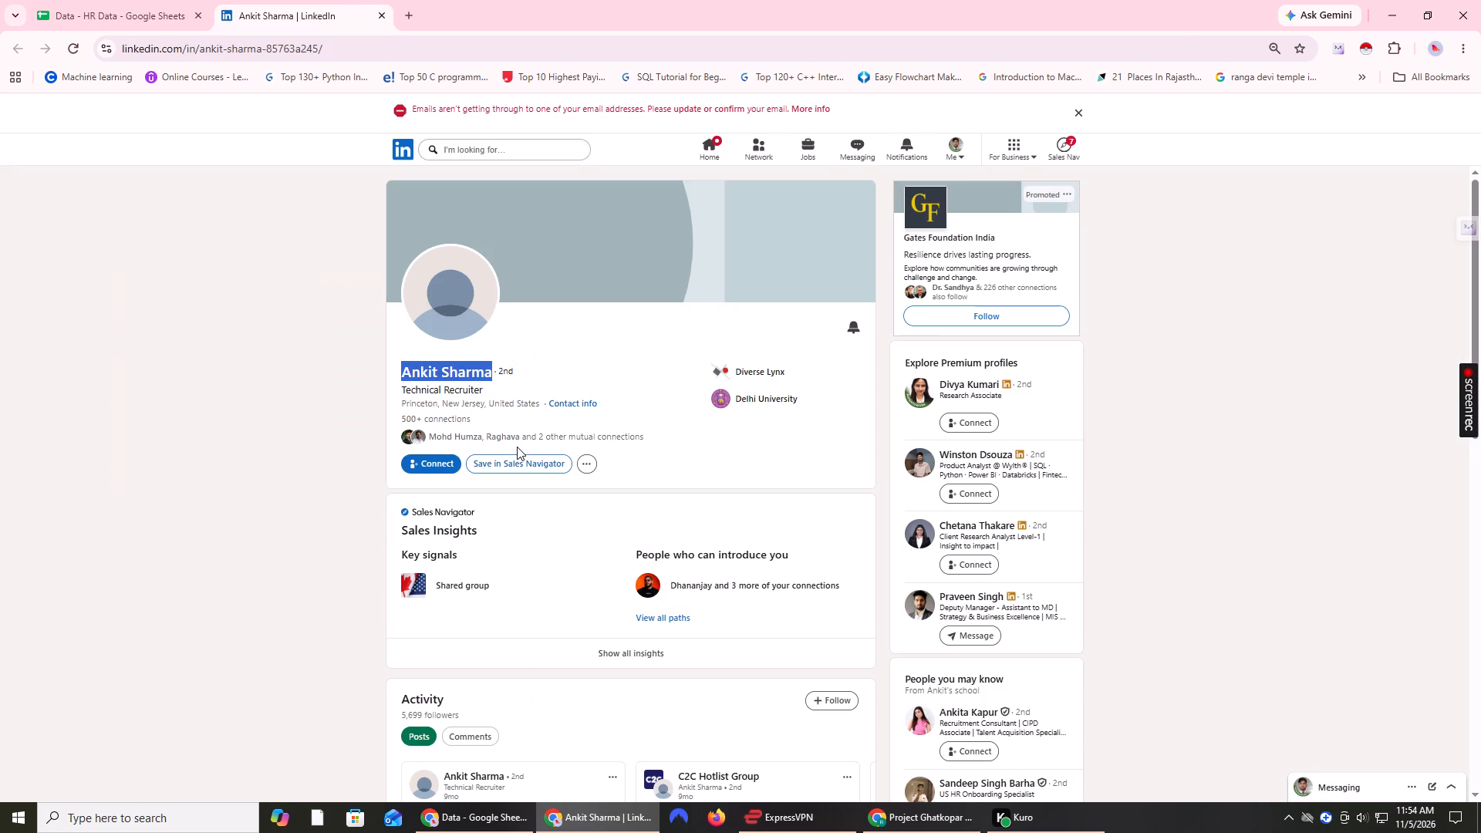
pyautogui.scroll(-9, 516, 445)
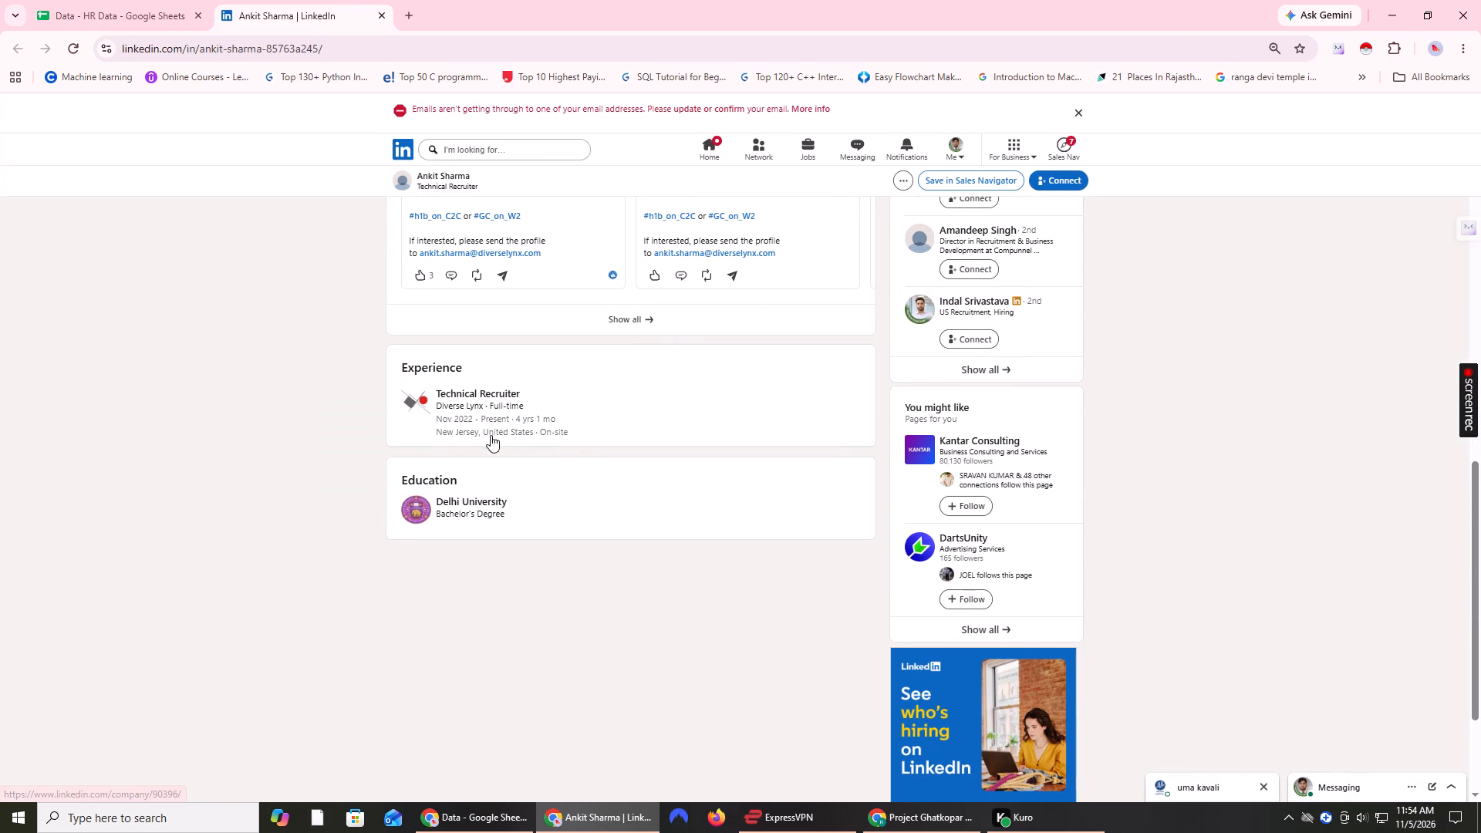
pyautogui.keyDown('ctrl'); pyautogui.moveTo(432, 394); pyautogui.dragTo(528, 394); pyautogui.keyUp('ctrl')
pyautogui.hotkey('ctrl', 'c')
pyautogui.keyDown('ctrl'); pyautogui.click(417, 401); pyautogui.keyUp('ctrl')
pyautogui.click(158, 0)
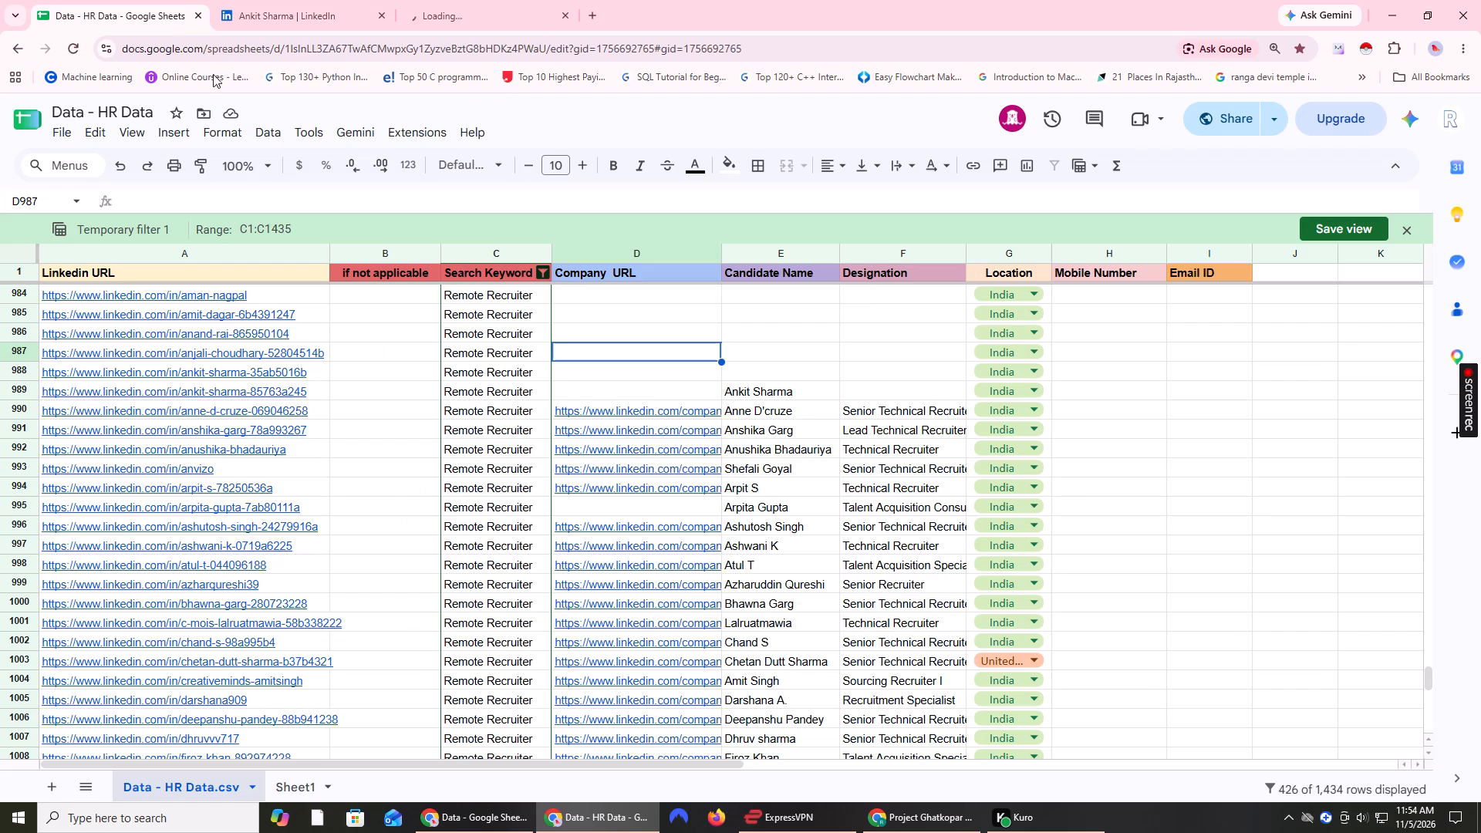
pyautogui.doubleClick(885, 400)
pyautogui.hotkey('ctrl', 'v')
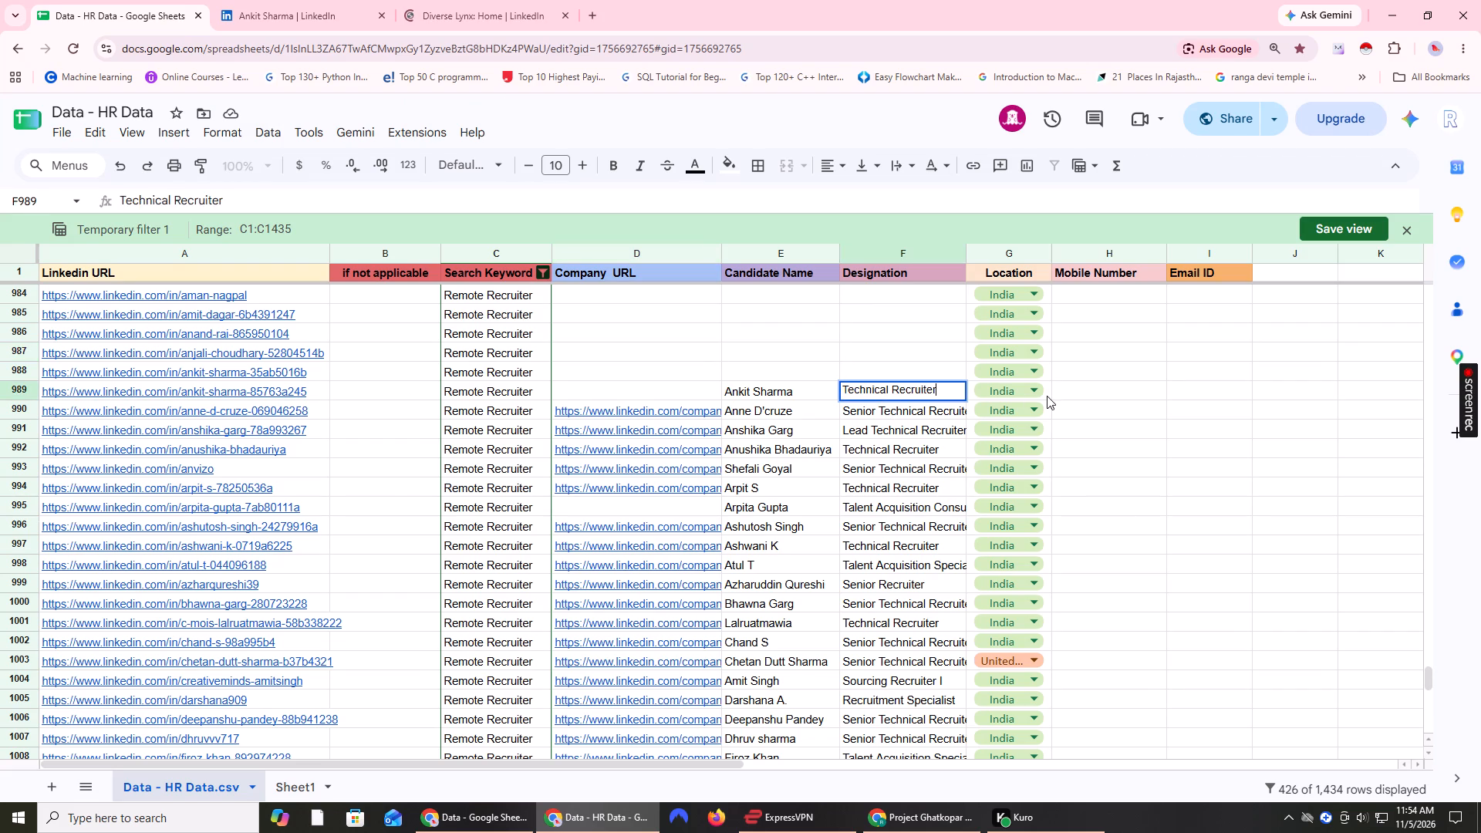
# Set row 989's Location to United States and fill it down into row 990.
pyautogui.click(1046, 395)
pyautogui.click(1037, 392)
pyautogui.click(990, 470)
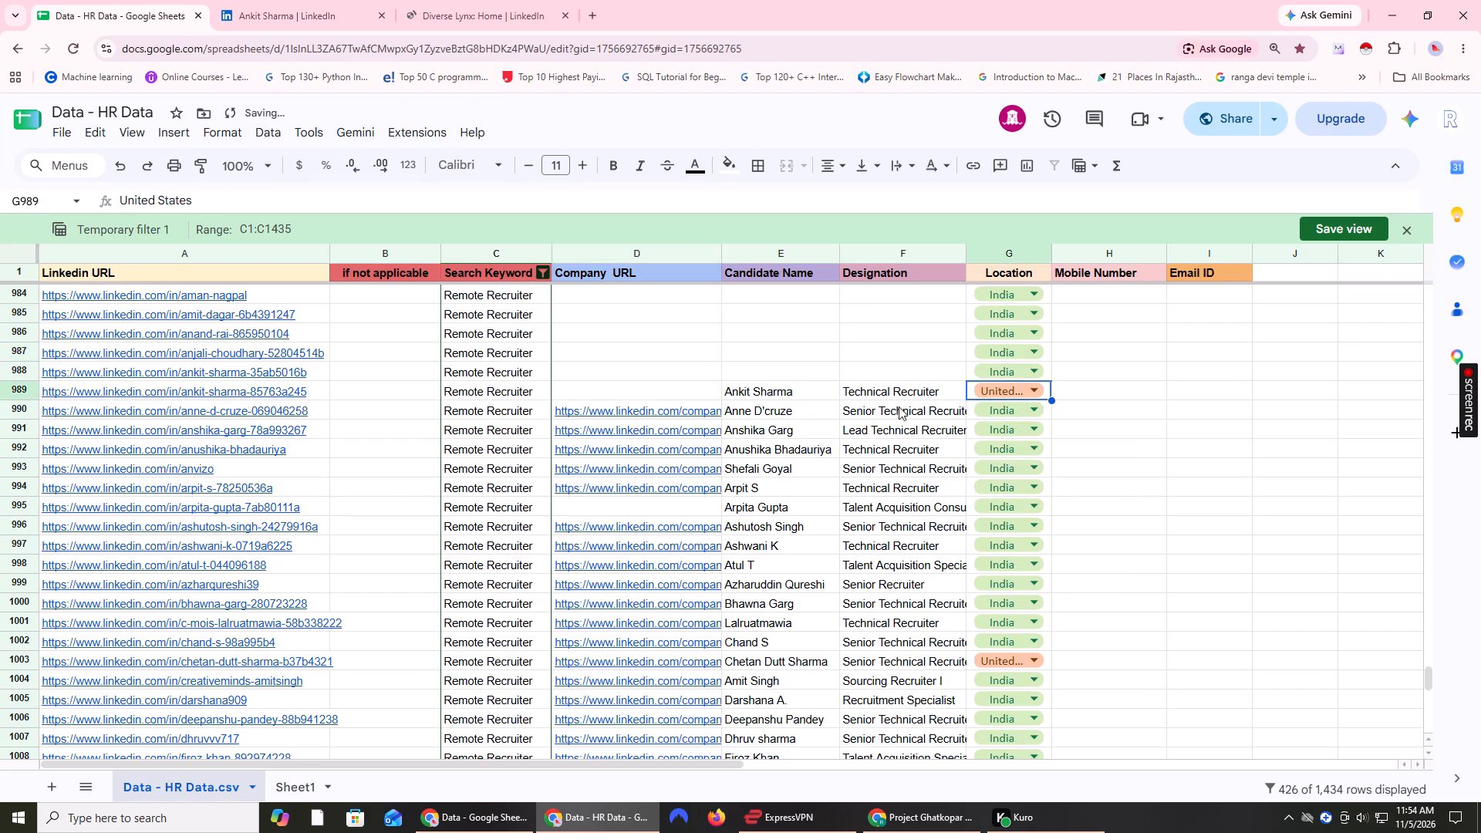
pyautogui.click(915, 397)
pyautogui.press('Right')
pyautogui.hotkey('shift', 'Down')
pyautogui.hotkey('ctrl', 'd')
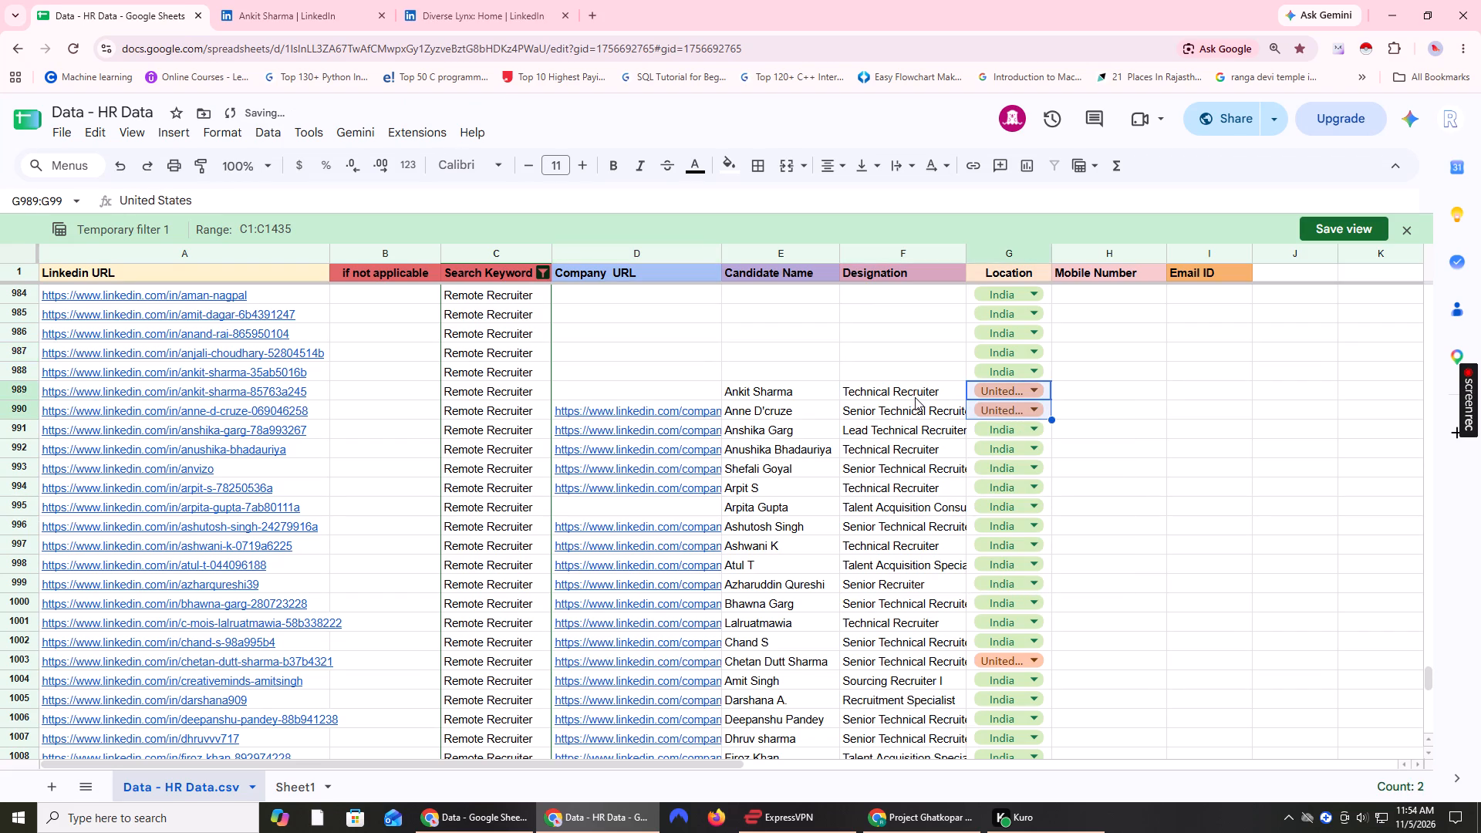
pyautogui.click(868, 398)
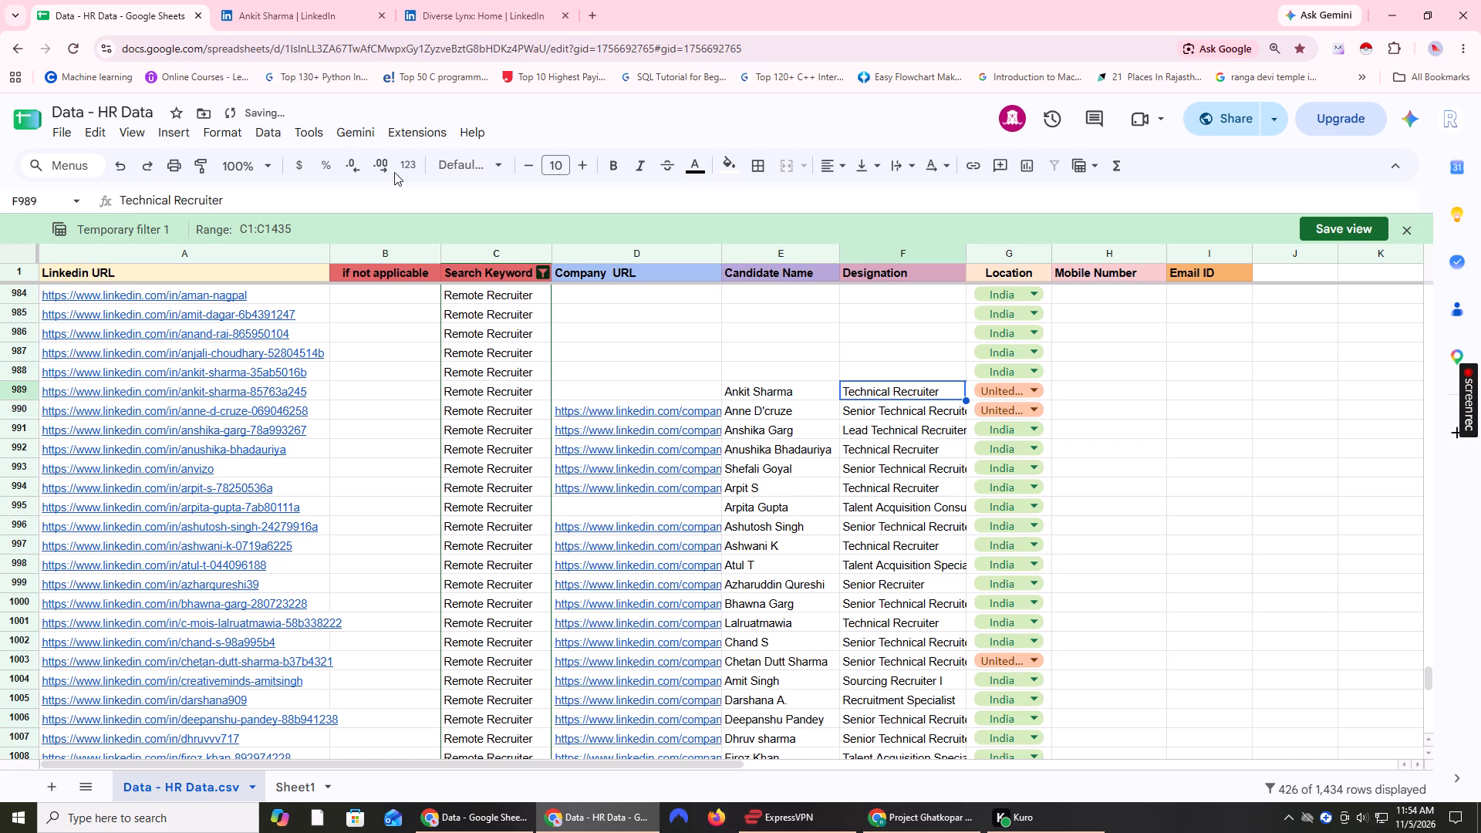
# Copy the Diverse Lynx company page address into the Company URL cell of row 989.
pyautogui.click(496, 0)
pyautogui.click(433, 57)
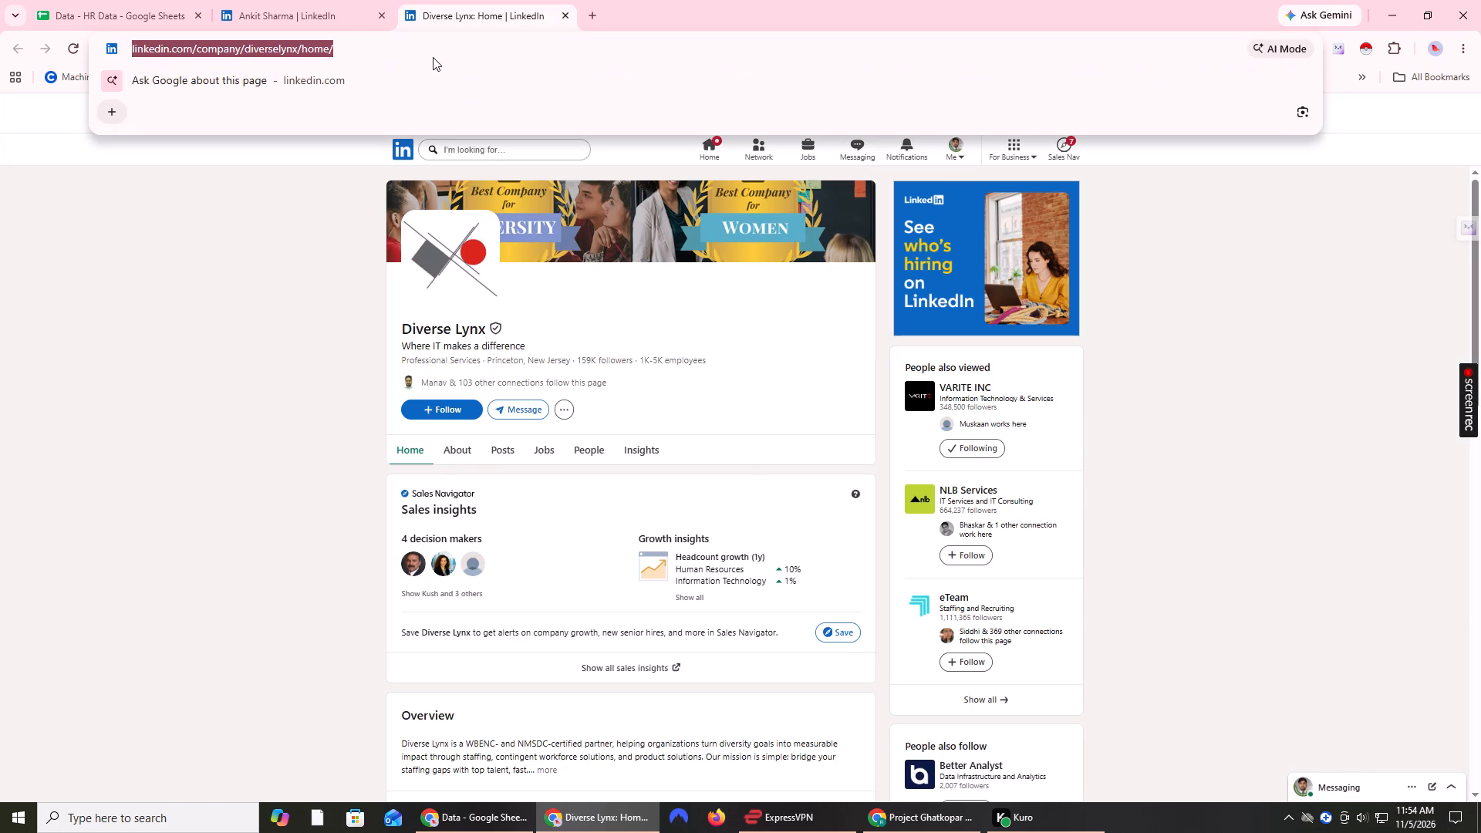
pyautogui.hotkey('ctrl', 'c')
pyautogui.click(119, 0)
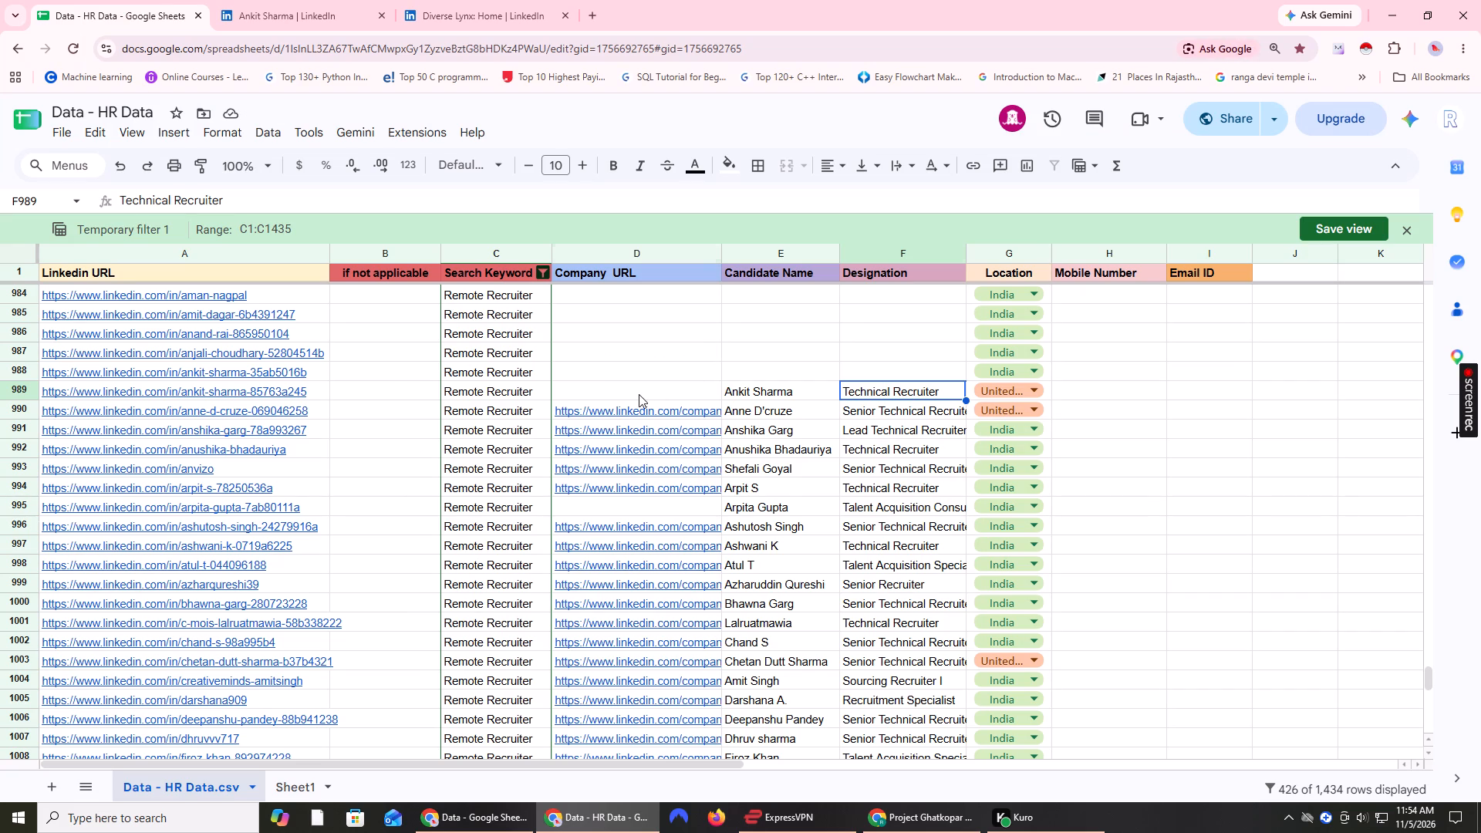
pyautogui.doubleClick(639, 394)
pyautogui.hotkey('ctrl', 'v')
pyautogui.click(763, 488)
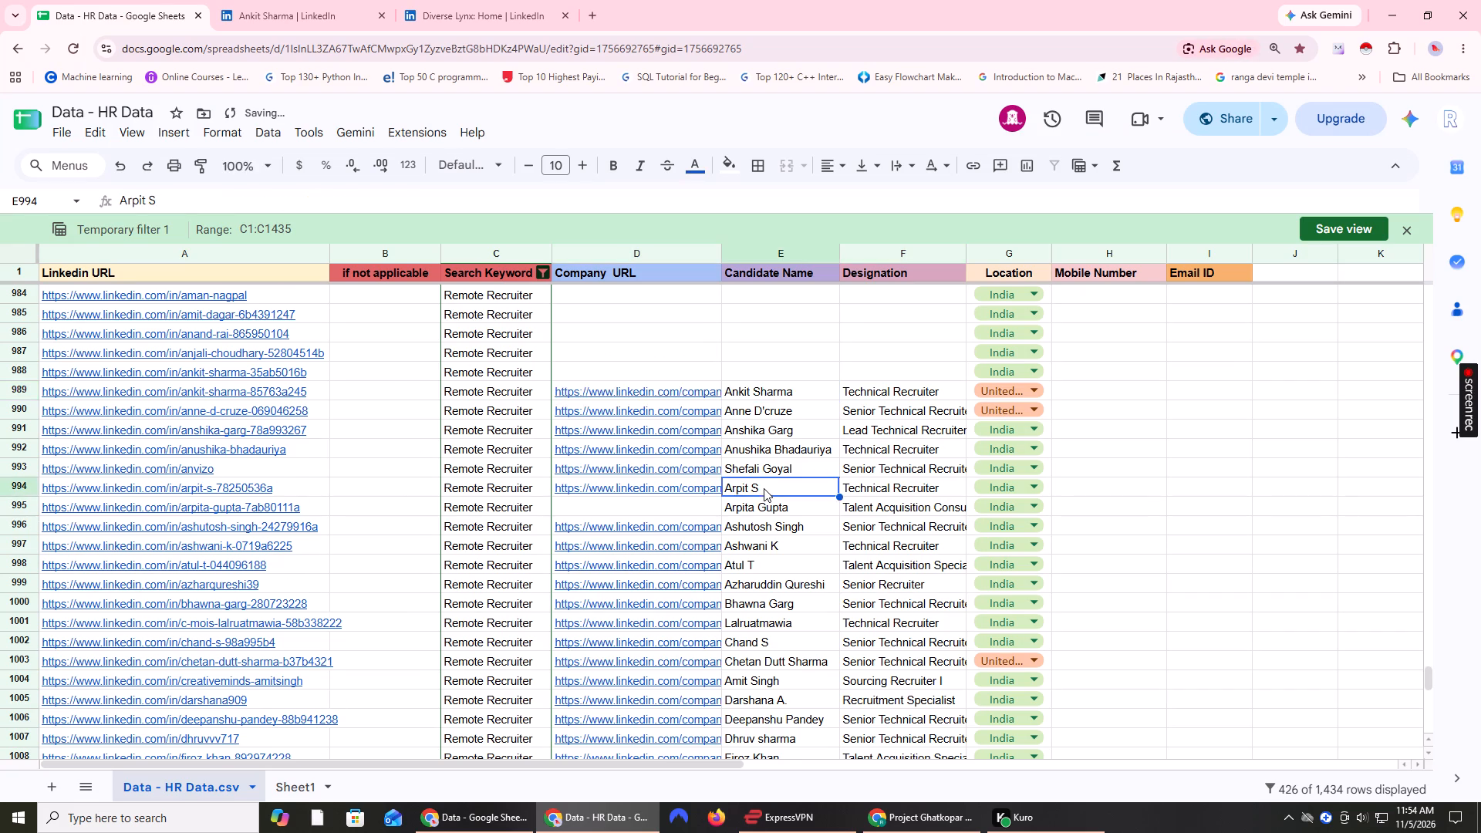
# Open the LinkedIn profile linked in row 988 and close the previous candidate's profile and company tabs.
pyautogui.scroll(2, 764, 488)
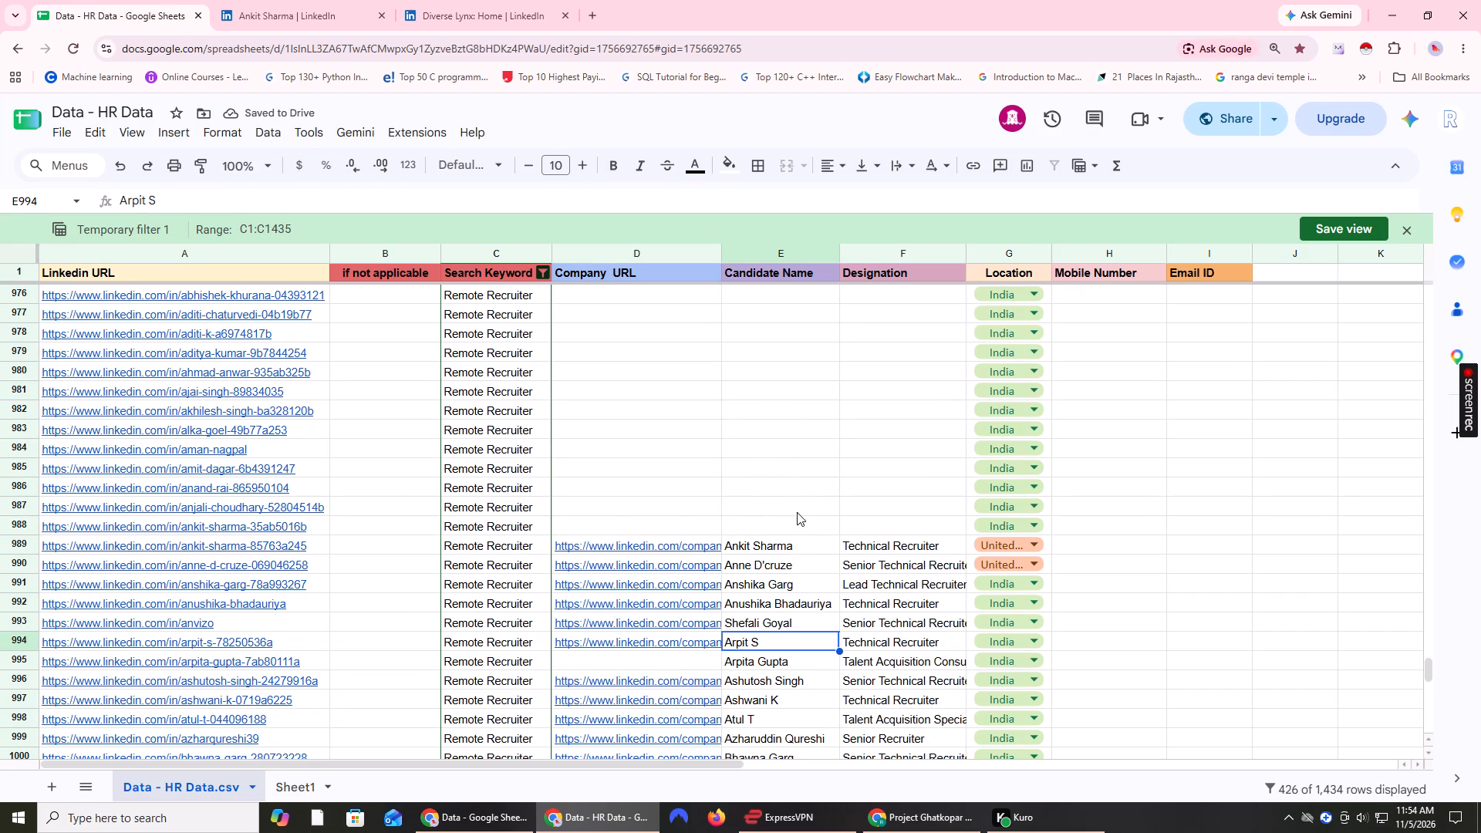
pyautogui.click(764, 531)
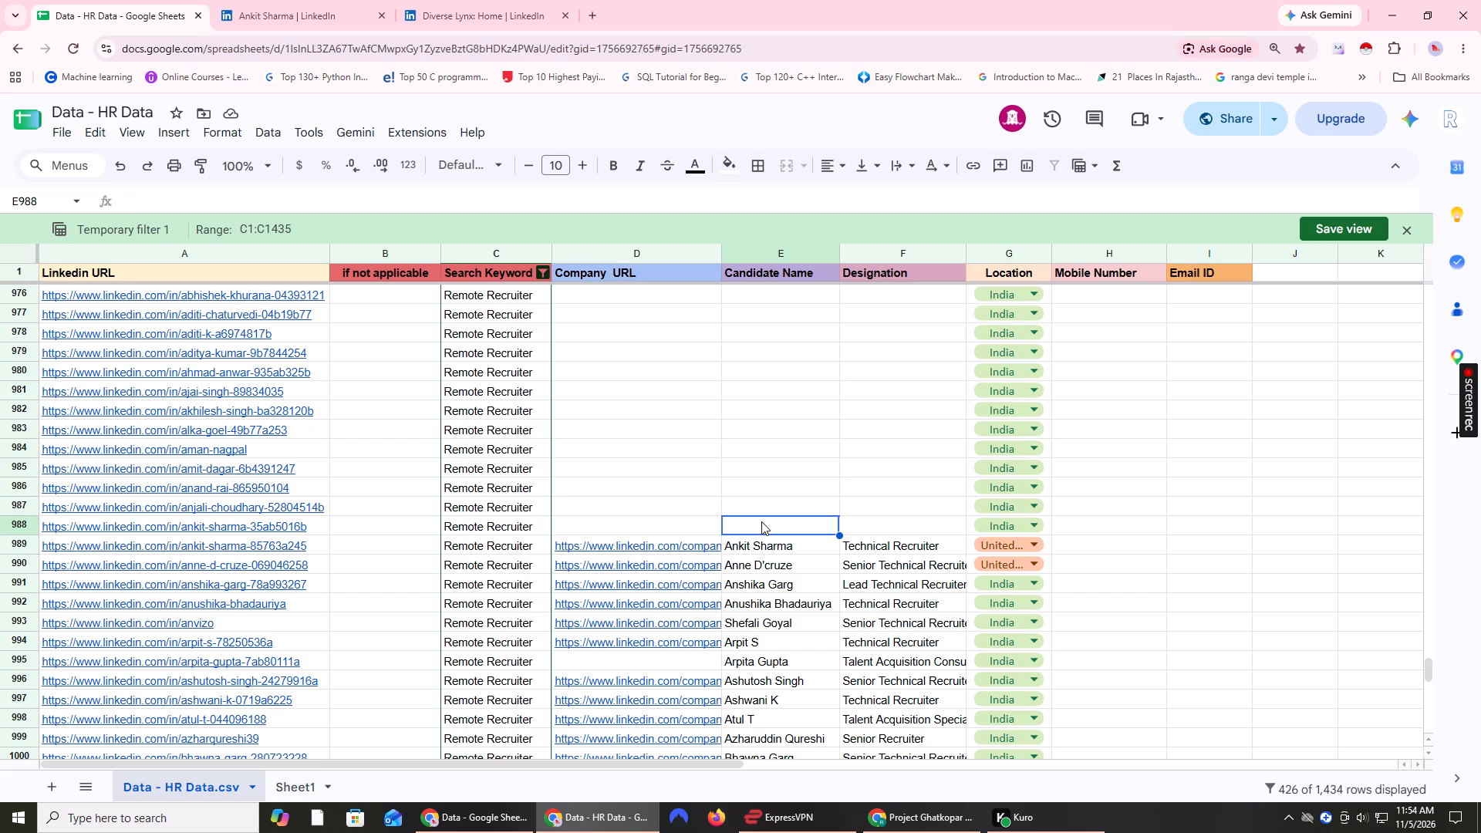
pyautogui.click(761, 521)
pyautogui.press('Left')
pyautogui.press('Left')
pyautogui.press('Left')
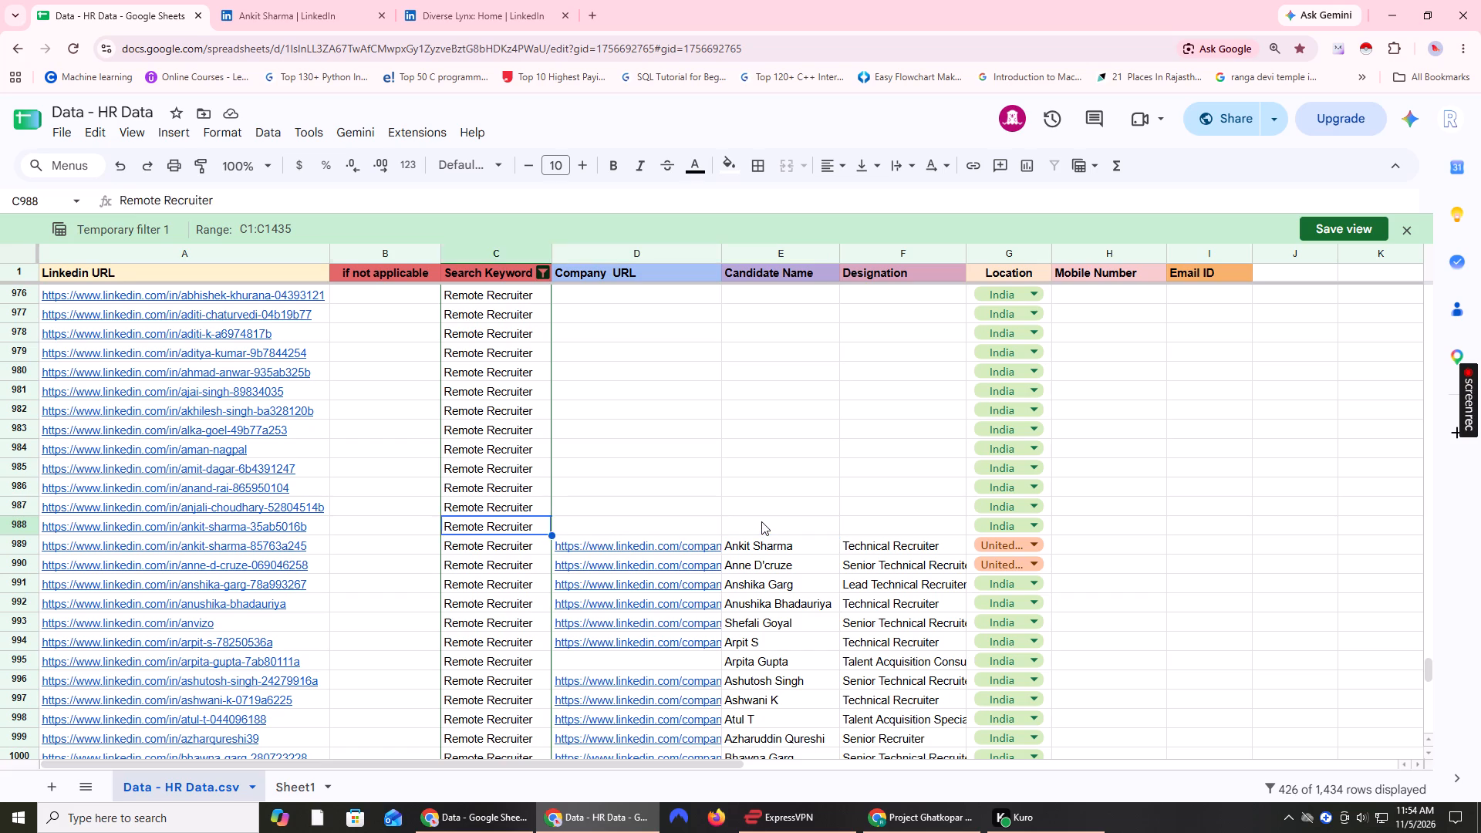
pyautogui.press('Left')
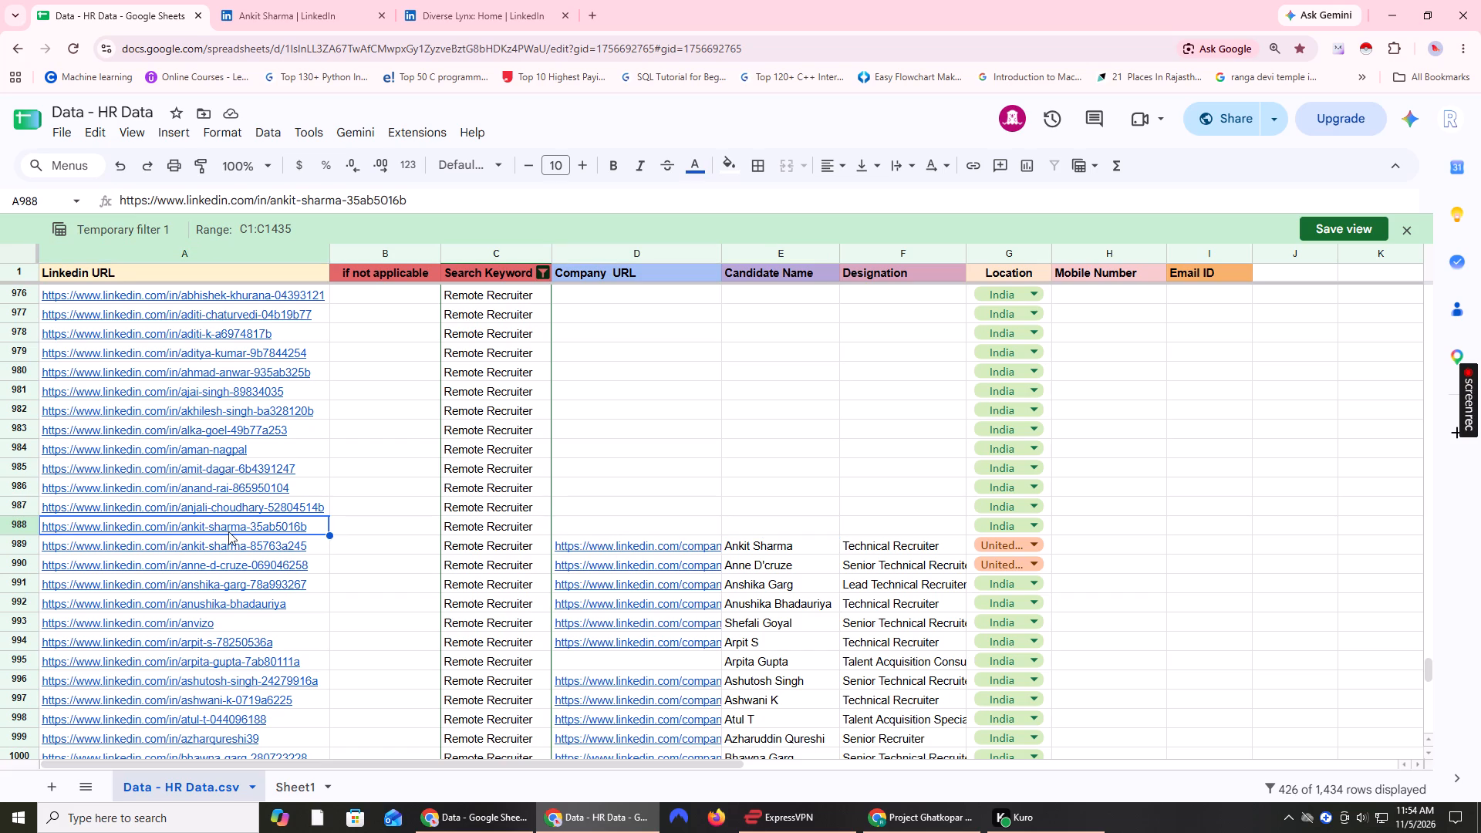
pyautogui.click(224, 525)
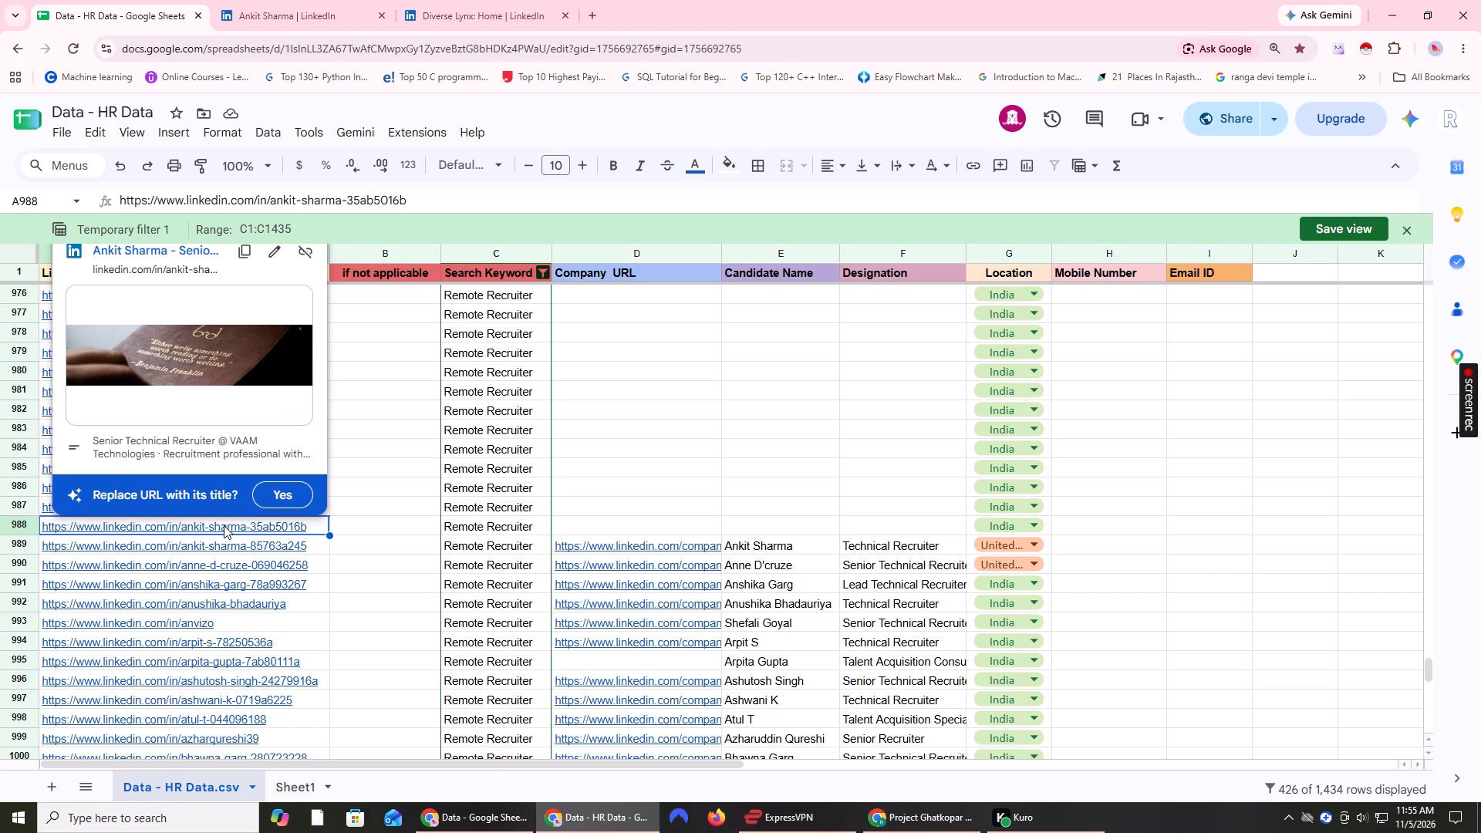
pyautogui.click(181, 254)
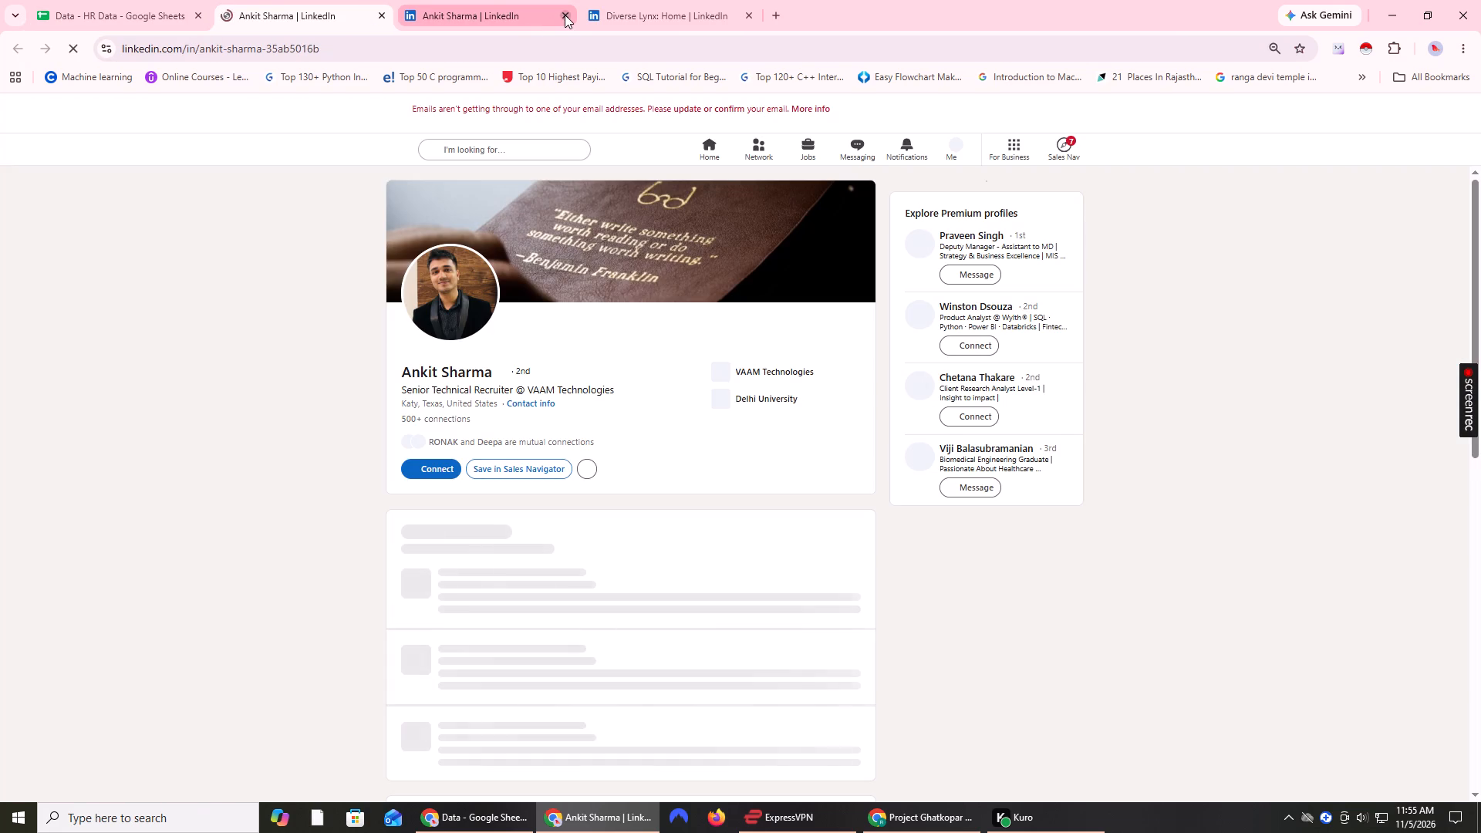
pyautogui.click(489, 5)
pyautogui.scroll(9, 479, 510)
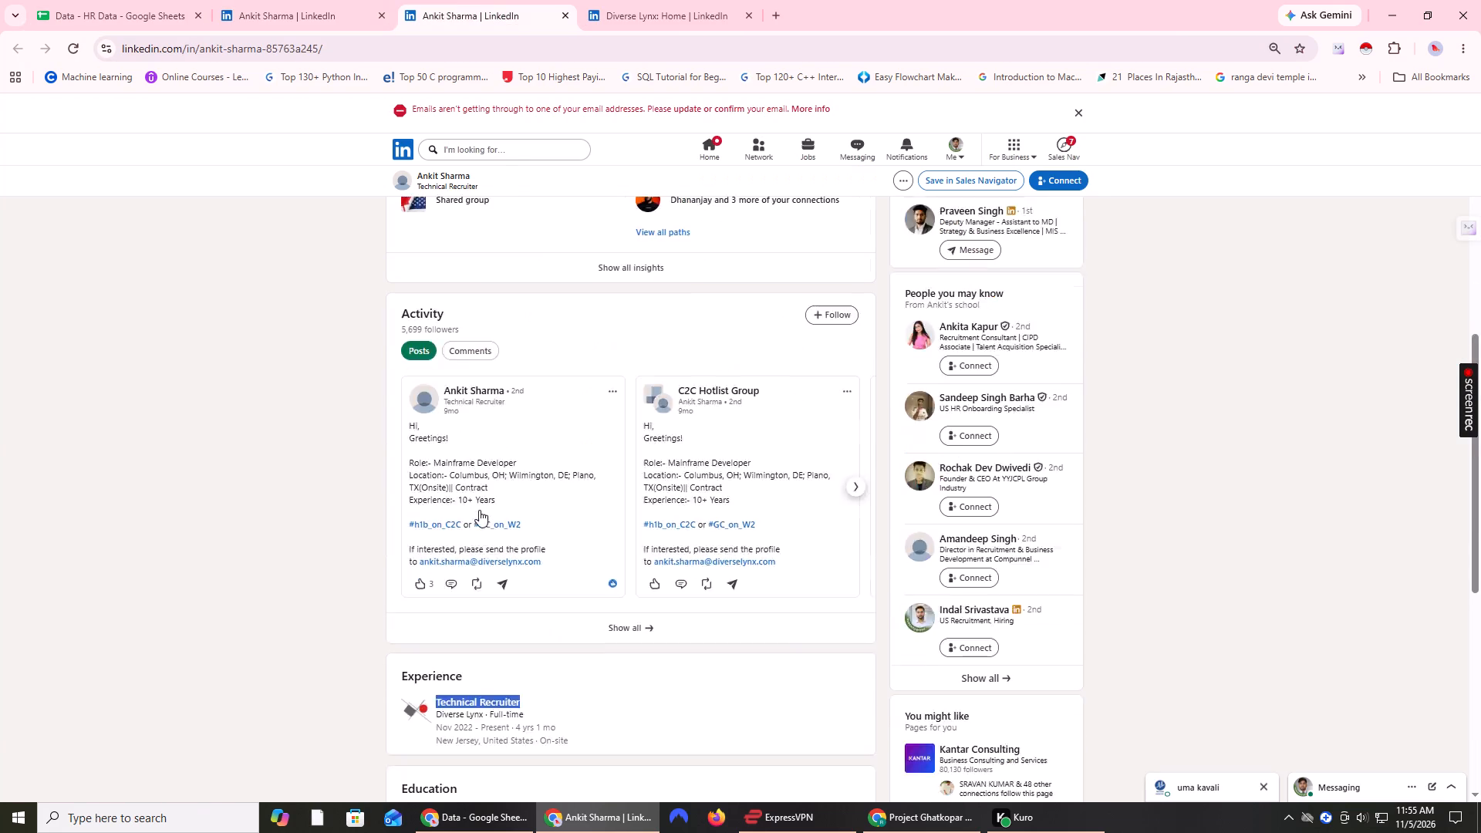
pyautogui.scroll(8, 479, 510)
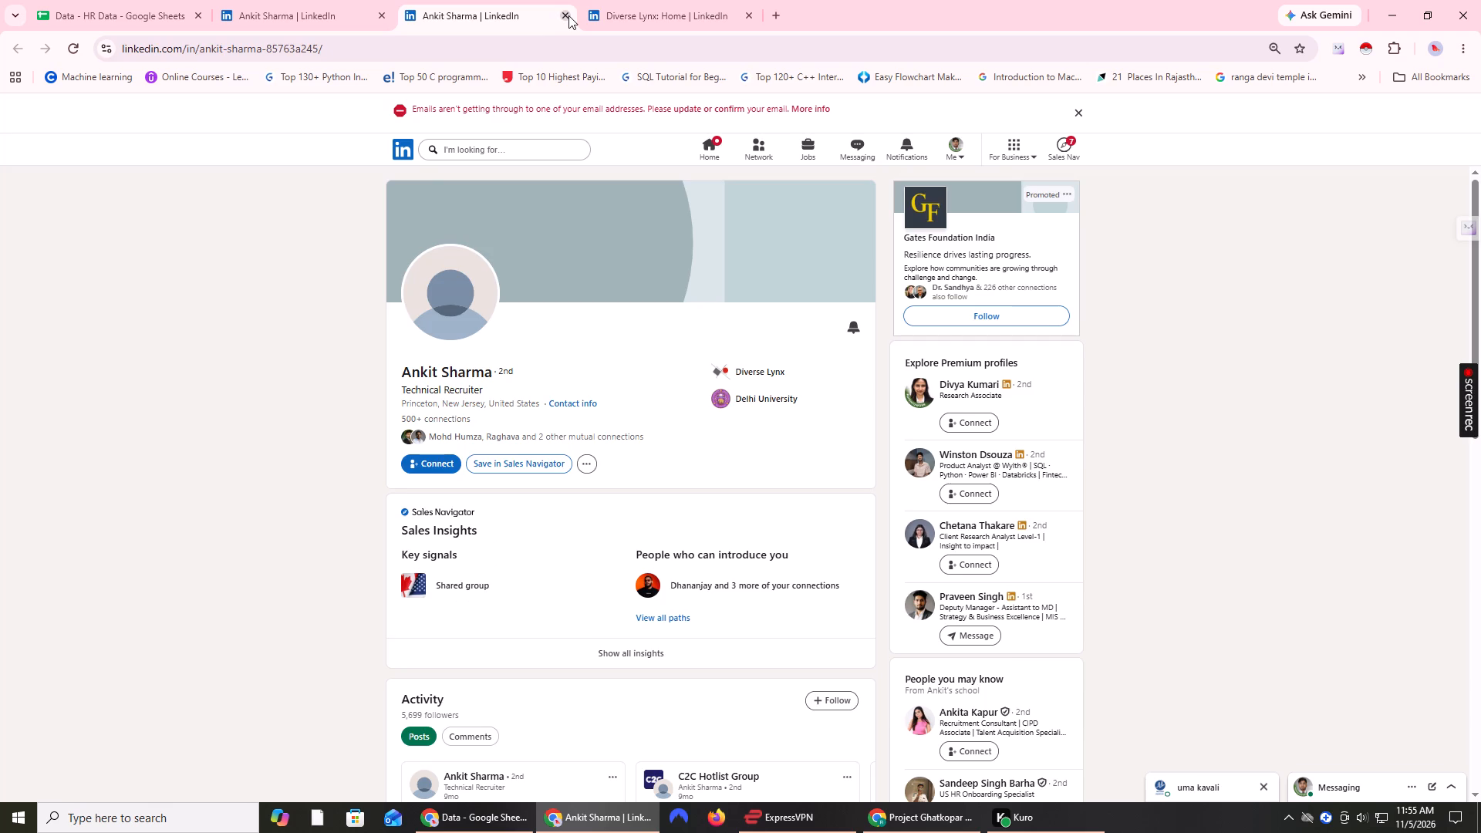
pyautogui.click(568, 15)
pyautogui.click(568, 15)
pyautogui.click(296, 0)
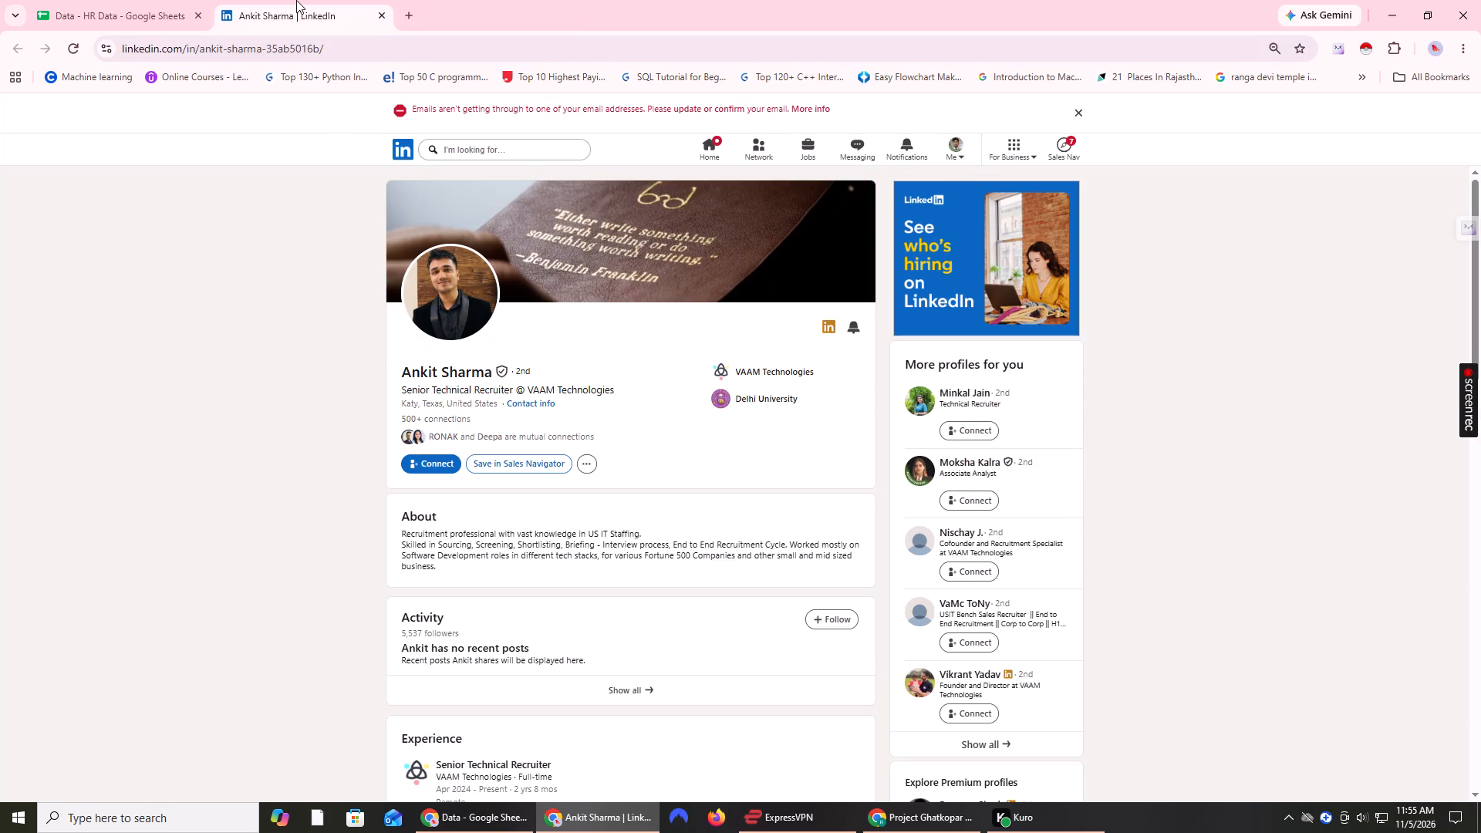
# Copy the candidate's name from the profile into row 988's Candidate Name cell.
pyautogui.moveTo(391, 371); pyautogui.dragTo(459, 369)
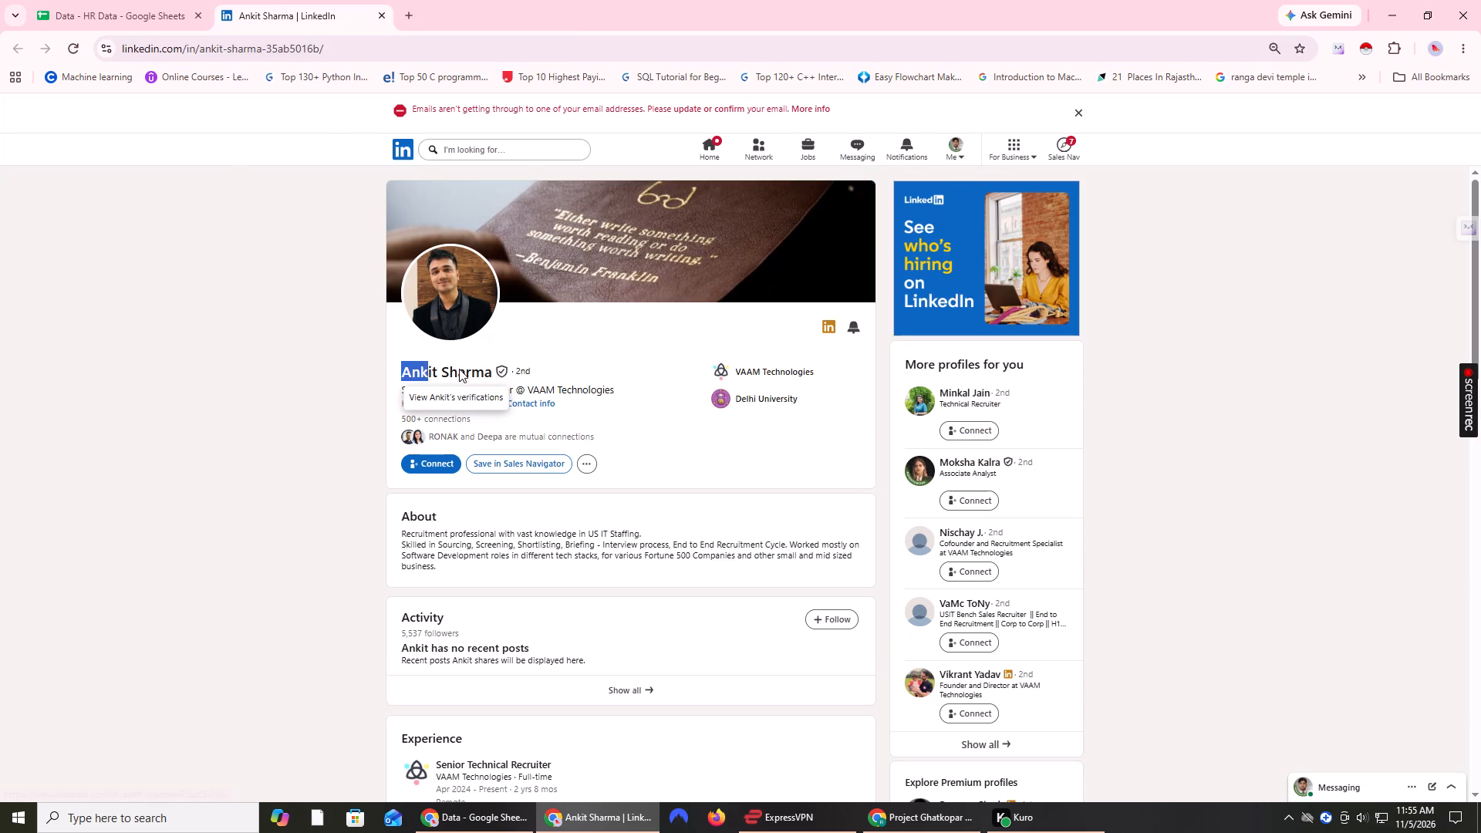
pyautogui.moveTo(459, 369); pyautogui.dragTo(490, 366)
pyautogui.hotkey('ctrl', 'c')
pyautogui.click(197, 376)
pyautogui.click(81, 0)
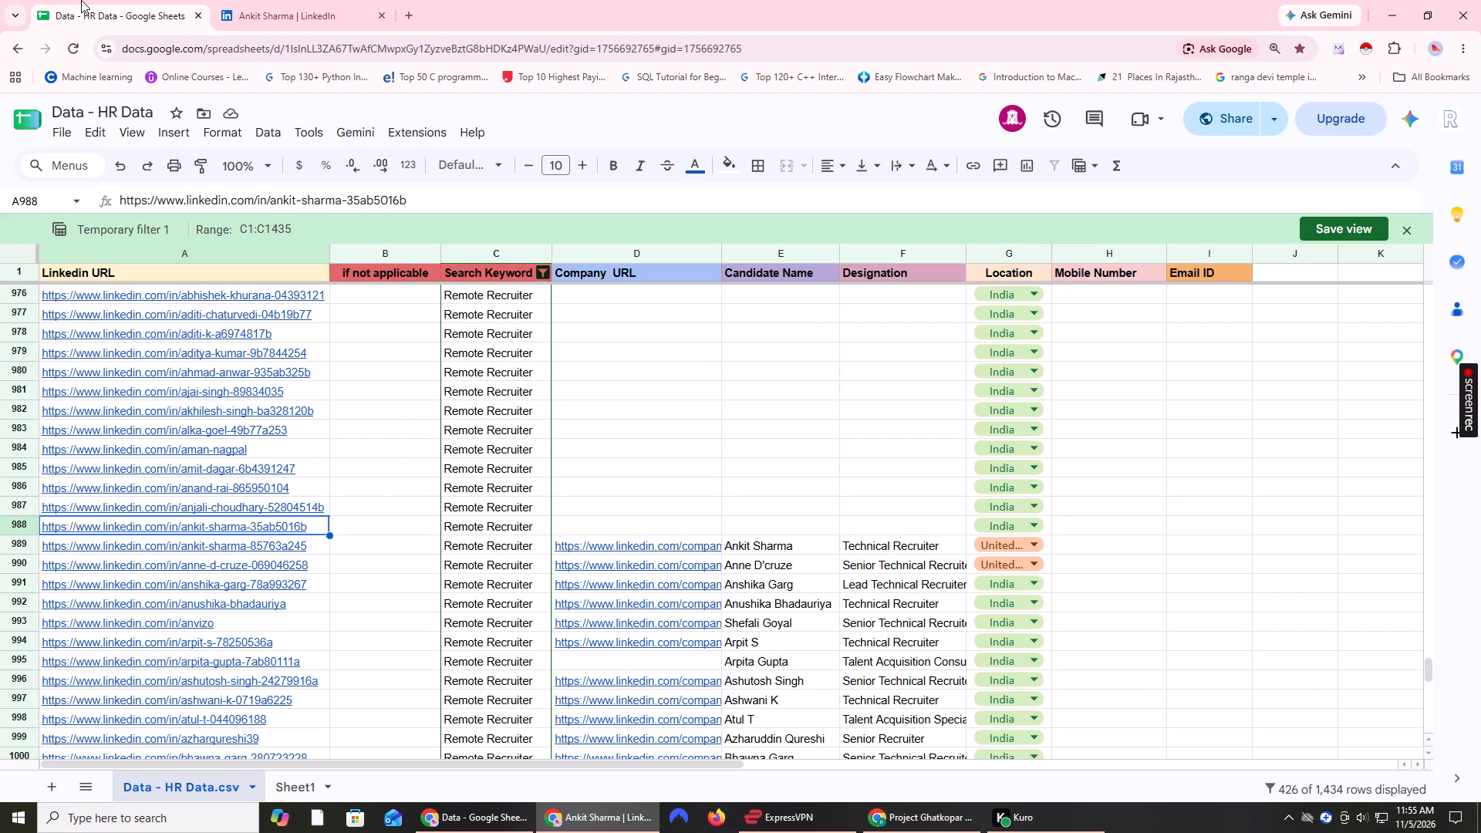
pyautogui.doubleClick(760, 529)
pyautogui.hotkey('ctrl', 'v')
pyautogui.keyDown('ctrl'); pyautogui.click(629, 484); pyautogui.keyUp('ctrl')
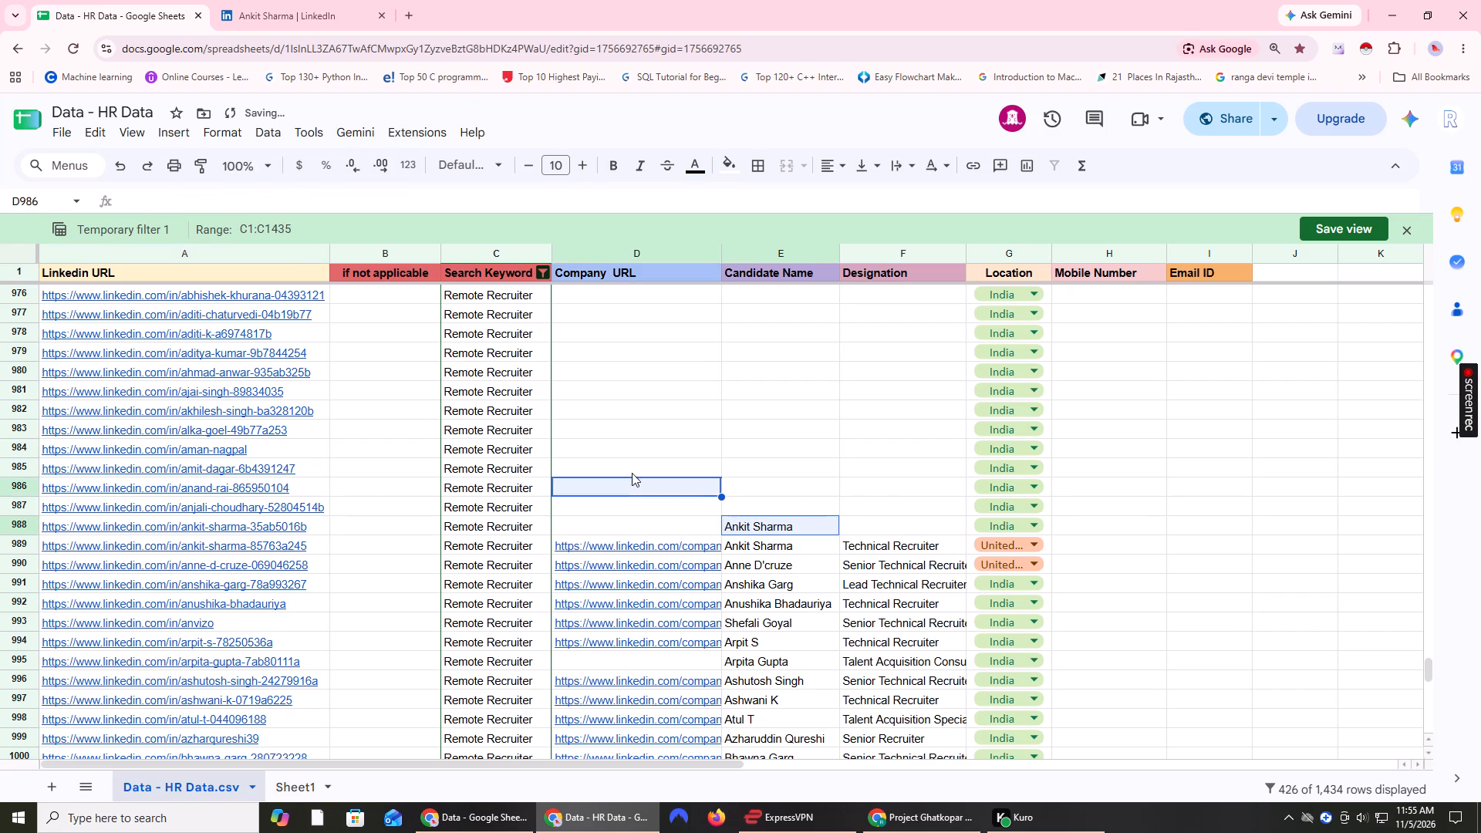
# Open the VAAM Technologies page from the profile's Experience section and copy the job title Senior Technical Recruiter into row 988's Designation cell.
pyautogui.click(319, 0)
pyautogui.scroll(-8, 460, 452)
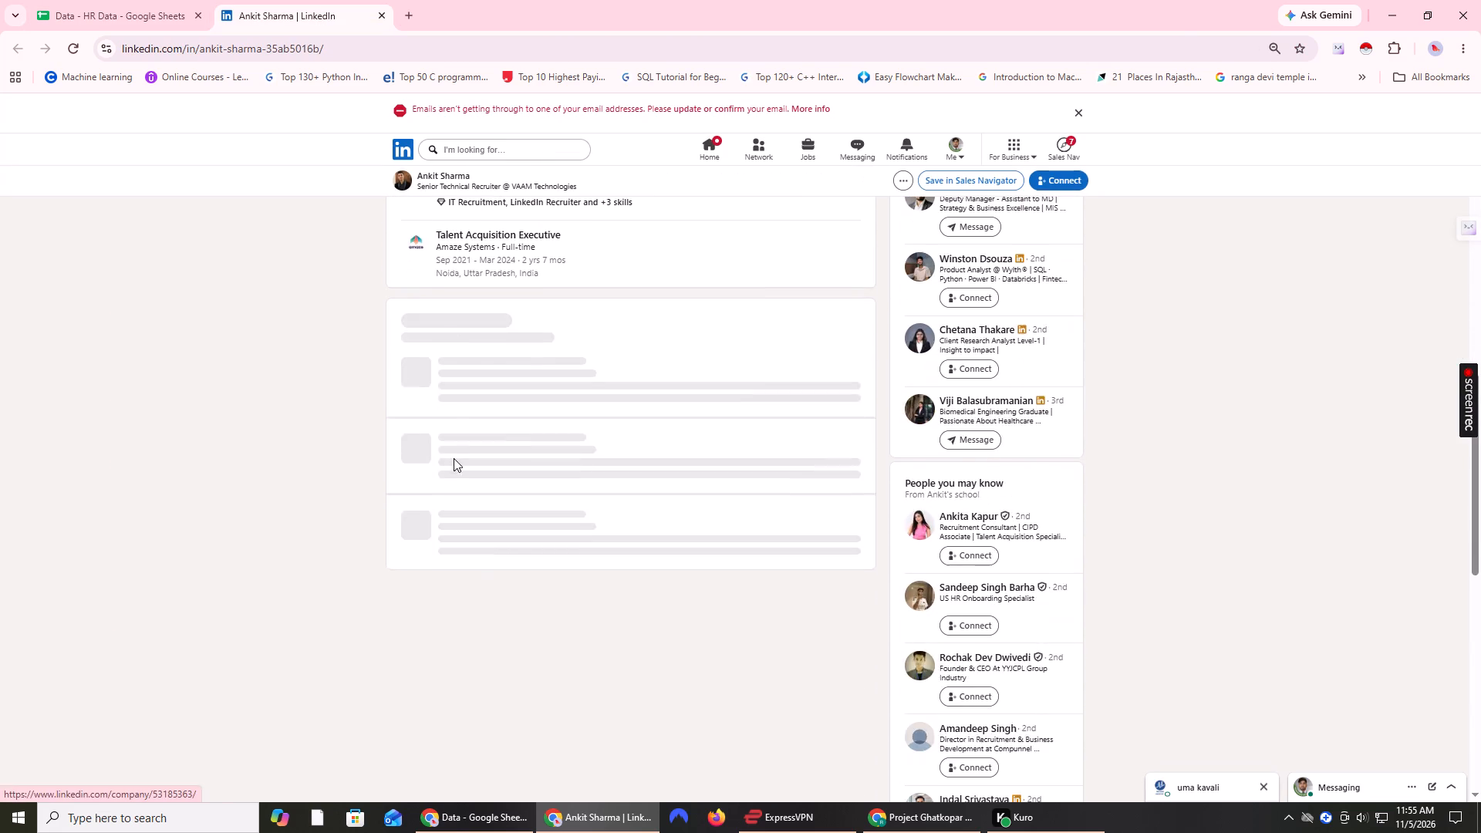
pyautogui.scroll(2, 454, 458)
pyautogui.keyDown('ctrl'); pyautogui.click(411, 309); pyautogui.keyUp('ctrl')
pyautogui.moveTo(434, 300); pyautogui.dragTo(584, 301)
pyautogui.hotkey('ctrl', 'c')
pyautogui.click(116, 0)
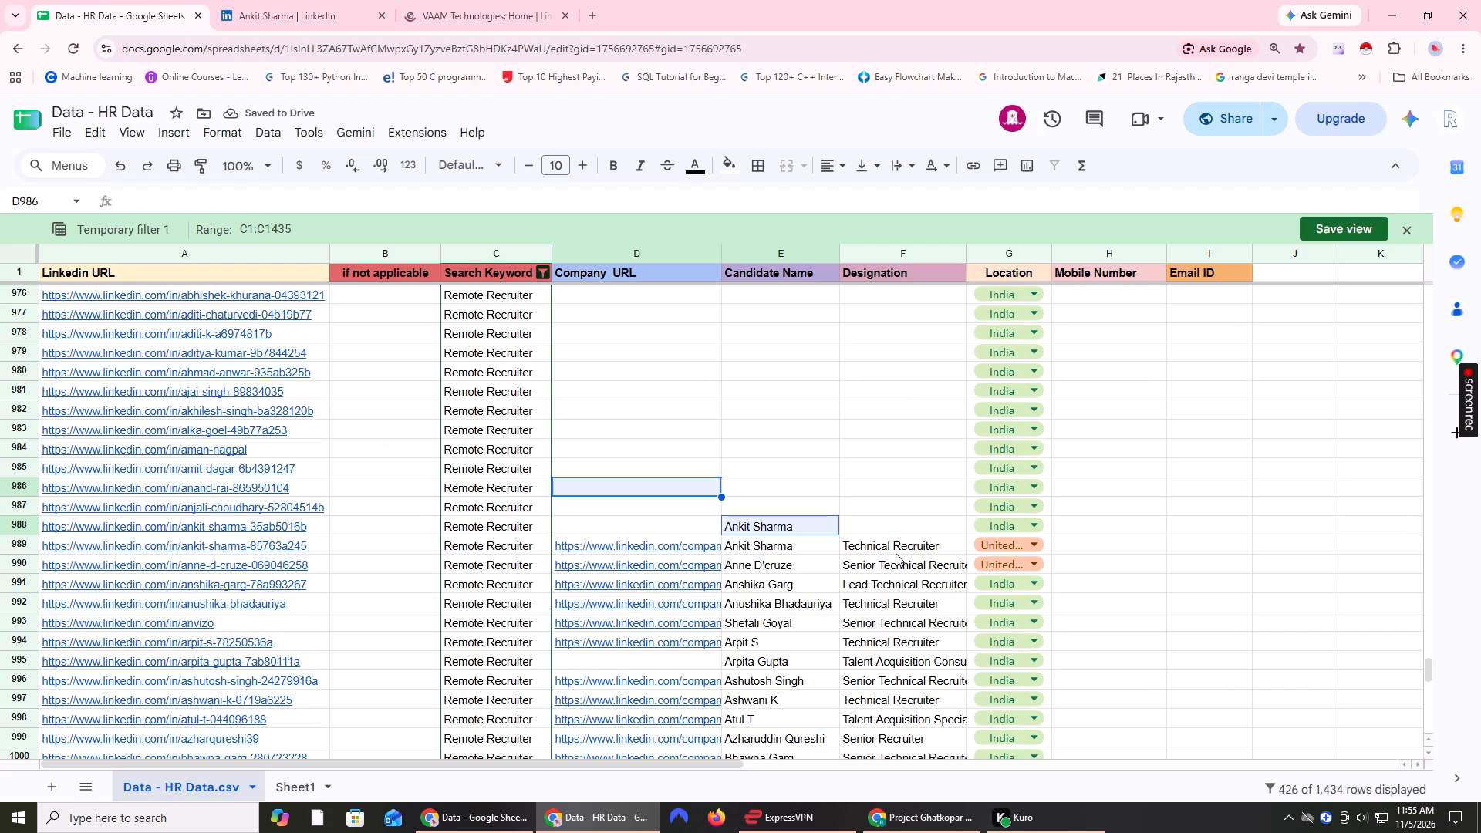
pyautogui.doubleClick(877, 526)
pyautogui.hotkey('ctrl', 'v')
pyautogui.click(649, 523)
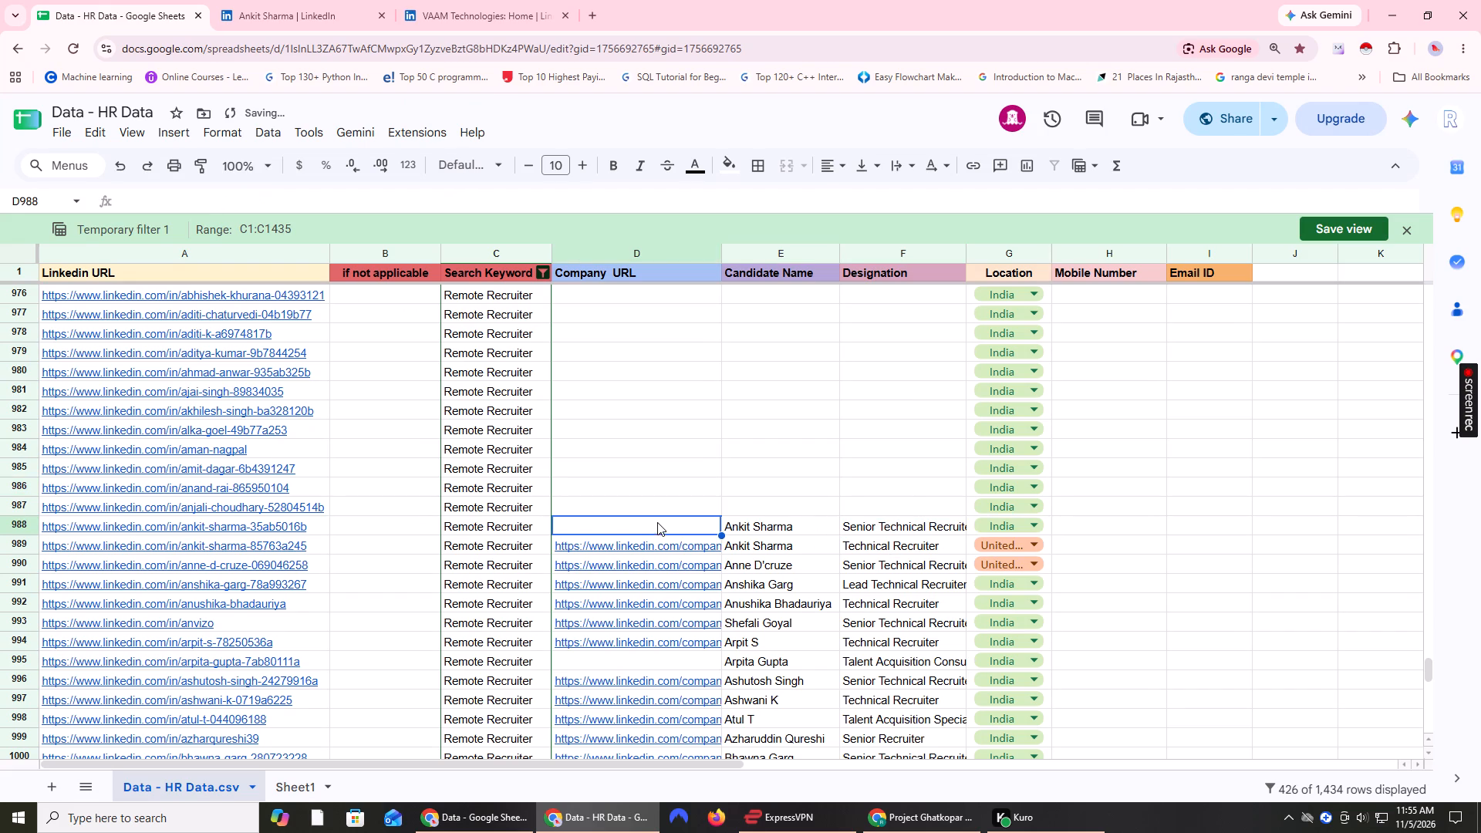
# Copy the VAAM Technologies company page address into the Company URL cell of row 988.
pyautogui.click(466, 0)
pyautogui.click(430, 35)
pyautogui.hotkey('ctrl', 'c')
pyautogui.click(430, 37)
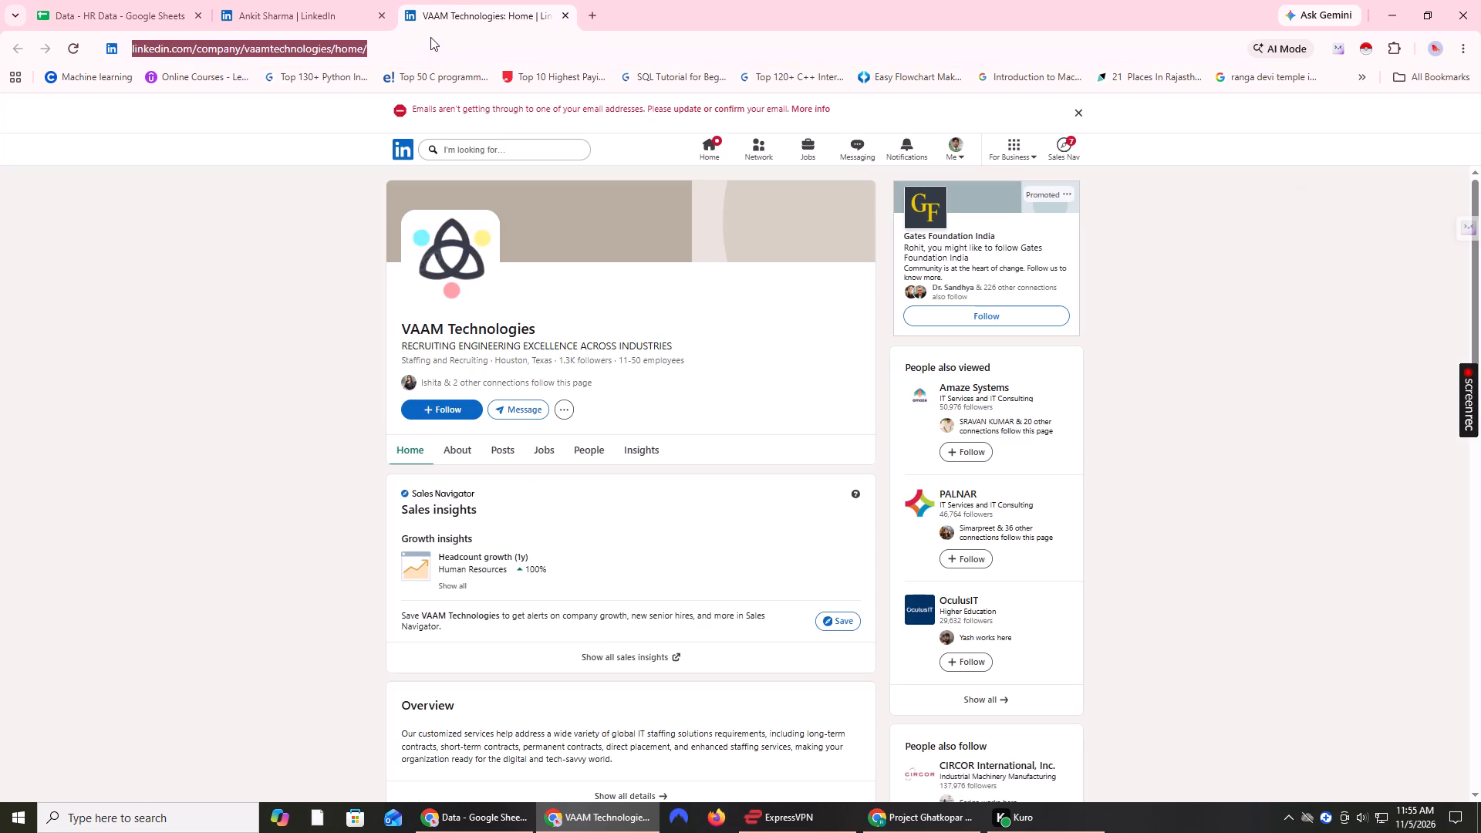
pyautogui.hotkey('ctrl', 'c')
pyautogui.click(90, 0)
pyautogui.click(643, 523)
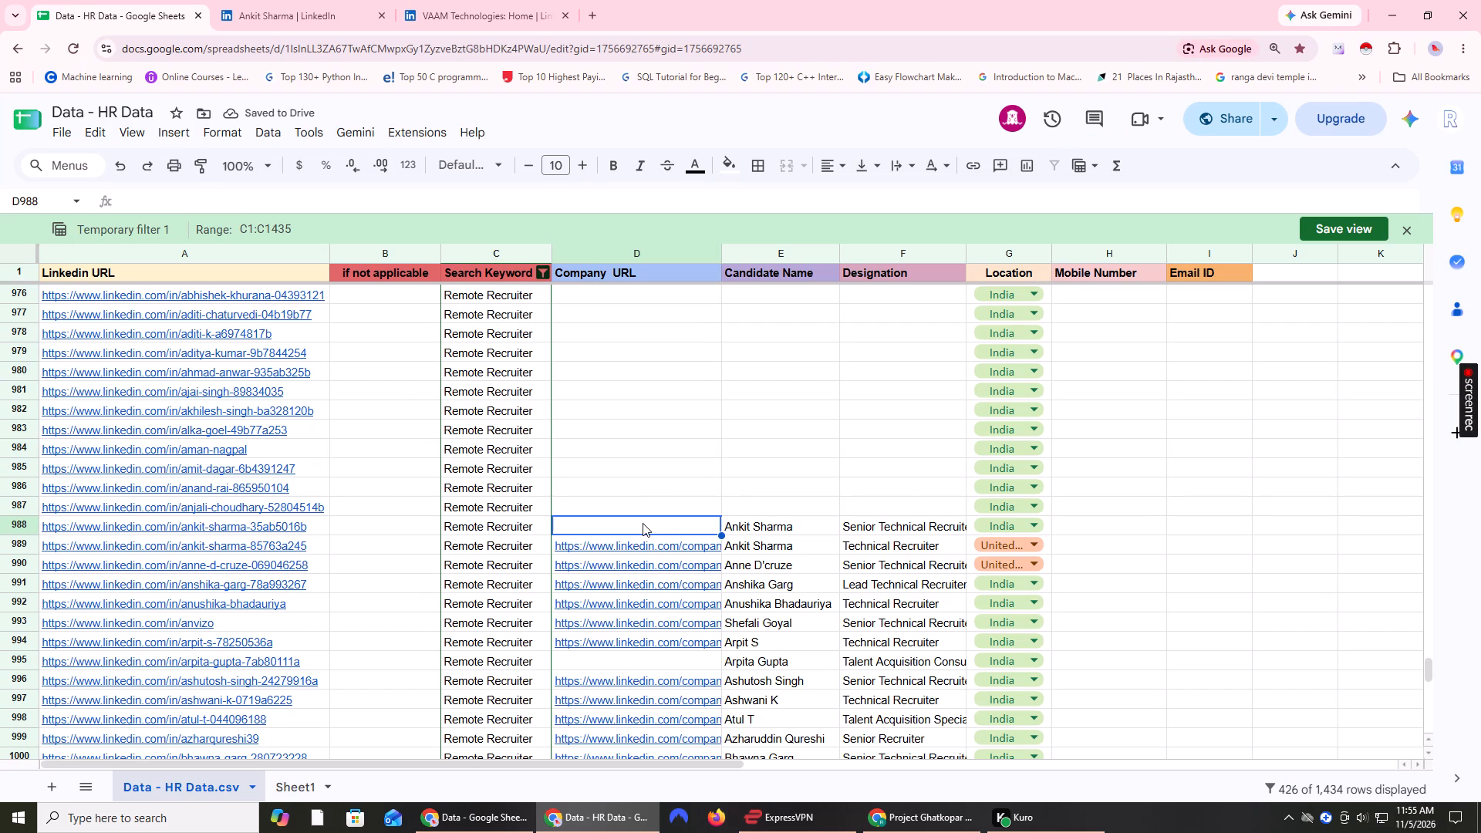
pyautogui.click(643, 523)
pyautogui.hotkey('ctrl', 'v')
pyautogui.click(671, 460)
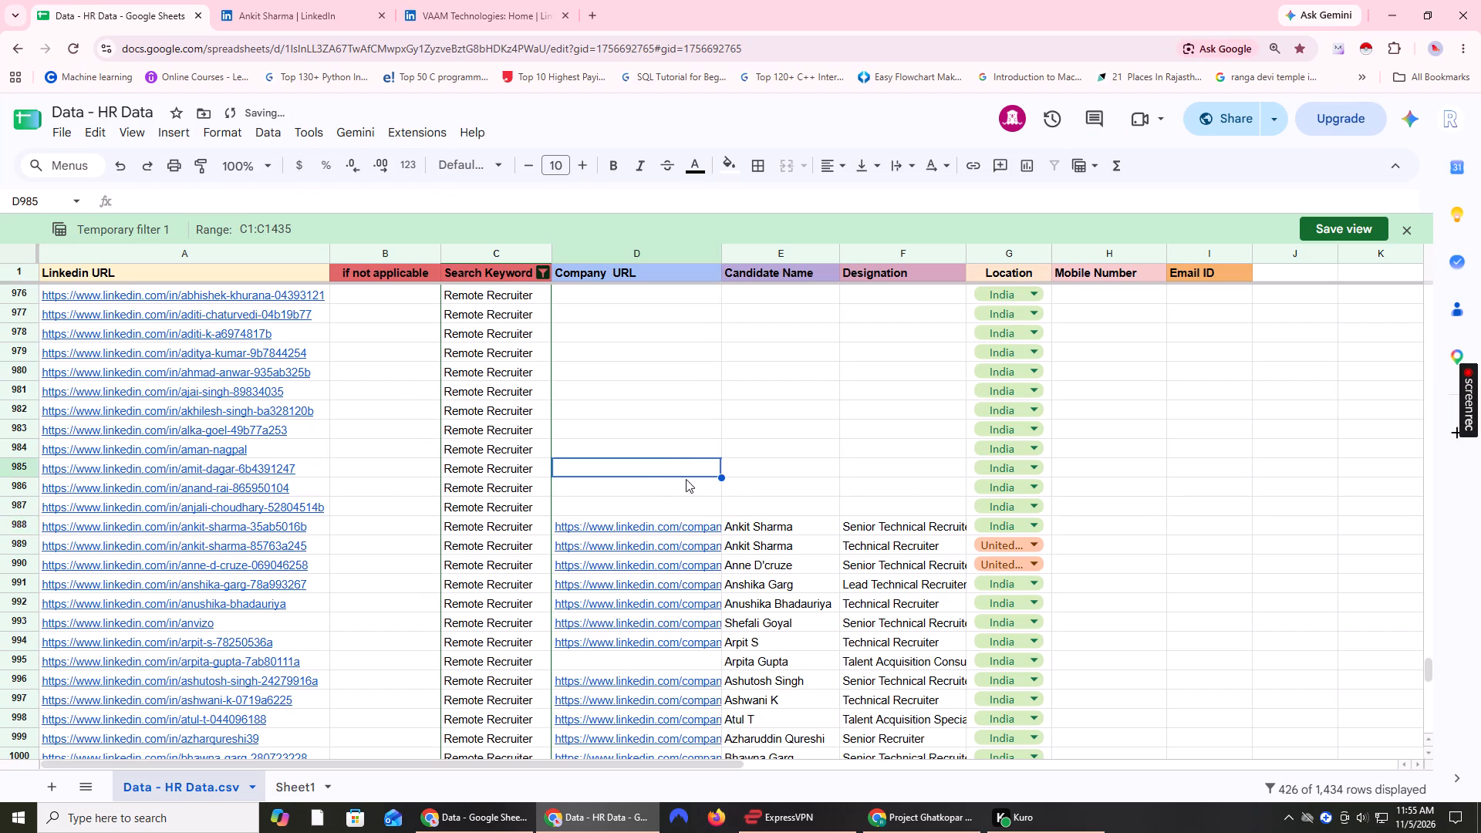
# Open the LinkedIn profile linked in row 987 and close the previous candidate's profile and company tabs.
pyautogui.click(274, 511)
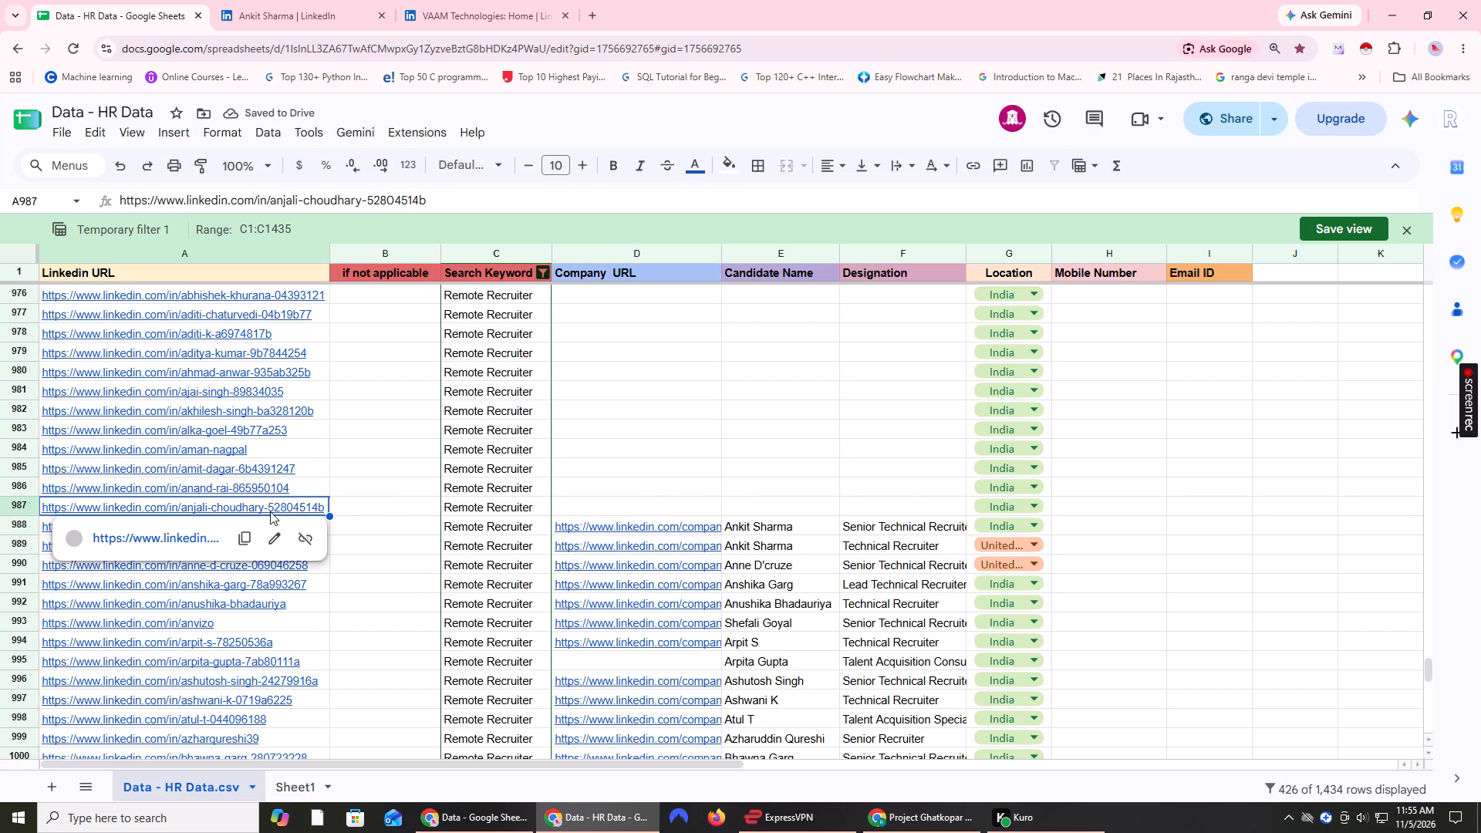
pyautogui.click(176, 535)
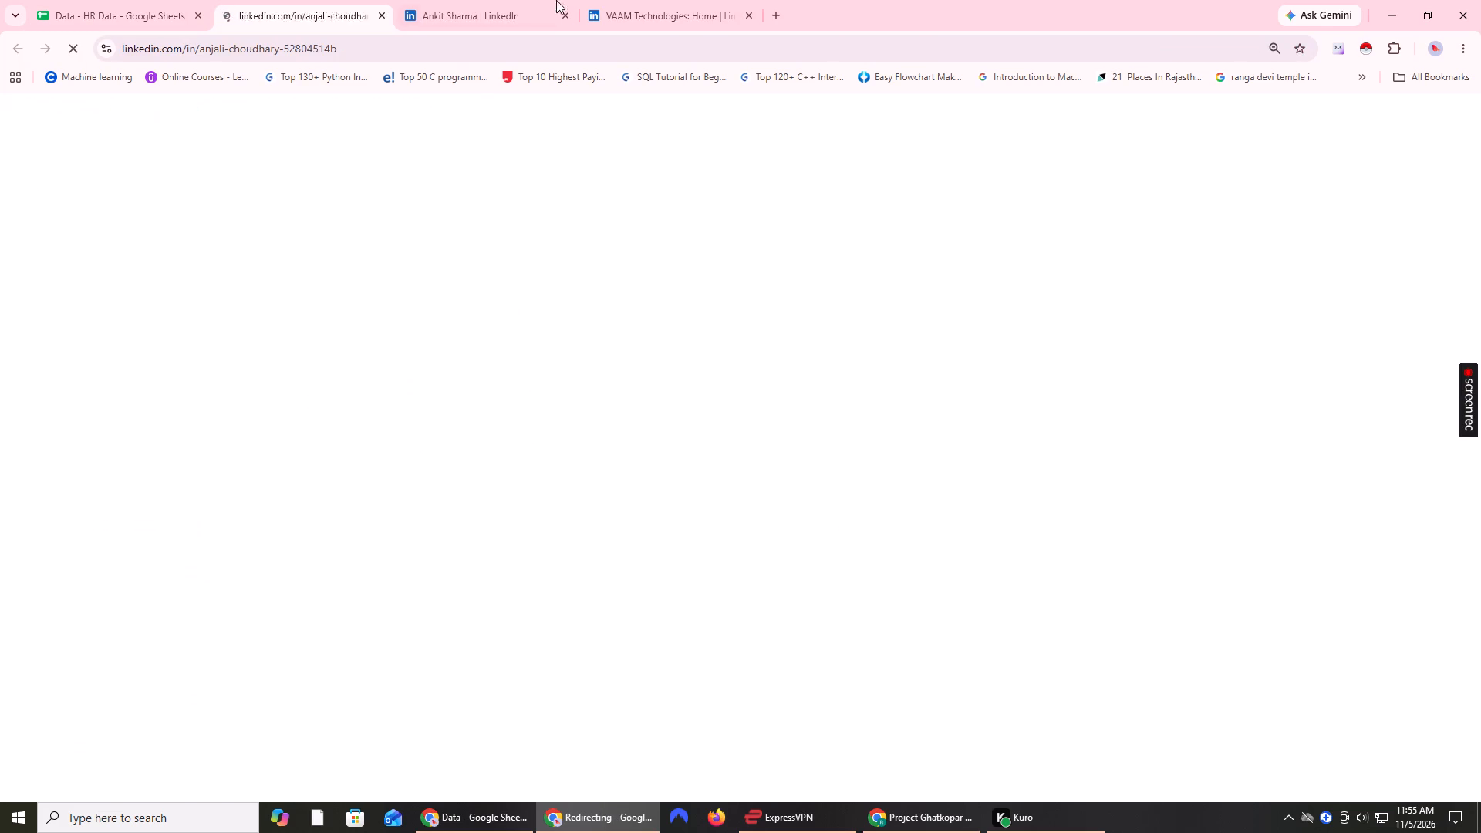
pyautogui.click(565, 15)
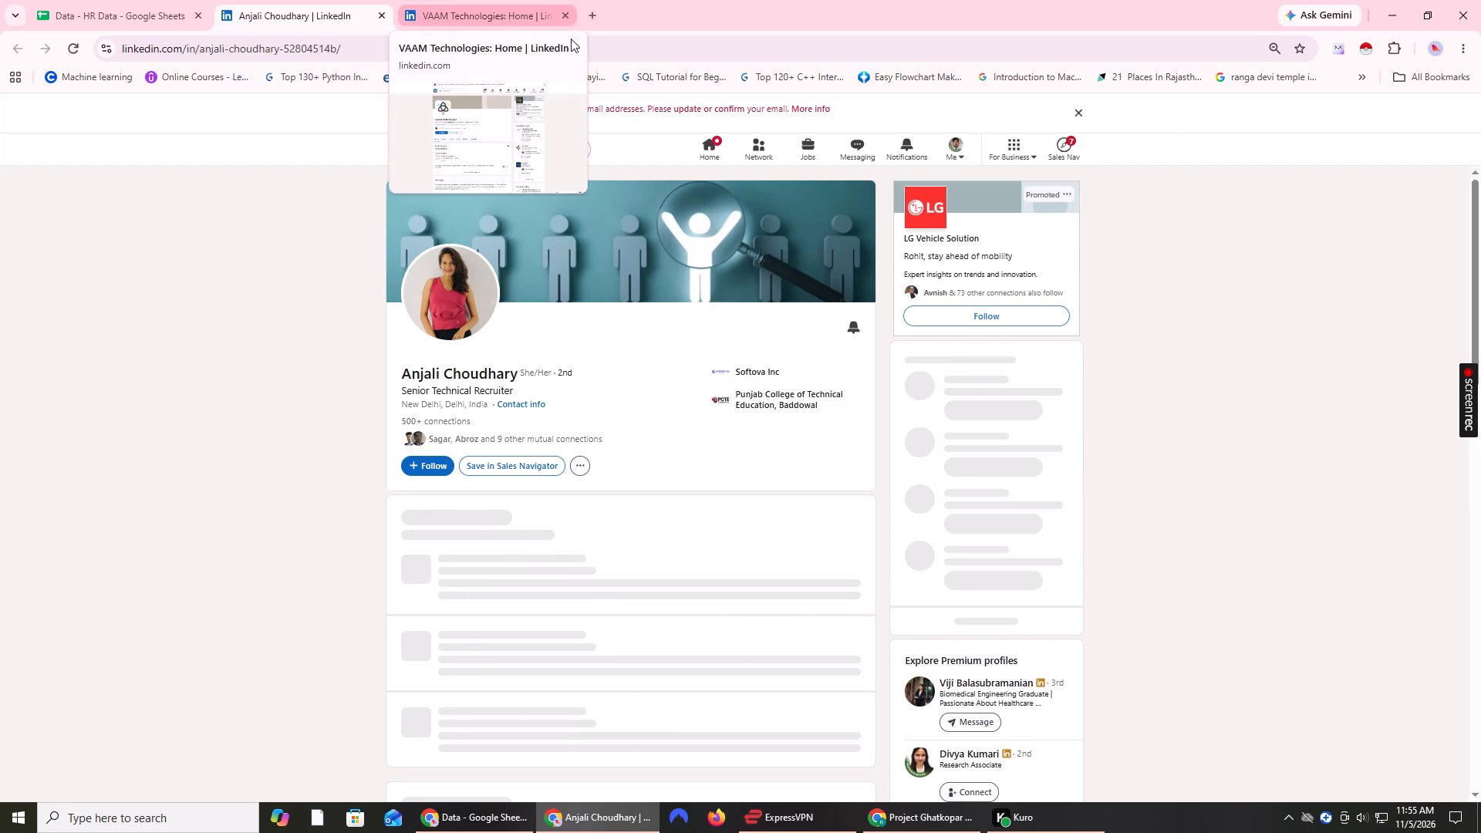
pyautogui.click(491, 0)
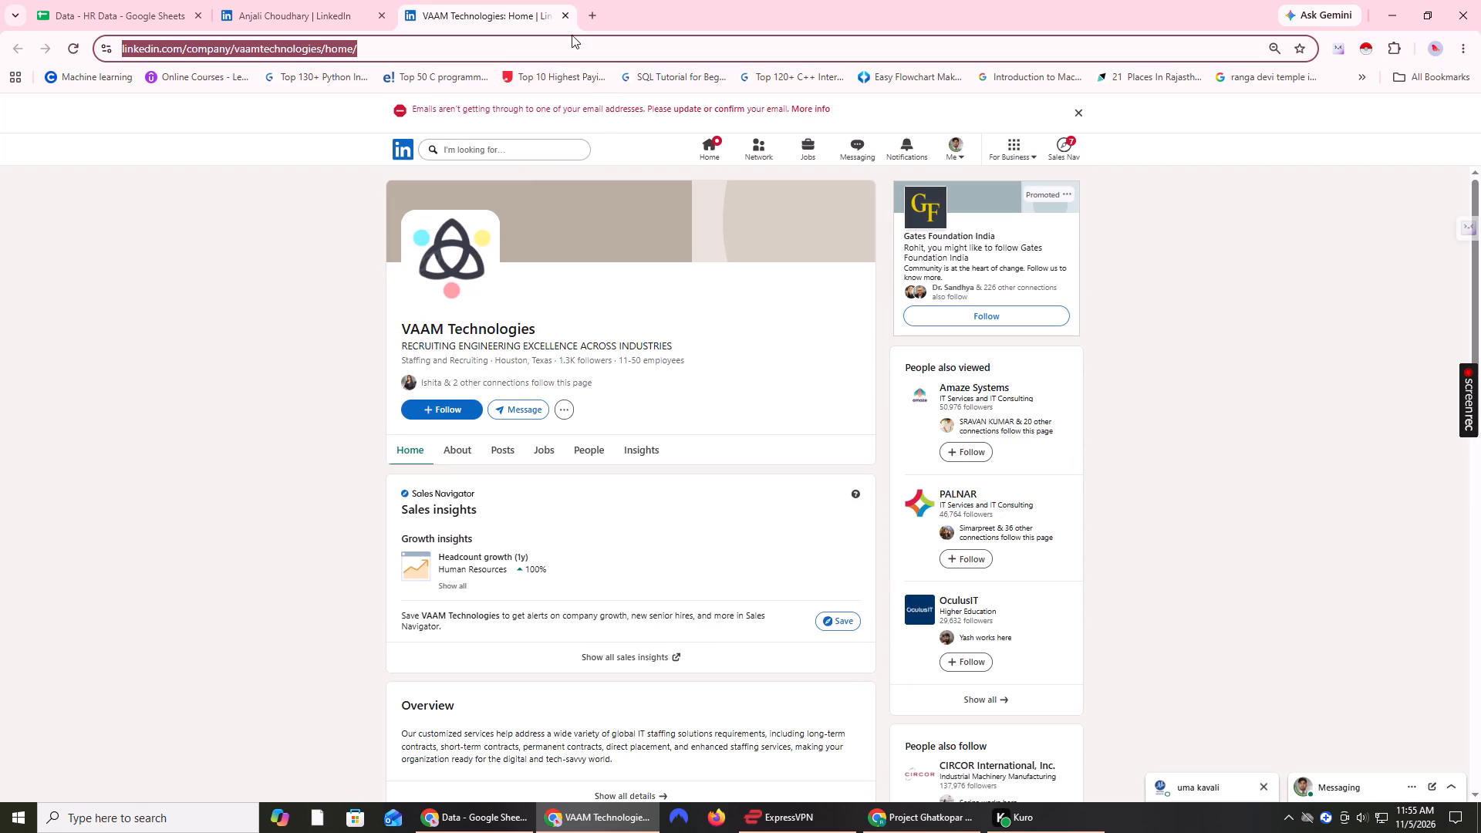
pyautogui.click(572, 15)
pyautogui.click(563, 22)
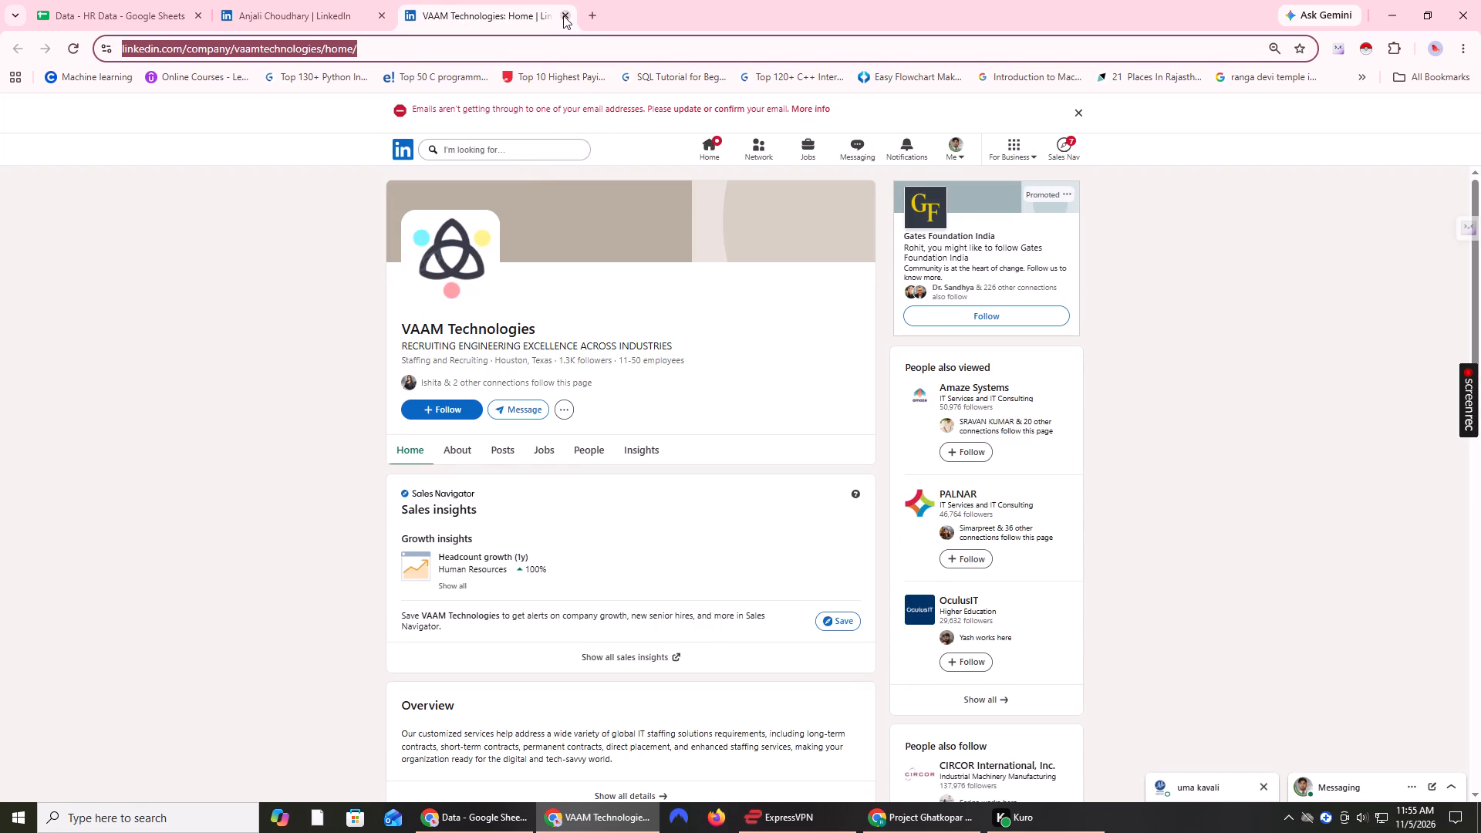
pyautogui.click(563, 15)
# Copy the candidate's name from the profile into row 987's Candidate Name cell.
pyautogui.click(140, 0)
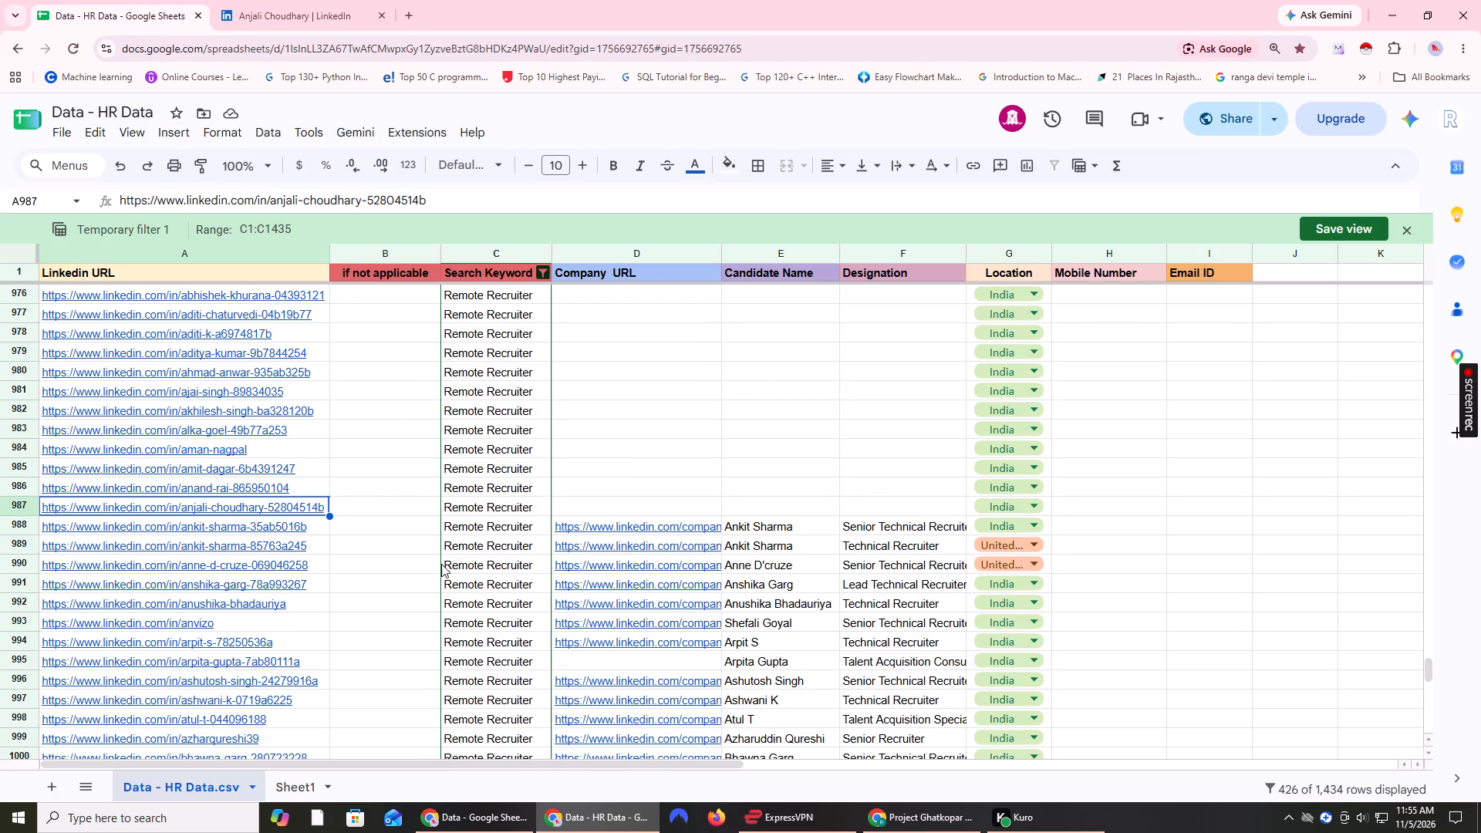
pyautogui.click(241, 0)
pyautogui.moveTo(390, 380); pyautogui.dragTo(414, 376)
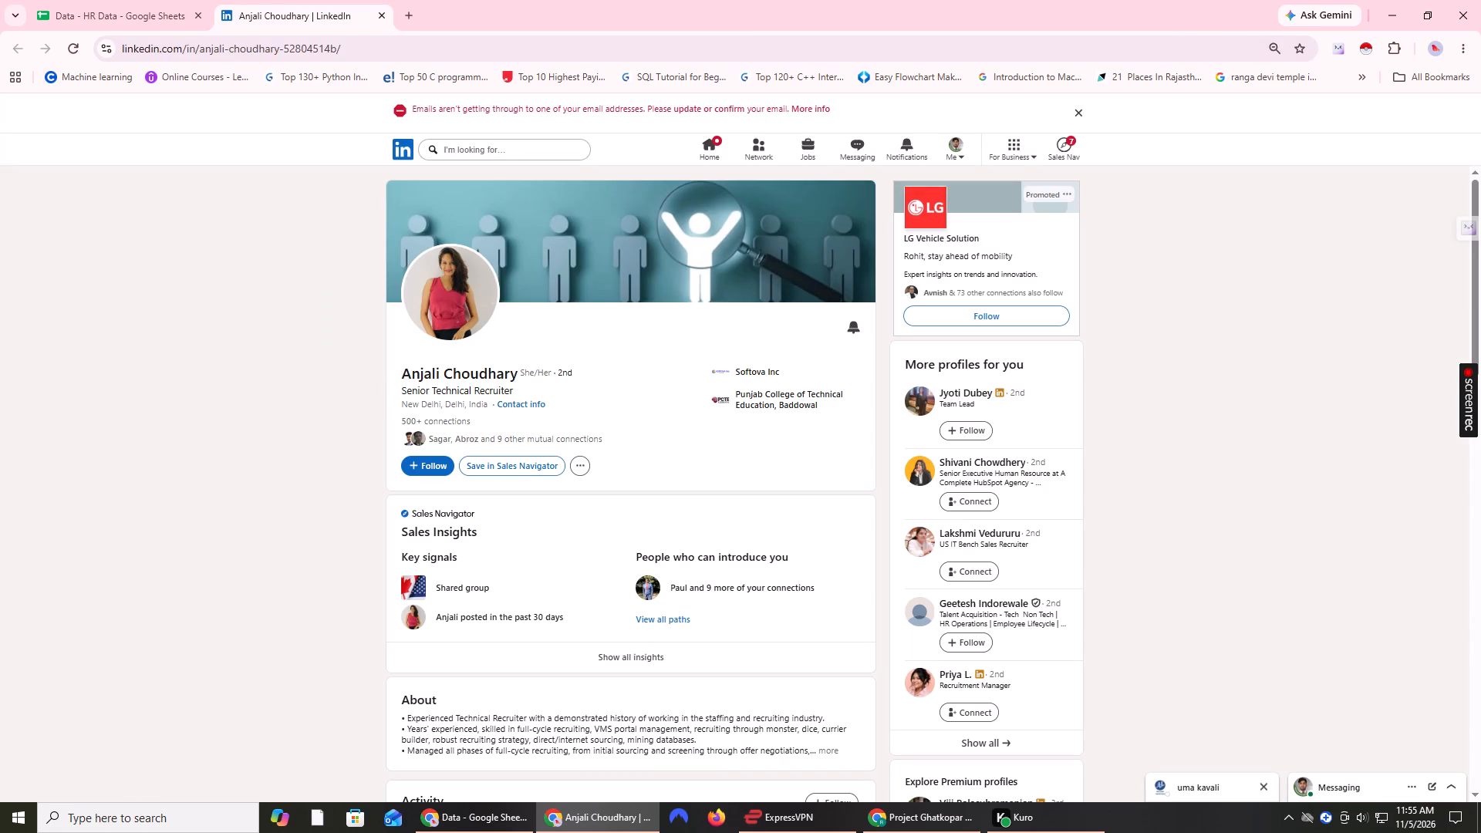
pyautogui.moveTo(414, 376); pyautogui.dragTo(518, 367)
pyautogui.hotkey('ctrl', 'c')
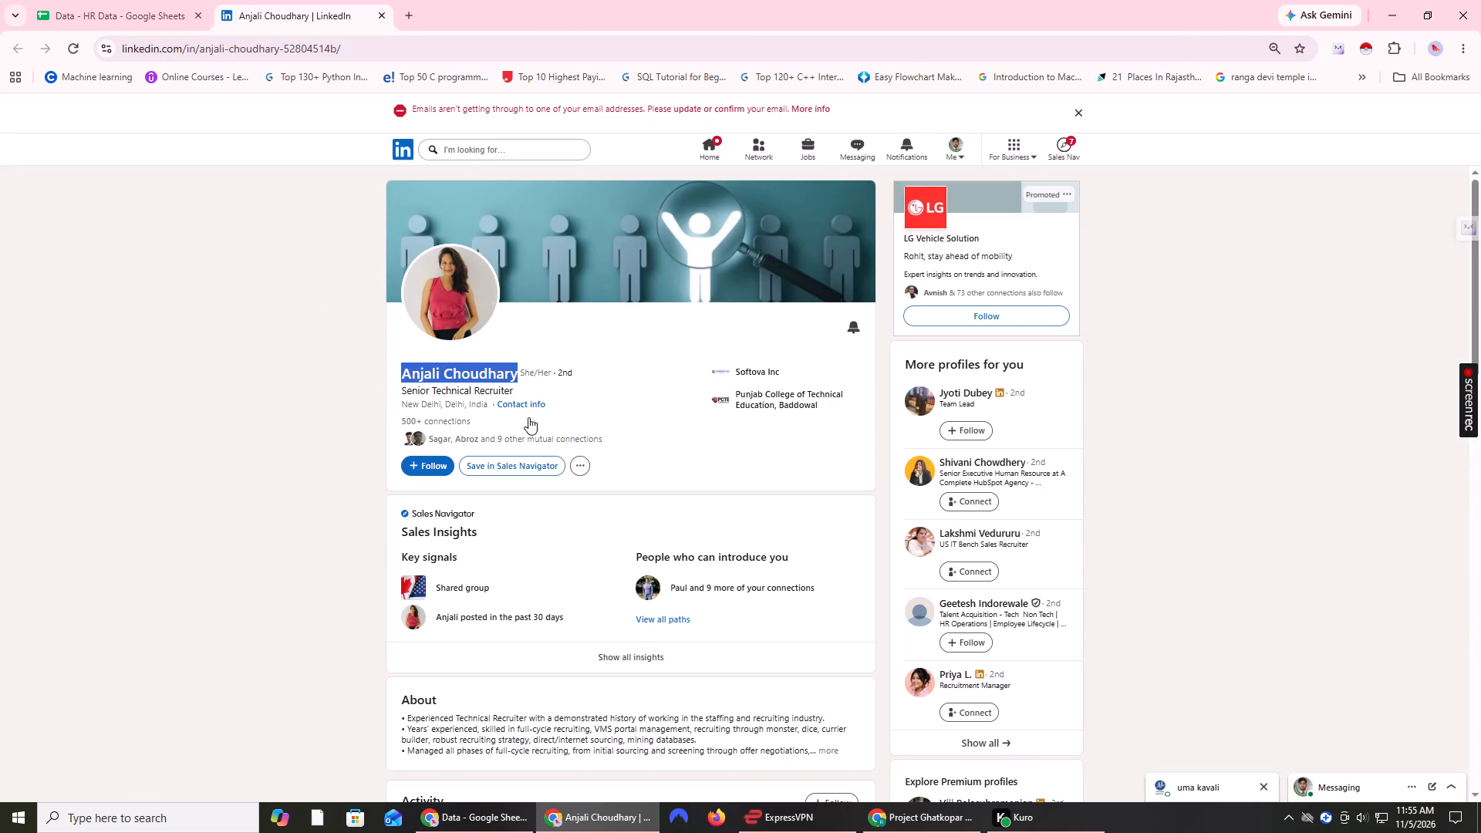
pyautogui.click(99, 0)
pyautogui.doubleClick(764, 508)
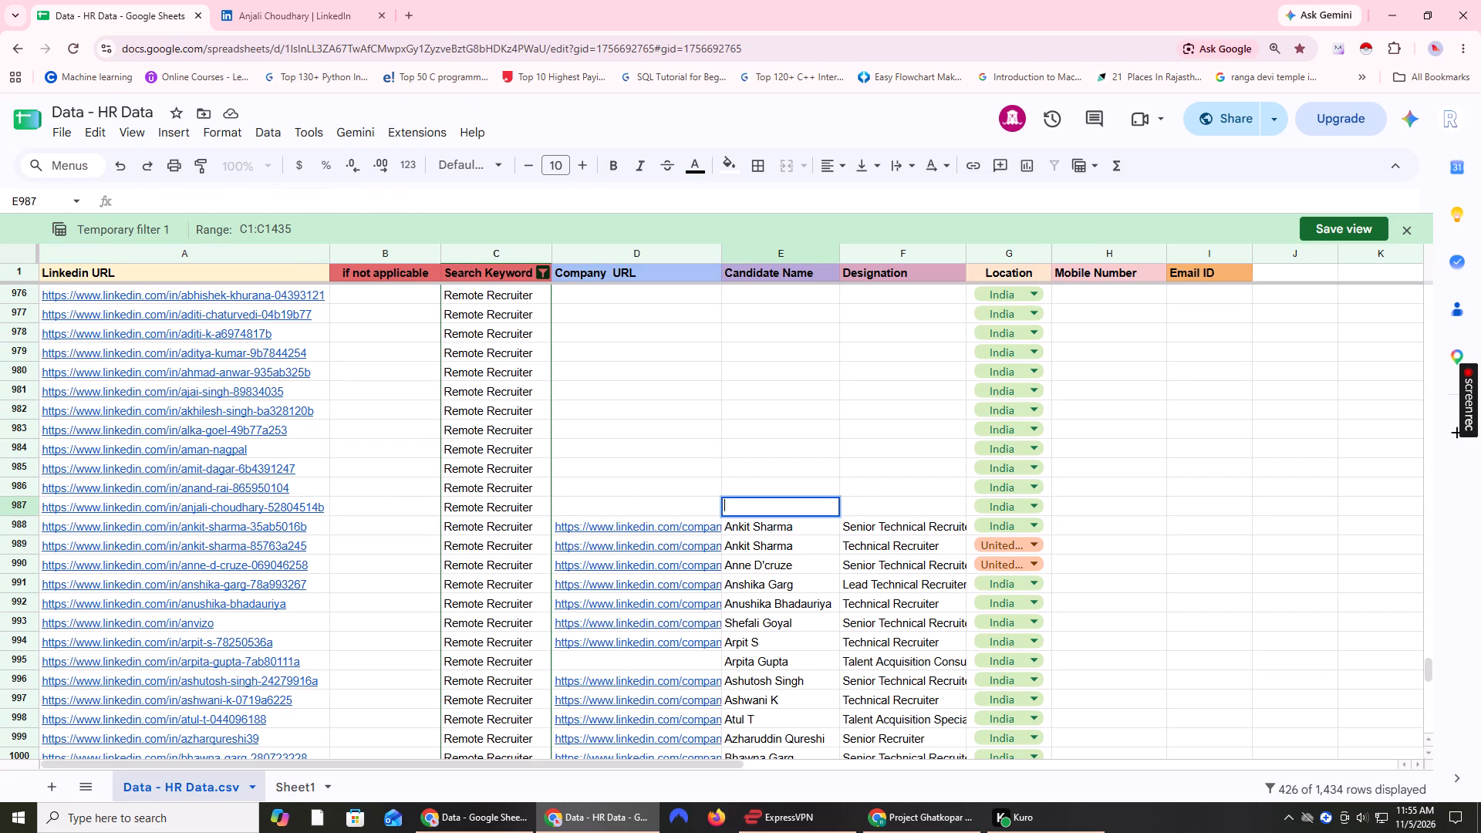
pyautogui.hotkey('ctrl', 'v')
pyautogui.keyDown('ctrl'); pyautogui.click(631, 456); pyautogui.keyUp('ctrl')
# Open the Softova Inc page from the profile's Experience section and copy the job title Senior Technical Recruiter into row 987's Designation cell.
pyautogui.click(245, 0)
pyautogui.scroll(-3, 395, 423)
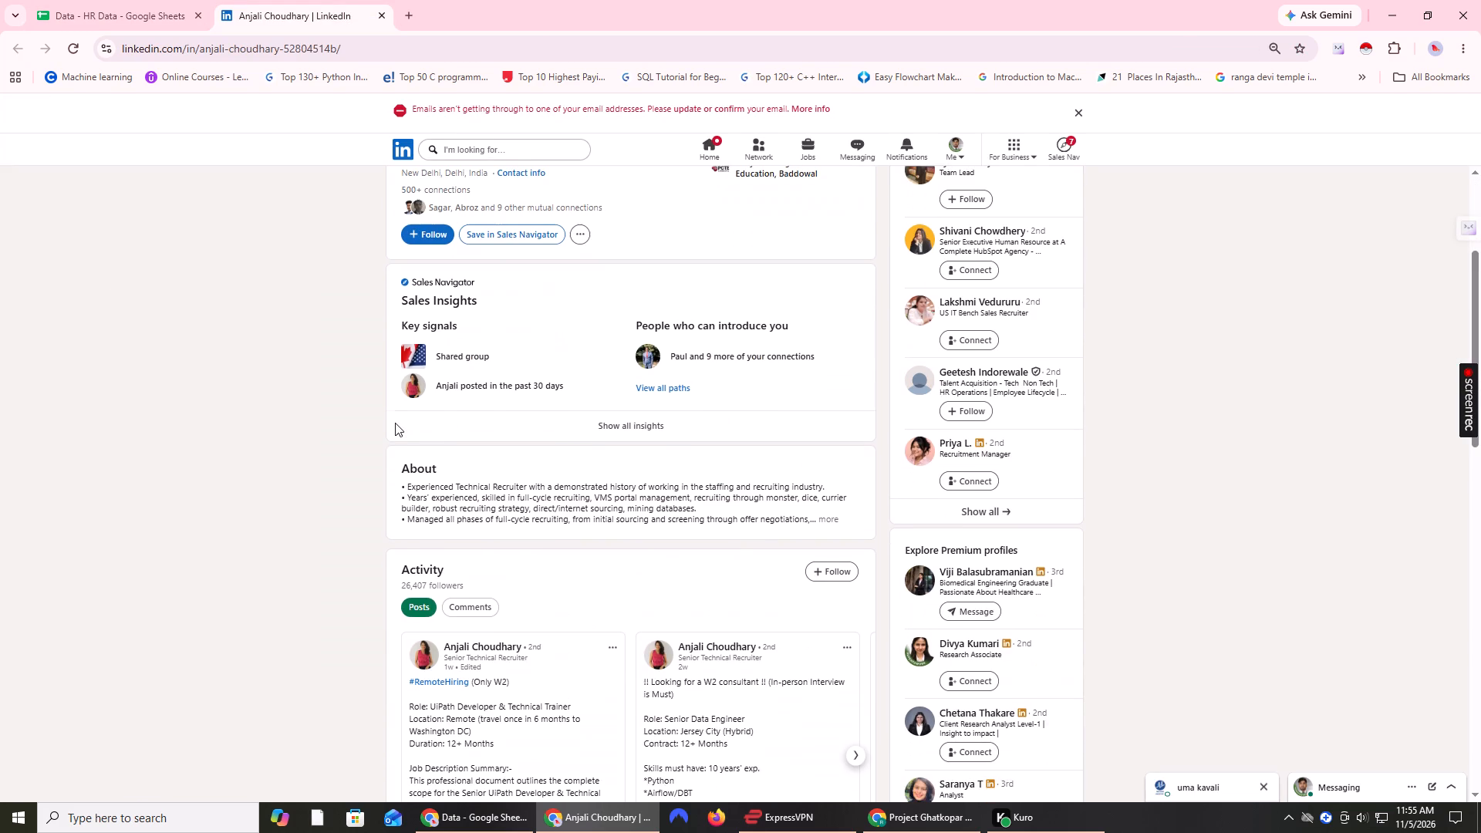
pyautogui.scroll(-8, 424, 420)
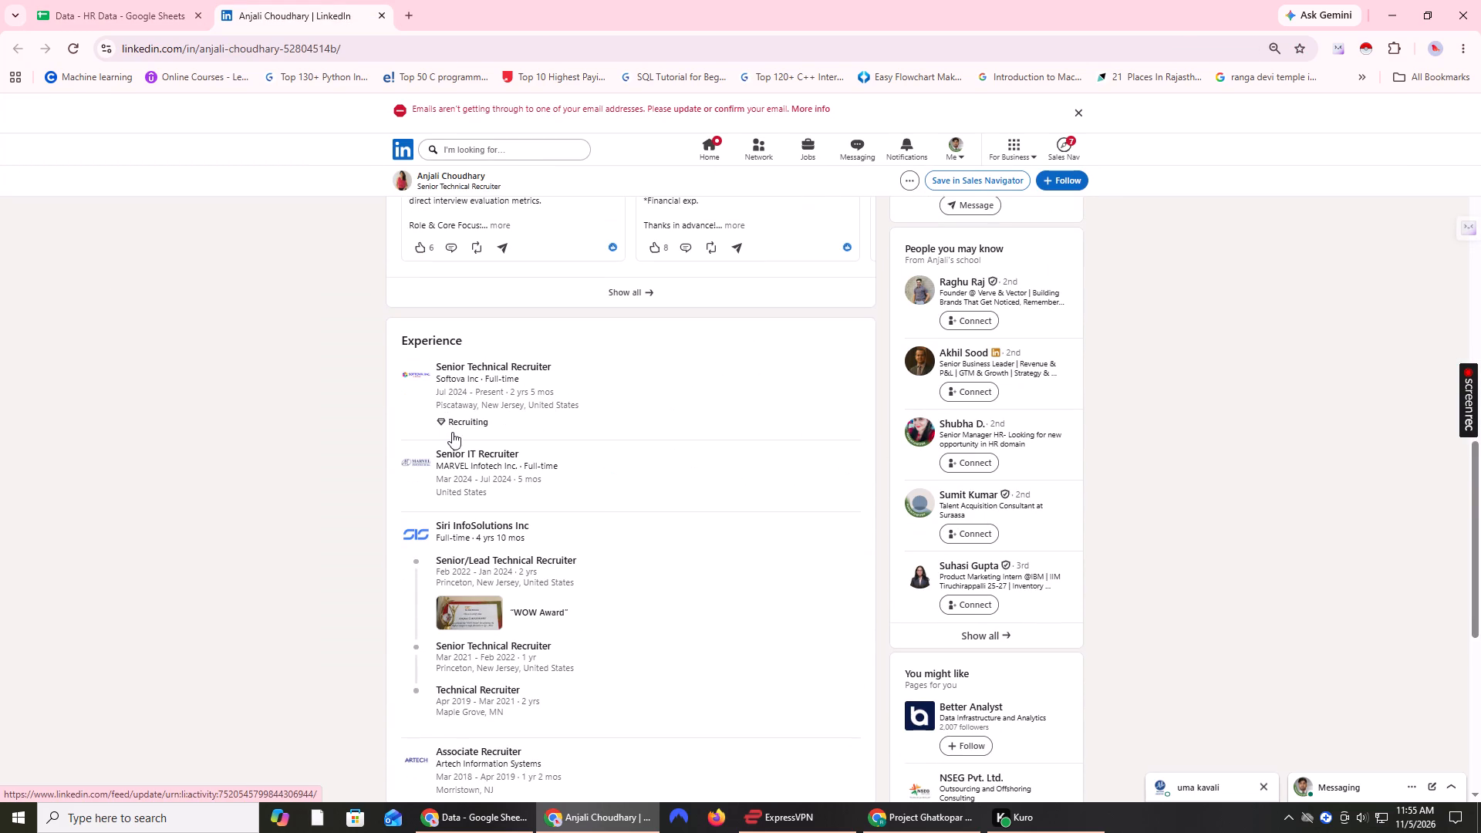
pyautogui.keyDown('ctrl'); pyautogui.click(424, 377); pyautogui.keyUp('ctrl')
pyautogui.moveTo(430, 366); pyautogui.dragTo(598, 364)
pyautogui.hotkey('ctrl', 'c')
pyautogui.click(194, 0)
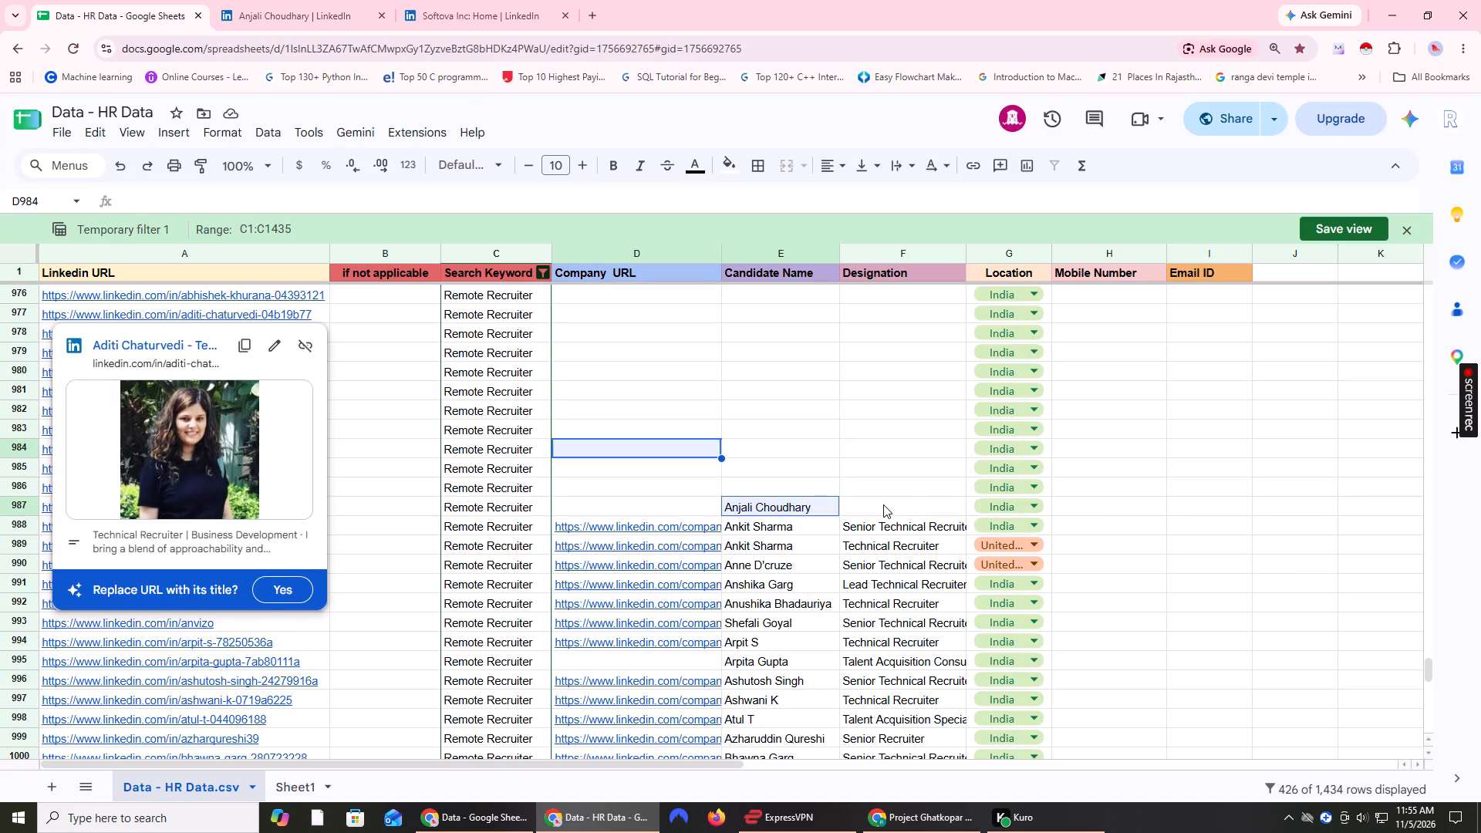
pyautogui.doubleClick(883, 504)
pyautogui.hotkey('ctrl', 'v')
pyautogui.keyDown('ctrl'); pyautogui.click(739, 454); pyautogui.keyUp('ctrl')
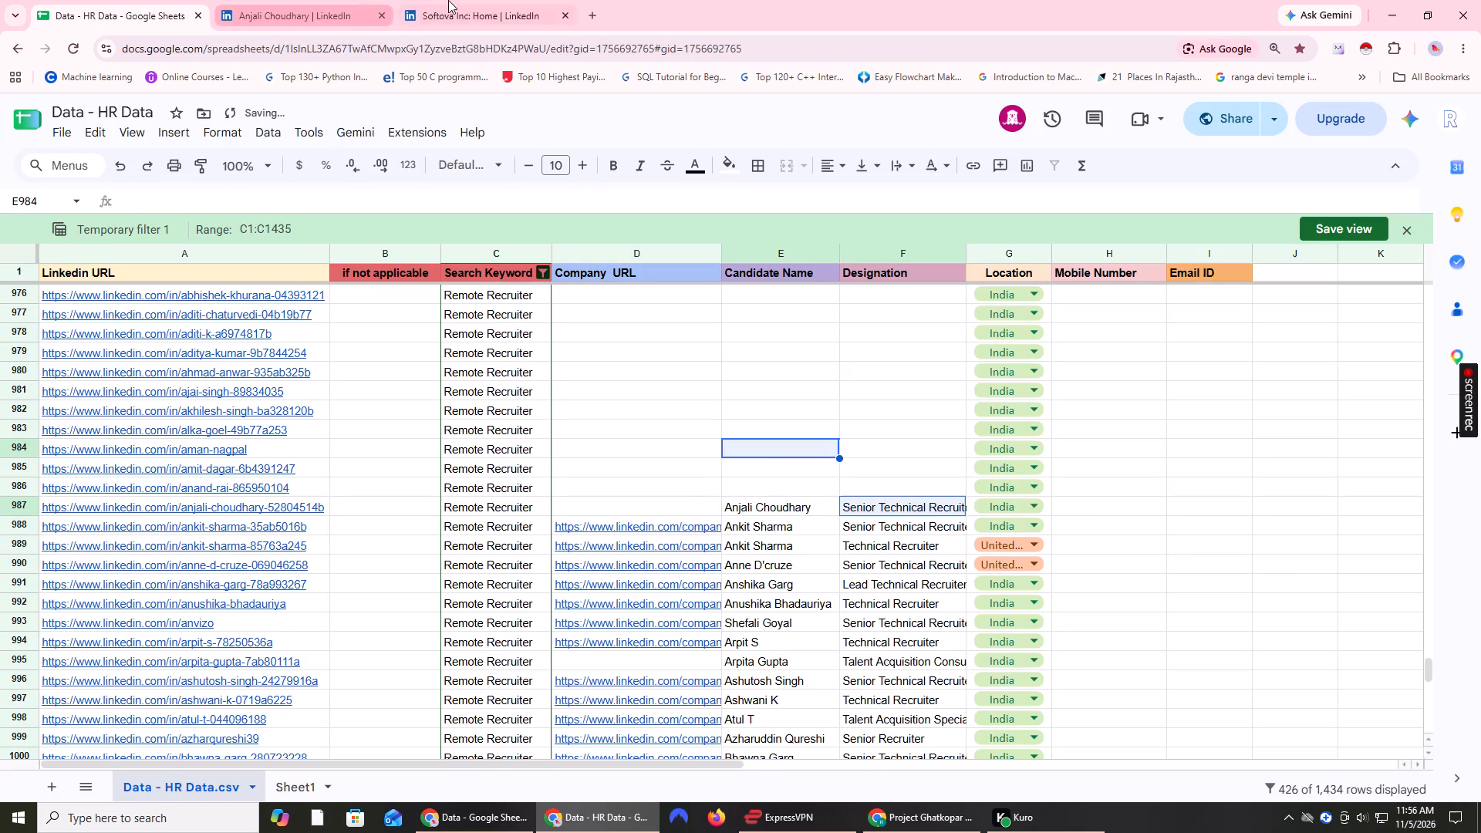
# Copy the Softova Inc company page address into the Company URL cell of row 987.
pyautogui.click(449, 0)
pyautogui.click(425, 55)
pyautogui.hotkey('ctrl', 'c')
pyautogui.click(66, 0)
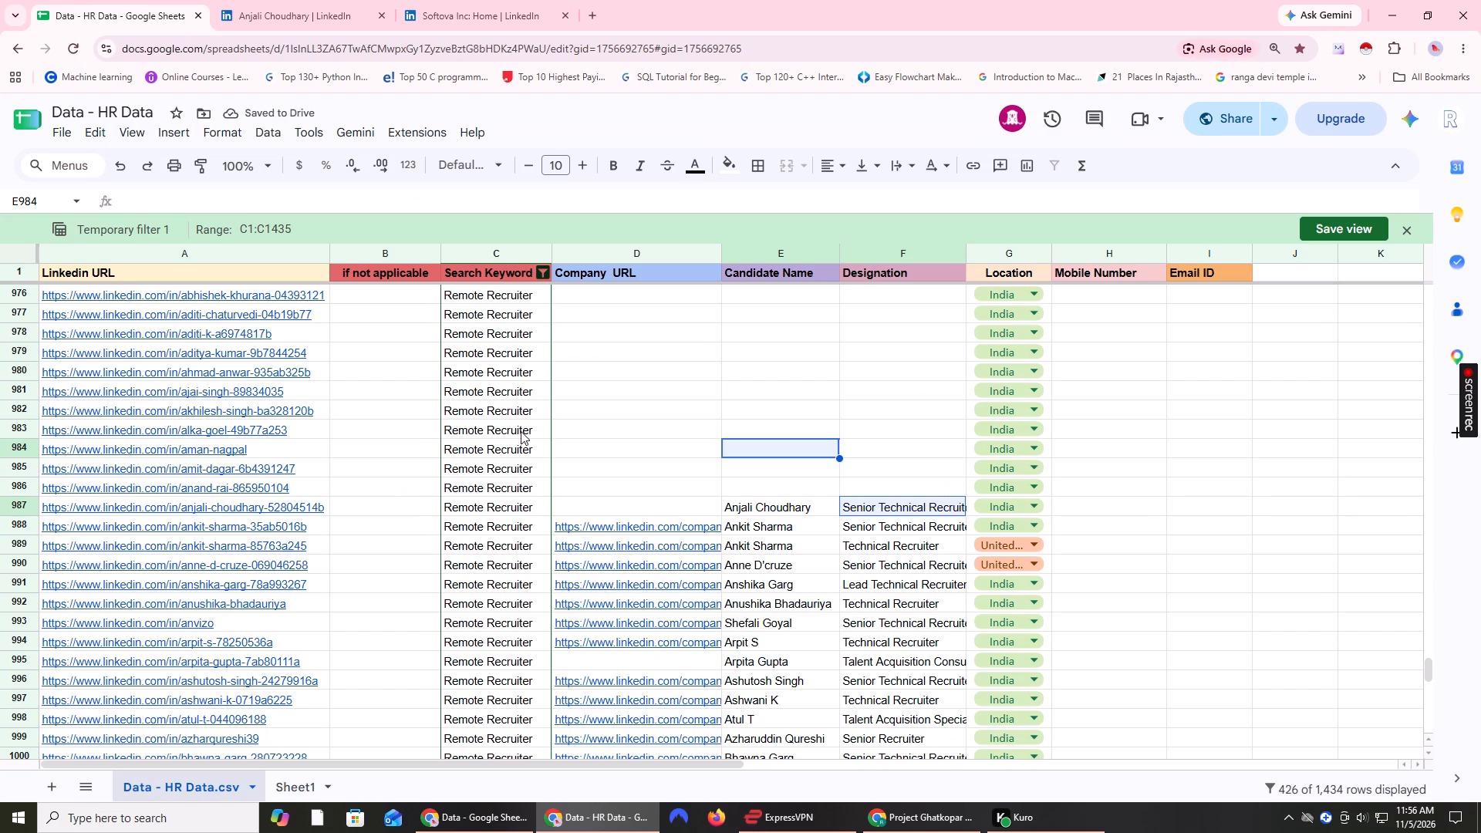
pyautogui.doubleClick(664, 509)
pyautogui.hotkey('ctrl', 'v')
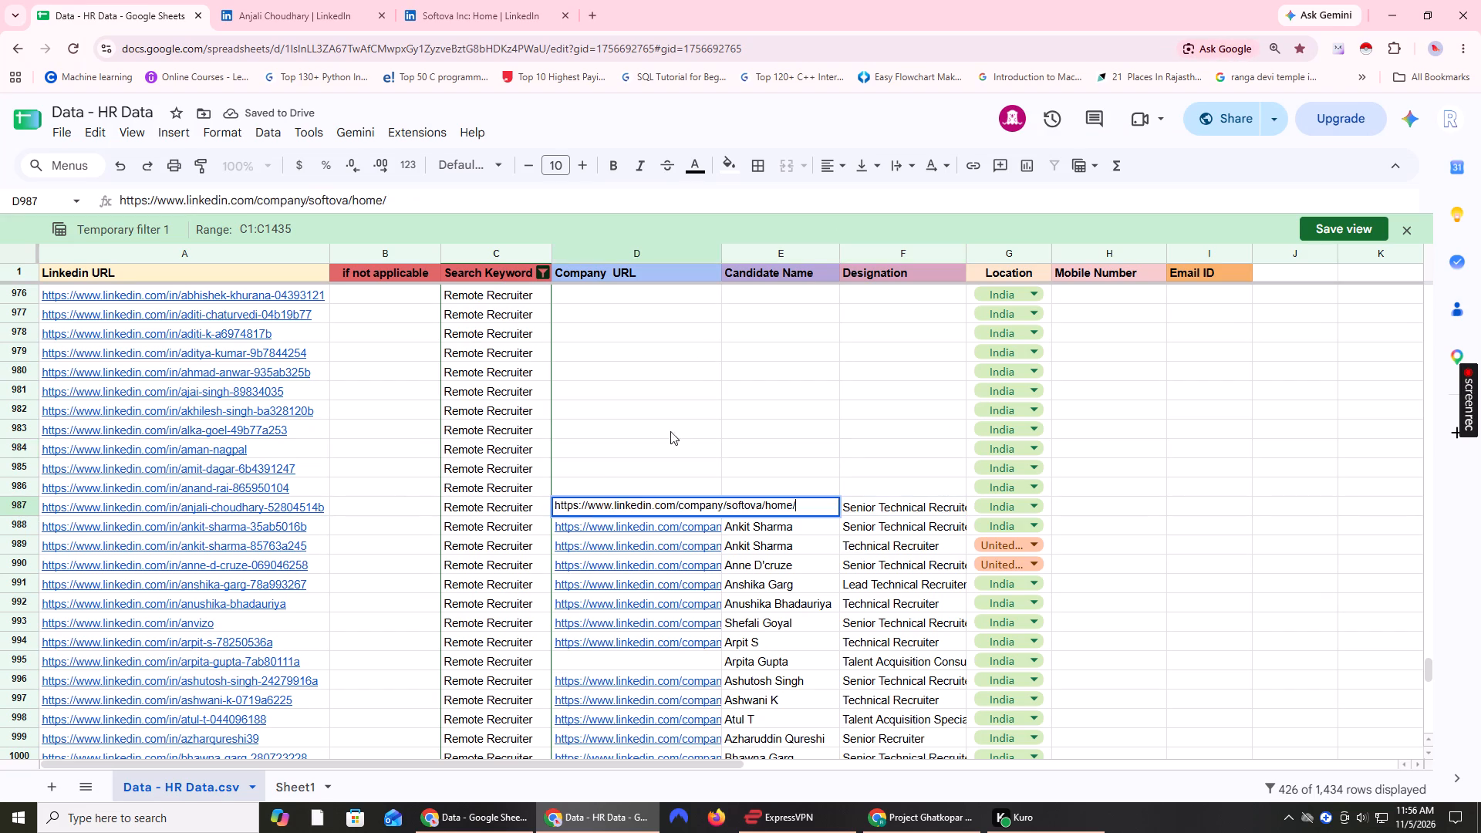
pyautogui.click(670, 423)
pyautogui.scroll(-2, 693, 447)
pyautogui.scroll(2, 645, 498)
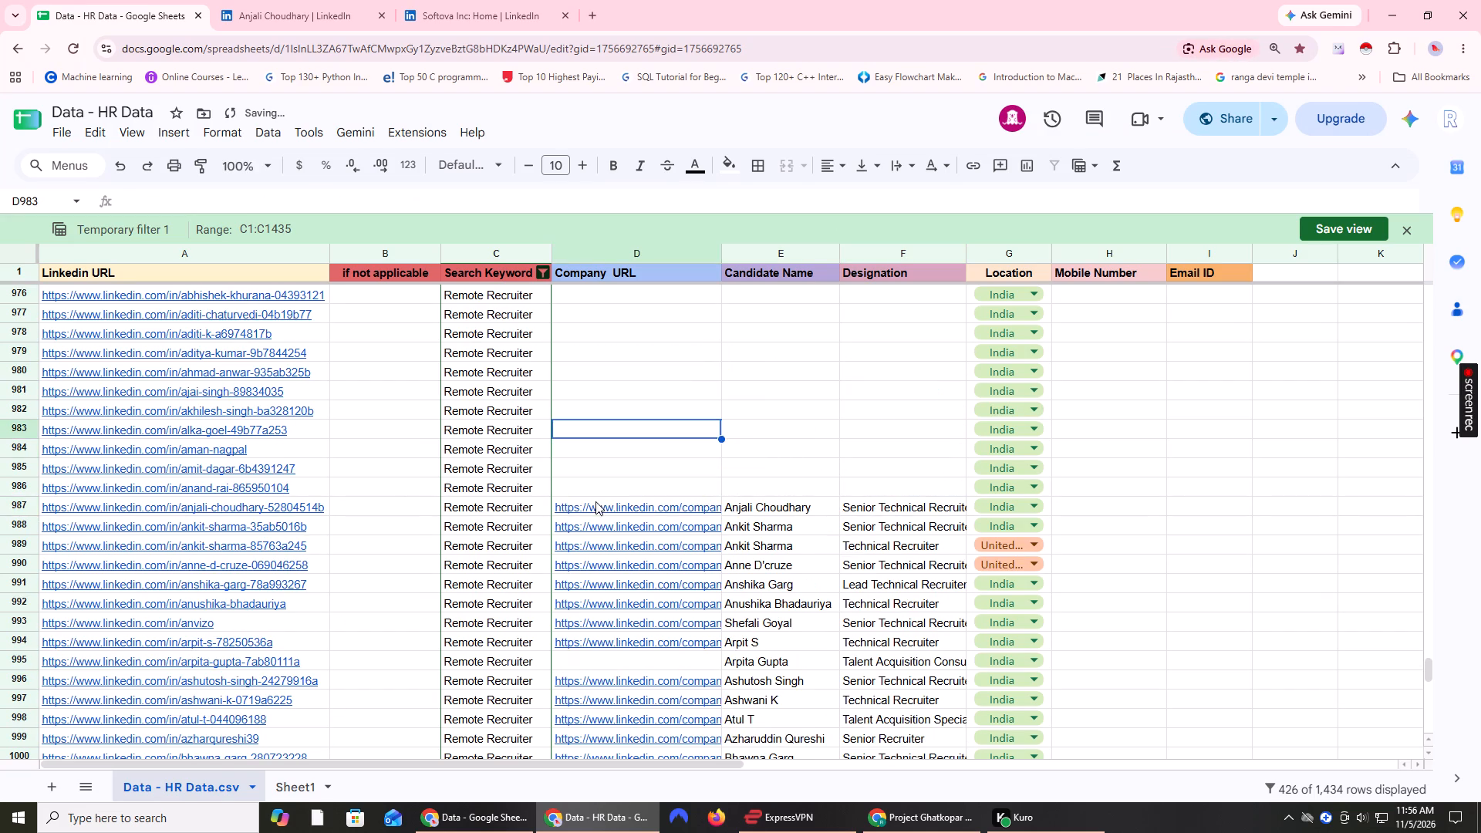
# Open the LinkedIn profile linked in row 986 and close the previous candidate's profile and company tabs.
pyautogui.click(567, 486)
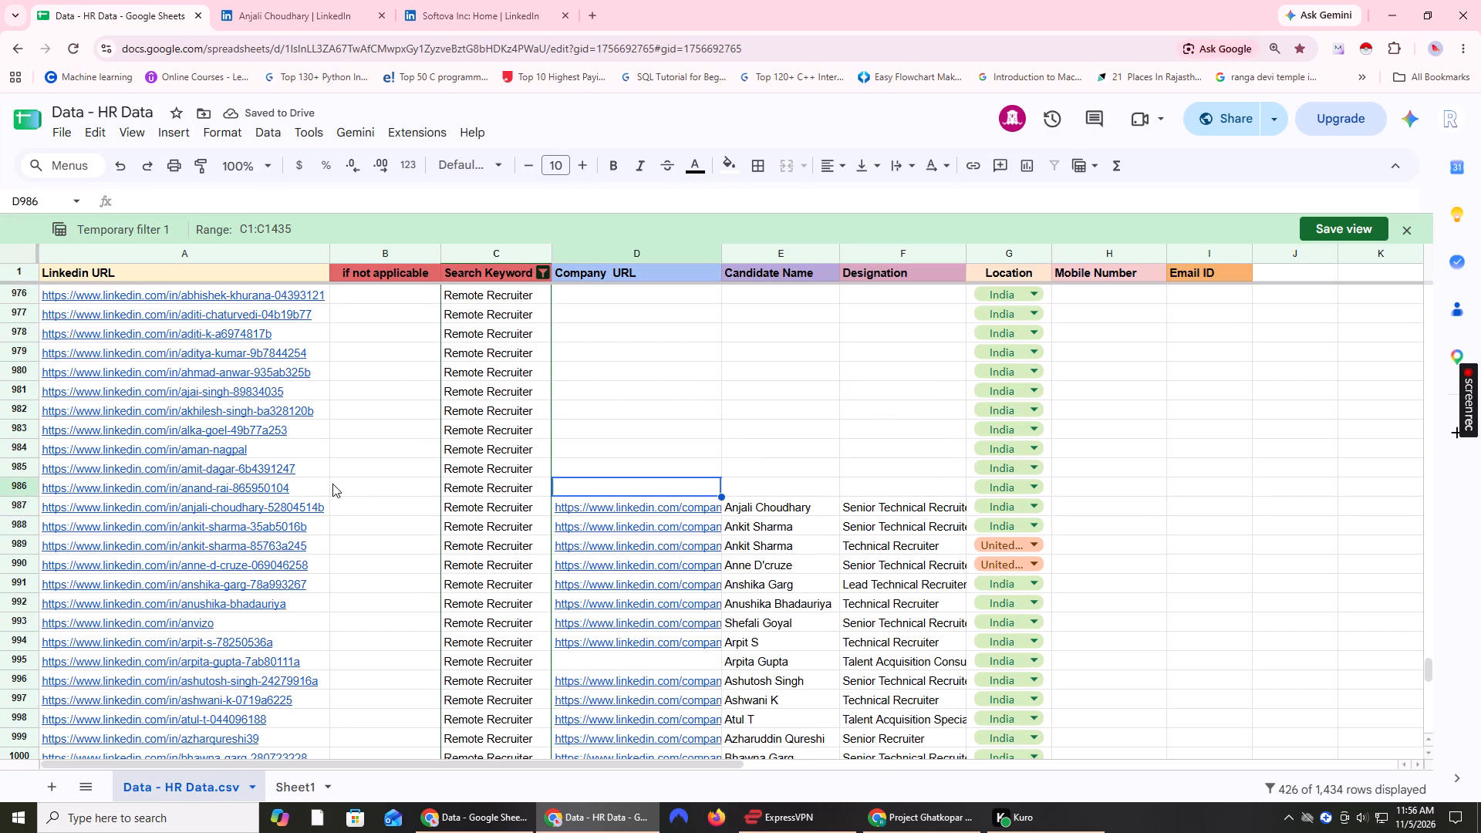
pyautogui.click(273, 489)
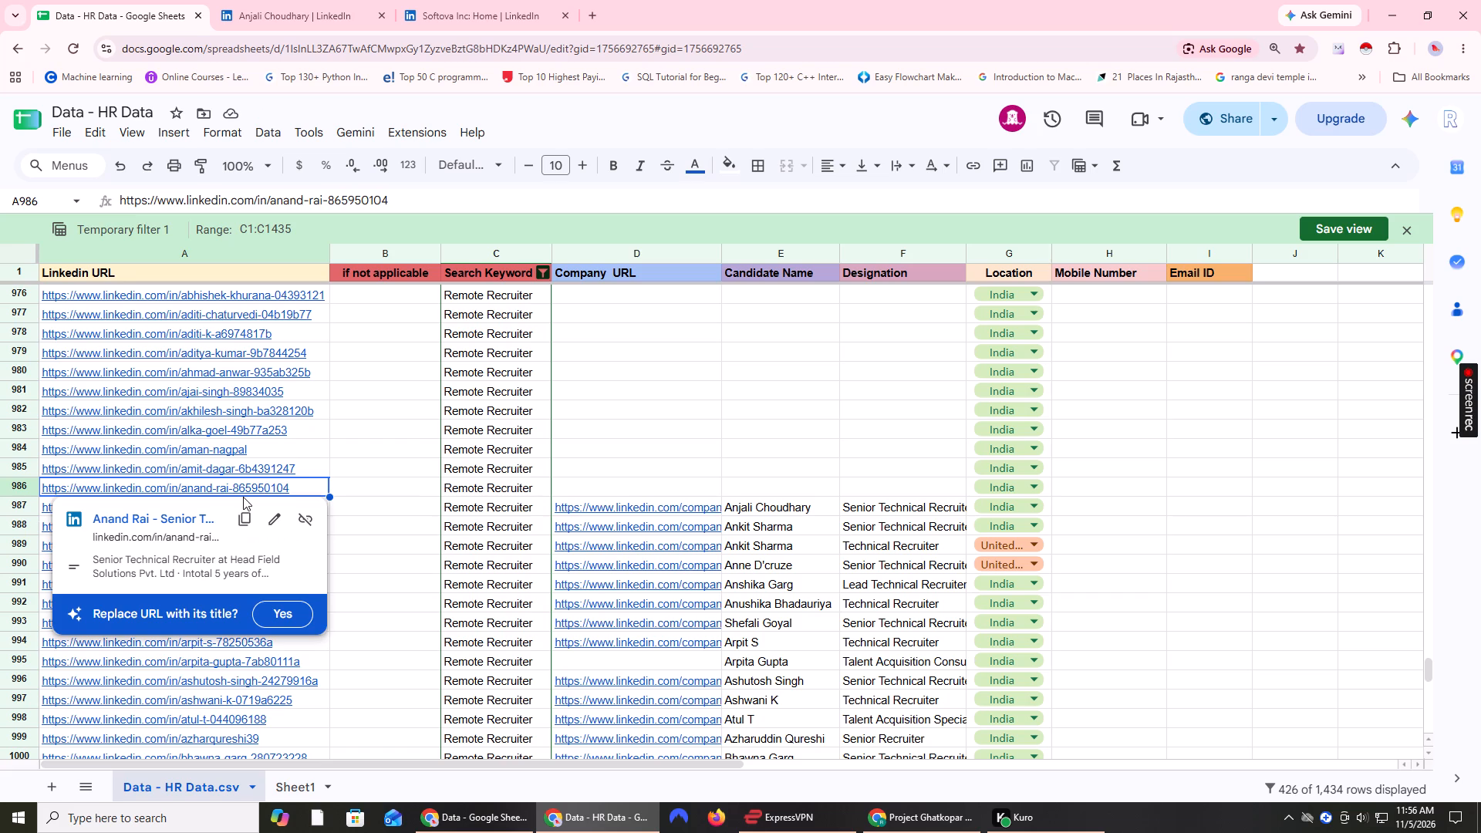
pyautogui.click(147, 519)
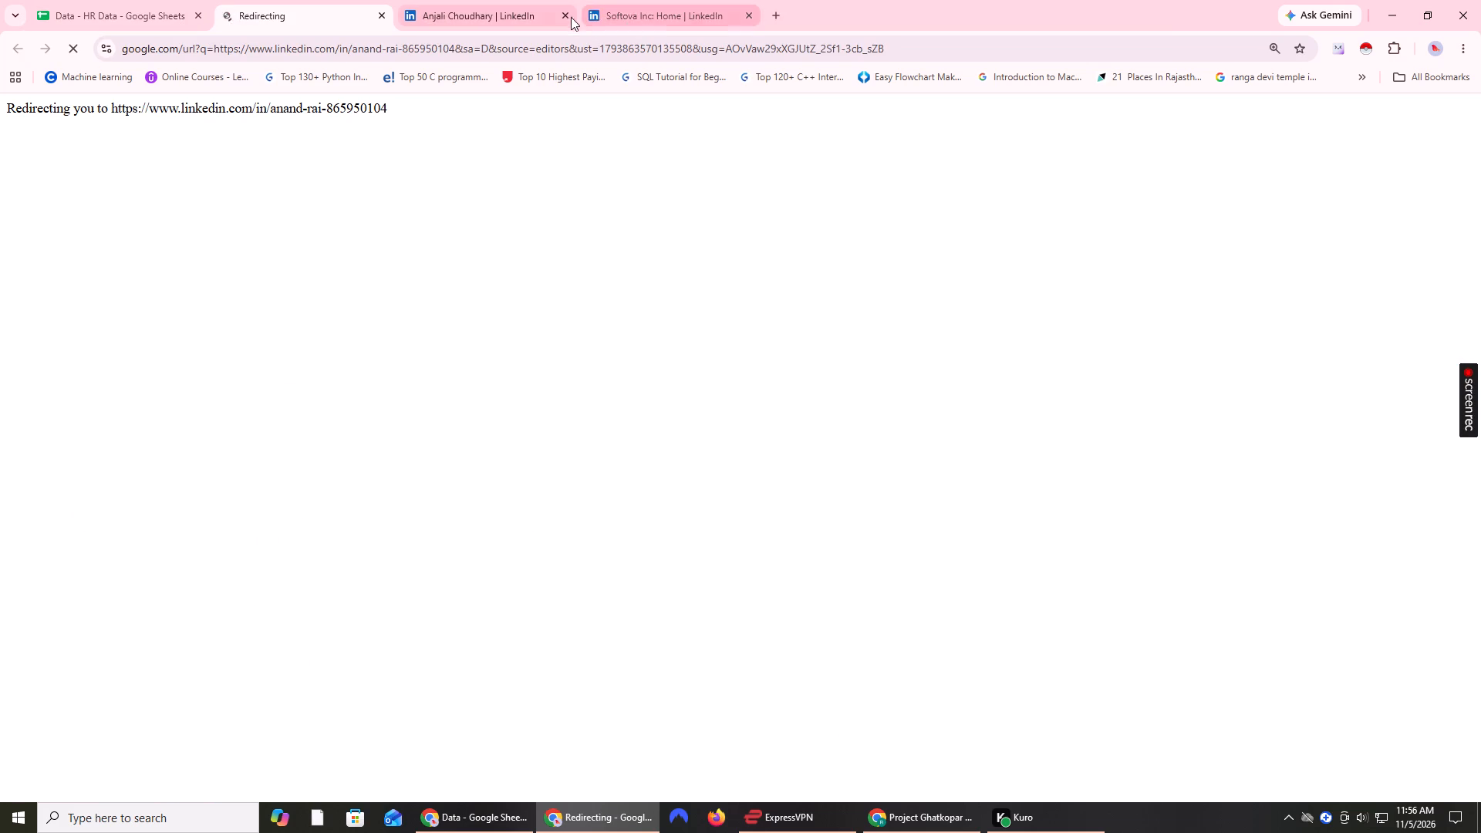
pyautogui.click(570, 15)
pyautogui.click(559, 18)
pyautogui.click(559, 18)
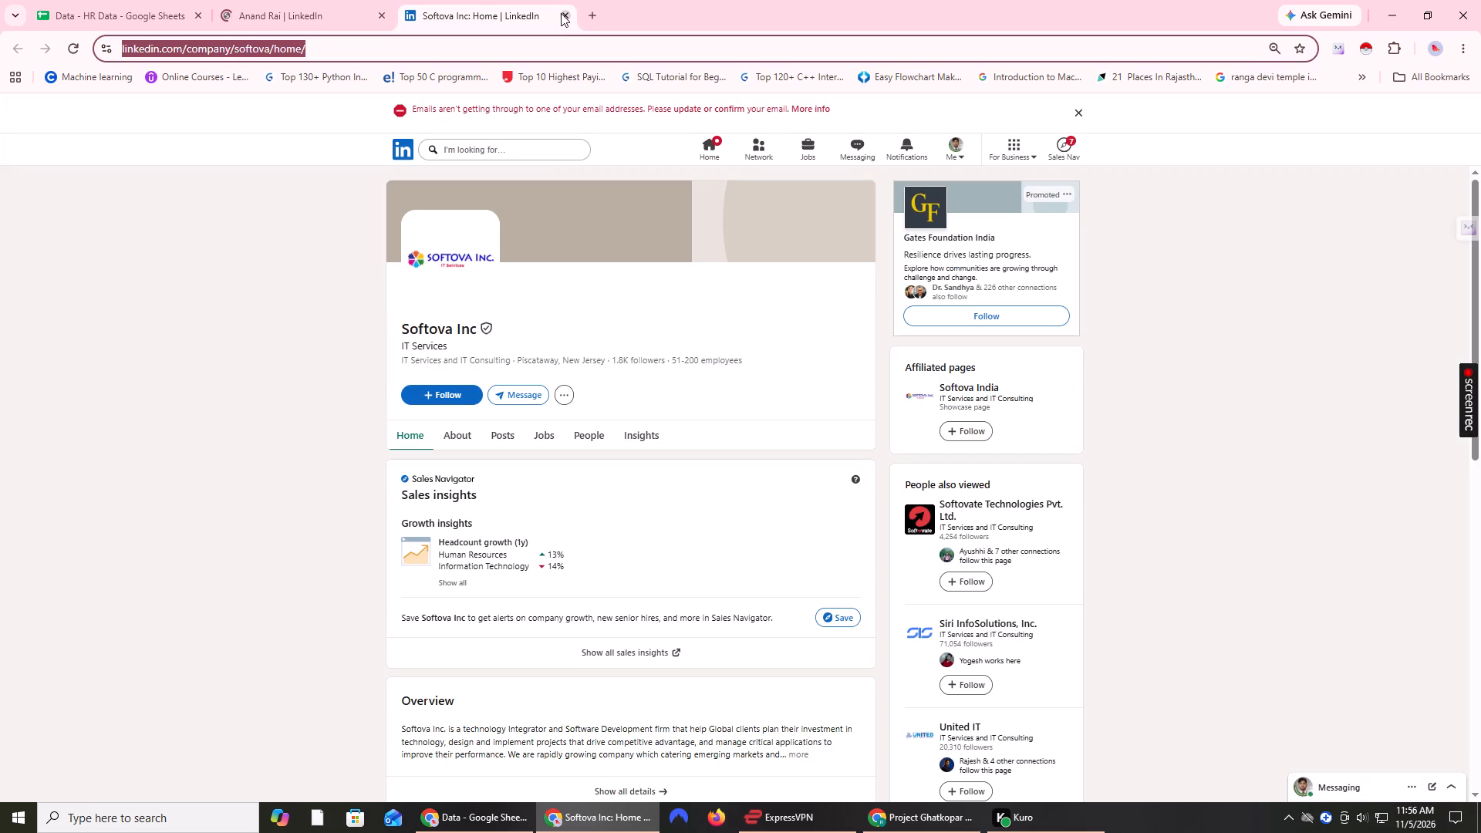
pyautogui.click(565, 14)
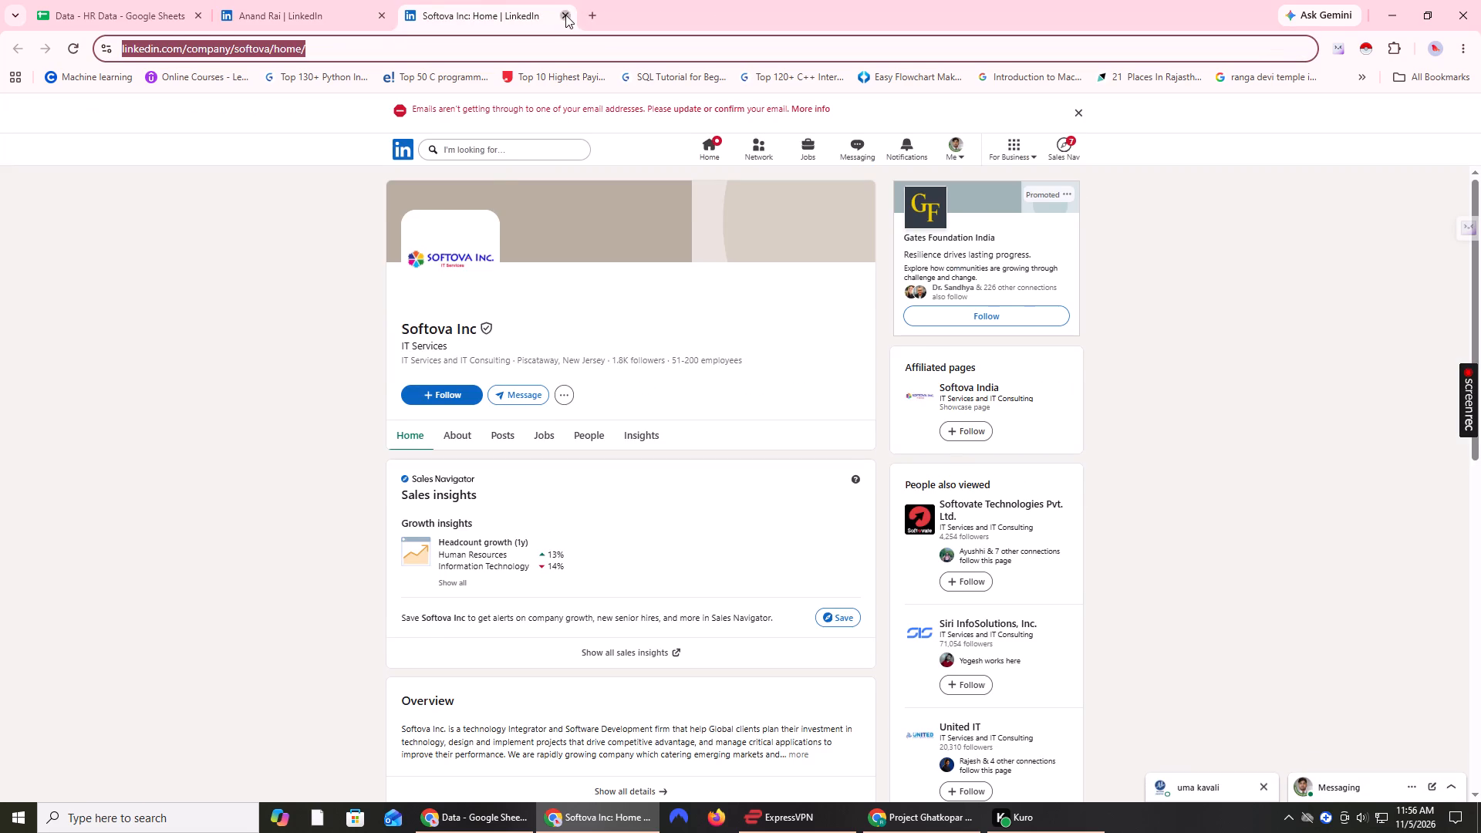
# Copy the candidate's name from the profile into row 986's Candidate Name cell and remove the trailing line break.
pyautogui.moveTo(389, 373); pyautogui.dragTo(486, 371)
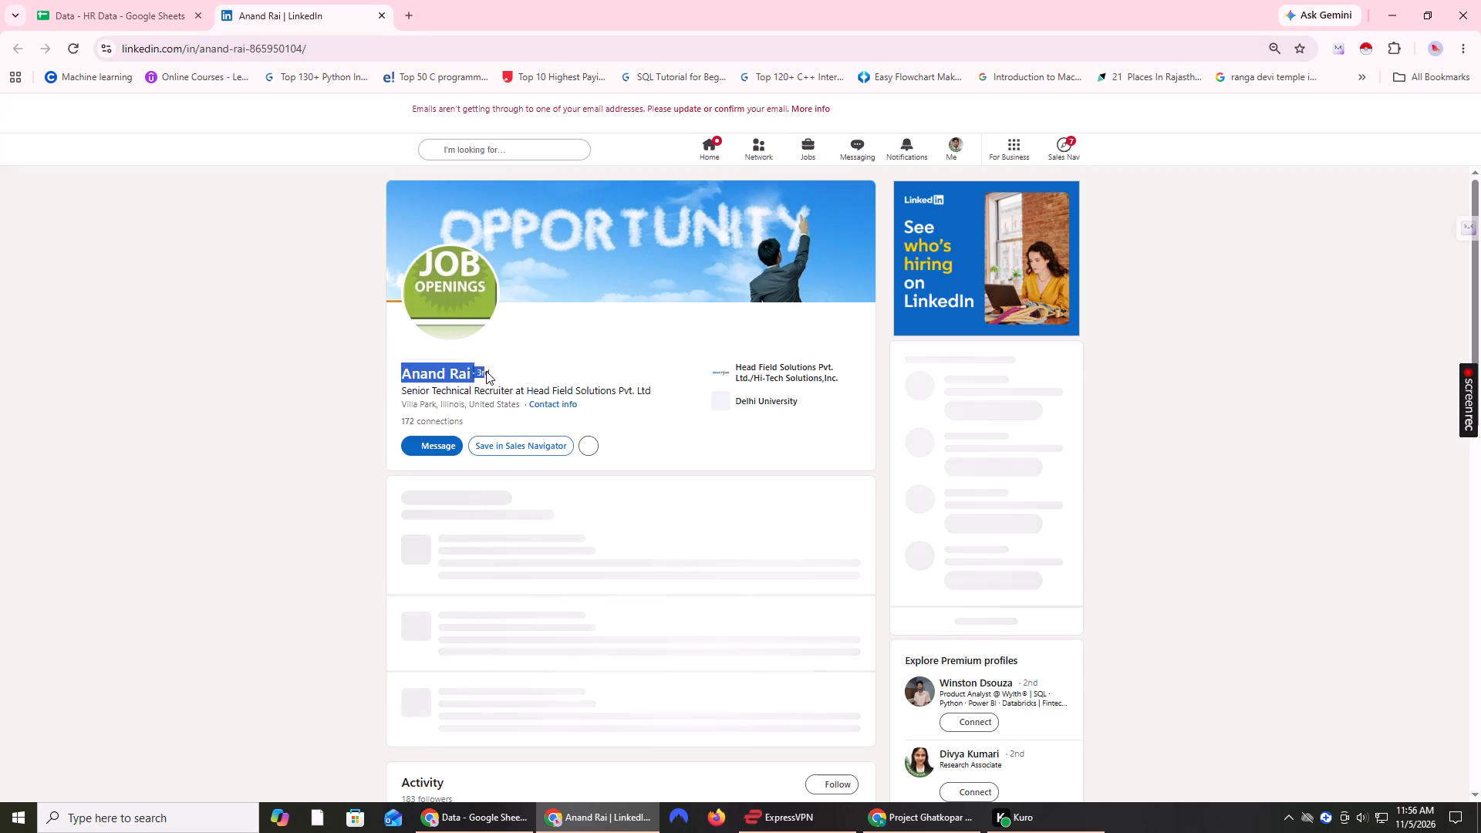
pyautogui.moveTo(486, 371); pyautogui.dragTo(472, 373)
pyautogui.hotkey('ctrl', 'c')
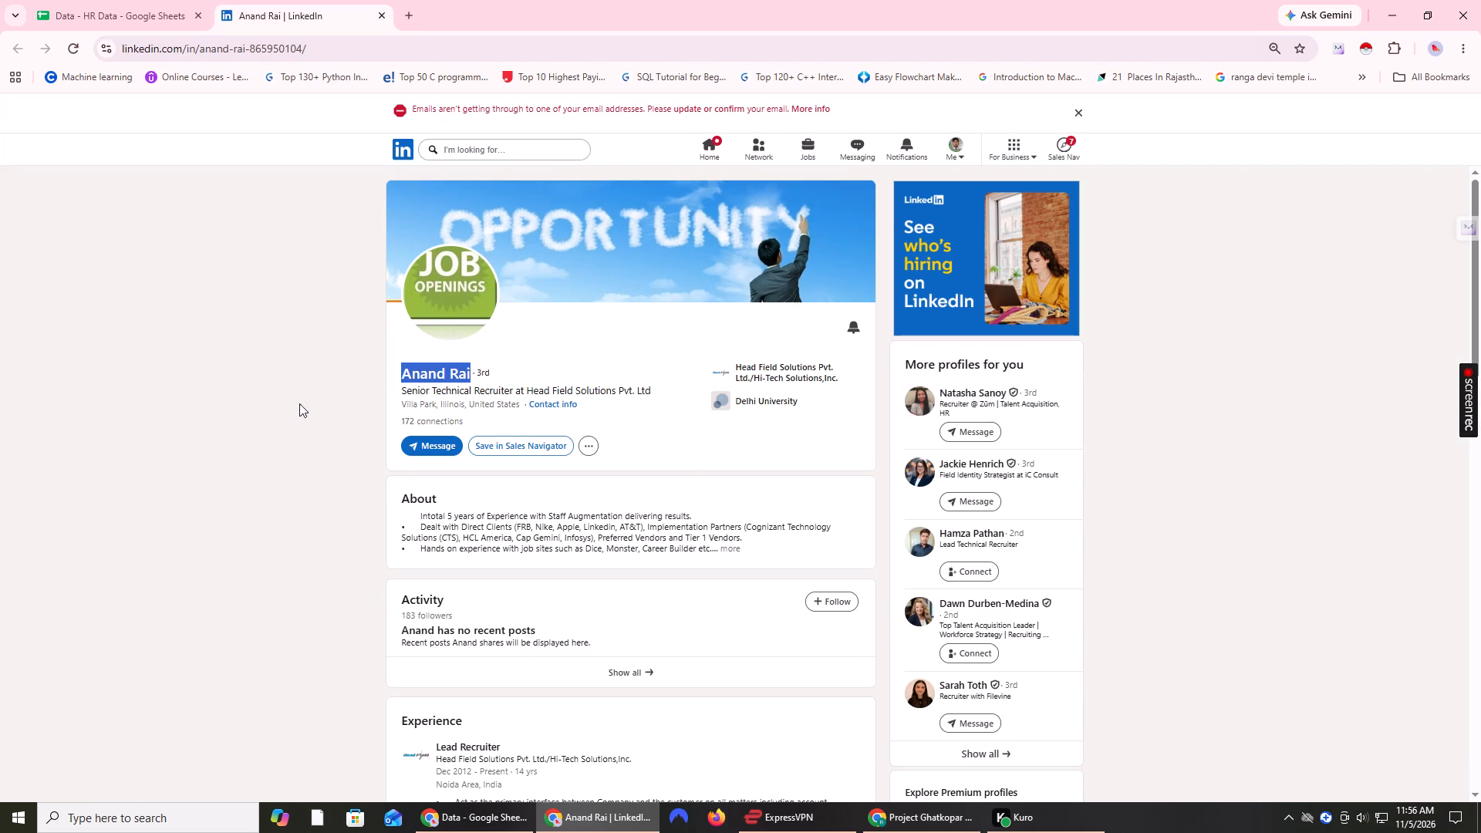
pyautogui.click(299, 403)
pyautogui.click(154, 0)
pyautogui.doubleClick(778, 484)
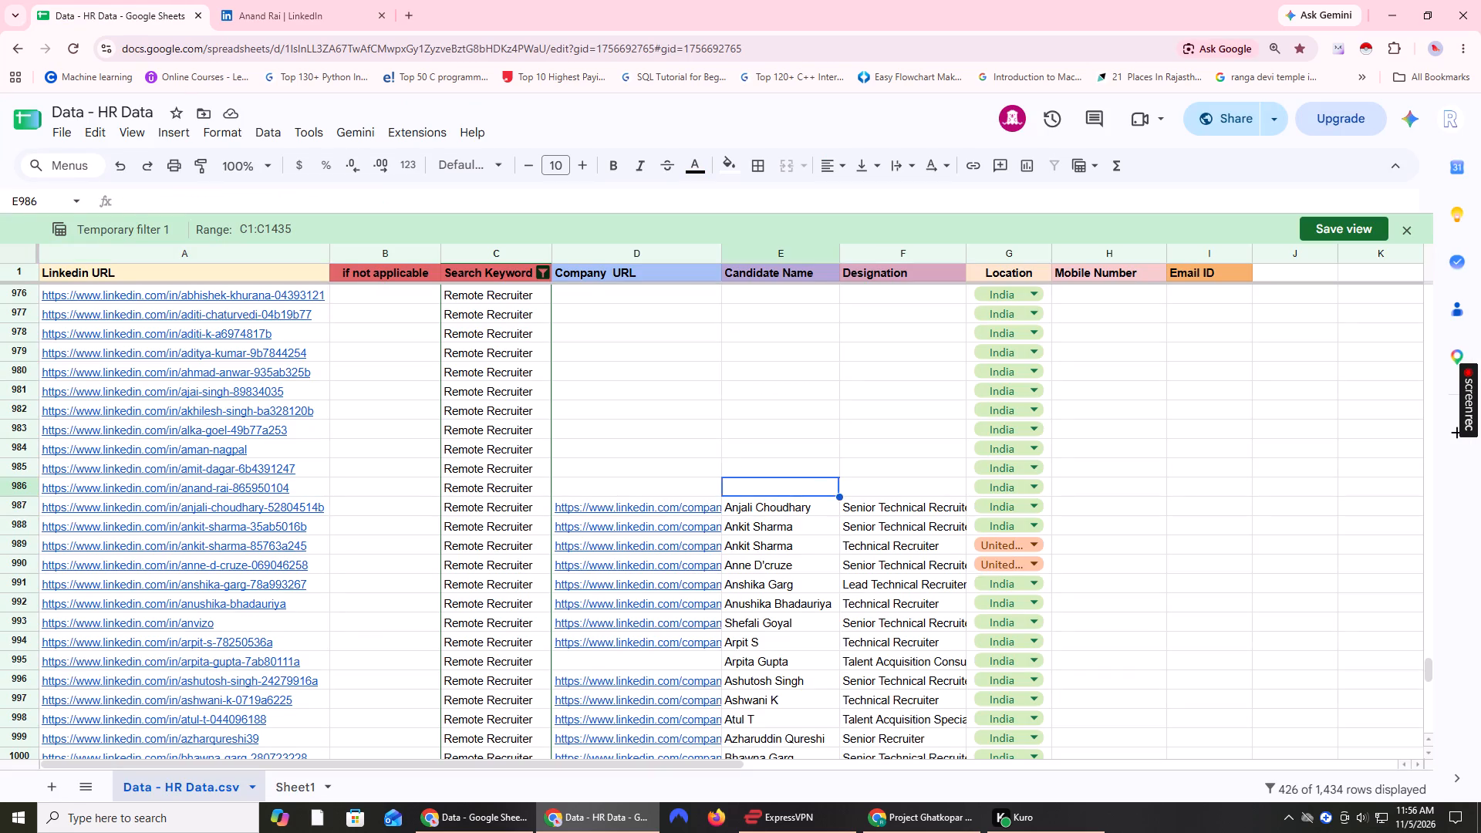
pyautogui.hotkey('ctrl', 'v')
pyautogui.click(674, 419)
pyautogui.doubleClick(747, 490)
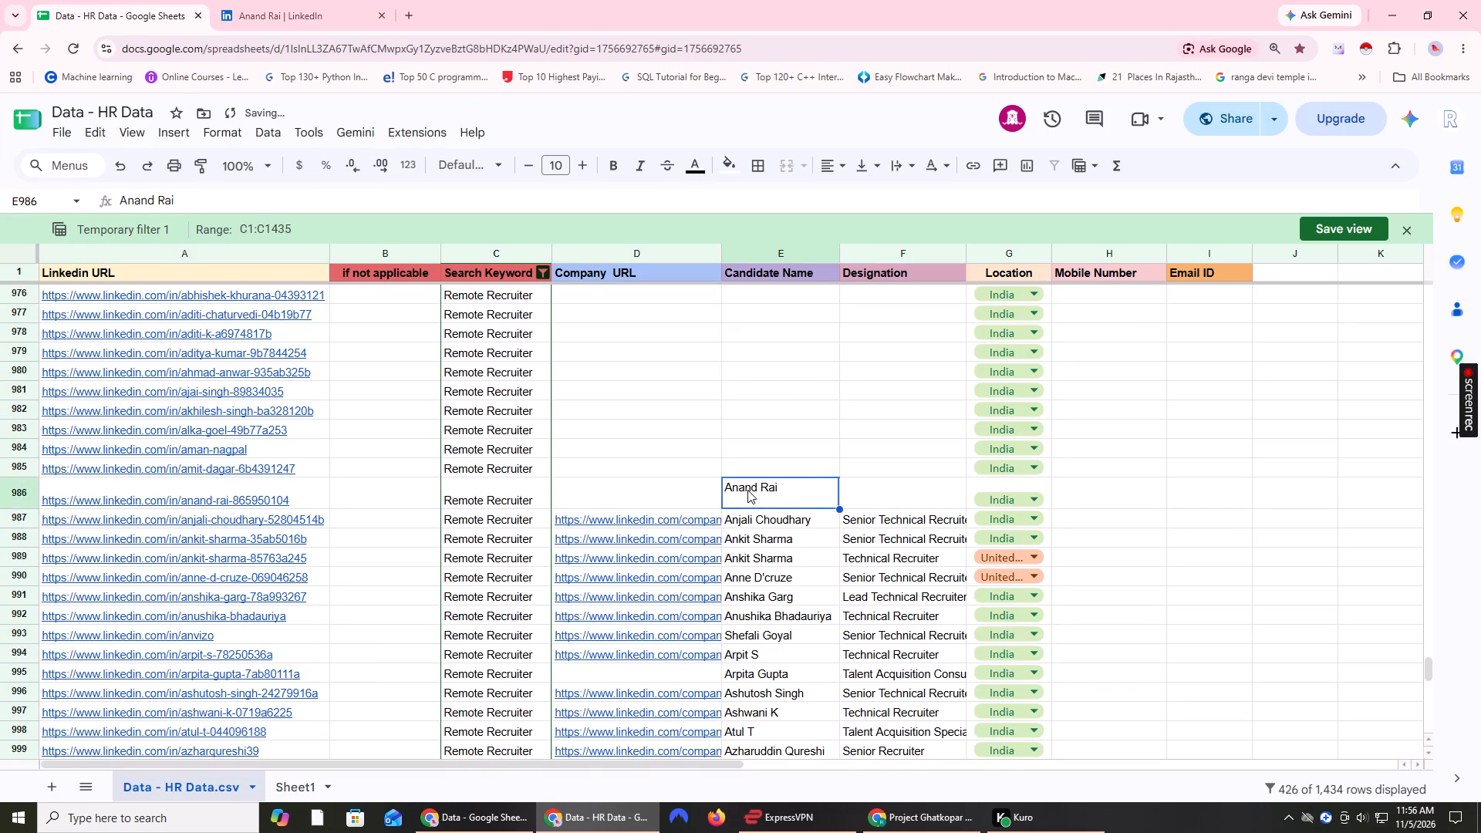
pyautogui.press('BackSpace')
pyautogui.press('Return')
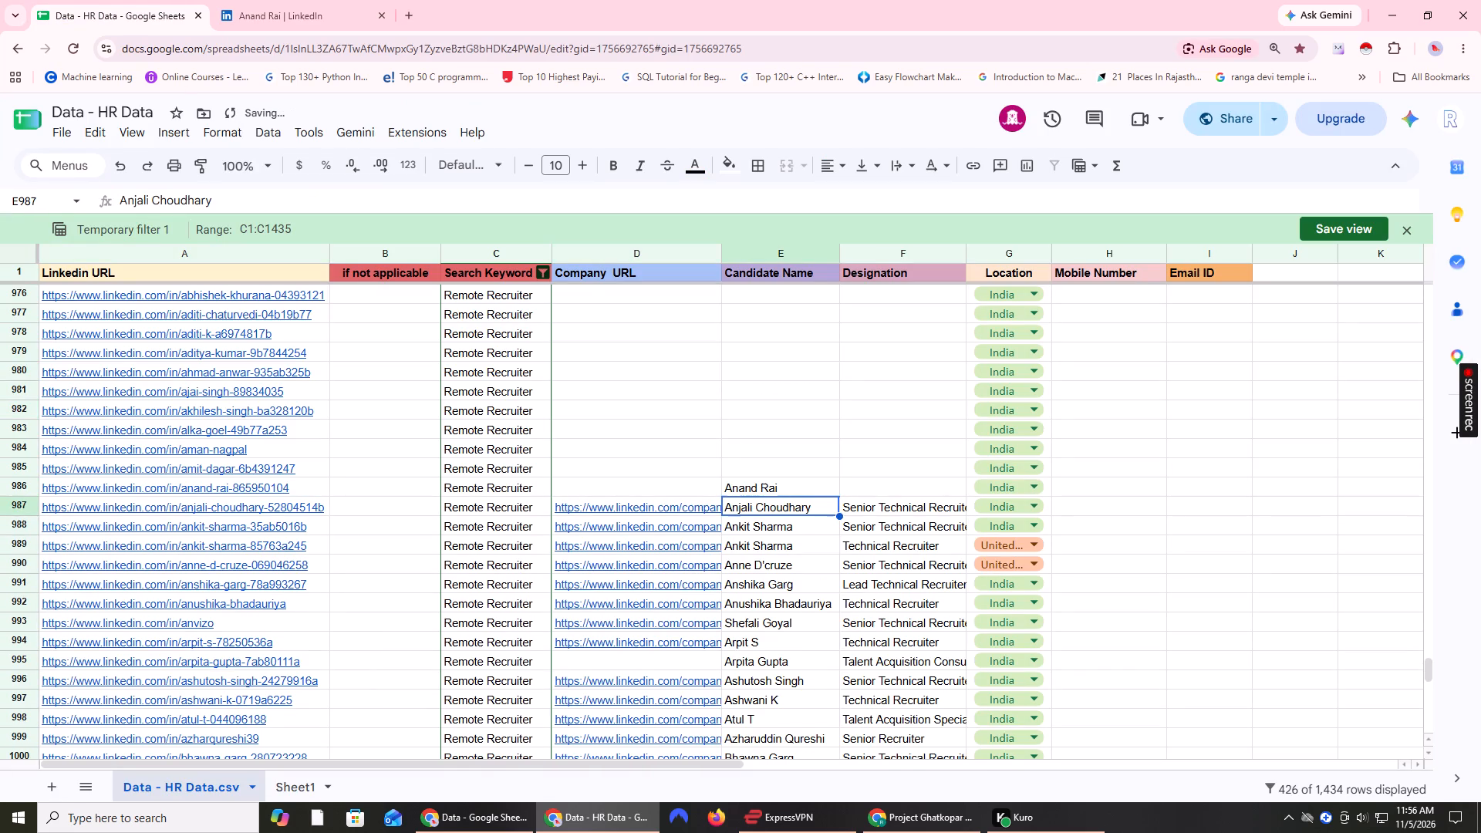
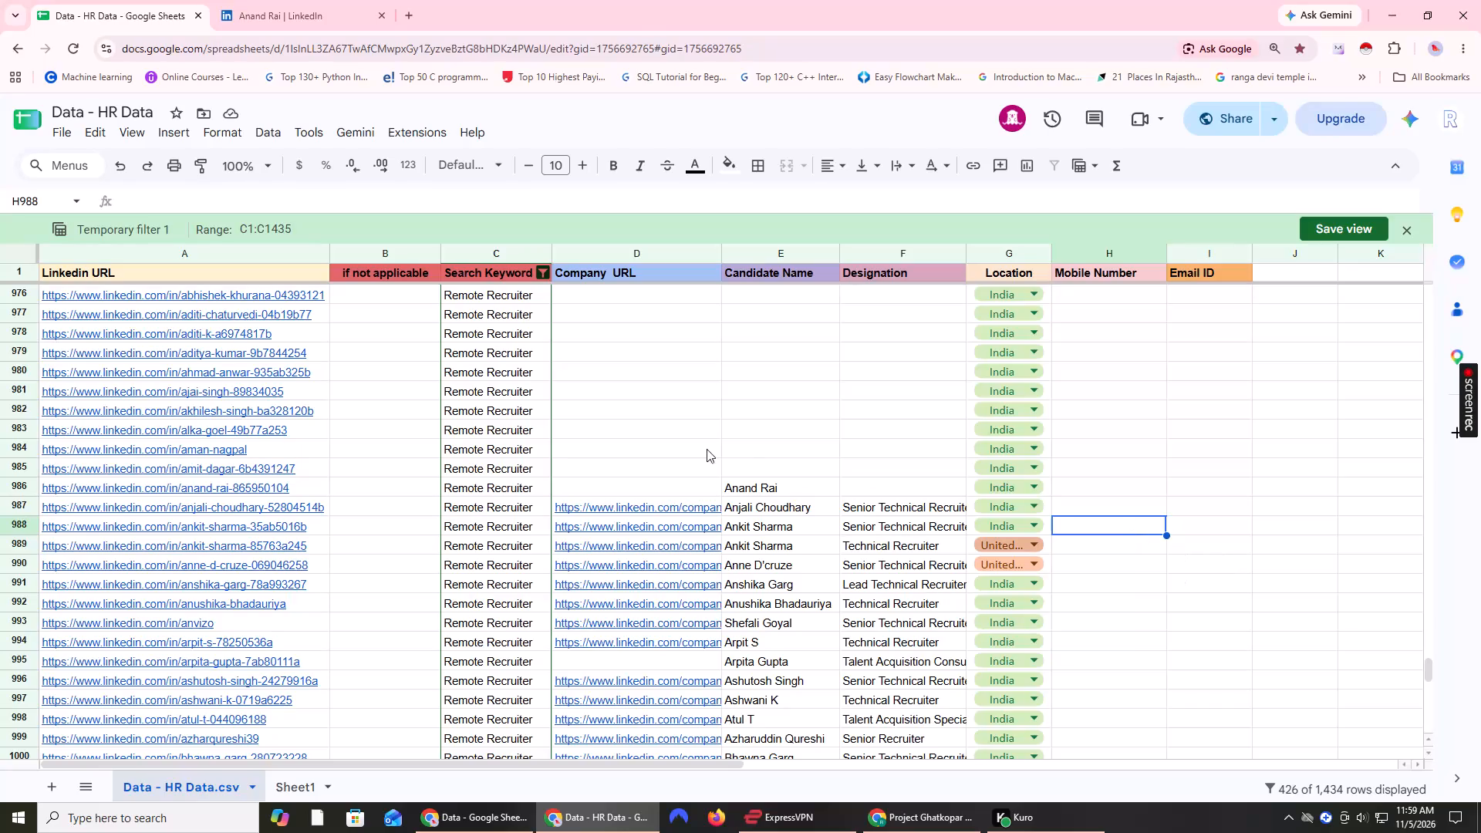
# Open the Head Field Solutions page from the profile's Experience section and copy the job title Lead Recruiter into row 986's Designation cell.
pyautogui.click(764, 484)
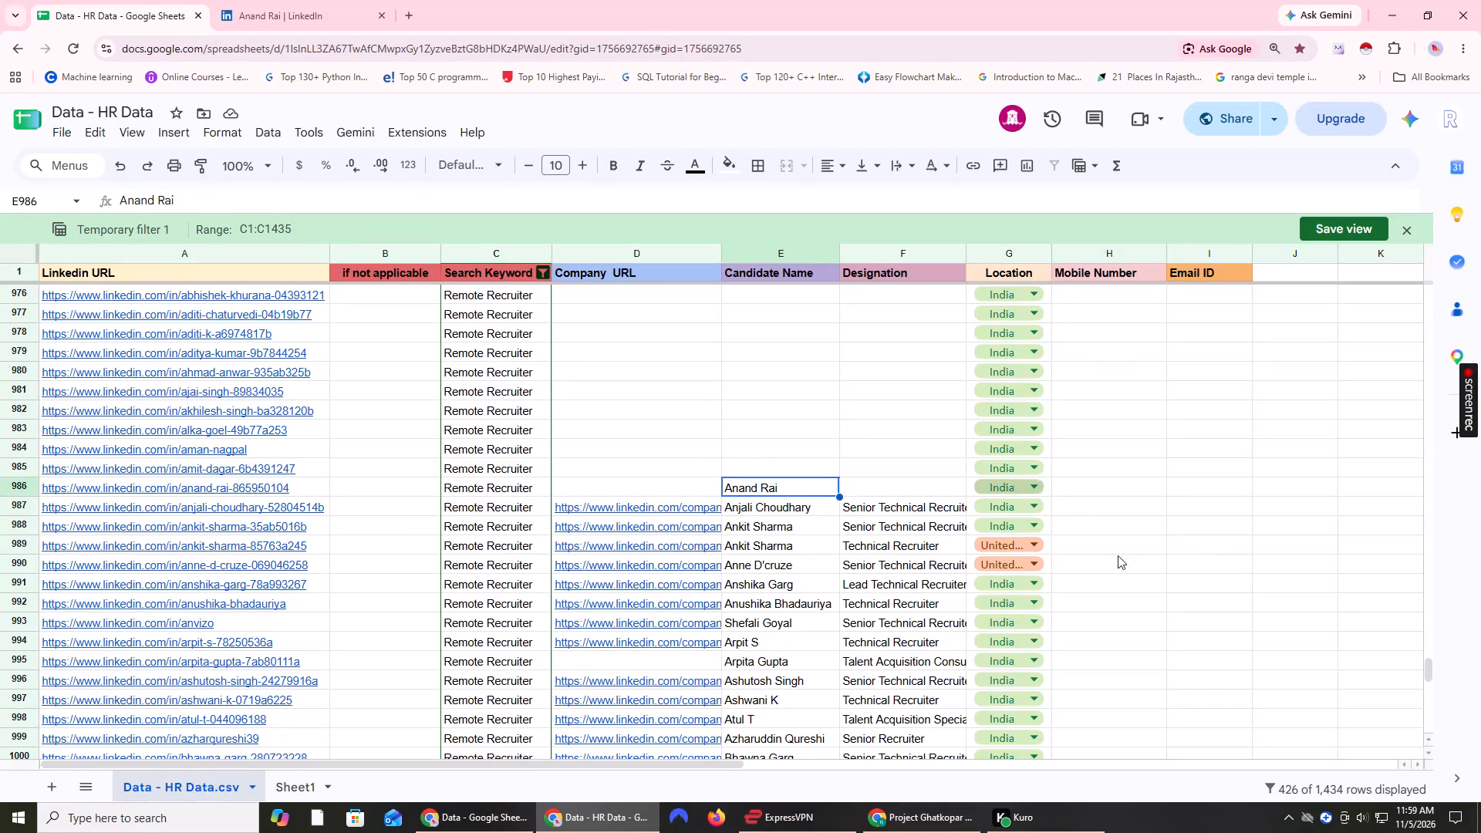
pyautogui.click(305, 0)
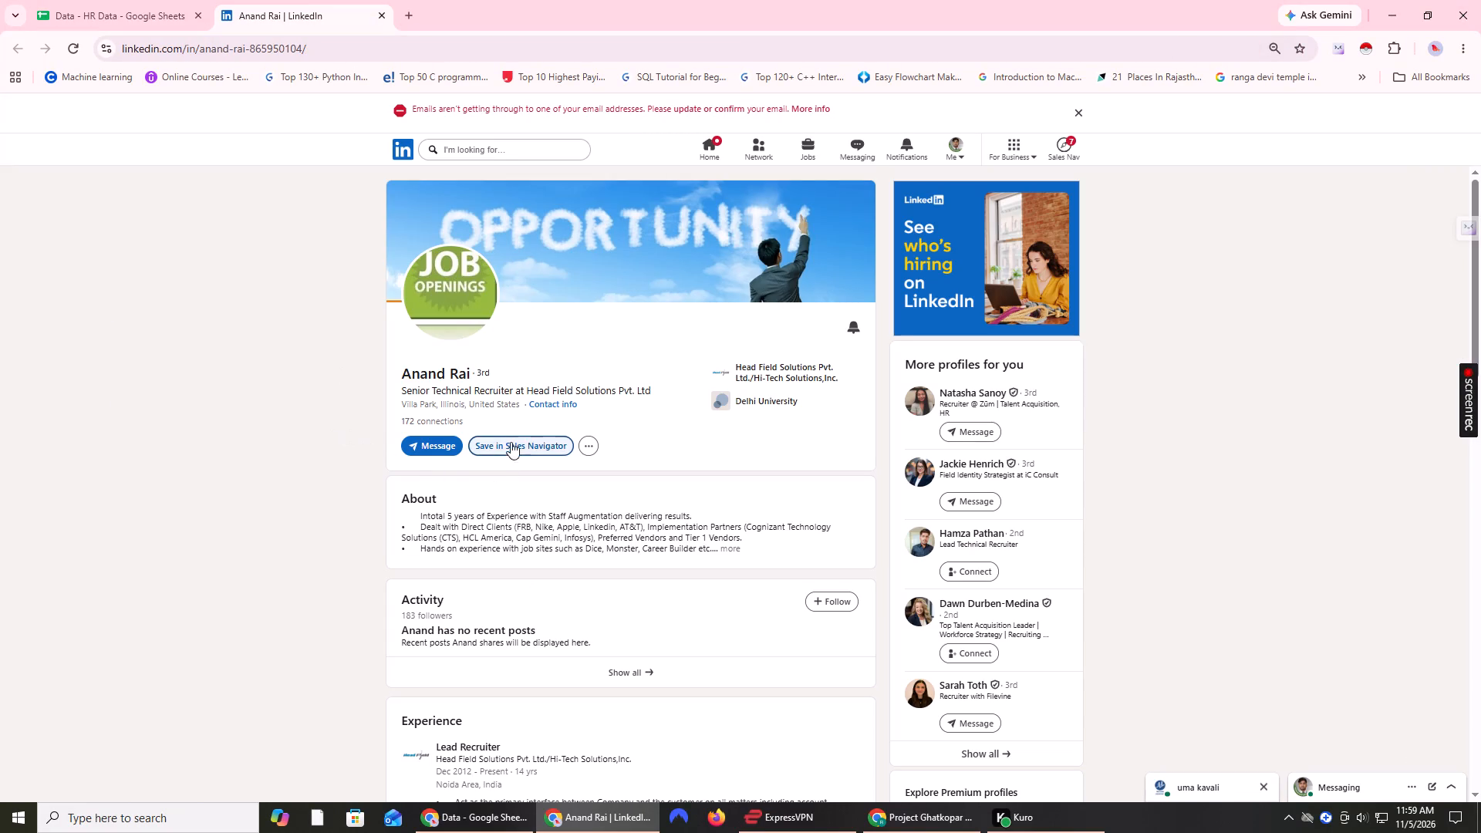
pyautogui.scroll(-8, 460, 428)
pyautogui.scroll(3, 457, 424)
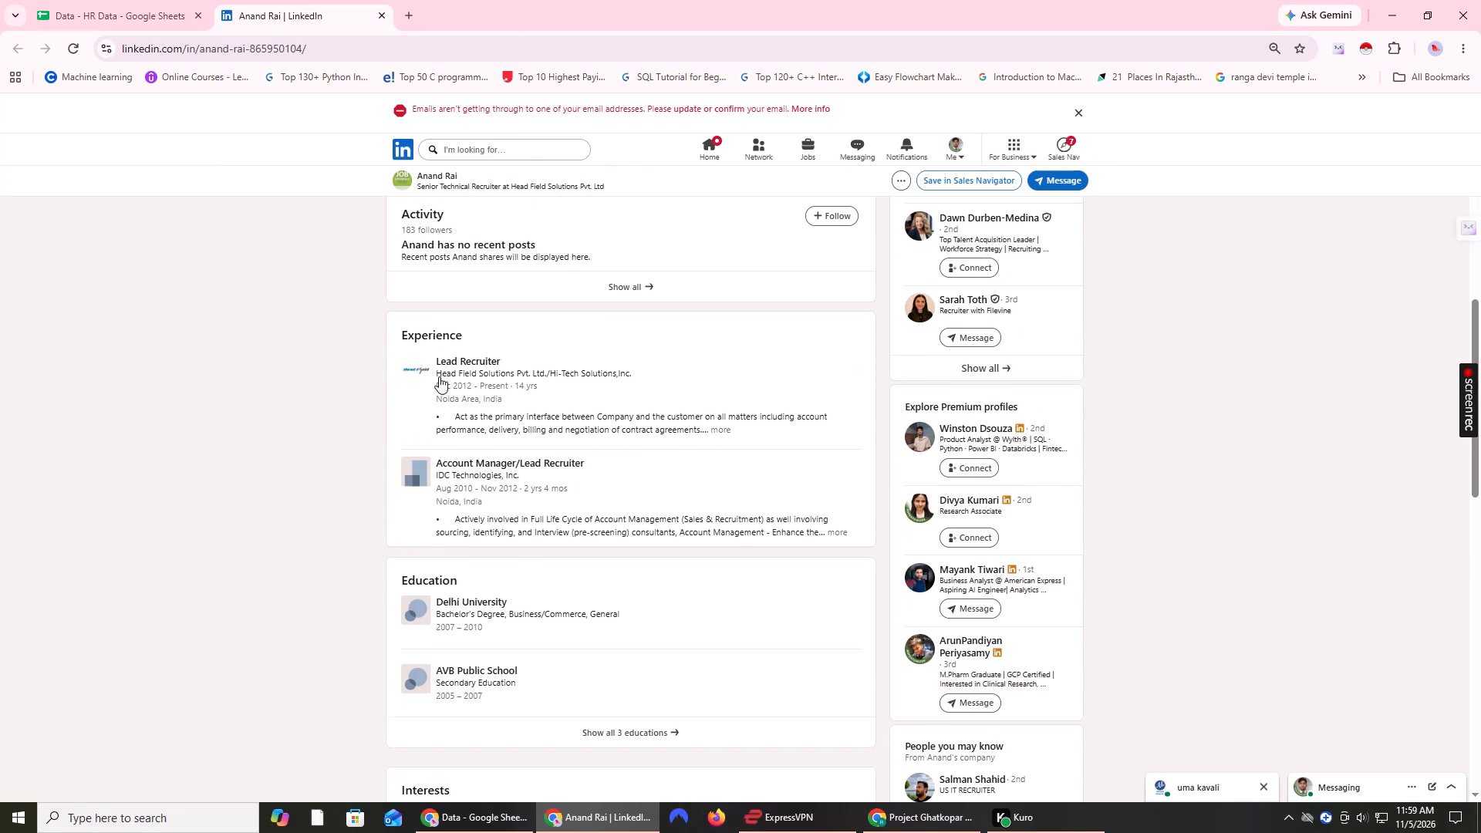
pyautogui.keyDown('ctrl'); pyautogui.click(400, 367); pyautogui.keyUp('ctrl')
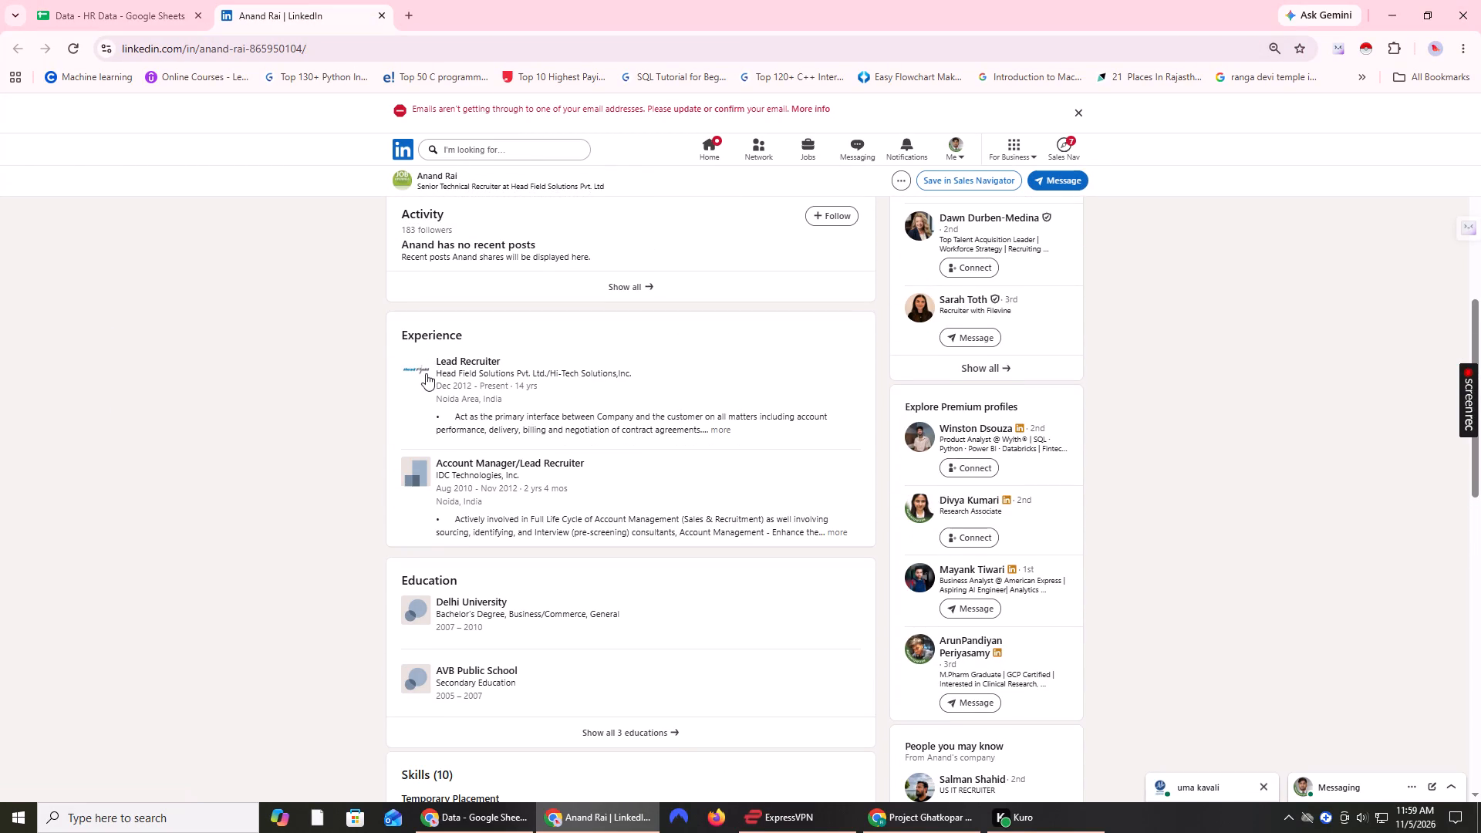
pyautogui.keyDown('ctrl'); pyautogui.click(417, 369); pyautogui.keyUp('ctrl')
pyautogui.moveTo(431, 362); pyautogui.dragTo(537, 360)
pyautogui.hotkey('ctrl', 'c')
pyautogui.click(238, 374)
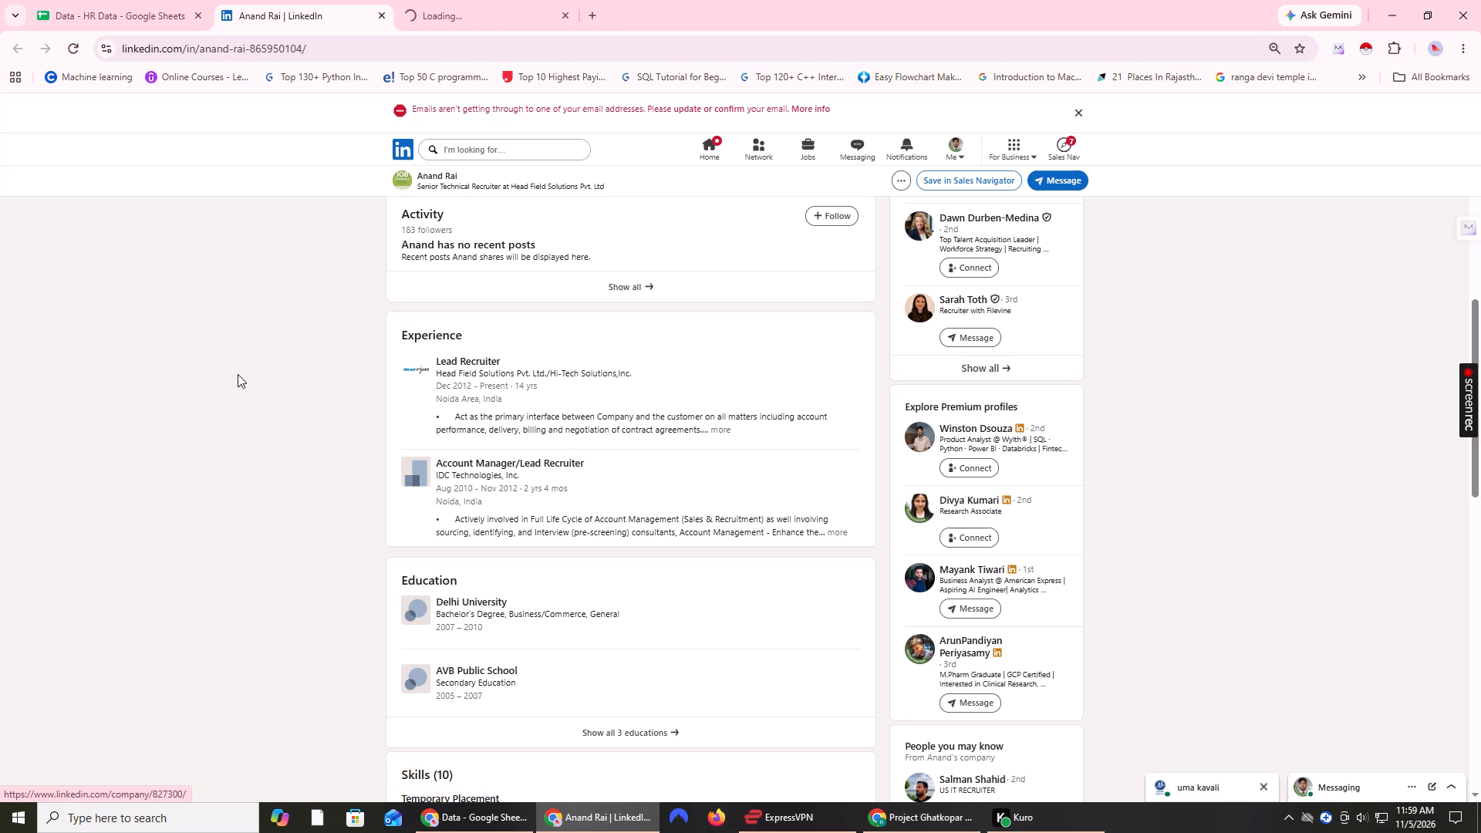
pyautogui.click(114, 0)
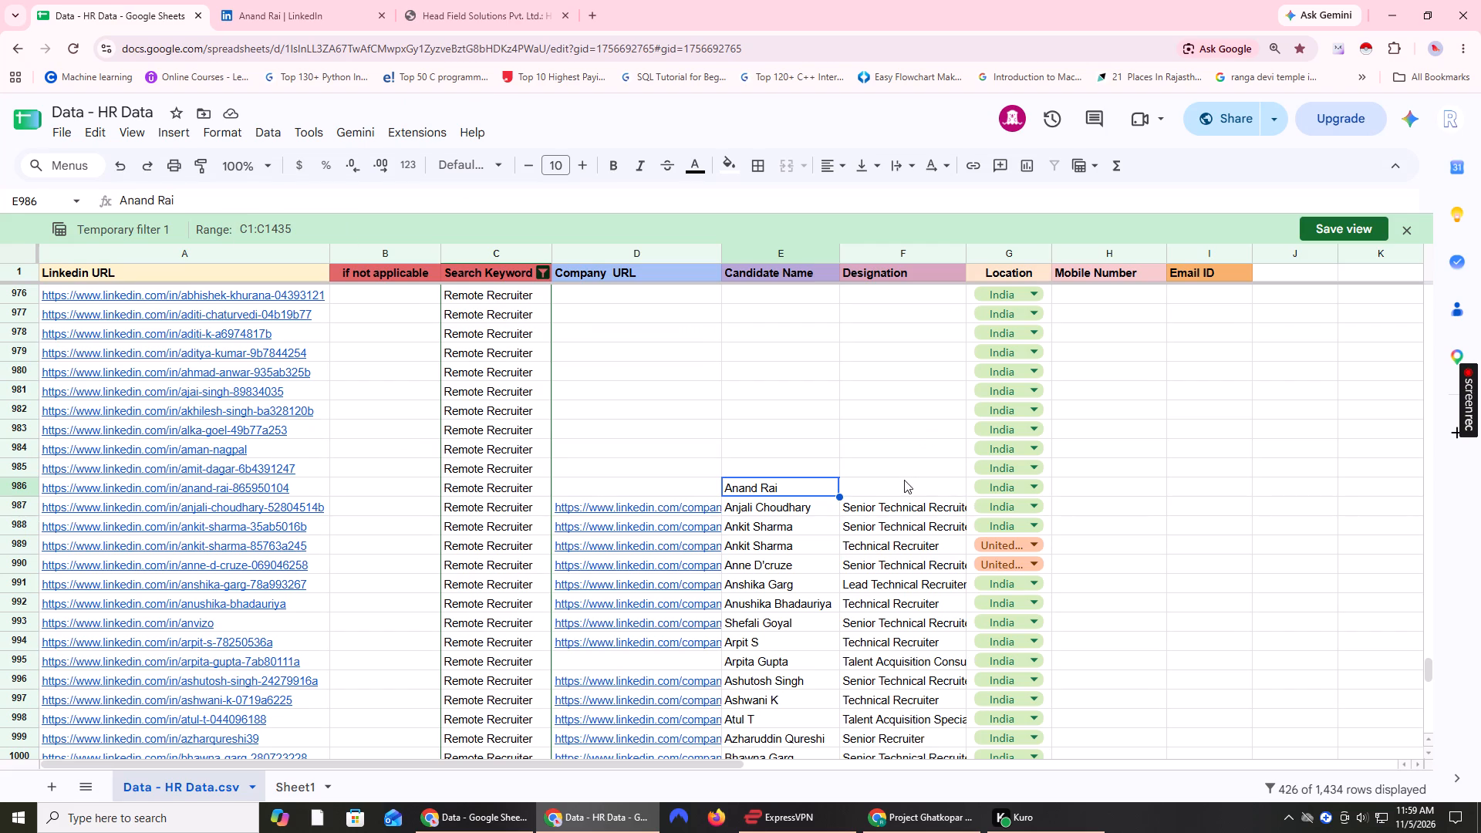
pyautogui.doubleClick(895, 486)
pyautogui.hotkey('ctrl', 'v')
pyautogui.click(852, 413)
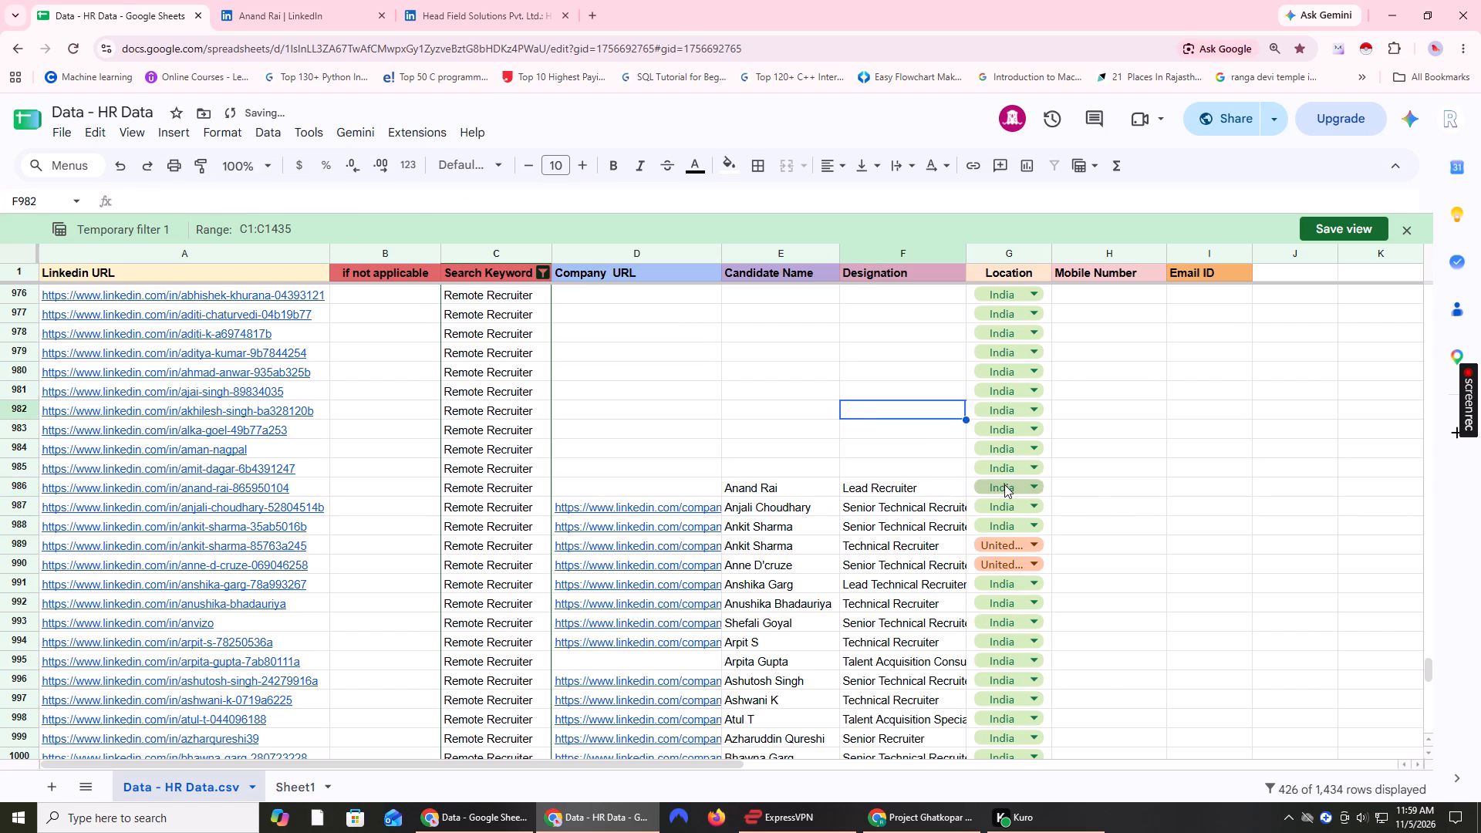
# Set the Location of row 986 to United States.
pyautogui.click(1004, 484)
pyautogui.click(1019, 567)
pyautogui.click(710, 392)
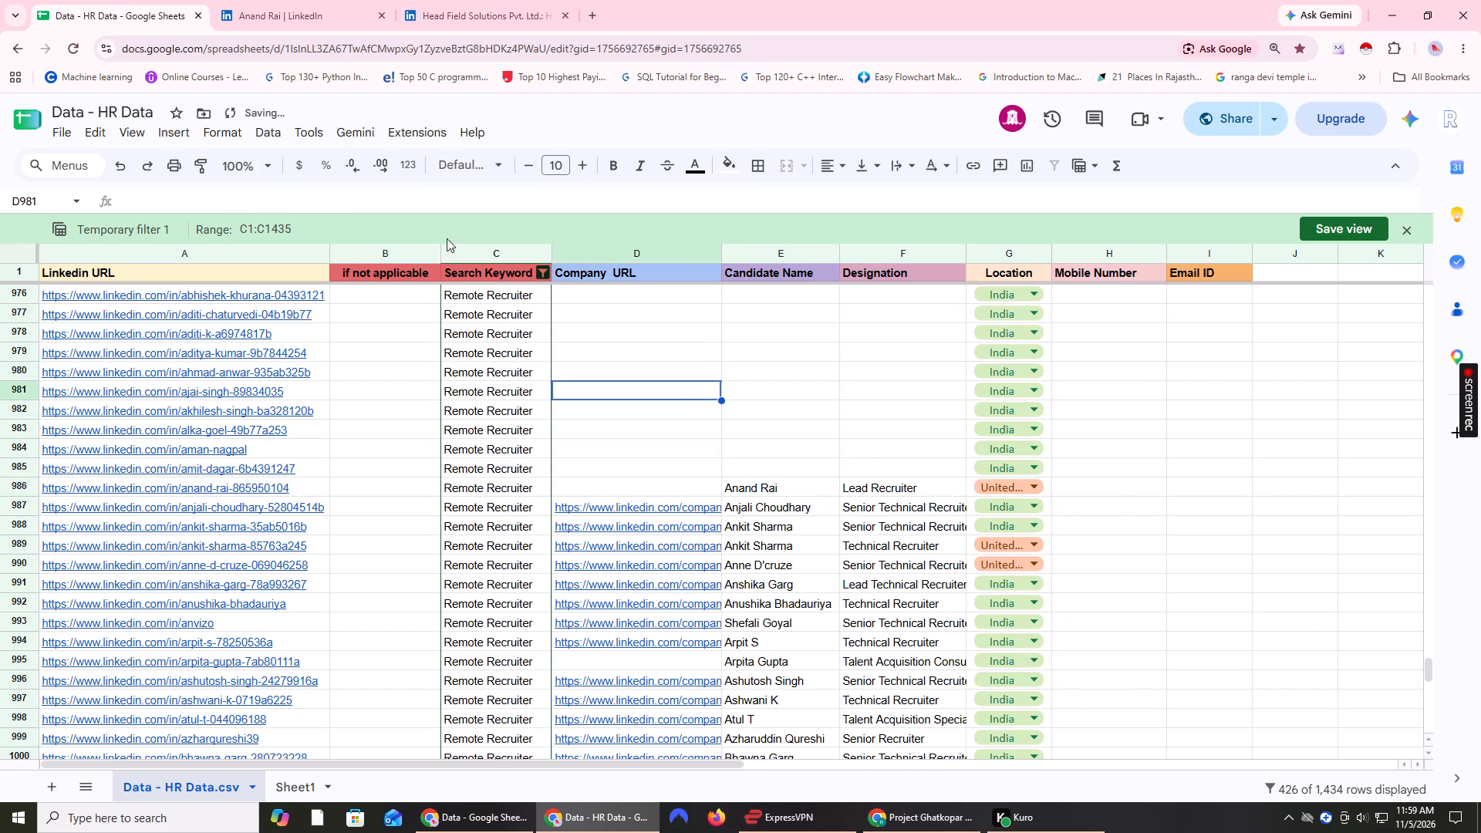
# Copy the Head Field Solutions company page address into the Company URL cell of row 986.
pyautogui.click(470, 0)
pyautogui.click(419, 58)
pyautogui.hotkey('ctrl', 'c')
pyautogui.click(124, 0)
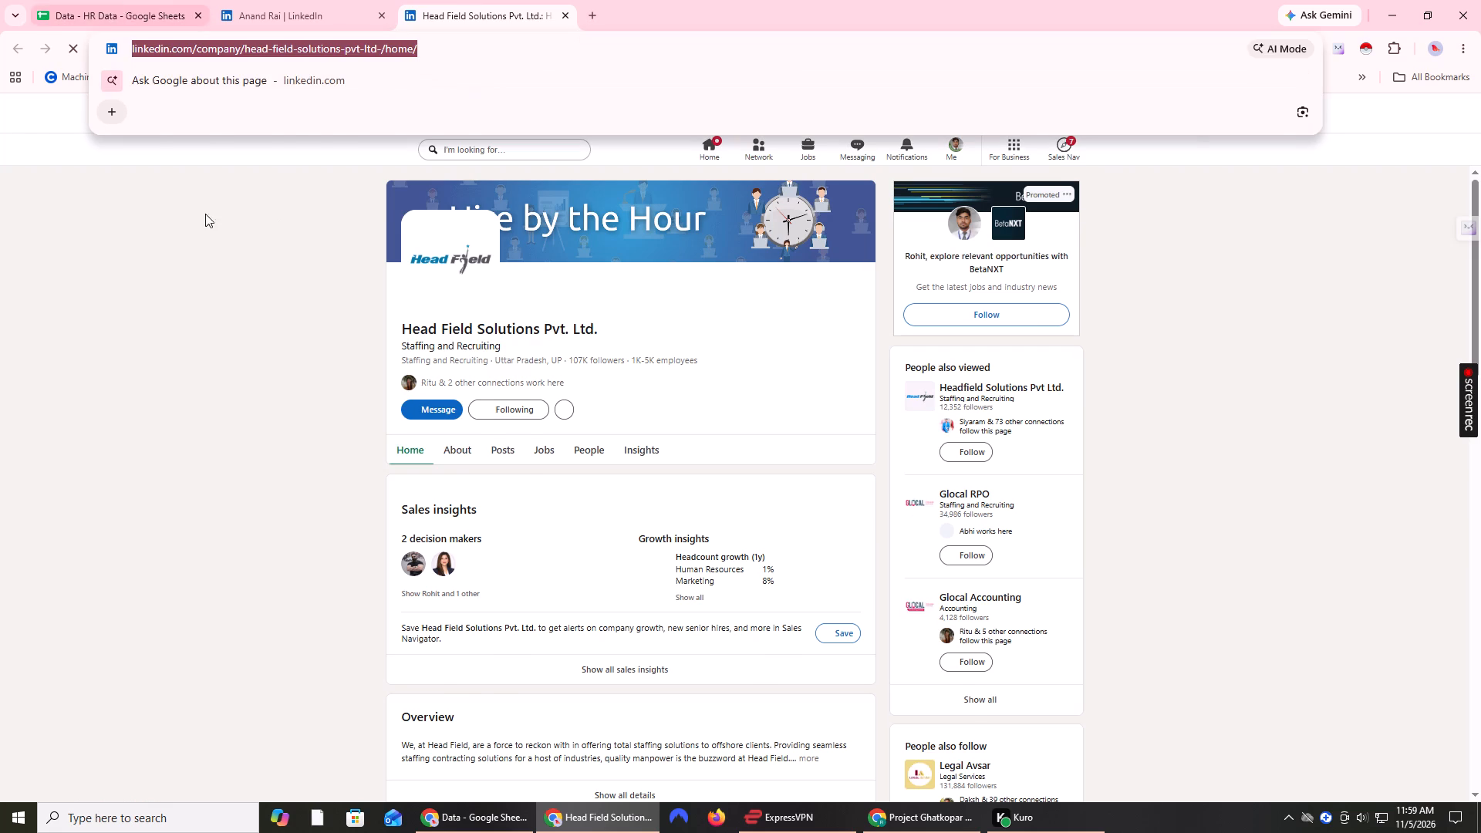
pyautogui.doubleClick(633, 484)
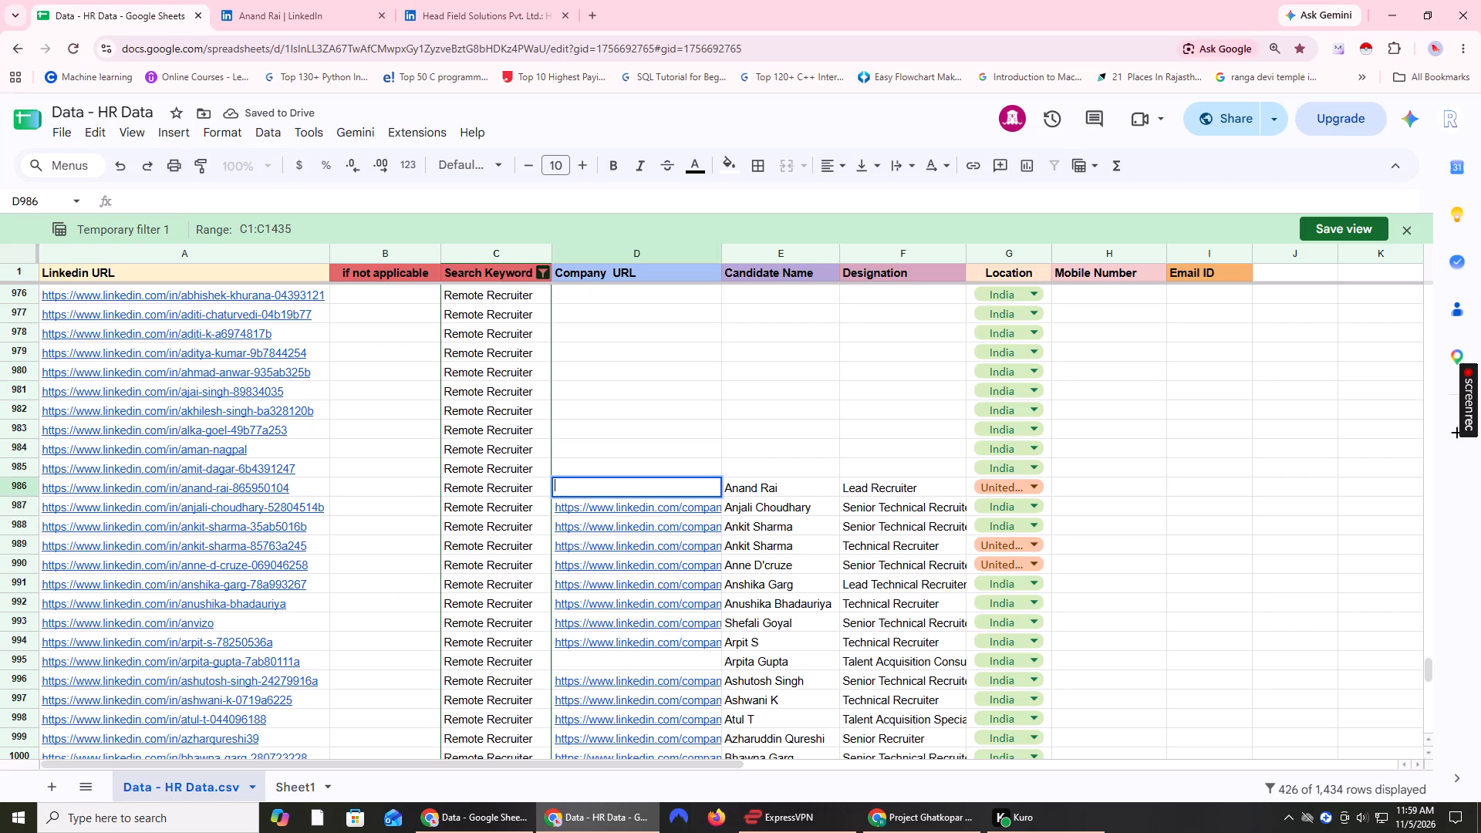
pyautogui.hotkey('ctrl', 'v')
pyautogui.click(639, 457)
pyautogui.click(675, 470)
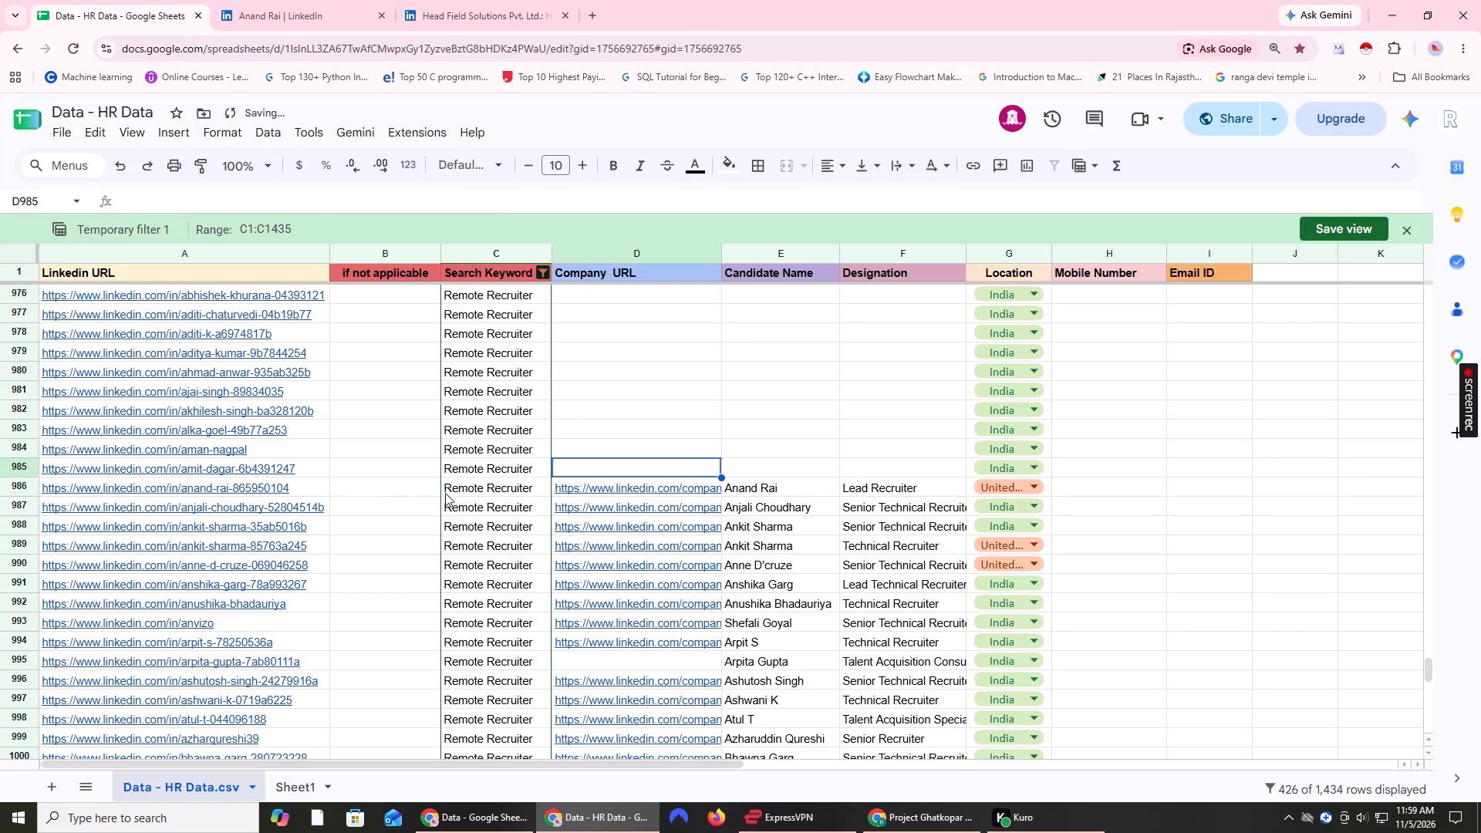
# Open the LinkedIn profile linked in row 985 and close the previous candidate's profile and company tabs.
pyautogui.click(267, 470)
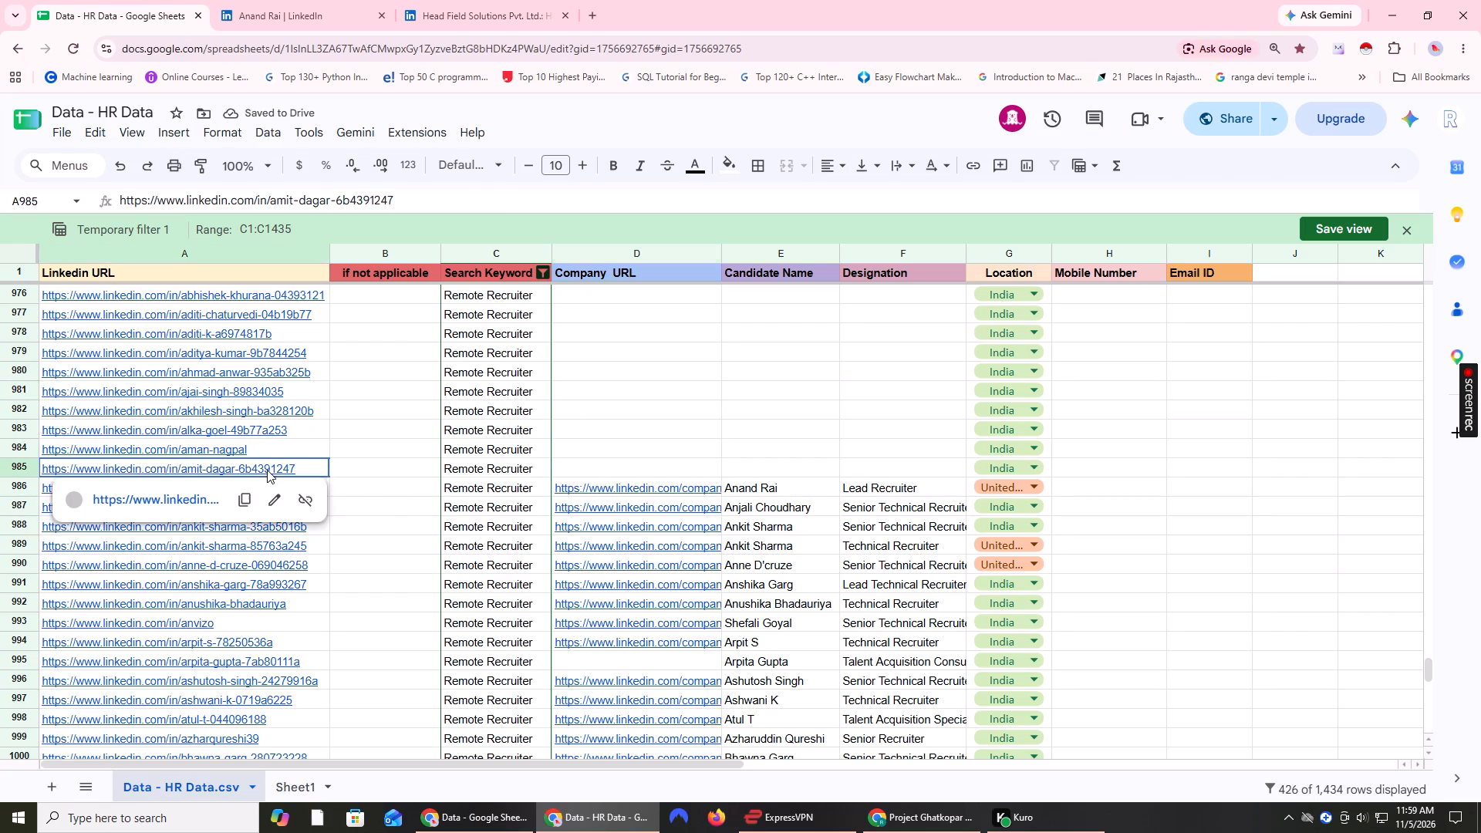
pyautogui.click(180, 496)
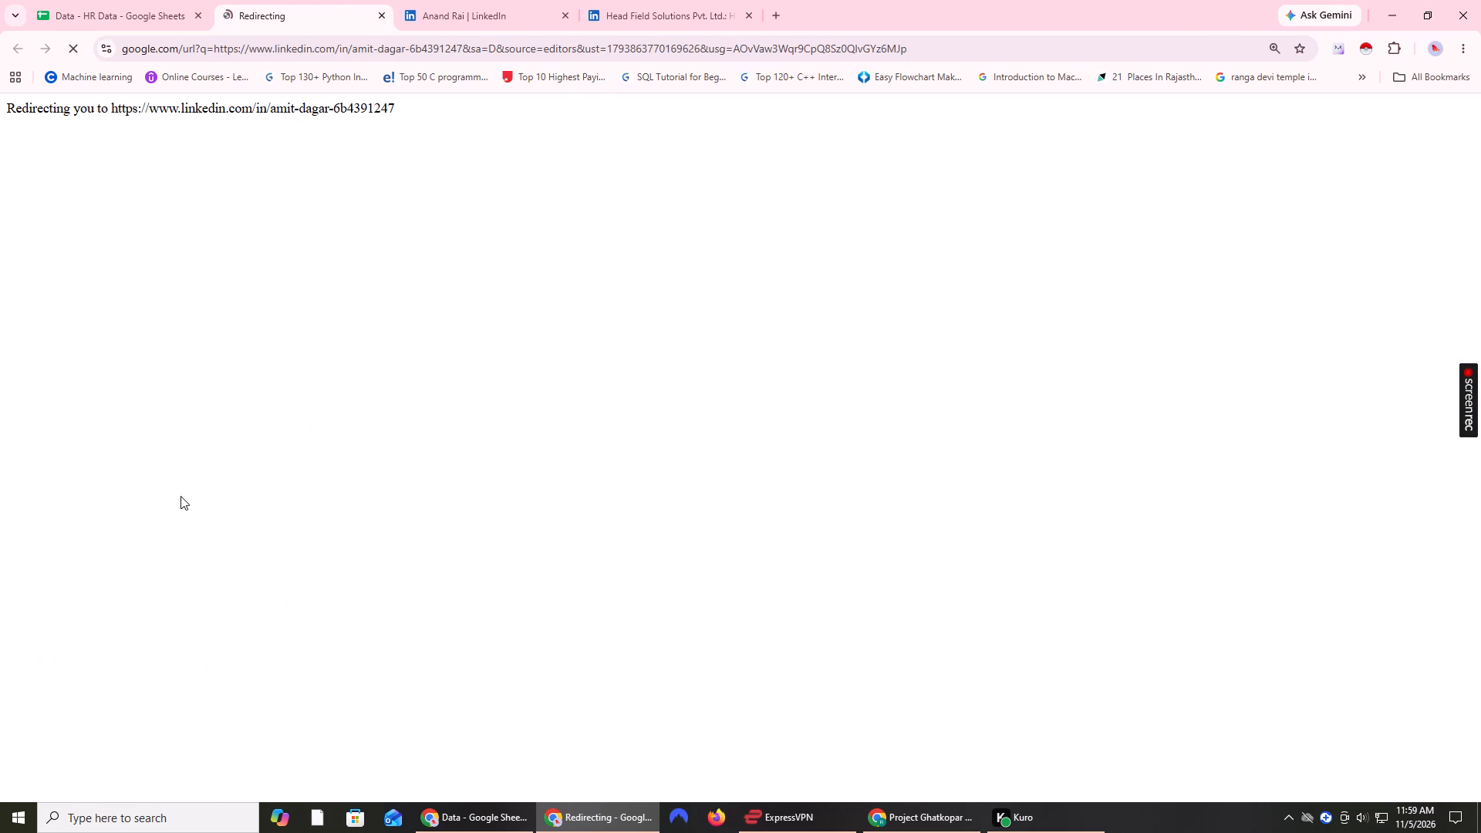
pyautogui.click(565, 8)
pyautogui.click(565, 15)
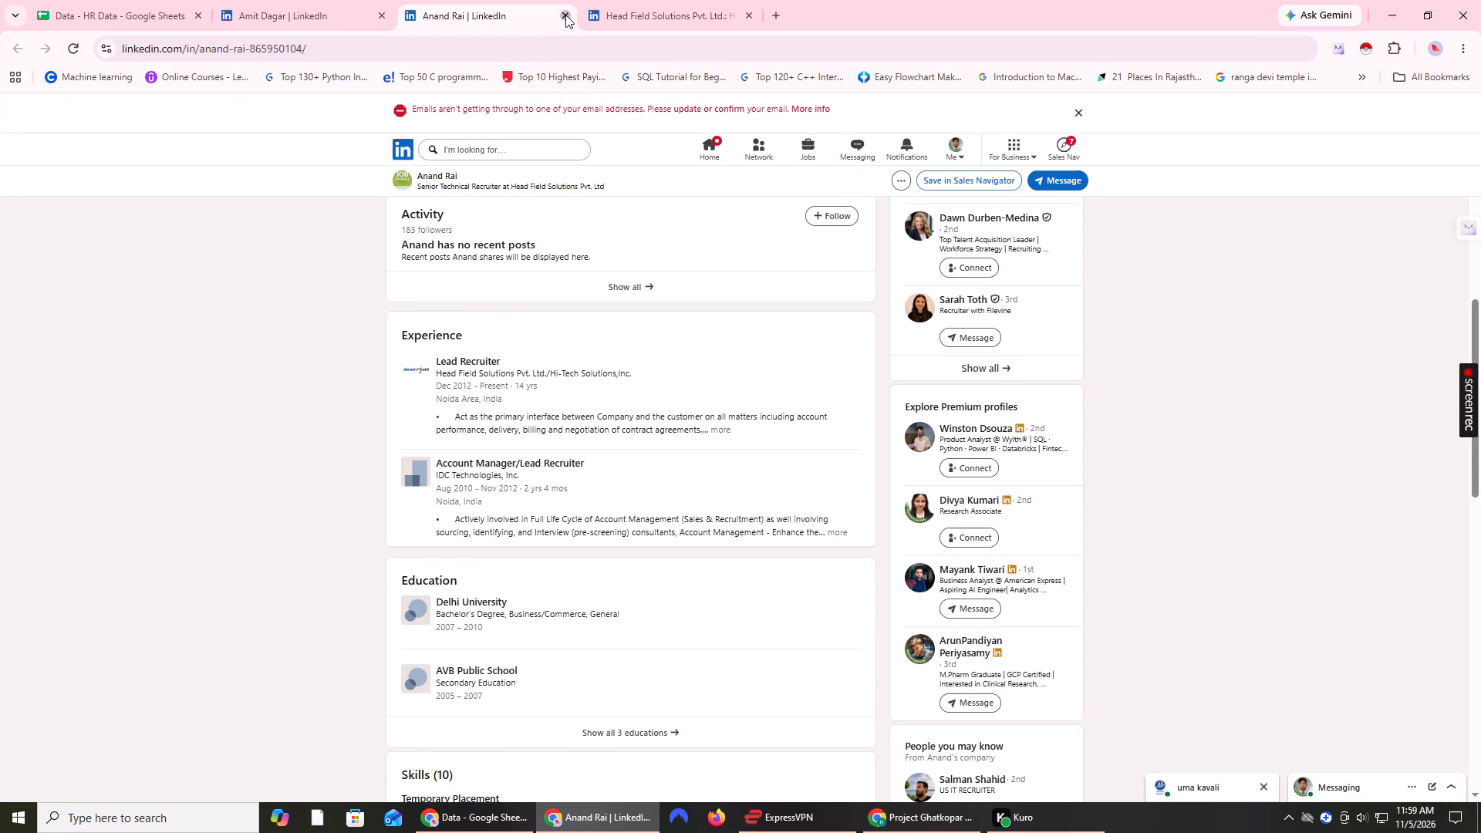
pyautogui.click(565, 15)
pyautogui.click(345, 0)
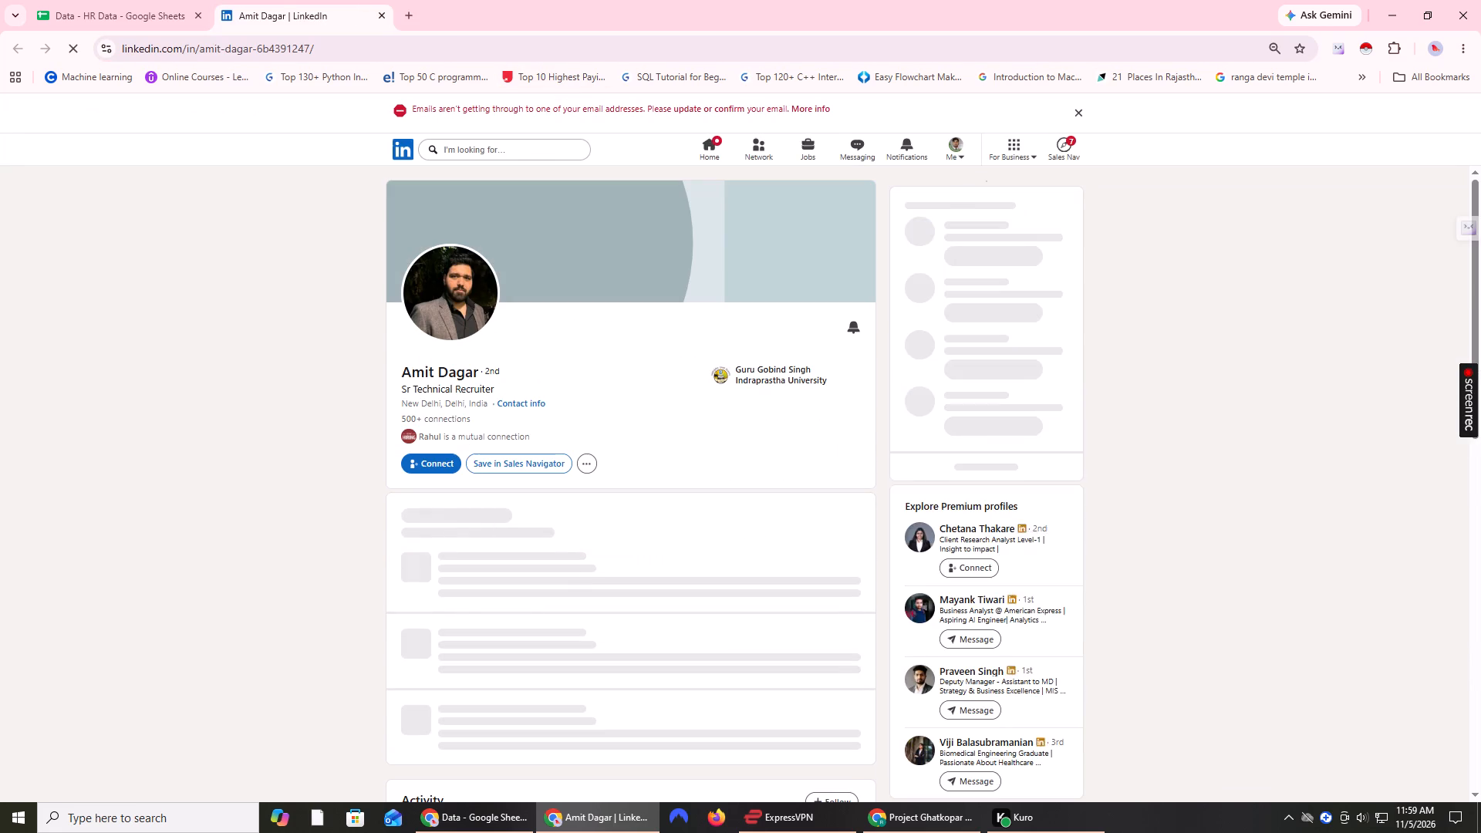
# Copy the candidate's name from the profile into row 985's Candidate Name cell.
pyautogui.moveTo(381, 364); pyautogui.dragTo(481, 371)
pyautogui.hotkey('ctrl', 'c')
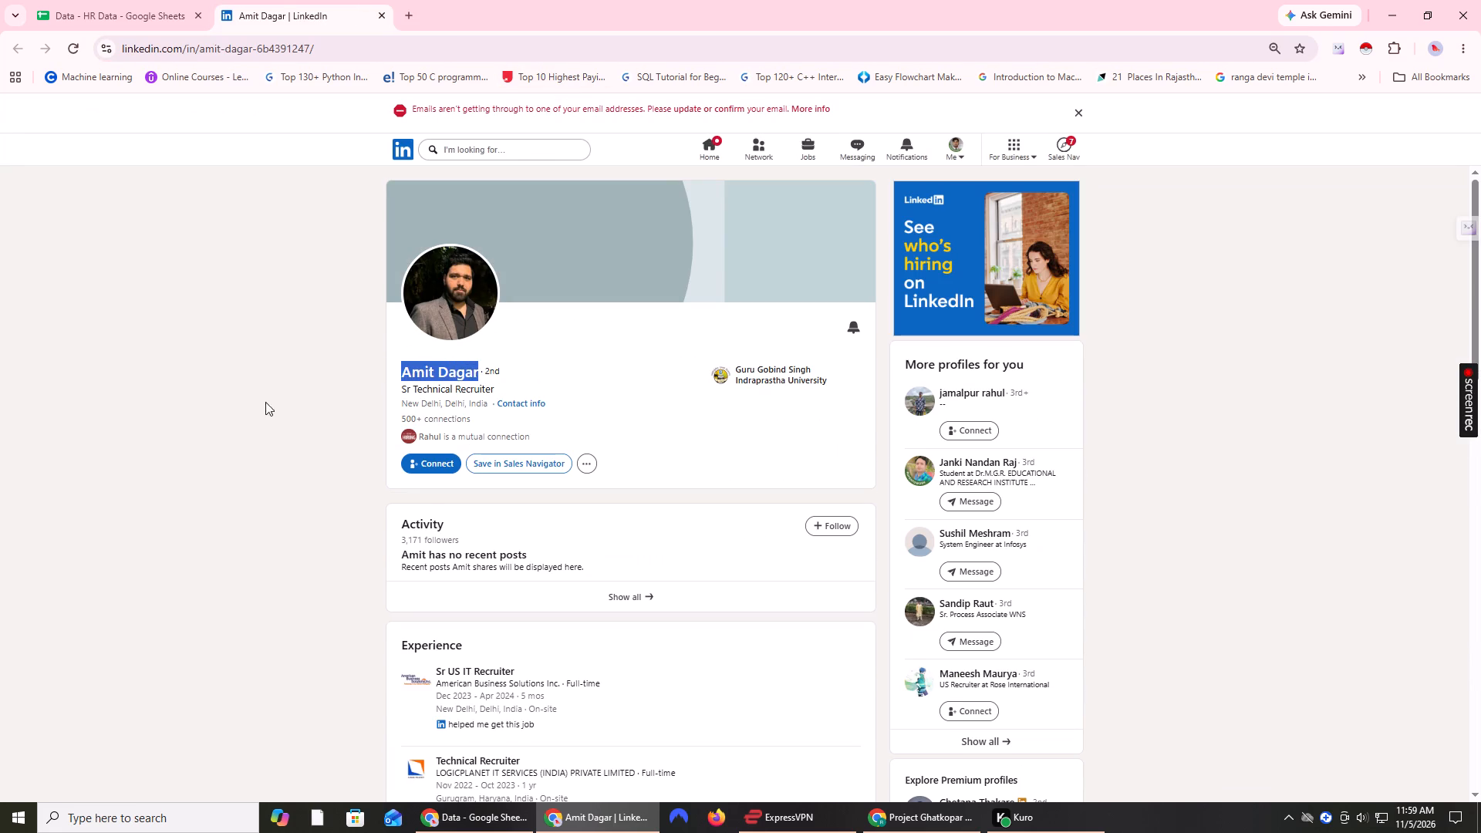
pyautogui.click(262, 374)
pyautogui.click(197, 0)
pyautogui.doubleClick(772, 470)
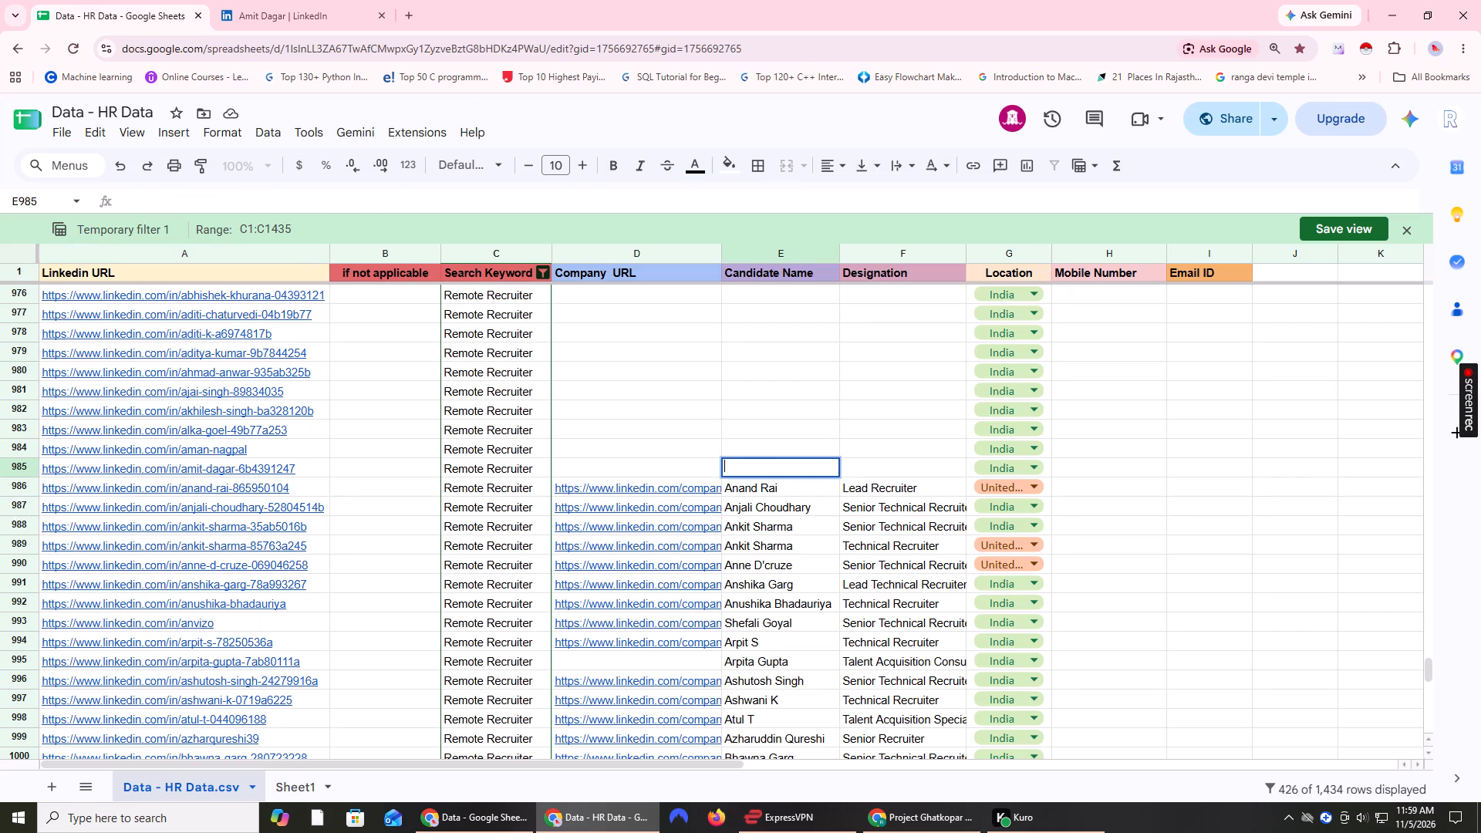
pyautogui.hotkey('ctrl', 'v')
pyautogui.click(683, 444)
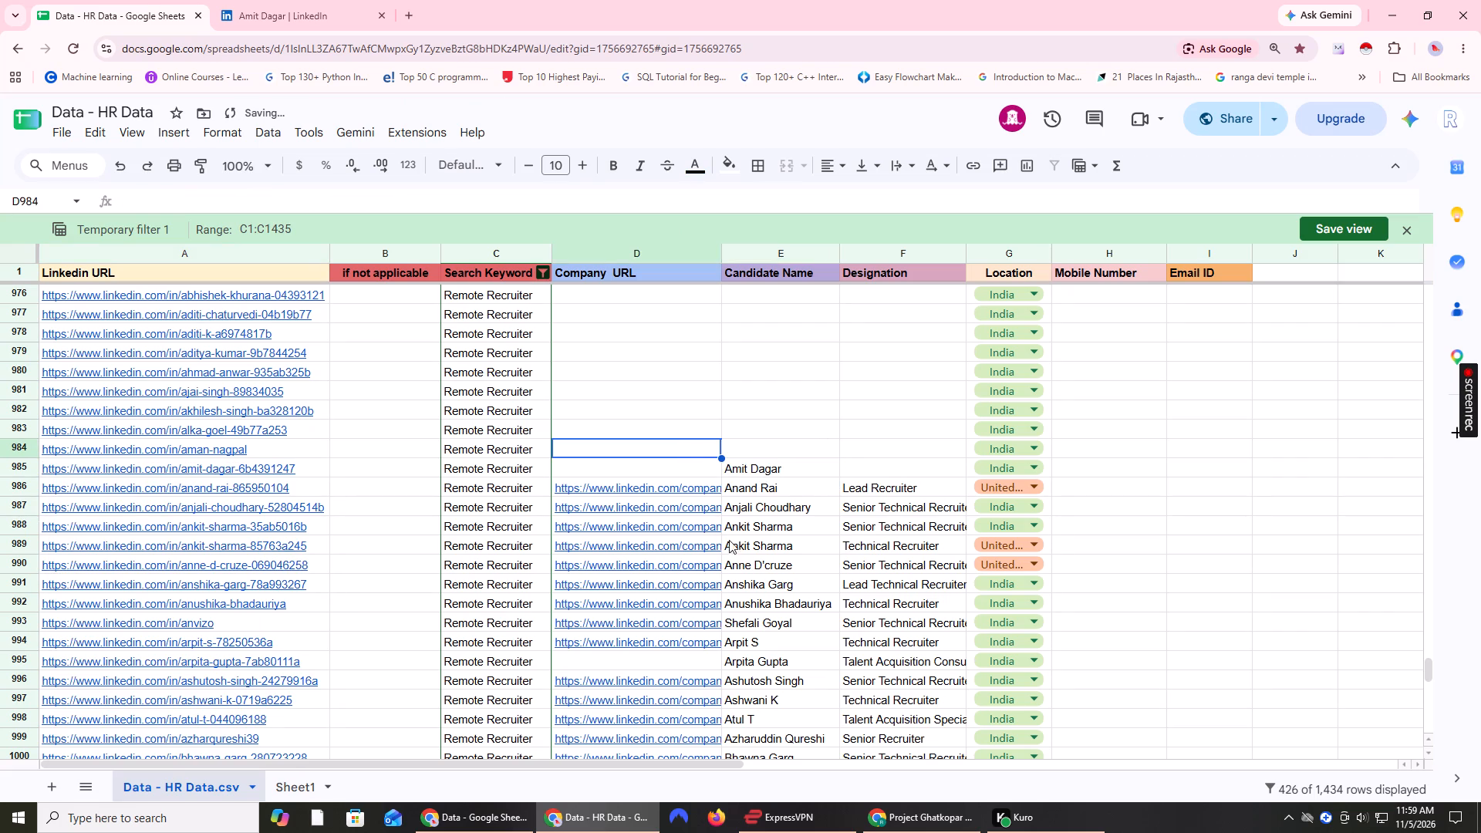
# Open the American Business Solutions page from the profile's Experience section and copy the job title Sr US IT Recruiter into row 985's Designation cell.
pyautogui.click(255, 0)
pyautogui.scroll(-4, 450, 463)
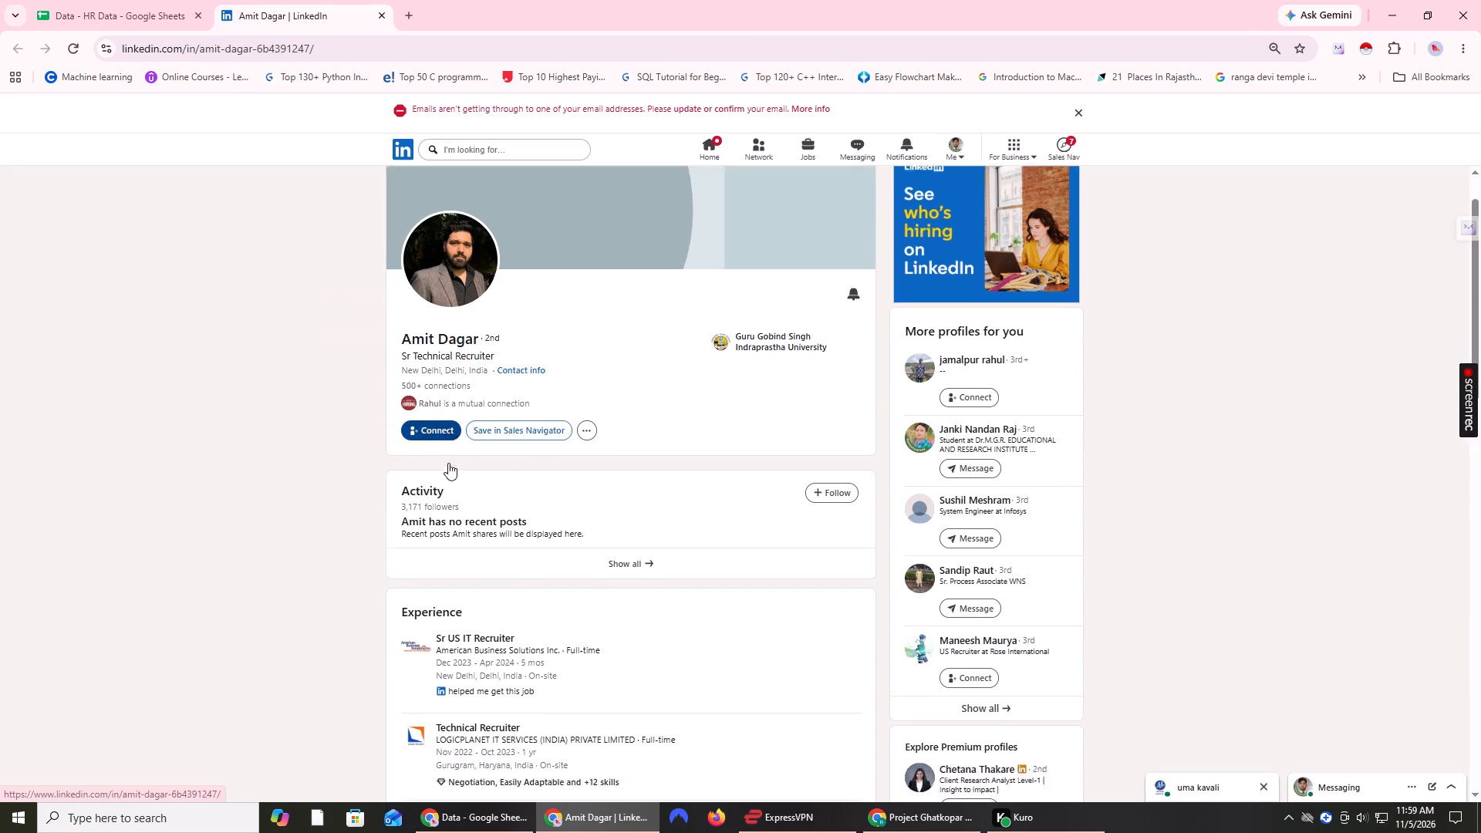
pyautogui.scroll(-1, 448, 463)
pyautogui.scroll(1, 448, 463)
pyautogui.keyDown('ctrl'); pyautogui.click(415, 376); pyautogui.keyUp('ctrl')
pyautogui.moveTo(424, 358); pyautogui.dragTo(425, 358)
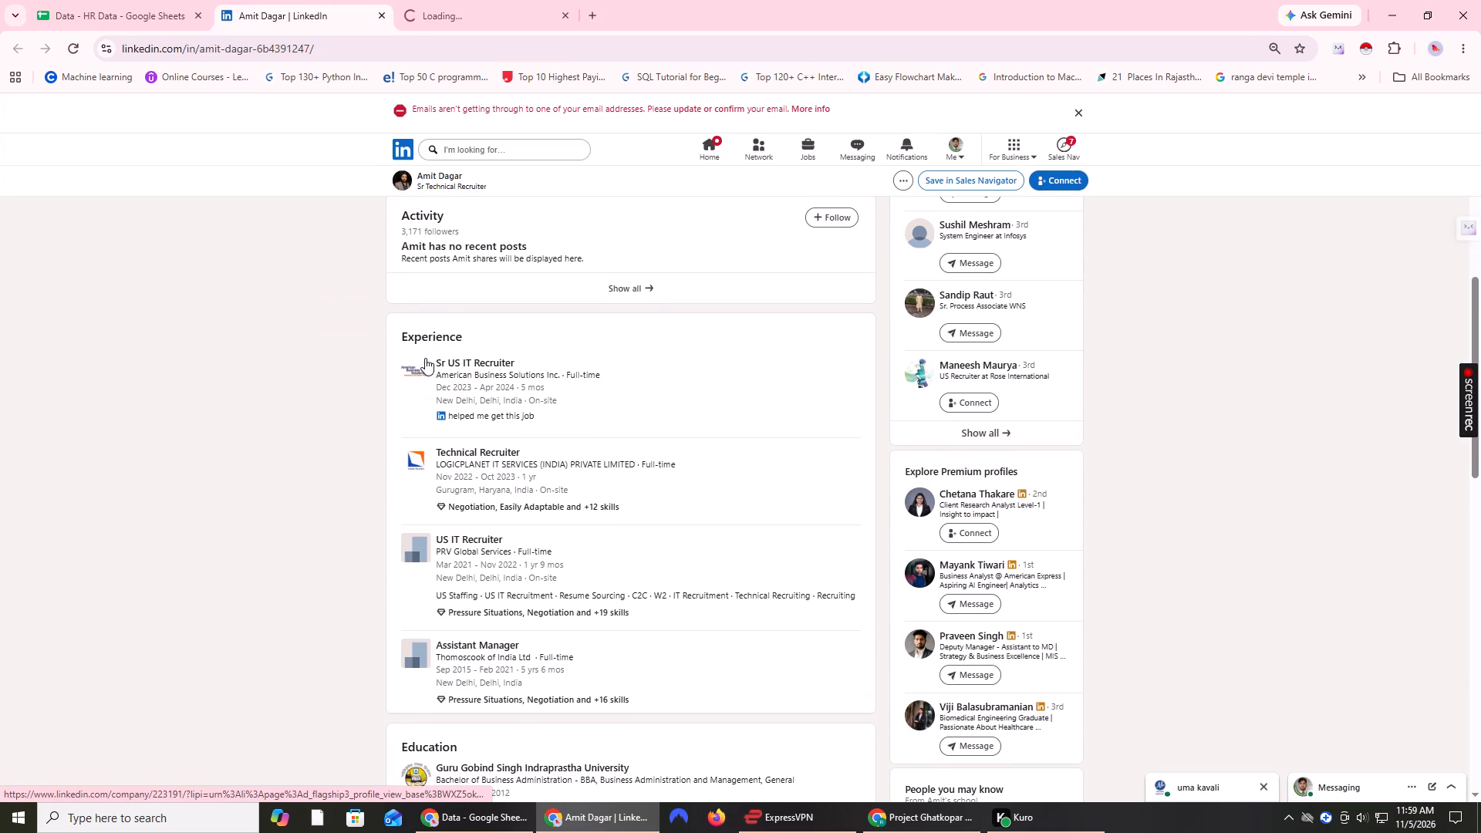
pyautogui.moveTo(425, 358); pyautogui.dragTo(520, 359)
pyautogui.moveTo(432, 363); pyautogui.dragTo(531, 362)
pyautogui.hotkey('ctrl', 'c')
pyautogui.click(81, 0)
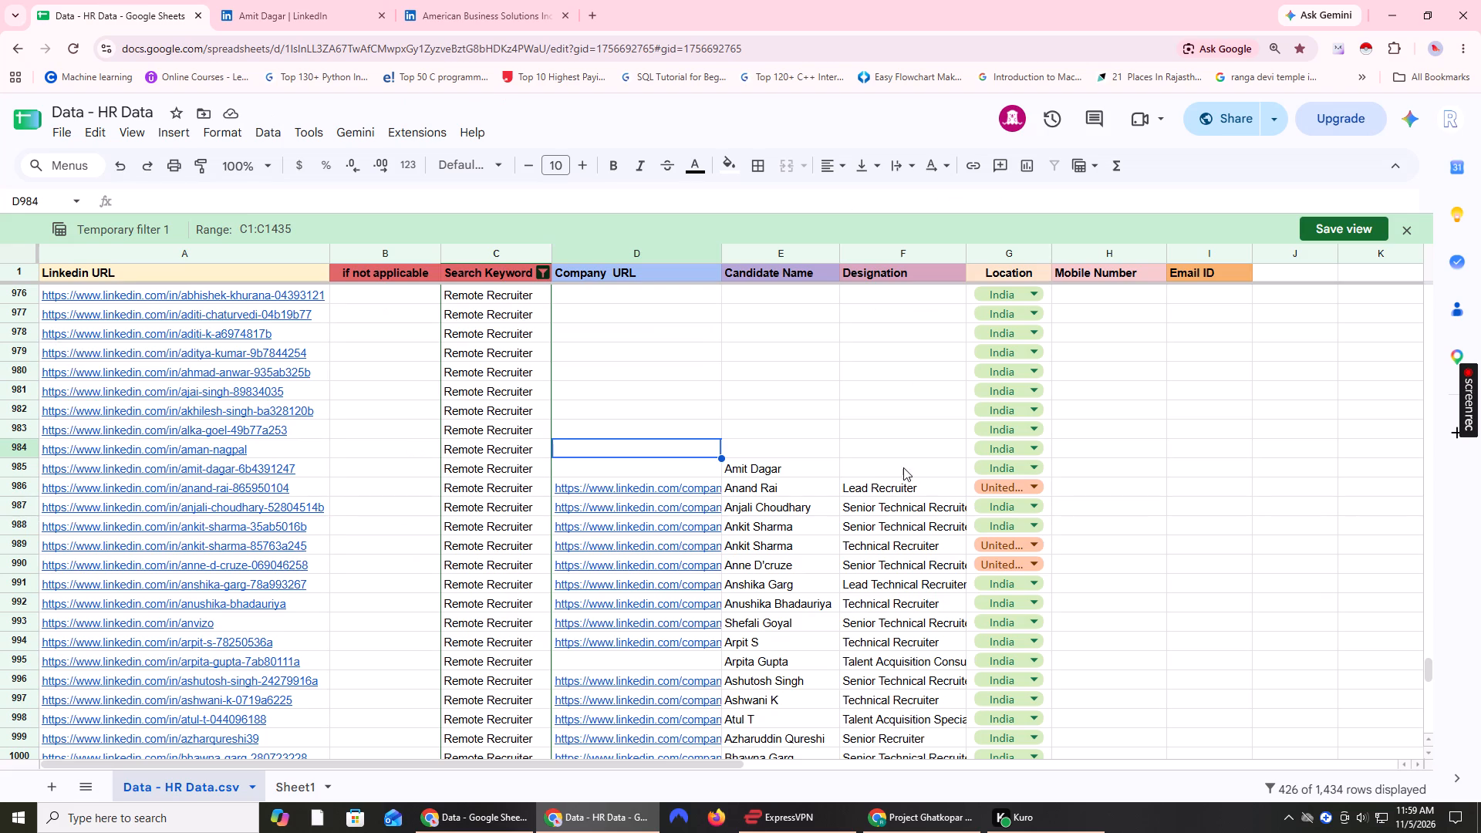
pyautogui.doubleClick(888, 462)
pyautogui.hotkey('ctrl', 'v')
pyautogui.click(808, 428)
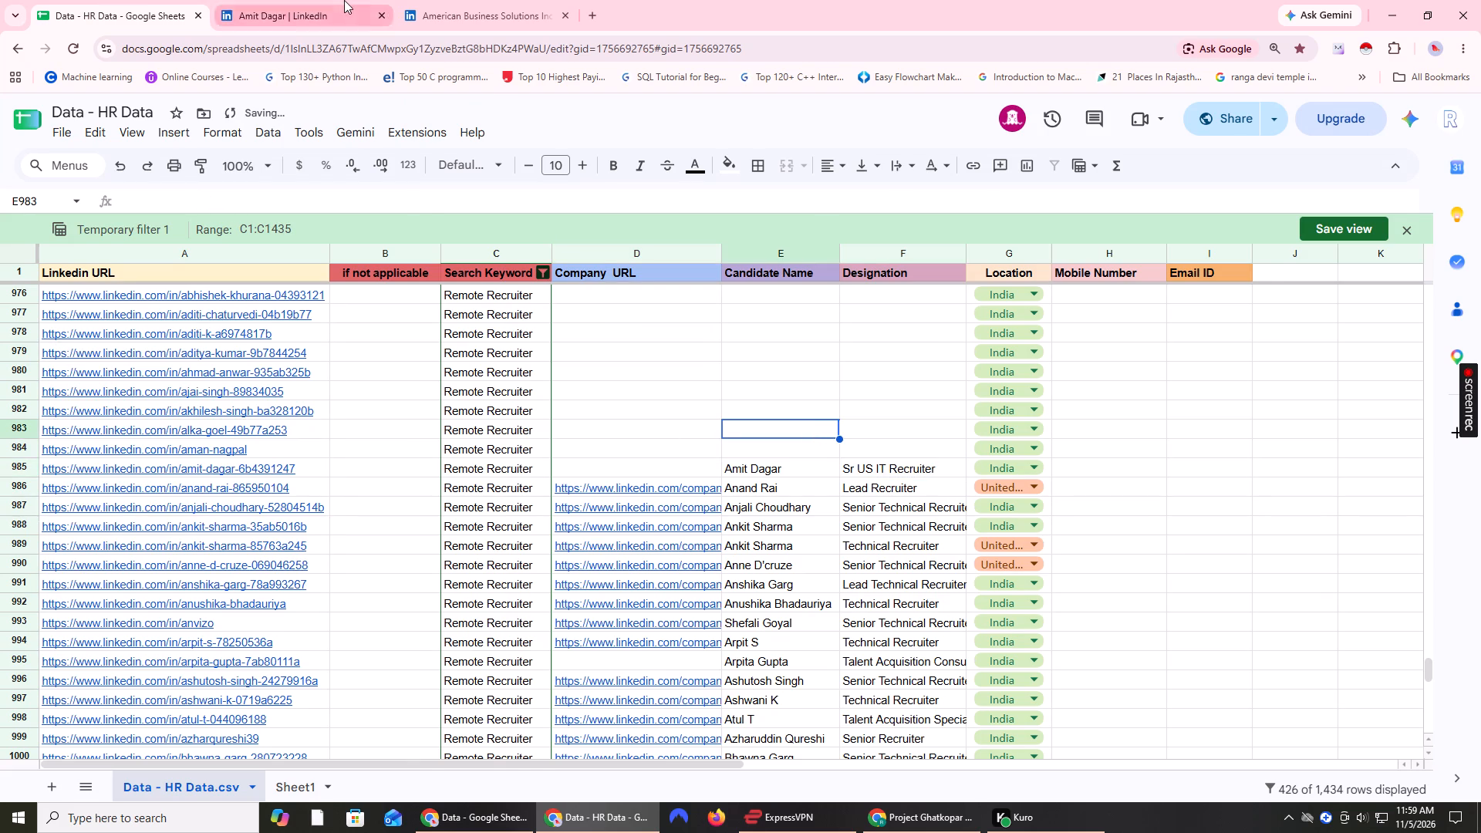
# Copy the American Business Solutions company page address into the Company URL cell of row 985.
pyautogui.click(344, 0)
pyautogui.click(475, 3)
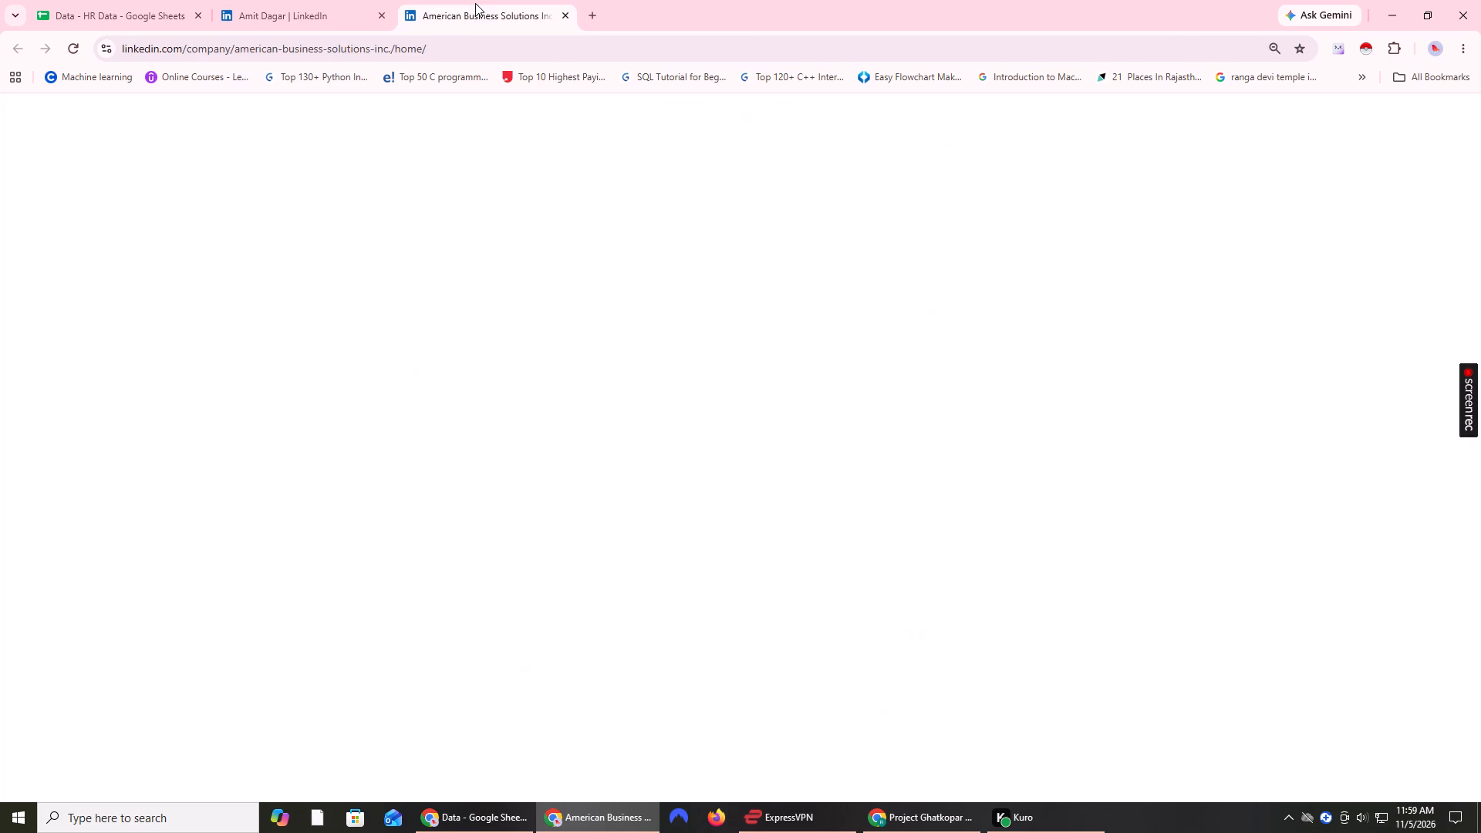
pyautogui.click(421, 32)
pyautogui.keyDown('ctrl'); pyautogui.click(423, 39); pyautogui.keyUp('ctrl')
pyautogui.hotkey('ctrl', 'c')
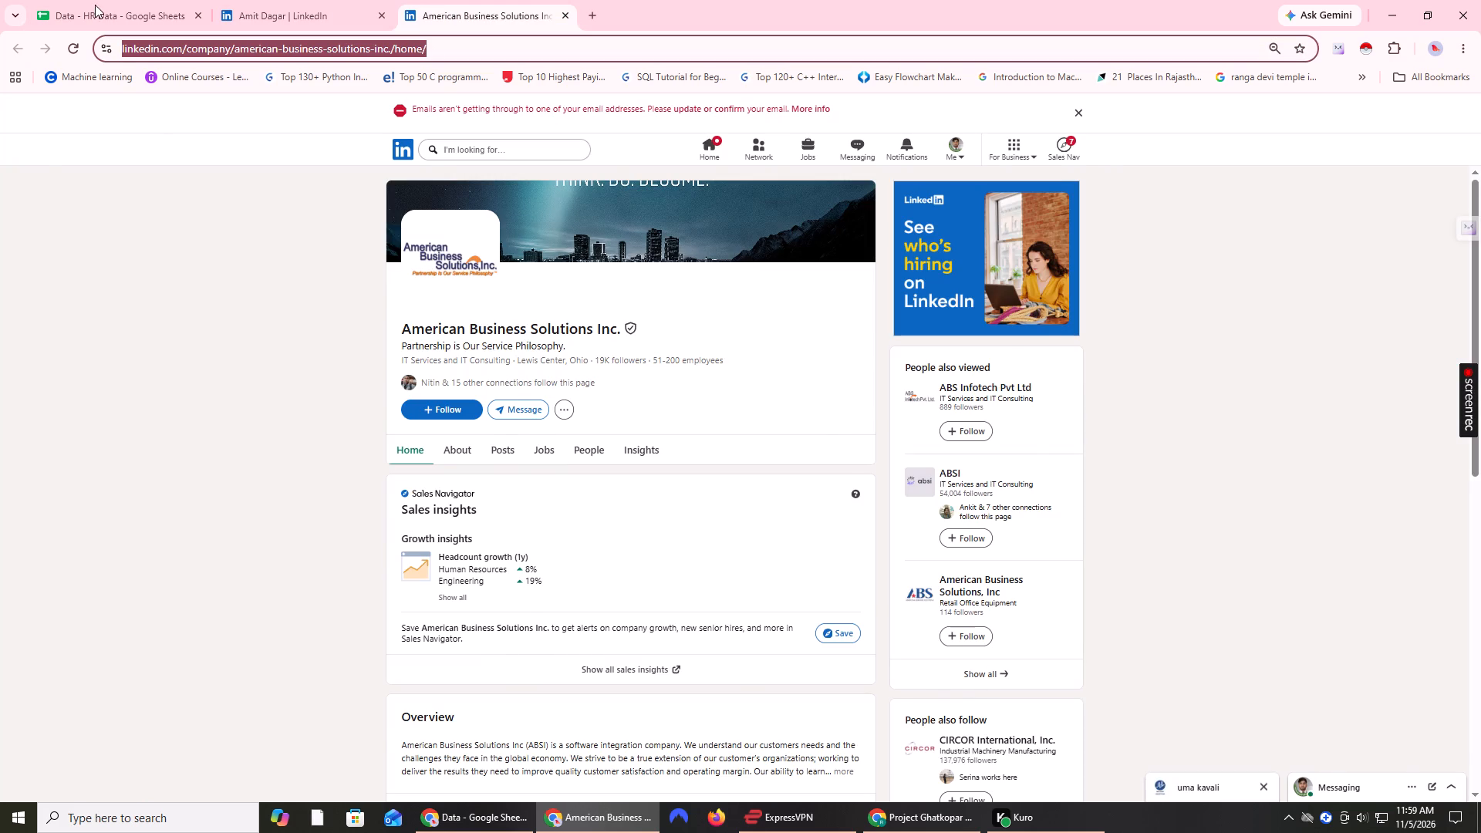
pyautogui.click(96, 0)
pyautogui.doubleClick(636, 476)
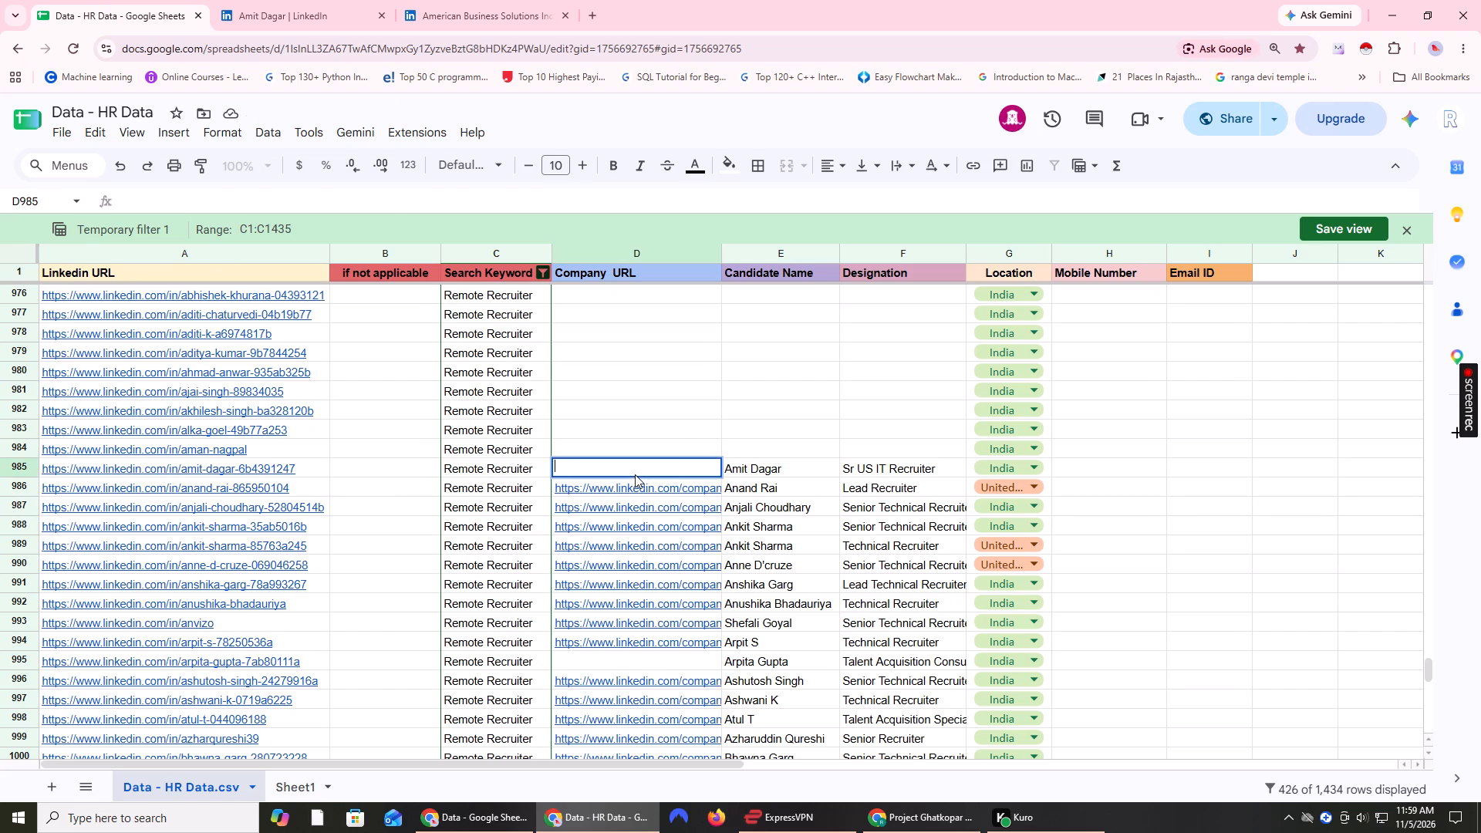
pyautogui.hotkey('ctrl', 'v')
pyautogui.click(627, 432)
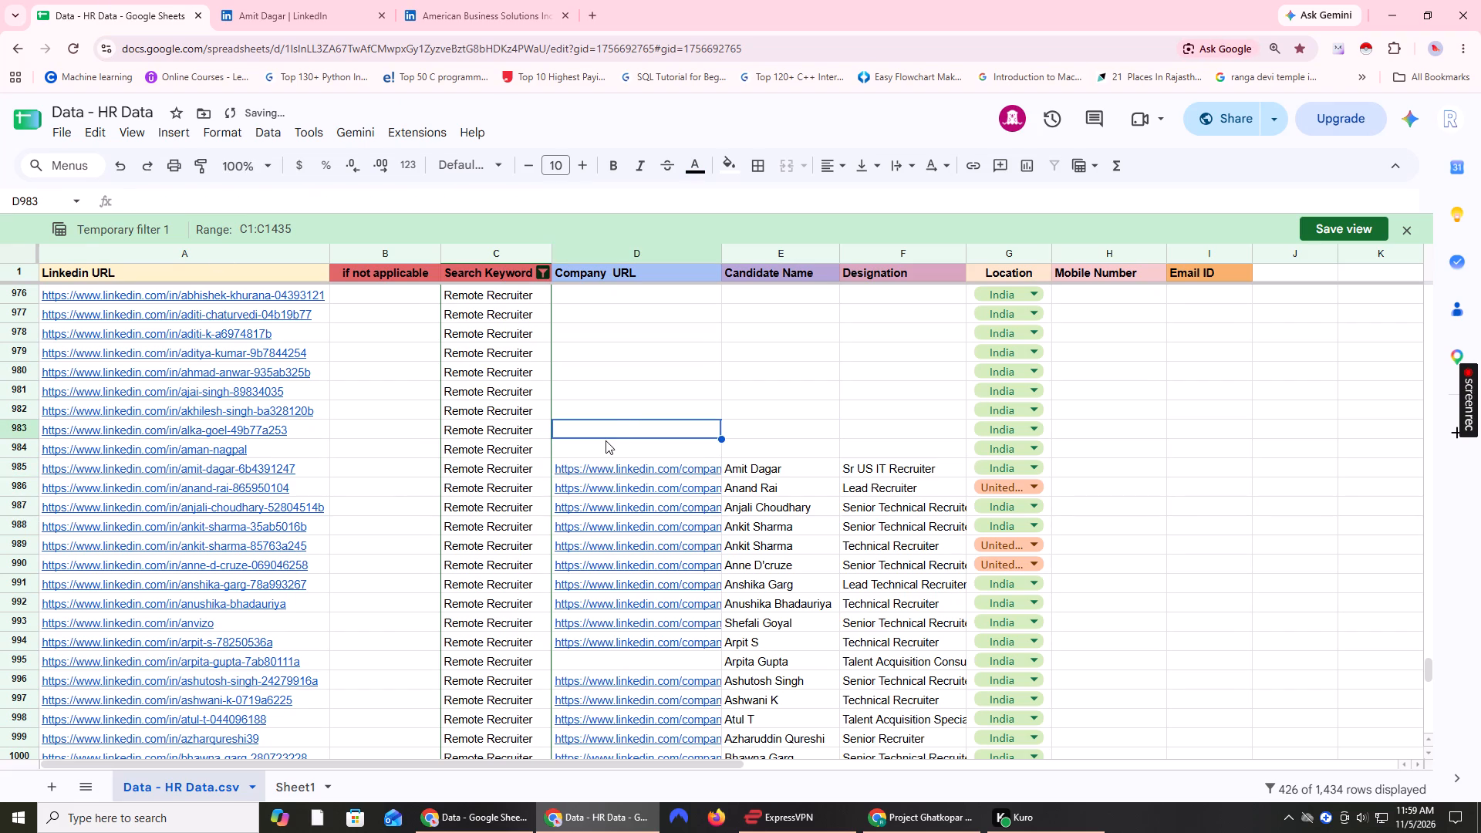
pyautogui.click(606, 440)
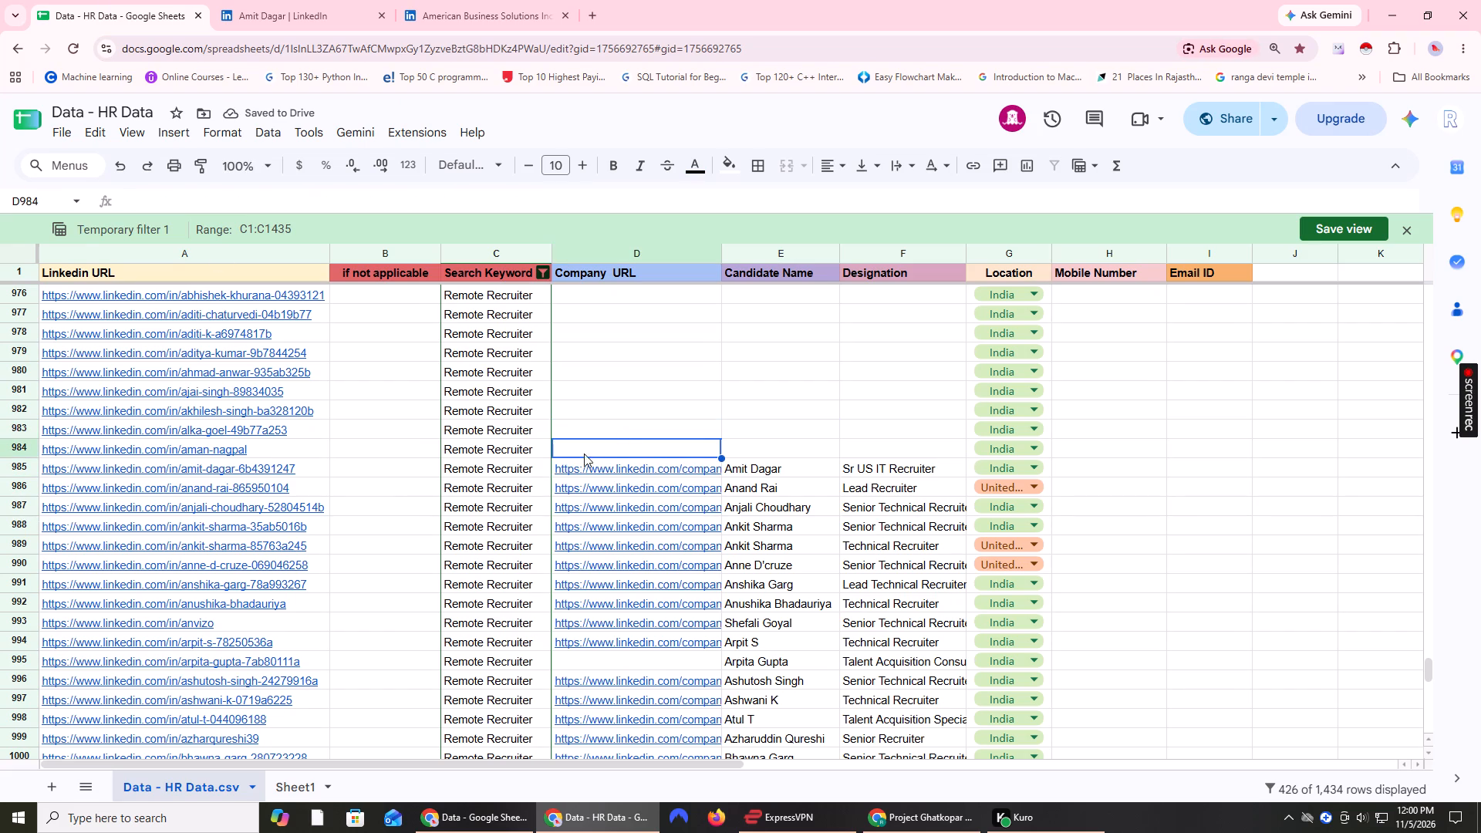
# Open the LinkedIn profile linked in row 984 and close the previous candidate's profile and company tabs.
pyautogui.click(238, 450)
pyautogui.click(157, 482)
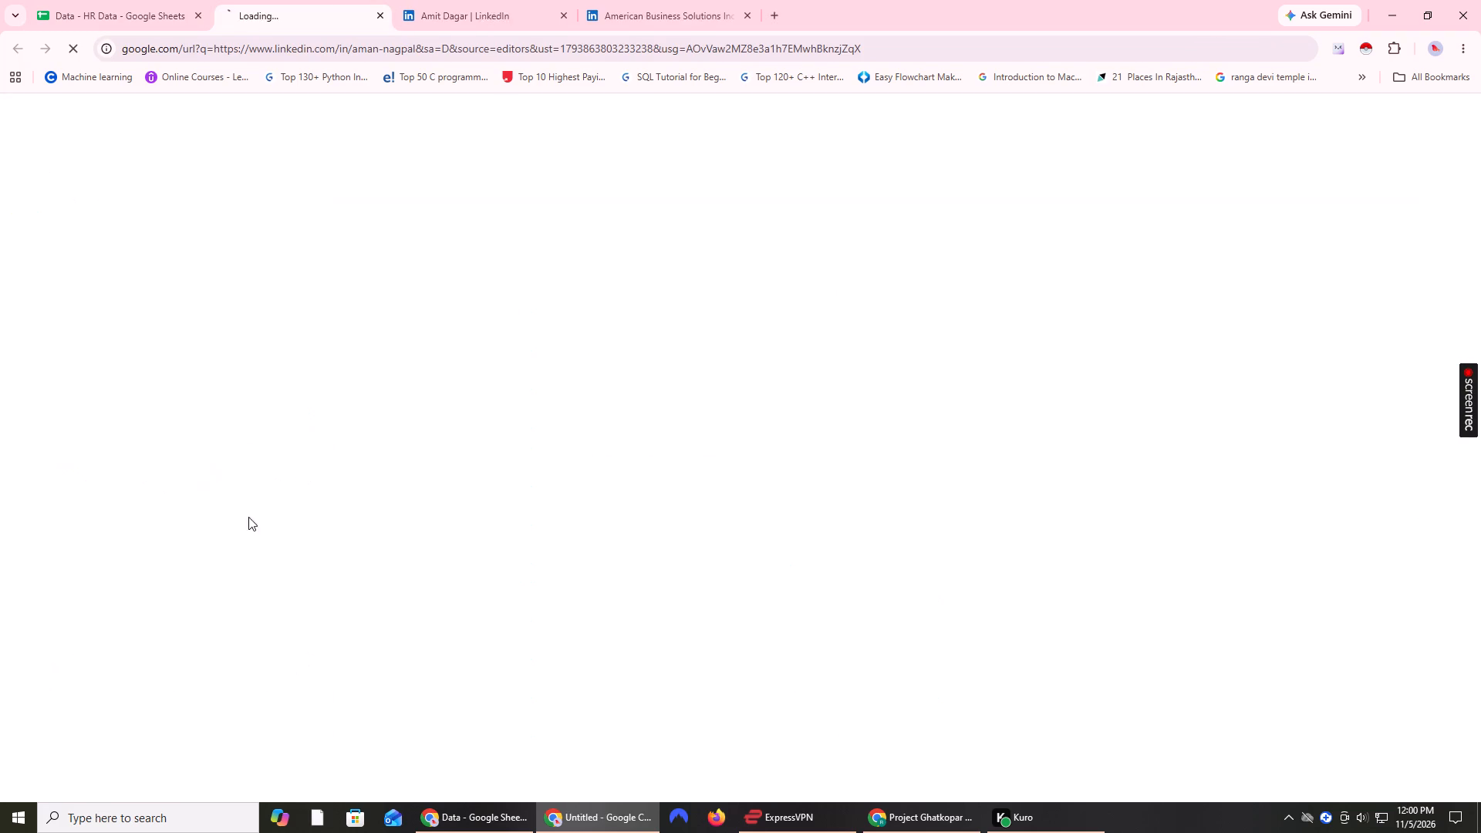
pyautogui.click(562, 19)
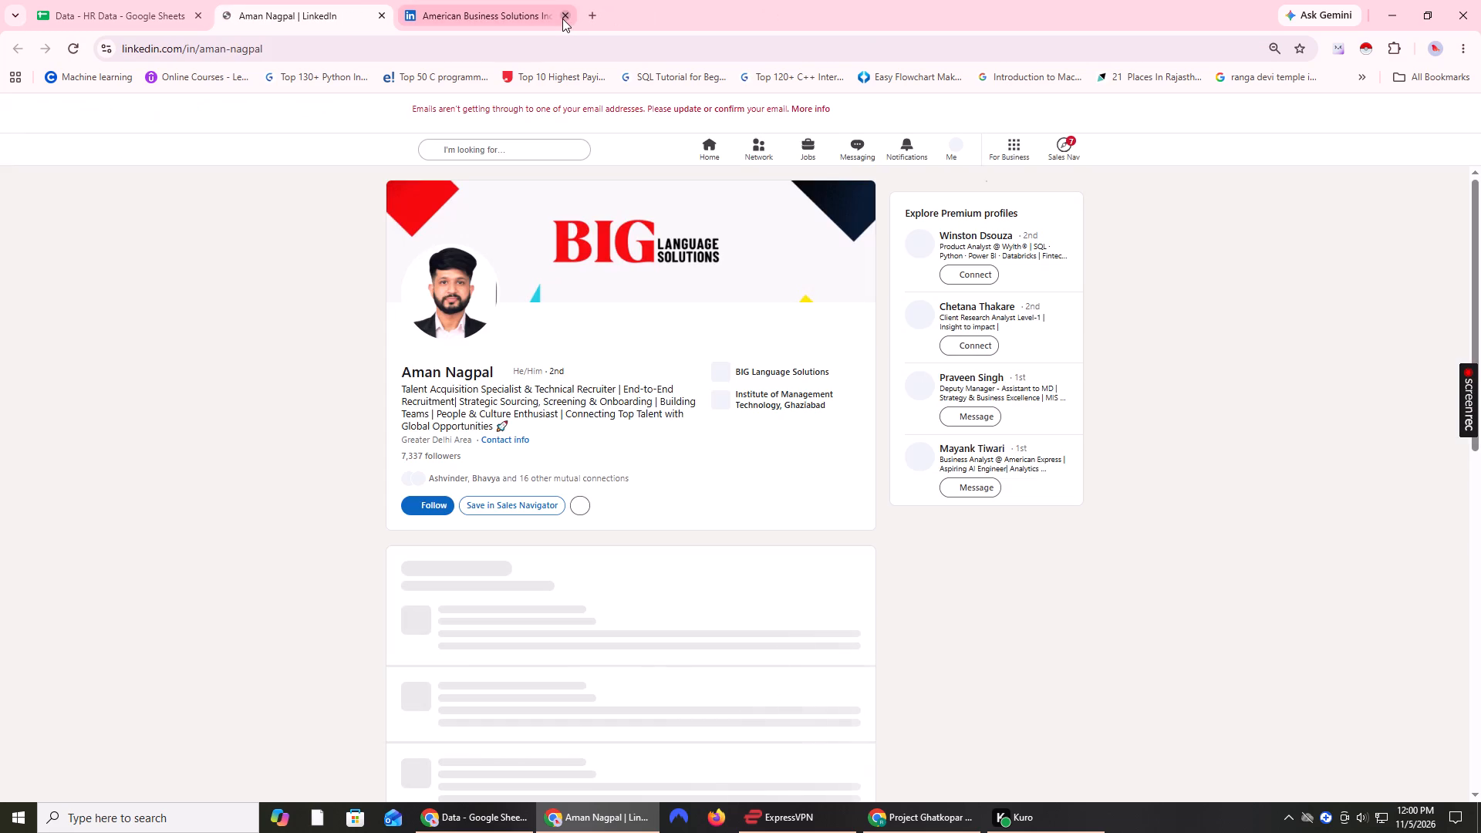
pyautogui.click(562, 19)
pyautogui.click(283, 0)
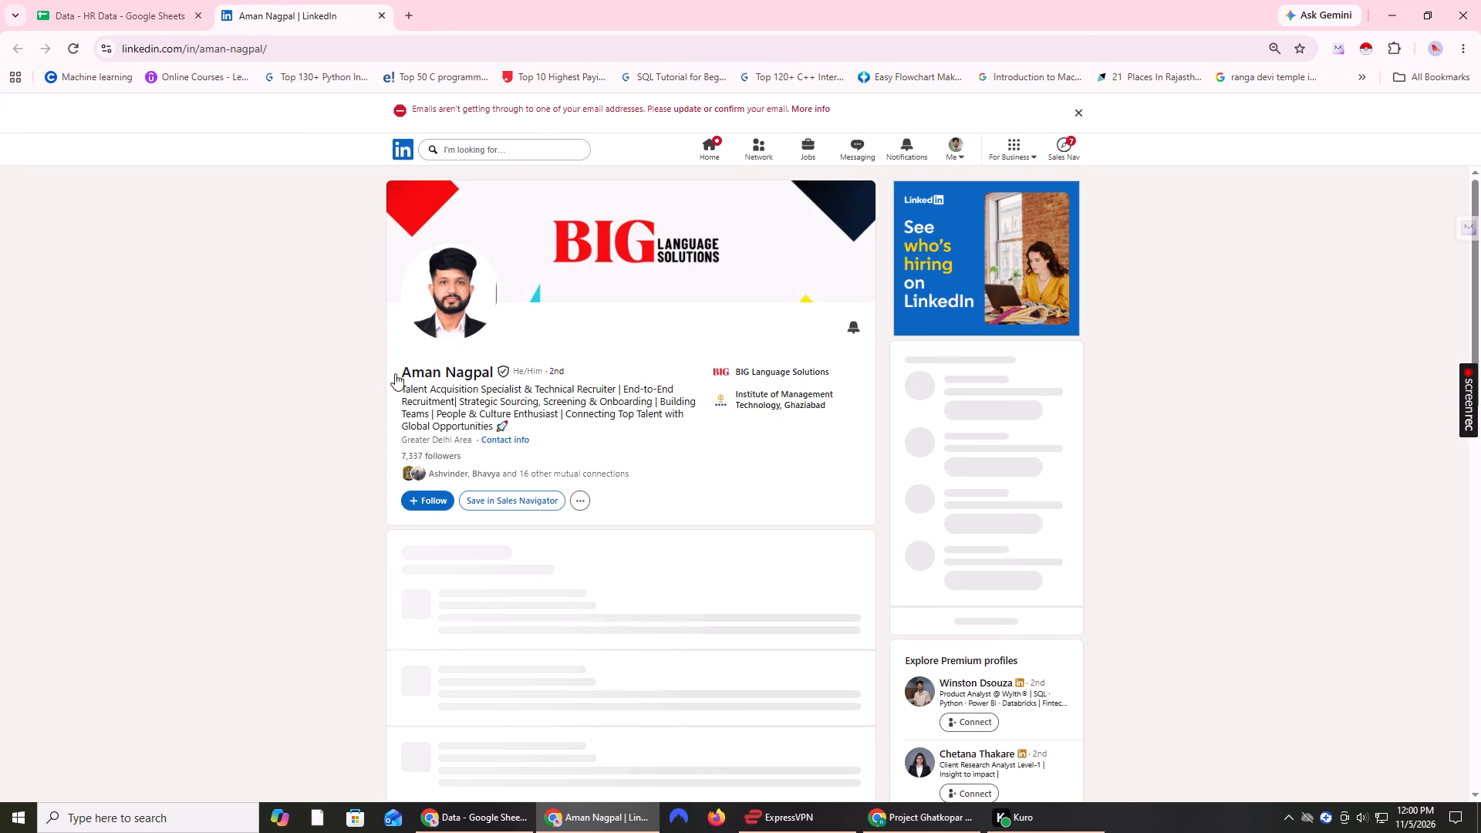
# Copy the candidate's name from the profile into row 984's Candidate Name cell.
pyautogui.moveTo(391, 372); pyautogui.dragTo(494, 370)
pyautogui.hotkey('ctrl', 'c')
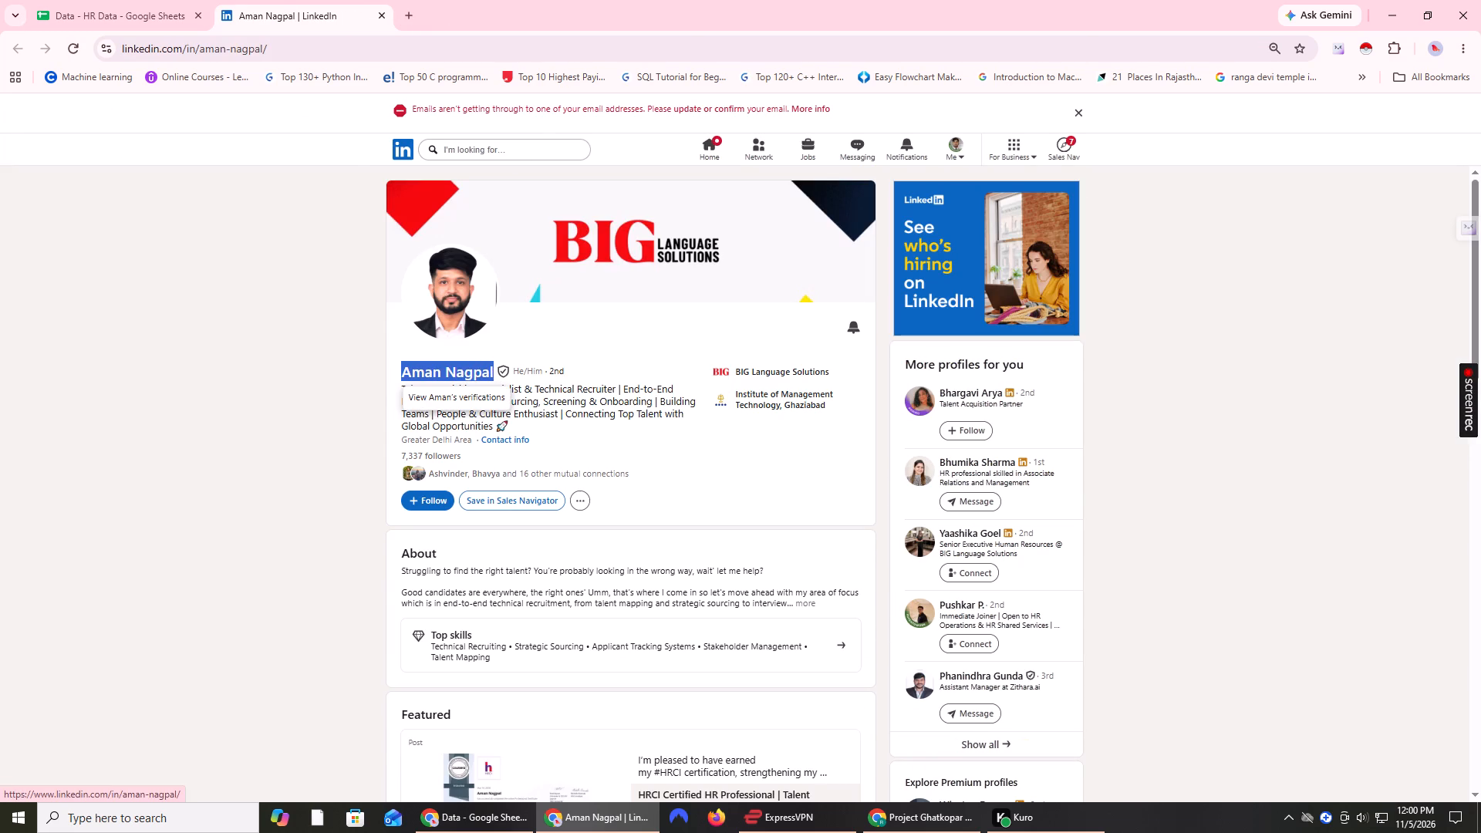
pyautogui.click(266, 390)
pyautogui.click(176, 0)
pyautogui.doubleClick(756, 455)
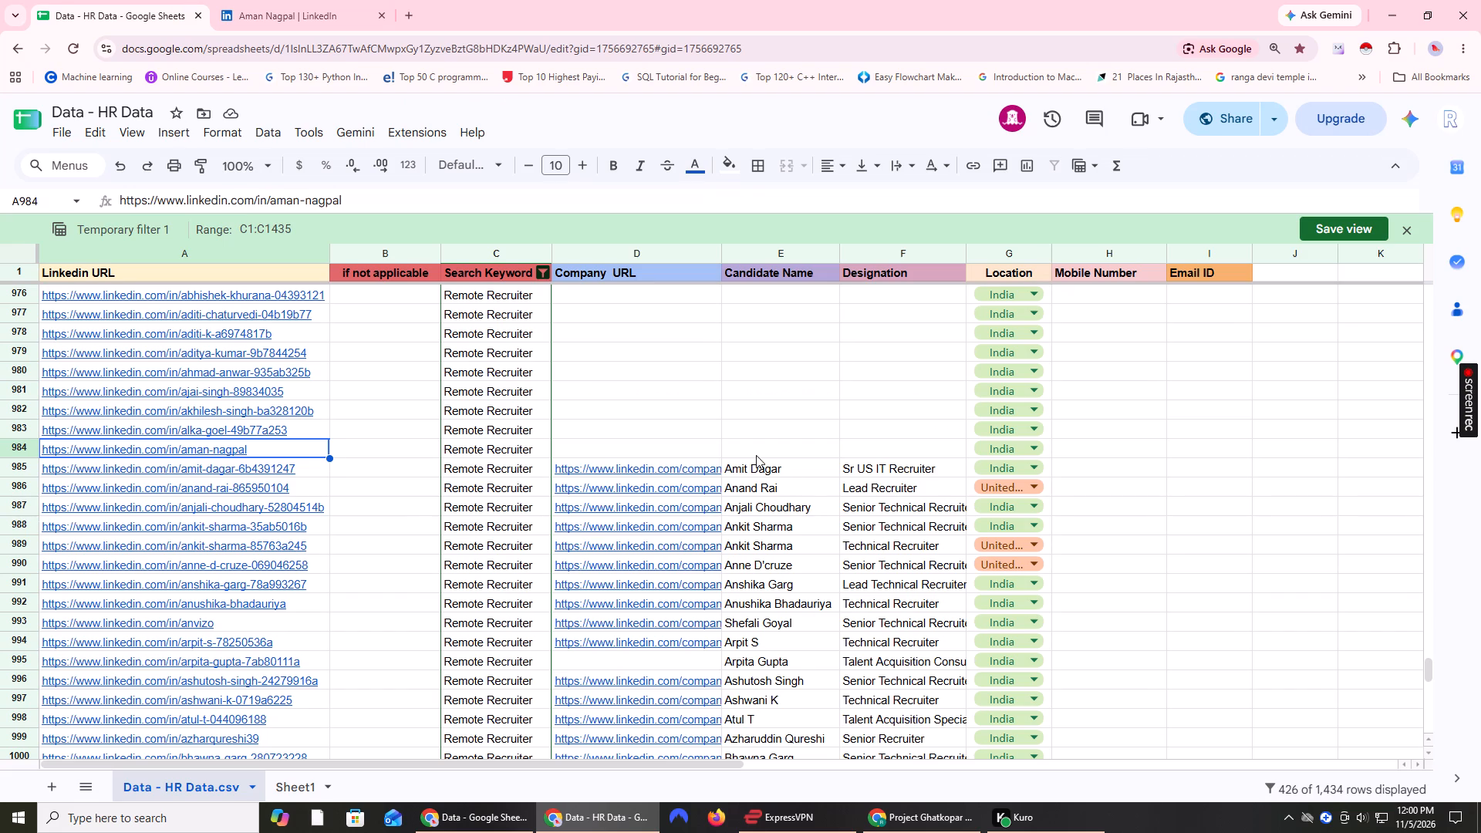
pyautogui.hotkey('ctrl', 'v')
pyautogui.click(668, 399)
# Open the BIG Language Solutions page from the profile's Experience section and copy the job title Senior Payroll Analyst into row 984's Designation cell.
pyautogui.click(282, 0)
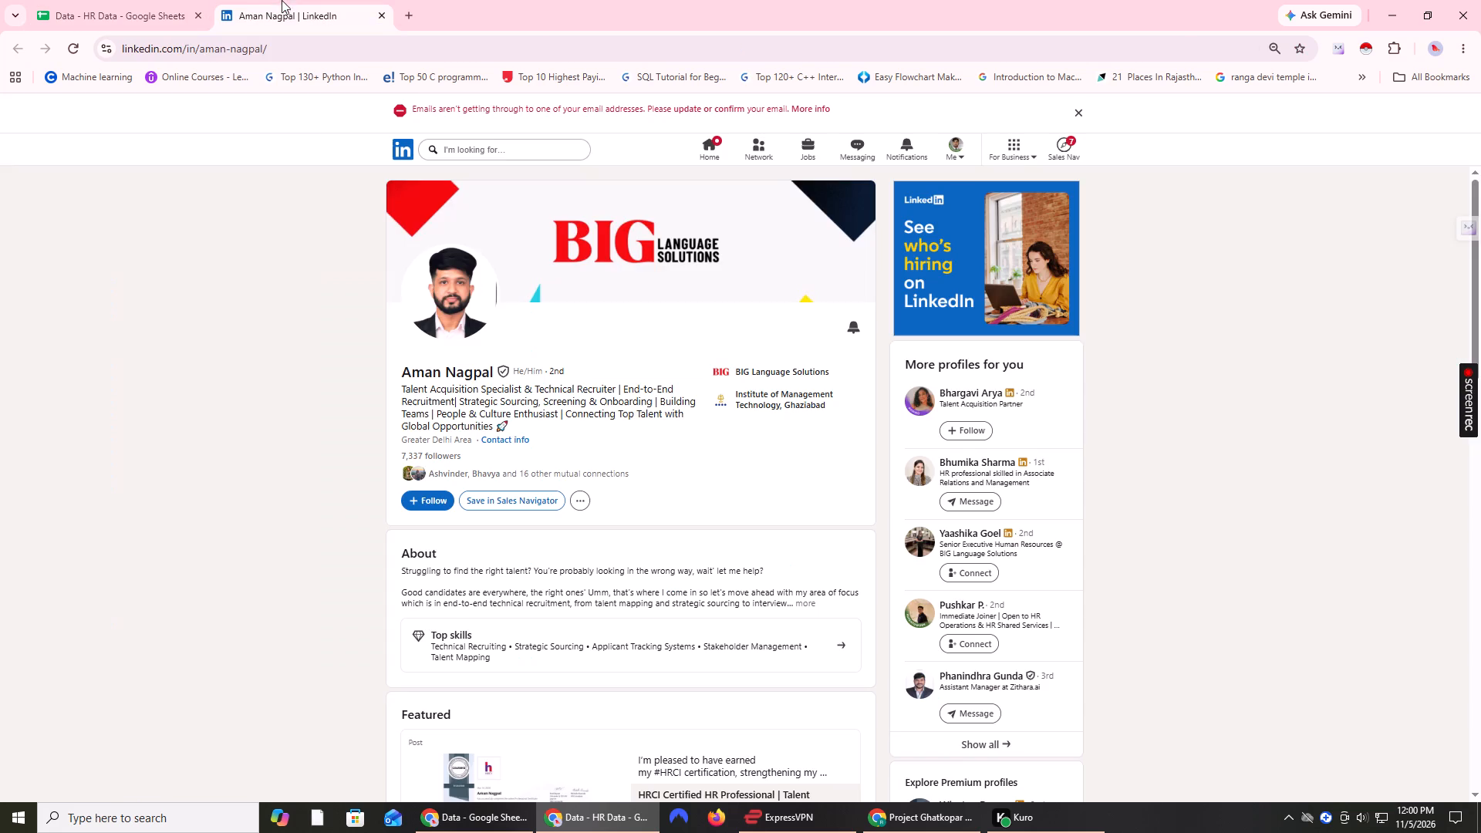
pyautogui.scroll(-2, 503, 424)
pyautogui.scroll(1, 503, 424)
pyautogui.scroll(-4, 502, 424)
pyautogui.scroll(1, 502, 424)
pyautogui.scroll(-3, 502, 424)
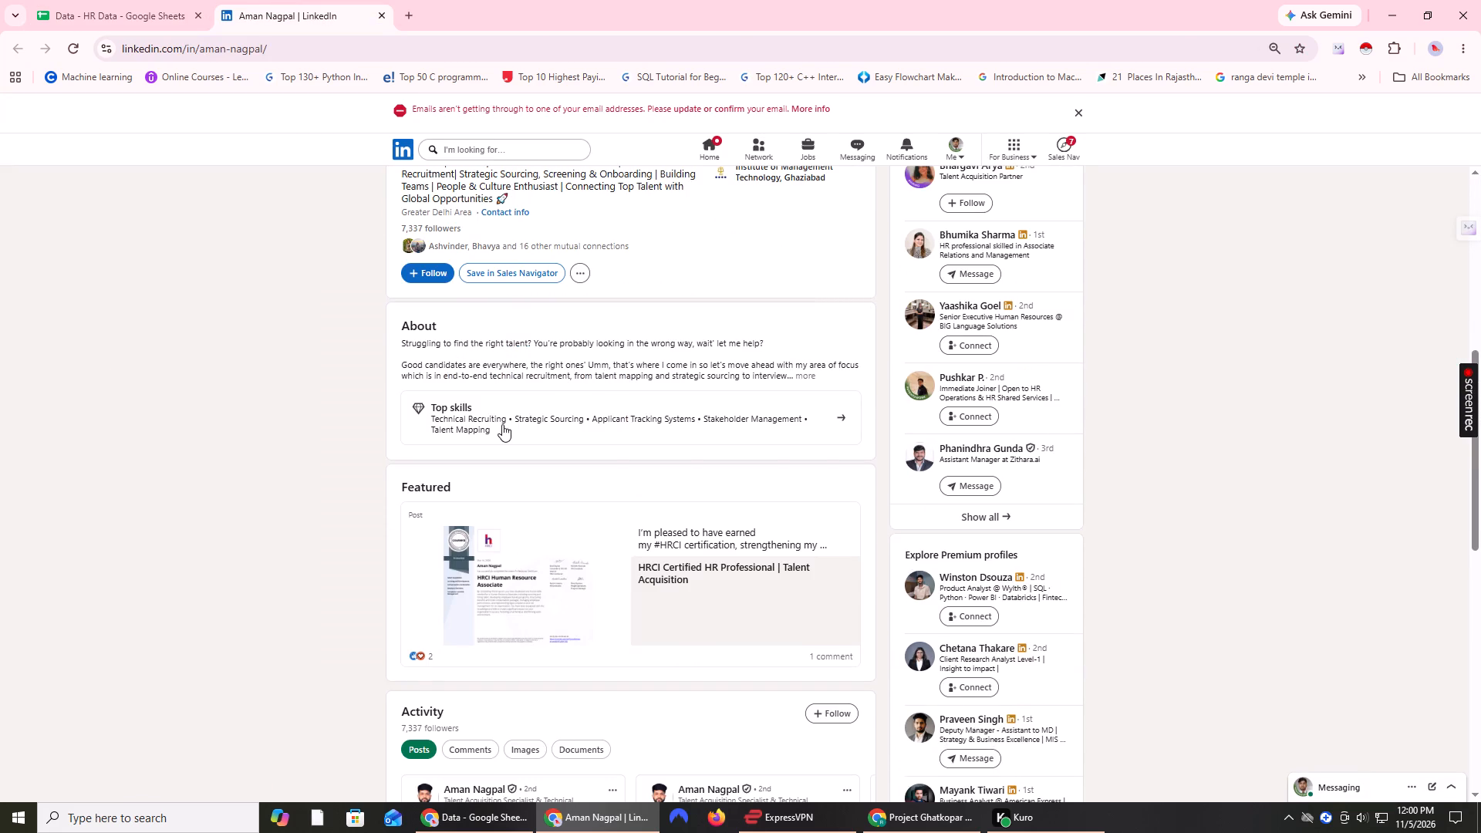
pyautogui.scroll(-2, 502, 424)
pyautogui.scroll(1, 502, 424)
pyautogui.scroll(-4, 502, 424)
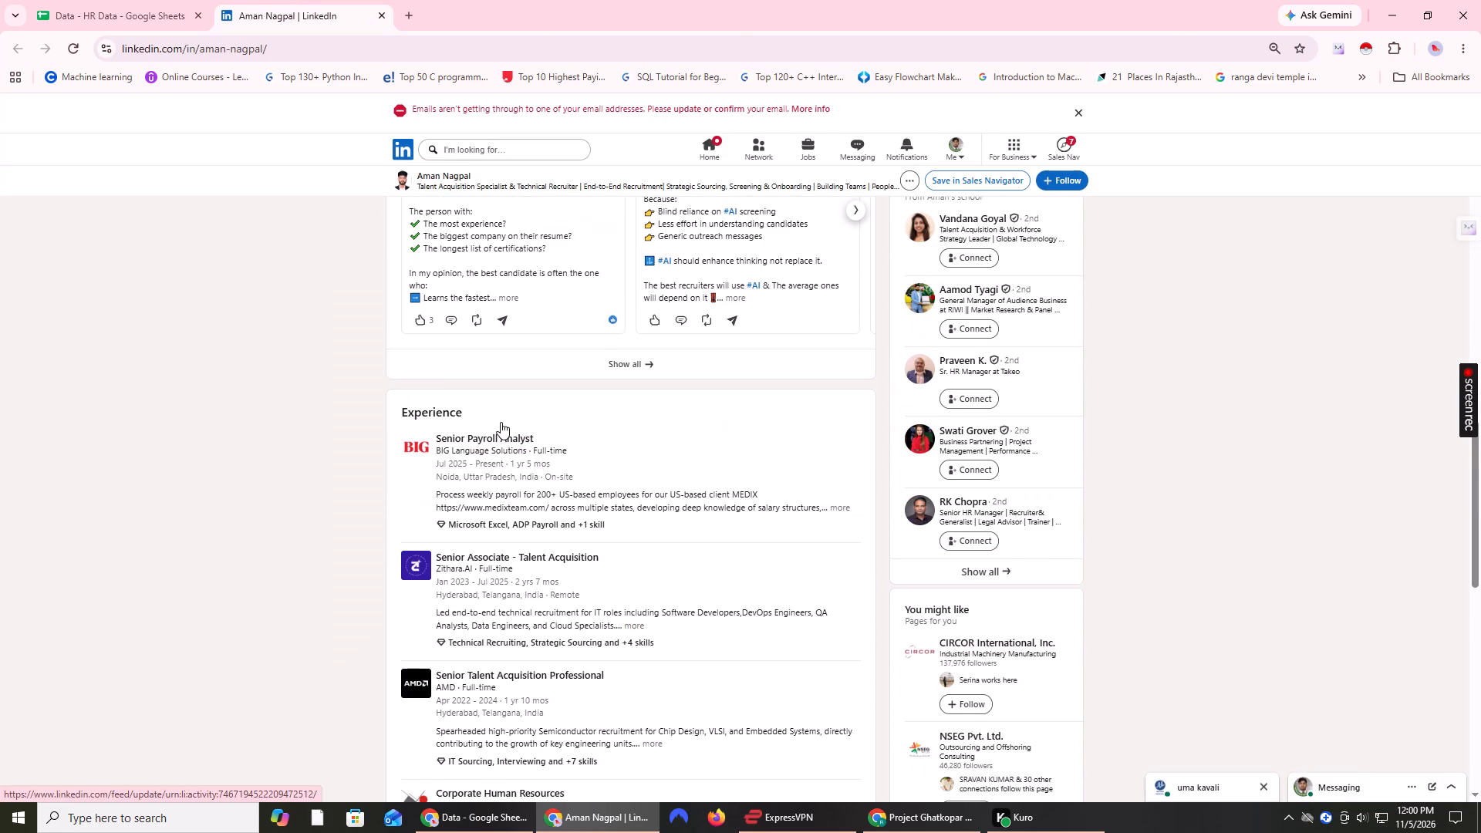
pyautogui.keyDown('ctrl'); pyautogui.click(401, 438); pyautogui.keyUp('ctrl')
pyautogui.click(434, 423)
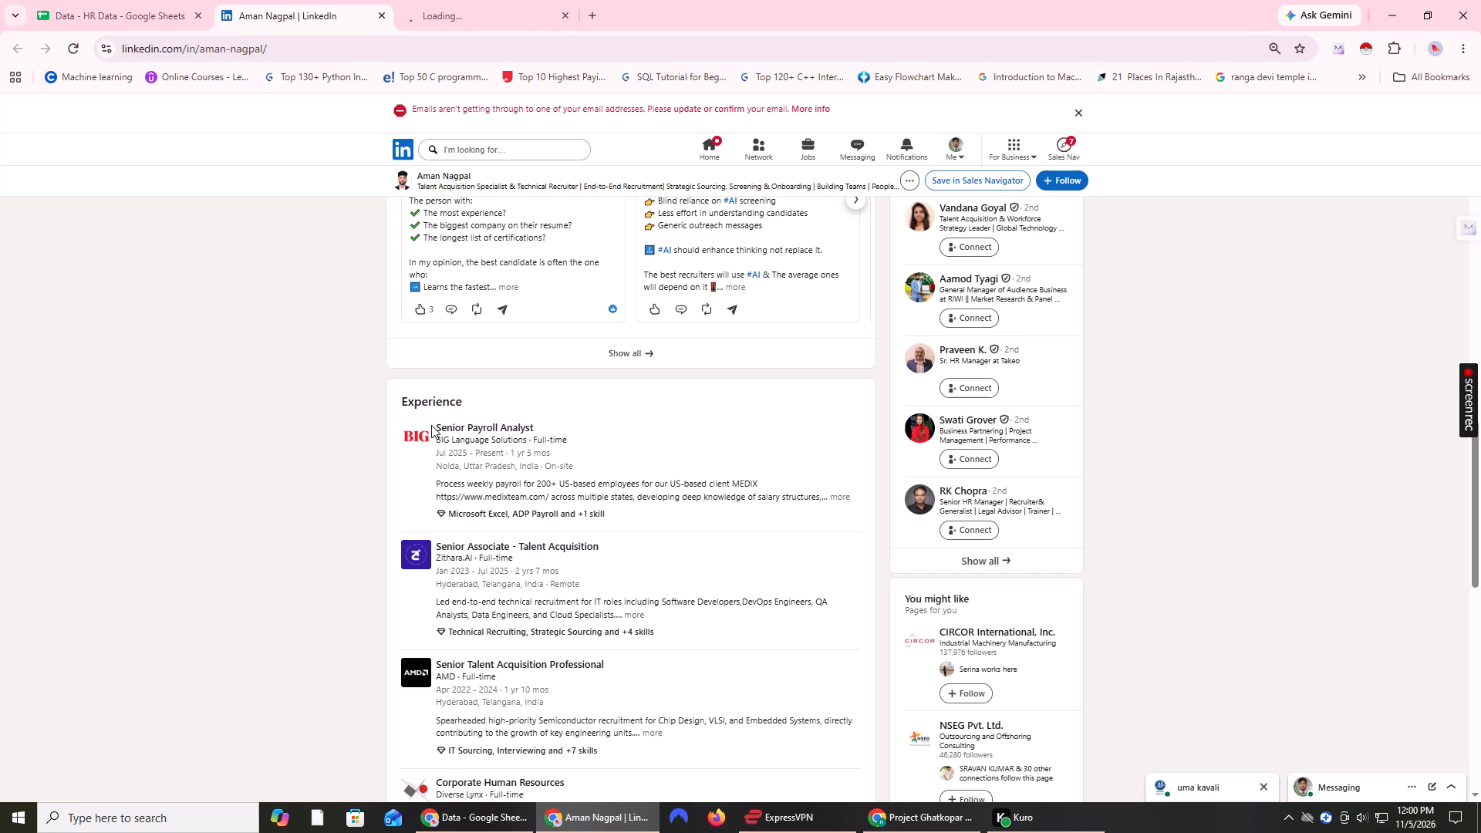
pyautogui.moveTo(431, 425); pyautogui.dragTo(548, 430)
pyautogui.hotkey('ctrl', 'c')
pyautogui.click(104, 0)
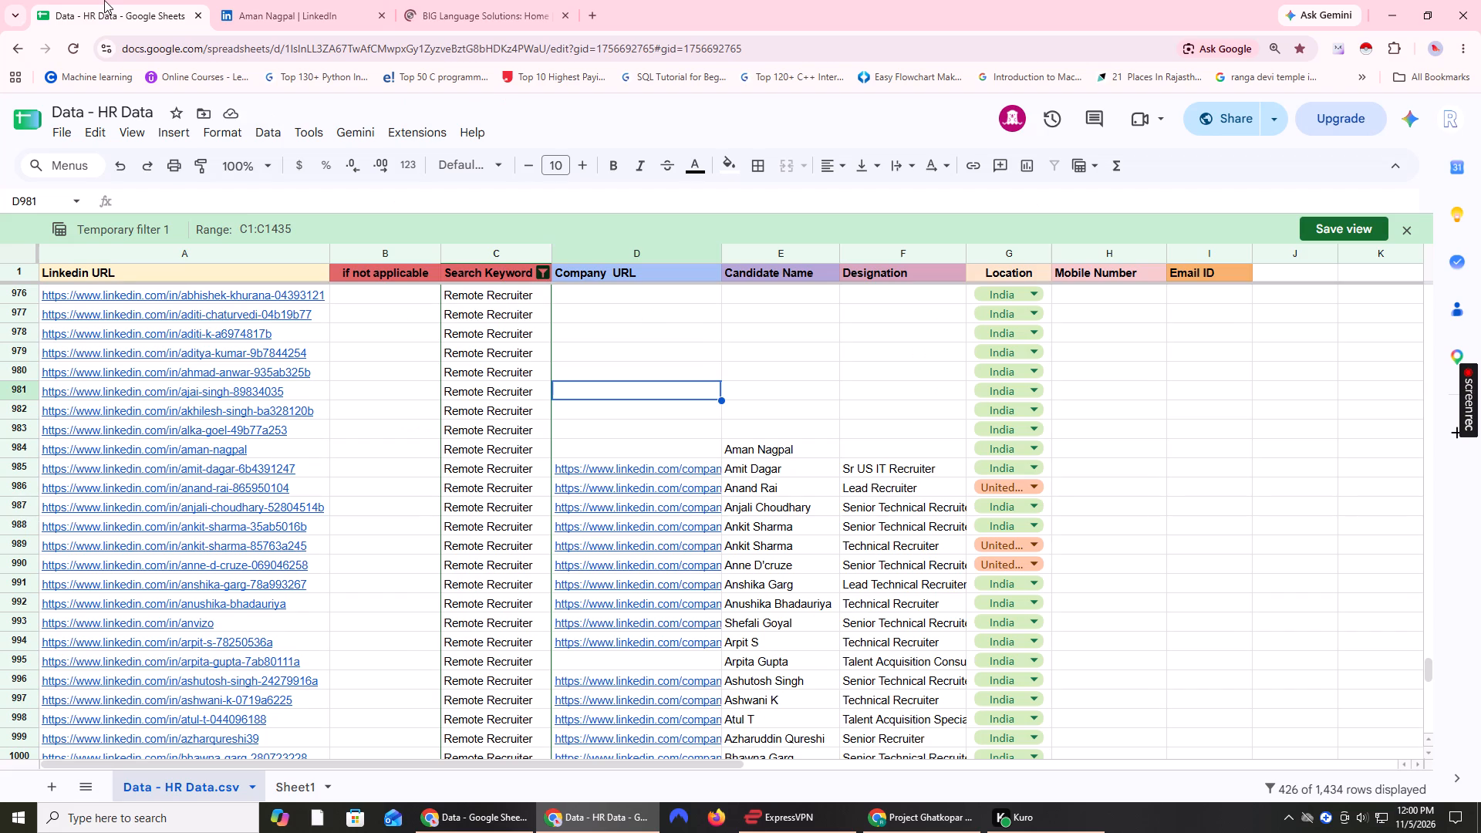
pyautogui.doubleClick(862, 452)
pyautogui.hotkey('ctrl', 'v')
pyautogui.click(749, 410)
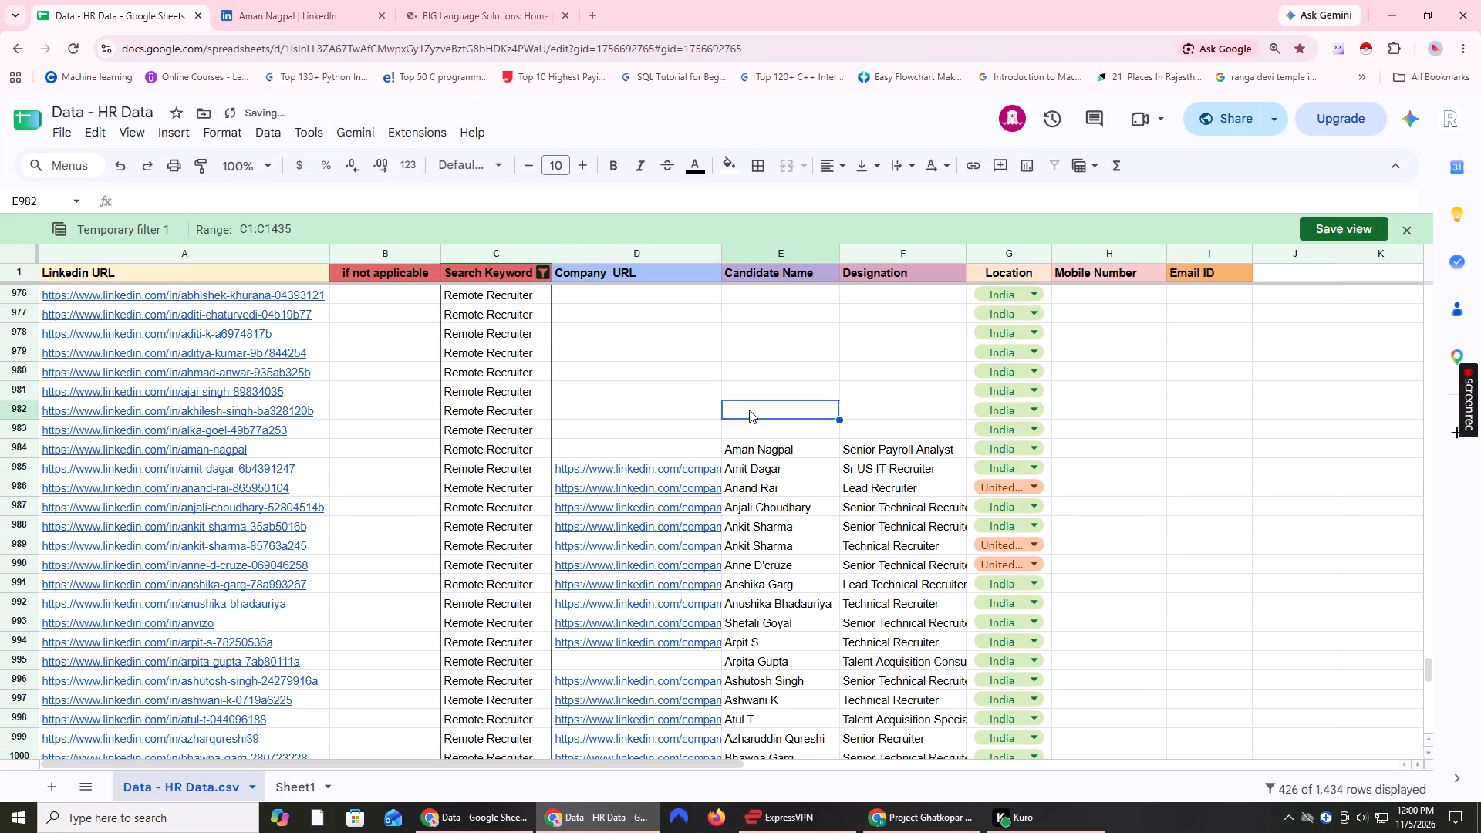
# Copy the BIG Language Solutions company page address into the Company URL cell of row 984.
pyautogui.click(267, 0)
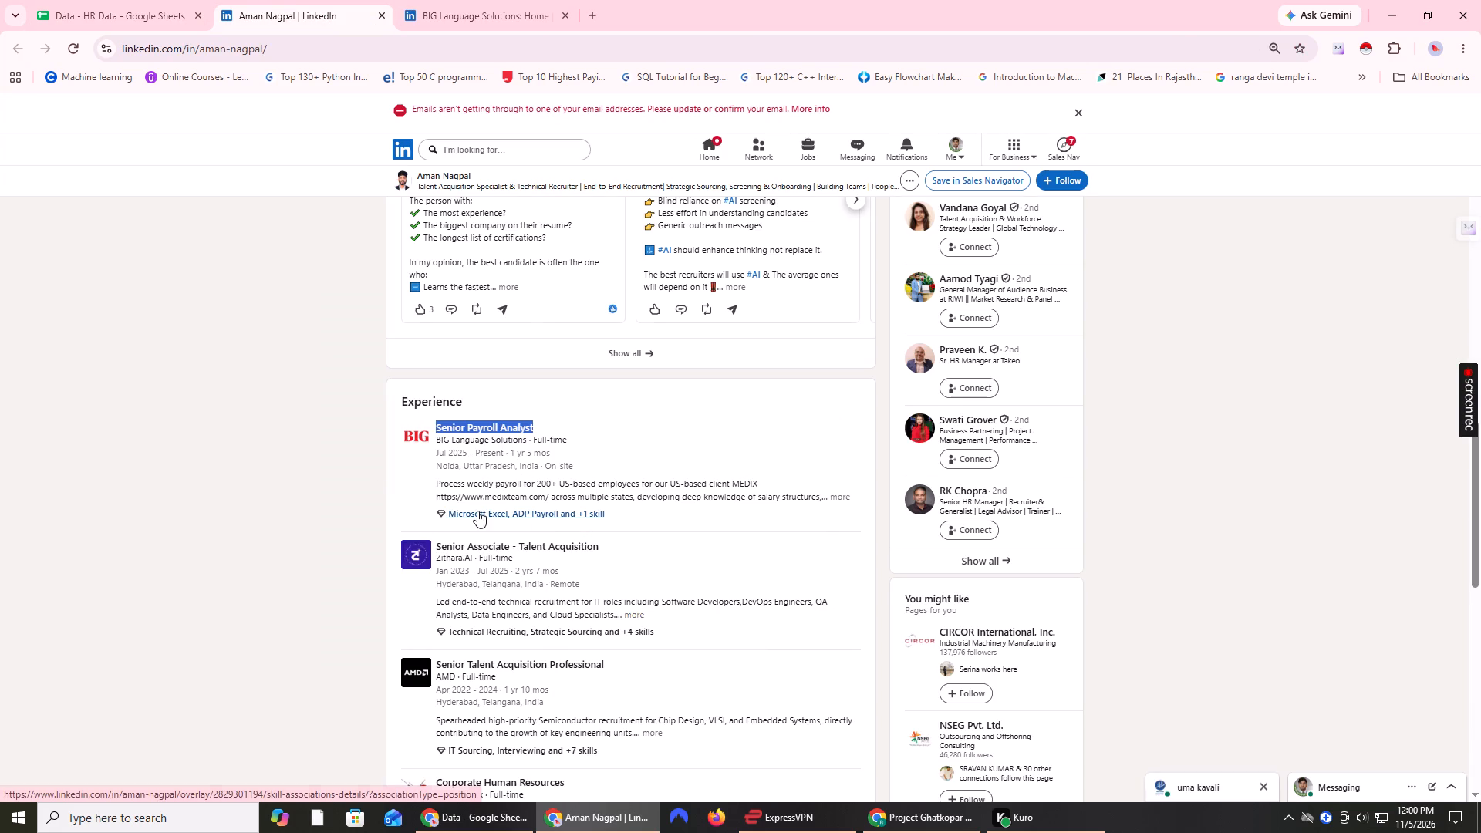
pyautogui.click(493, 0)
pyautogui.click(458, 42)
pyautogui.hotkey('ctrl', 'c')
pyautogui.click(96, 0)
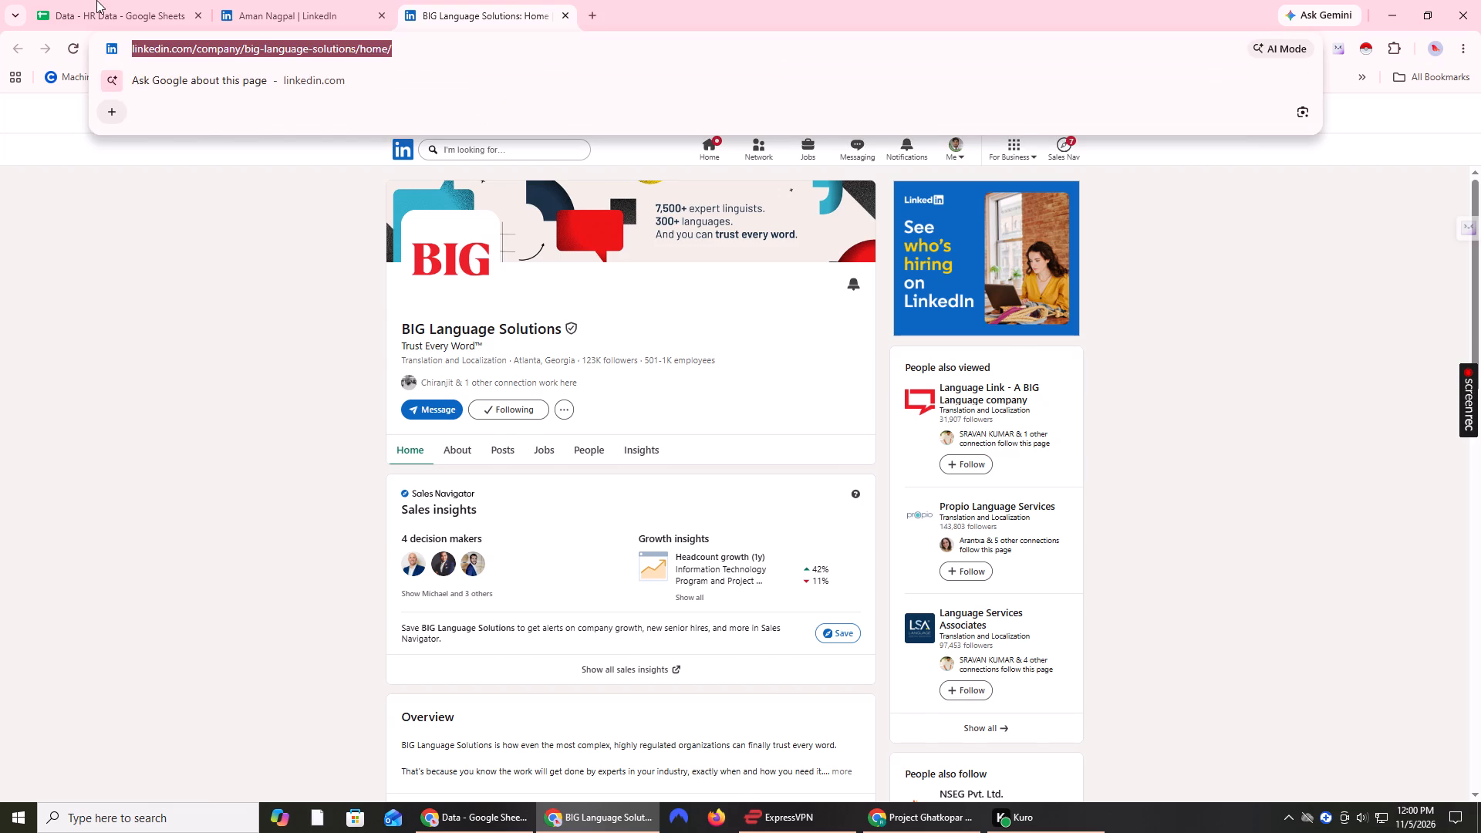
pyautogui.doubleClick(673, 445)
pyautogui.hotkey('ctrl', 'v')
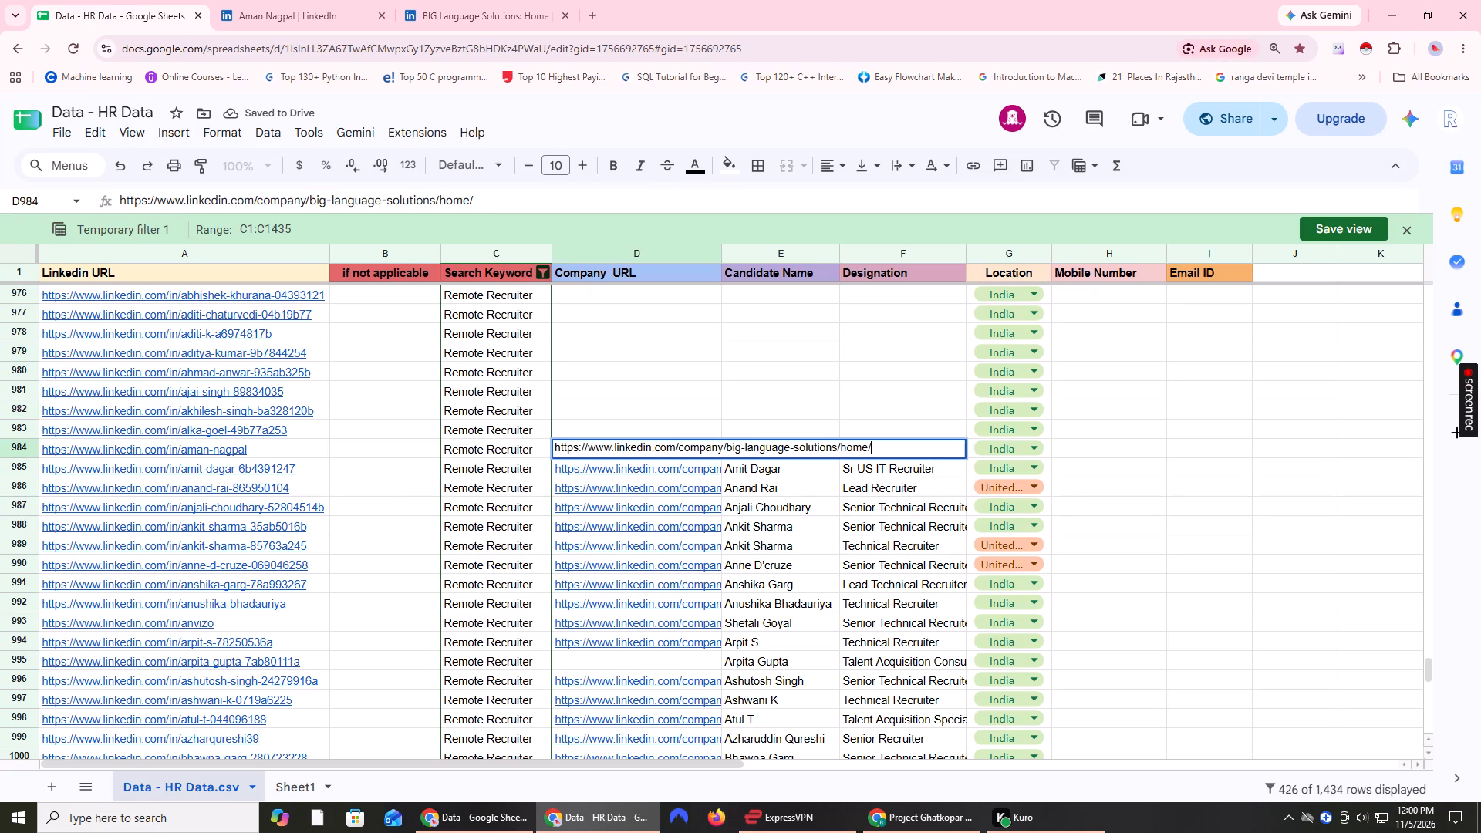
pyautogui.click(697, 356)
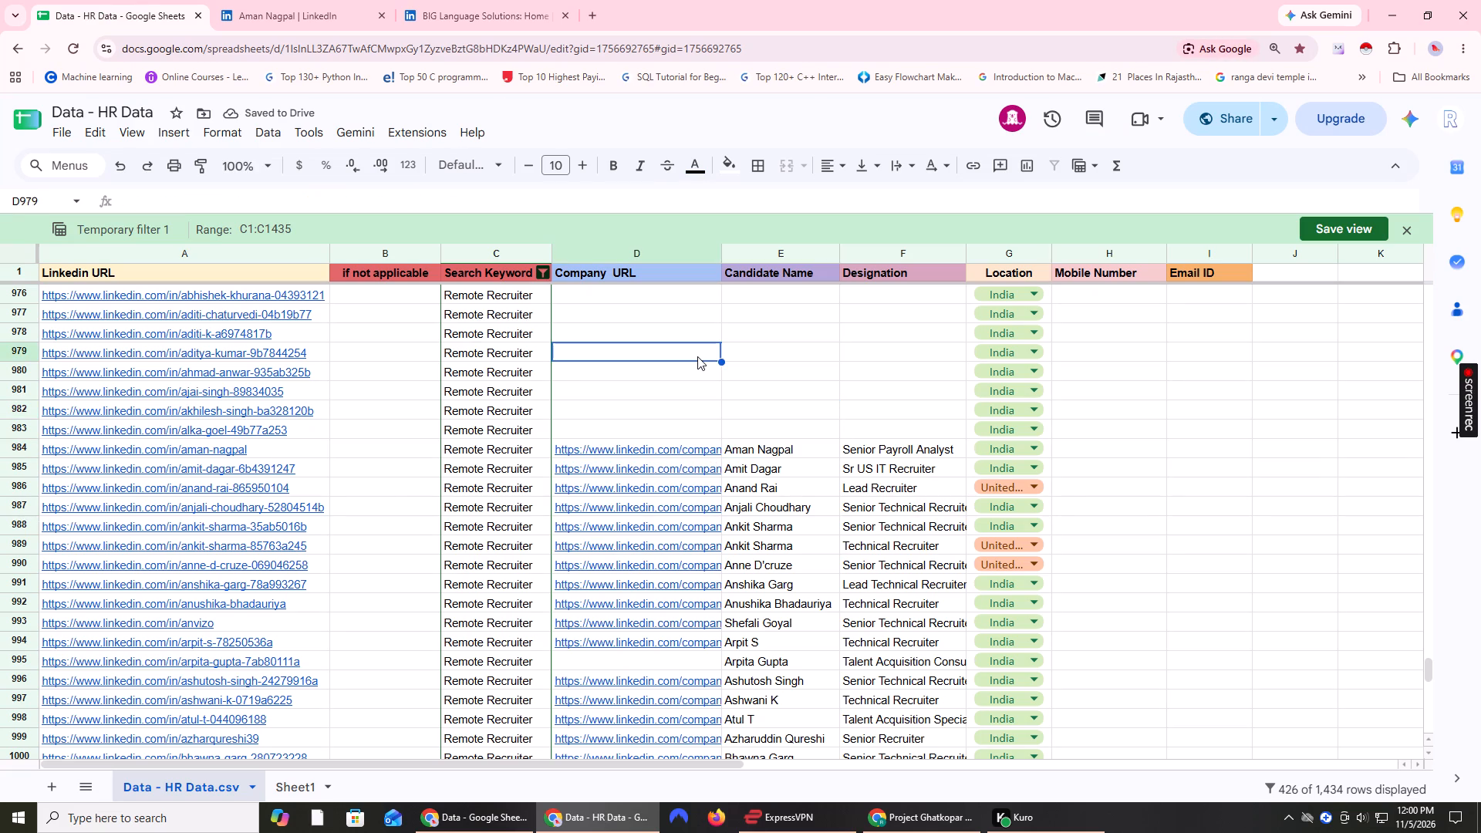
# Open the LinkedIn profile linked in row 983 and close the previous candidate's profile and company tabs.
pyautogui.click(647, 423)
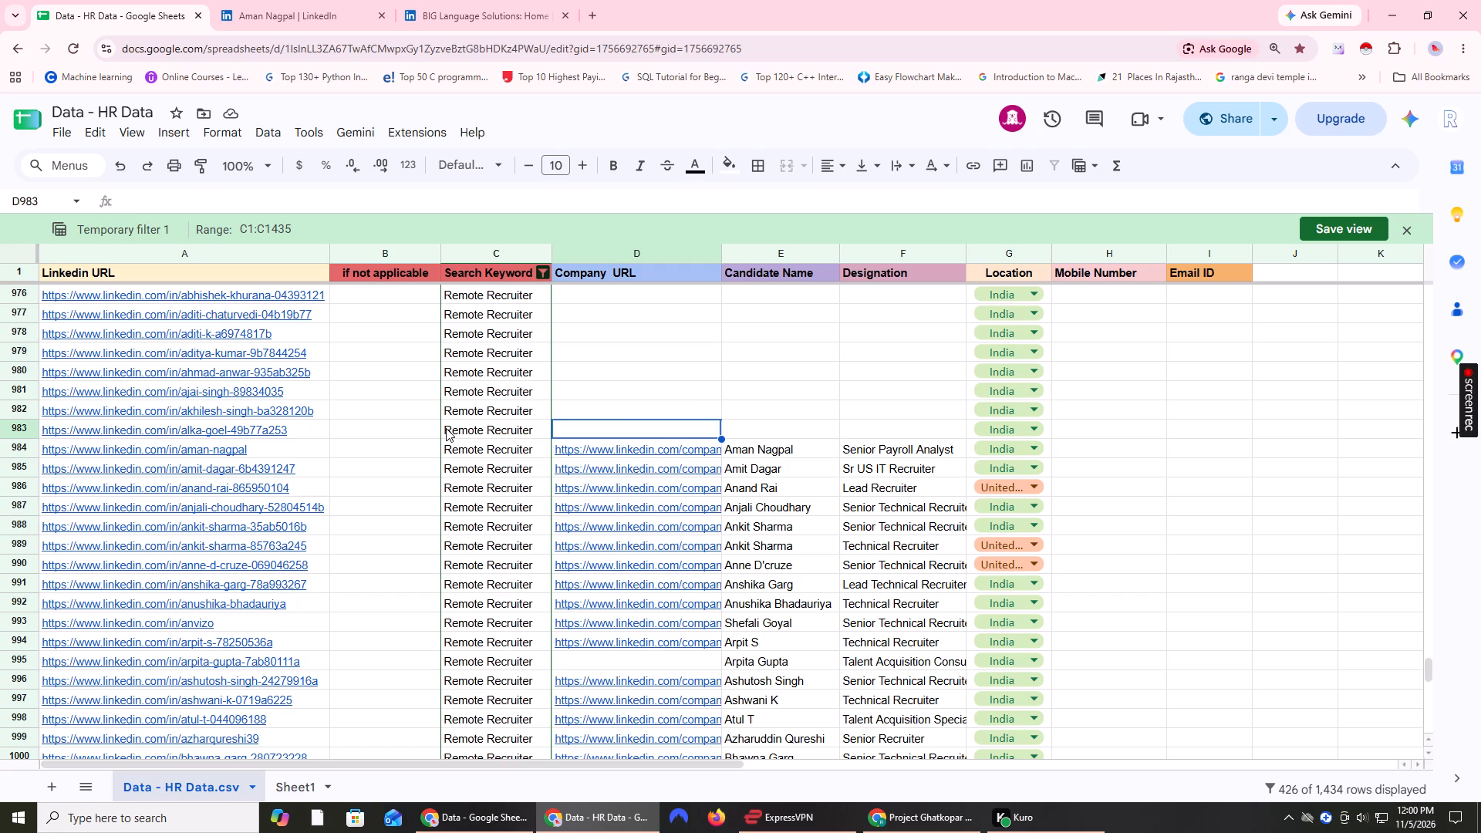
pyautogui.press('Left')
pyautogui.press('Left')
pyautogui.press('Left')
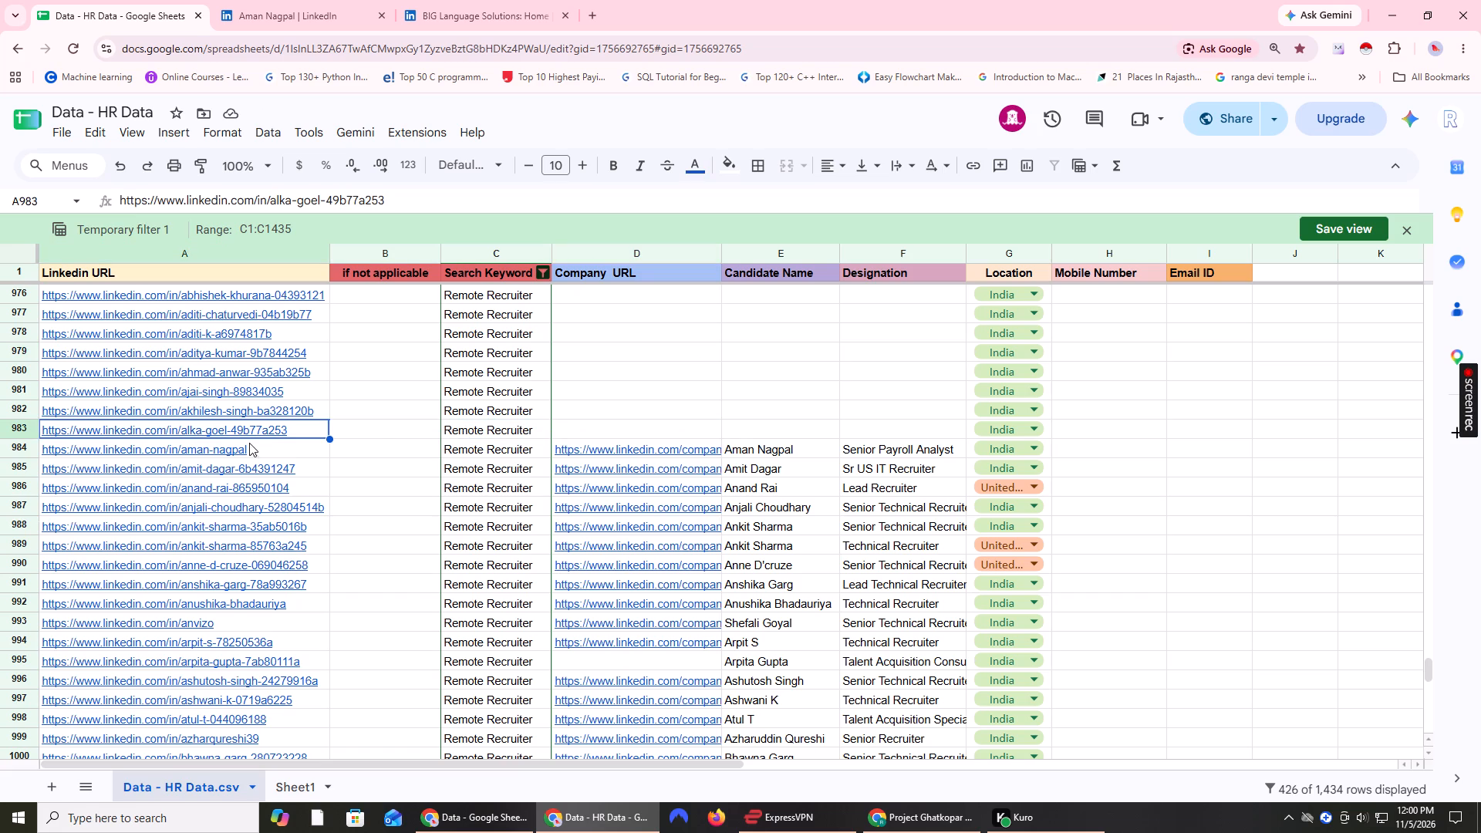
pyautogui.click(233, 428)
pyautogui.click(157, 459)
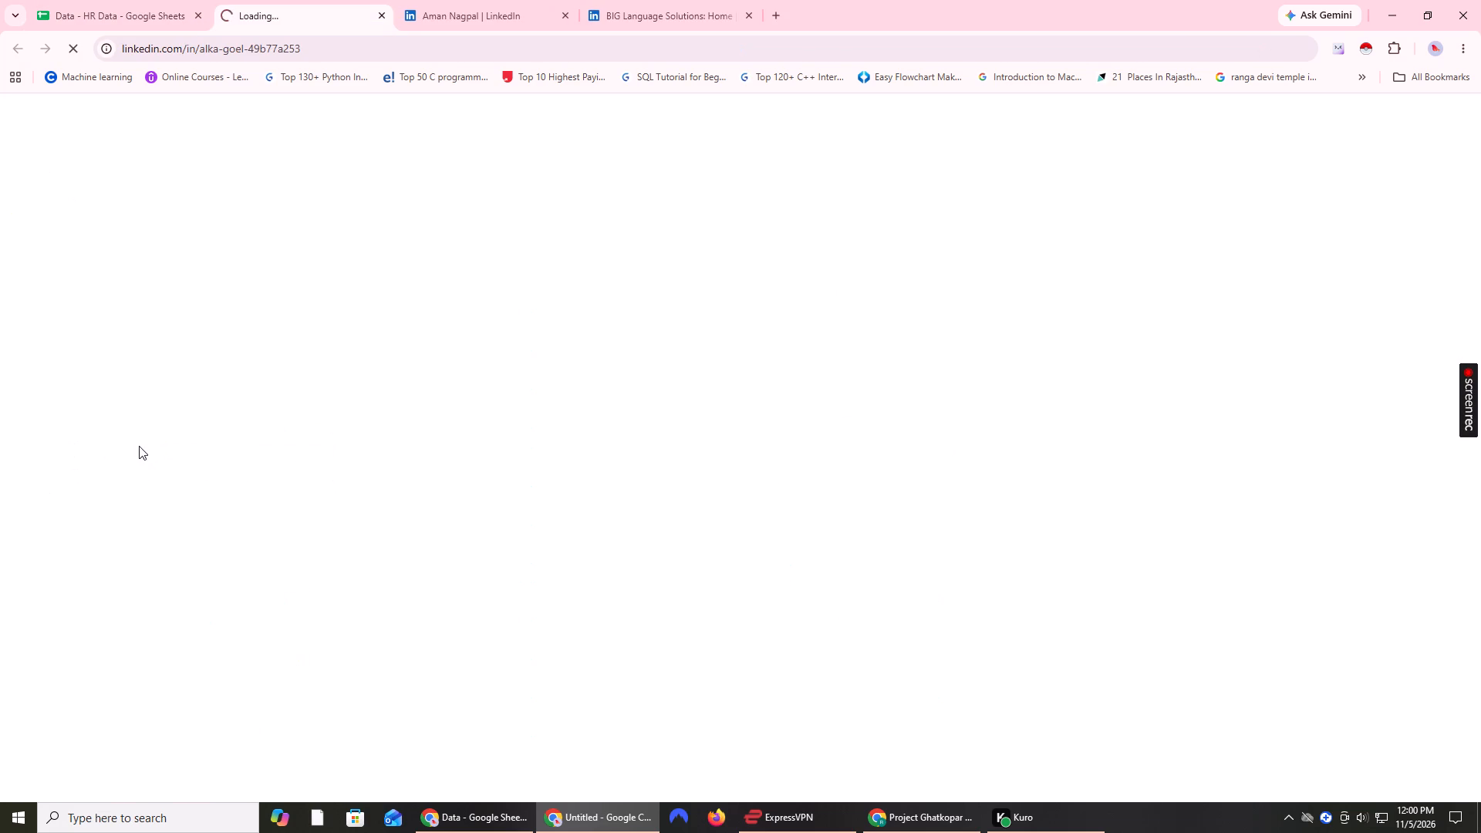
pyautogui.click(566, 15)
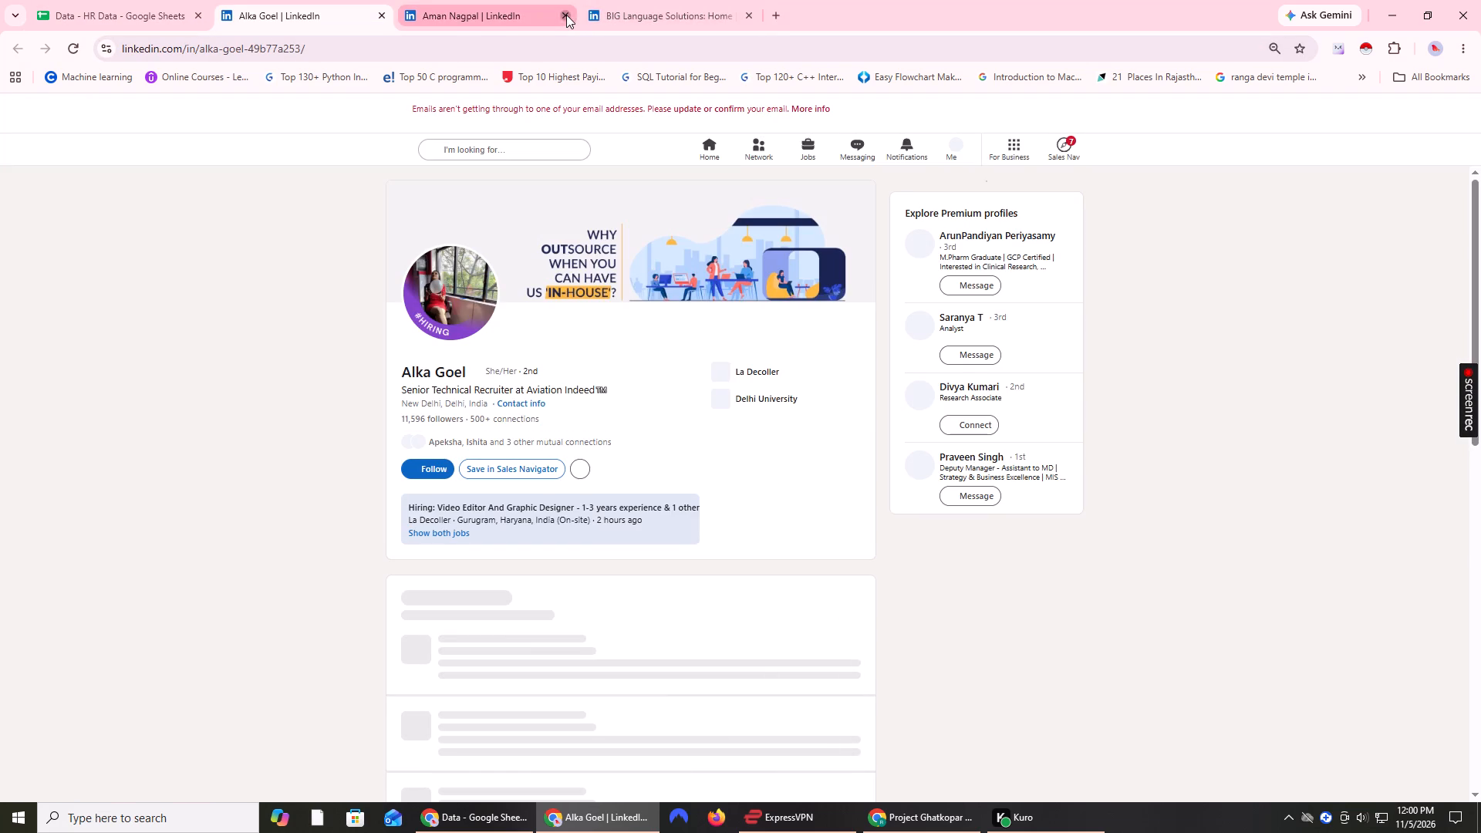
pyautogui.click(566, 15)
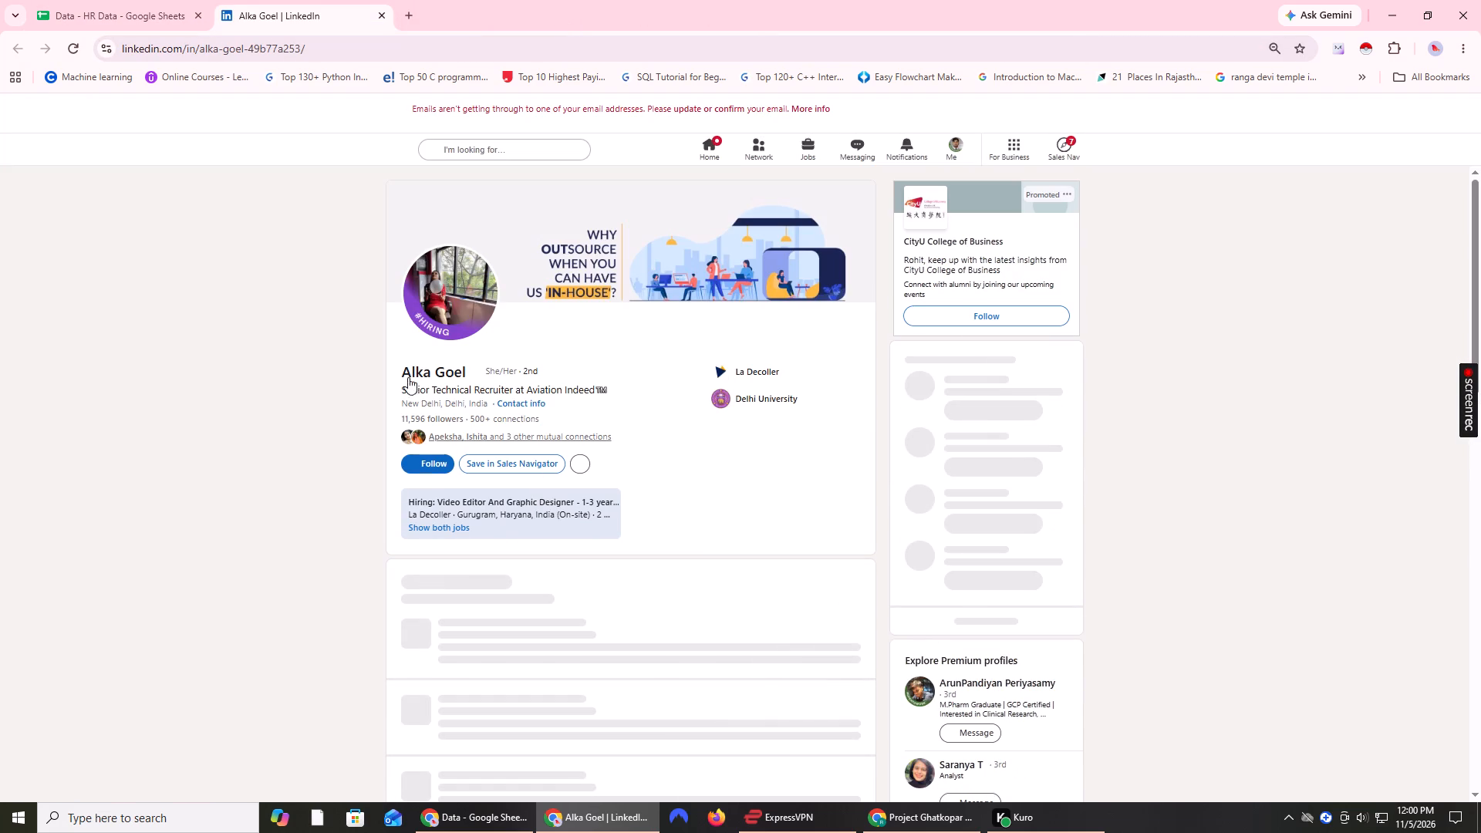
# Copy the candidate's name from the profile into row 983's Candidate Name cell.
pyautogui.moveTo(397, 371); pyautogui.dragTo(479, 366)
pyautogui.hotkey('ctrl', 'c')
pyautogui.click(165, 299)
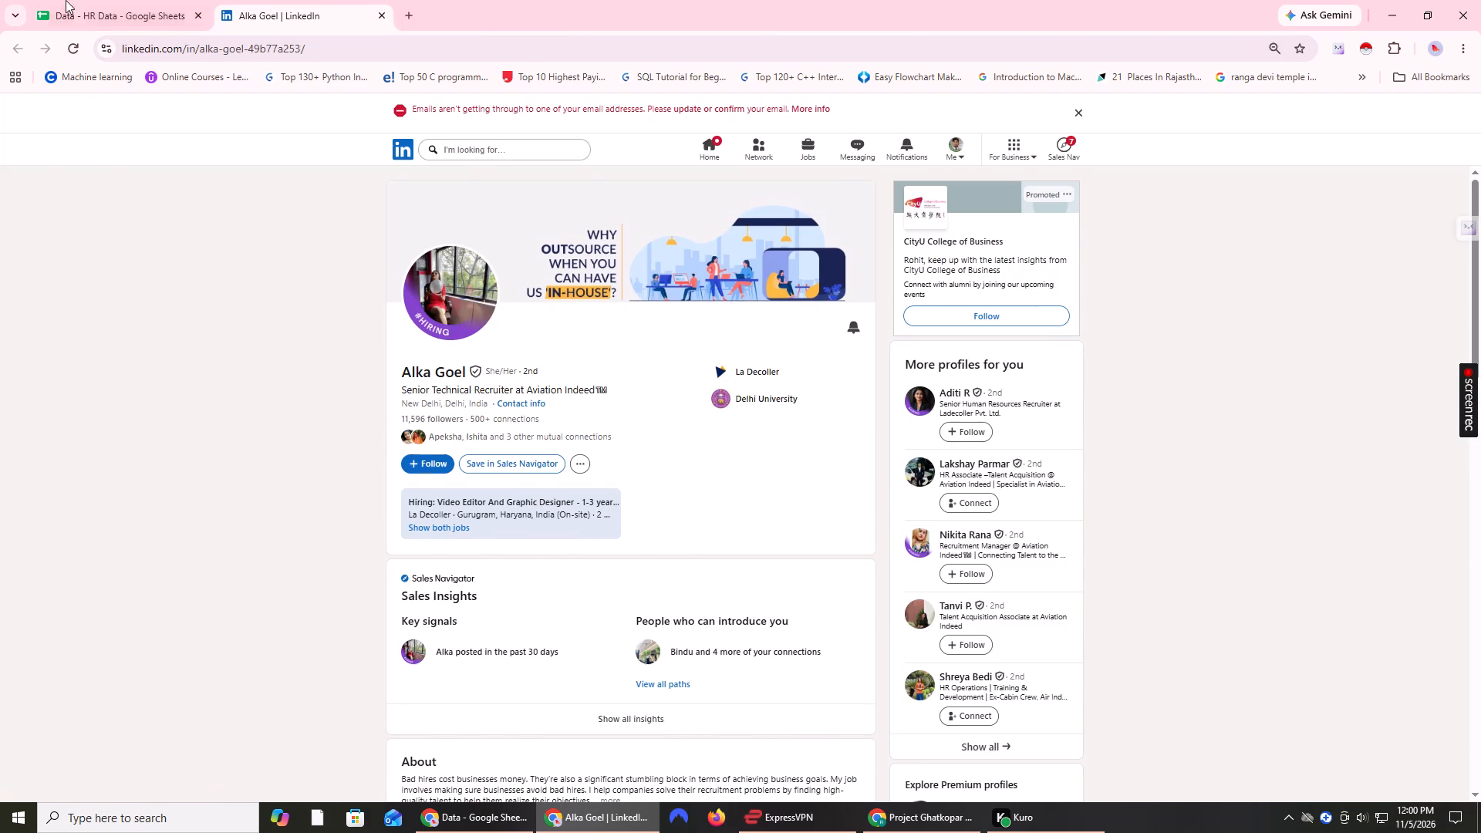
pyautogui.click(66, 0)
pyautogui.doubleClick(760, 440)
pyautogui.hotkey('ctrl', 'v')
pyautogui.click(681, 413)
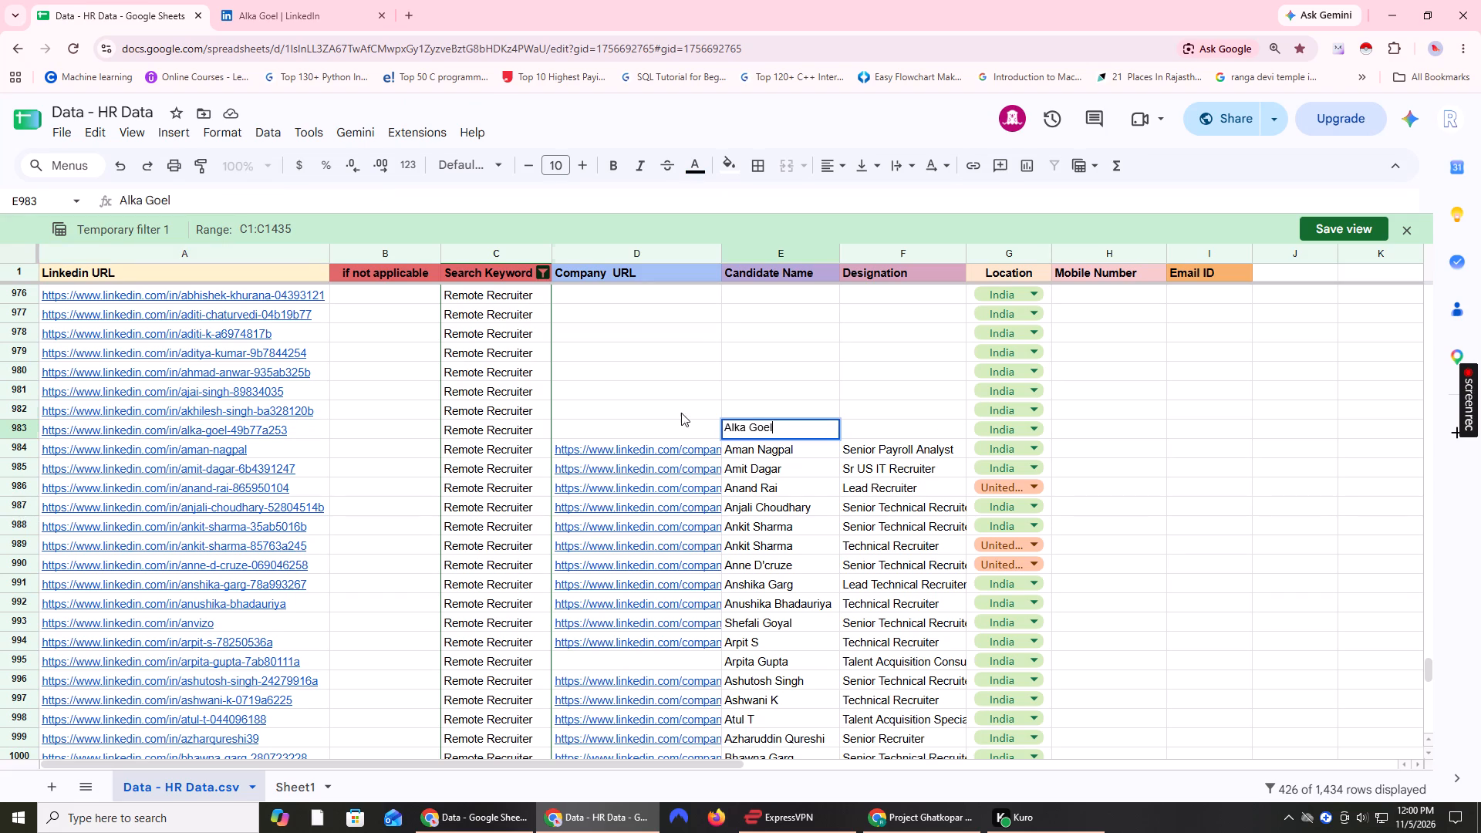
# Open the La Decoller page from the profile's Experience section and copy the job title Recruitment Manager into row 983's Designation cell.
pyautogui.click(291, 0)
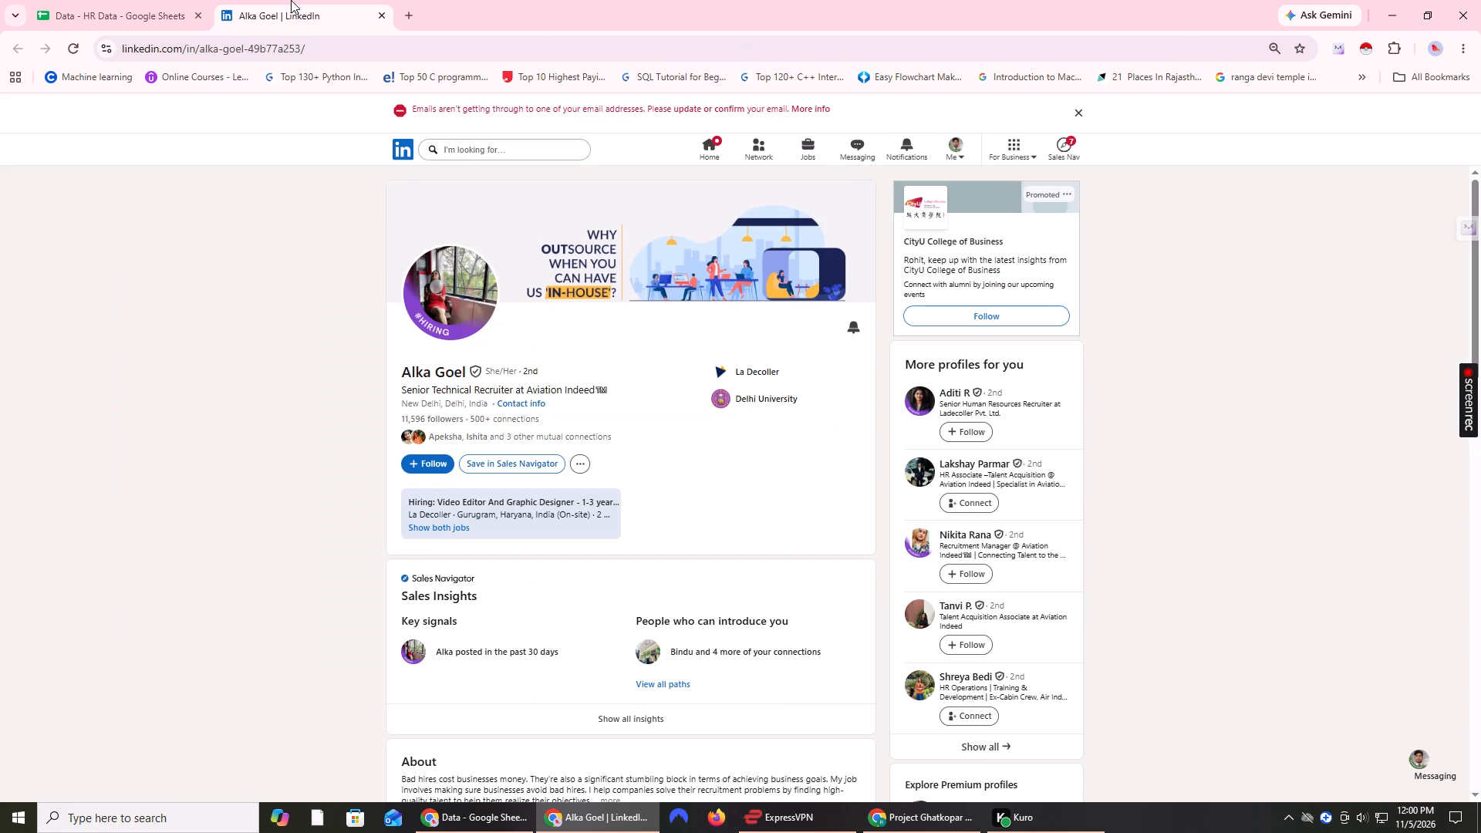
pyautogui.scroll(-7, 391, 447)
pyautogui.scroll(1, 390, 447)
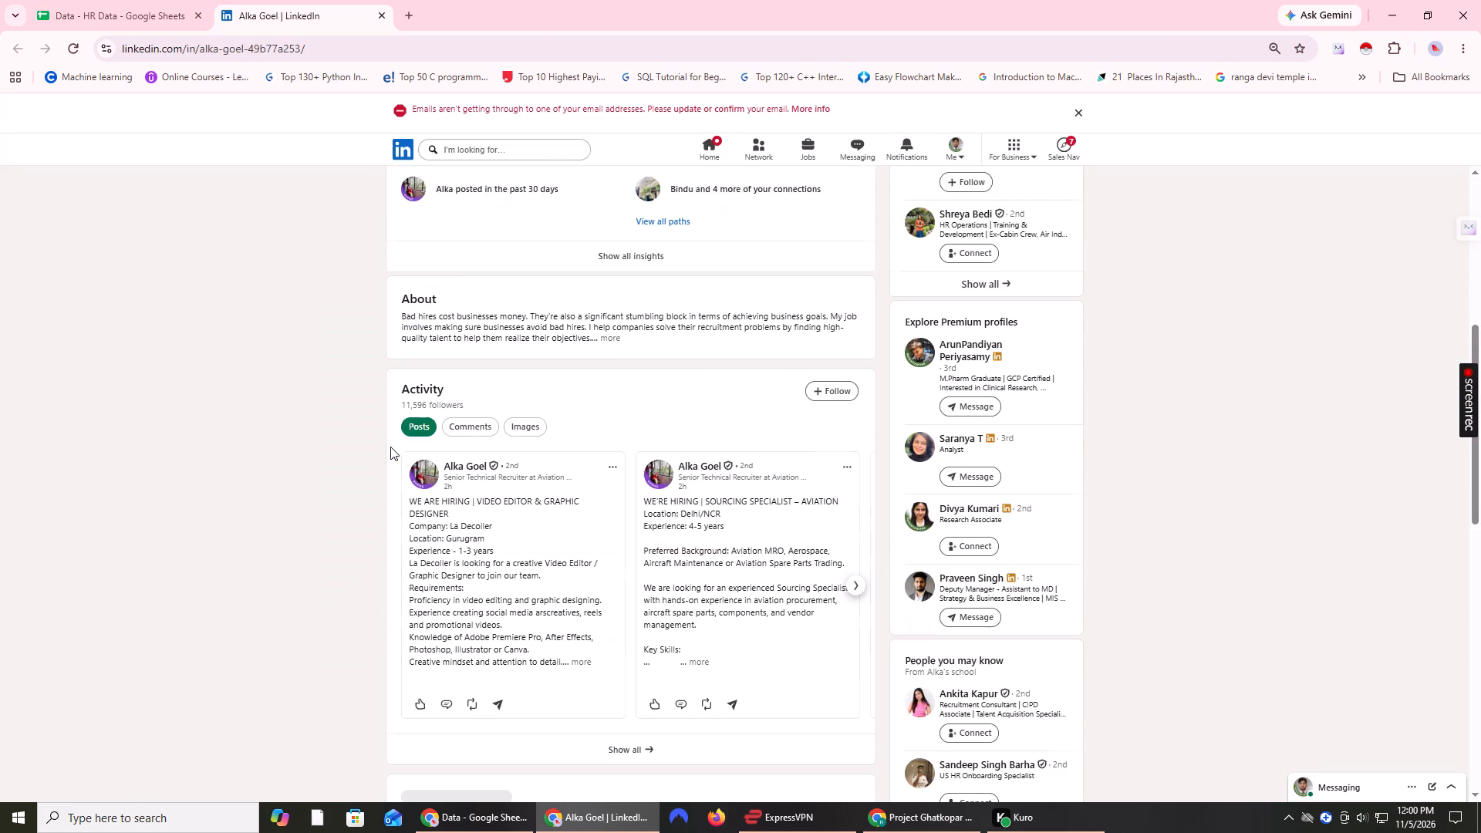
pyautogui.scroll(-2, 390, 447)
pyautogui.scroll(1, 390, 447)
pyautogui.scroll(-3, 390, 447)
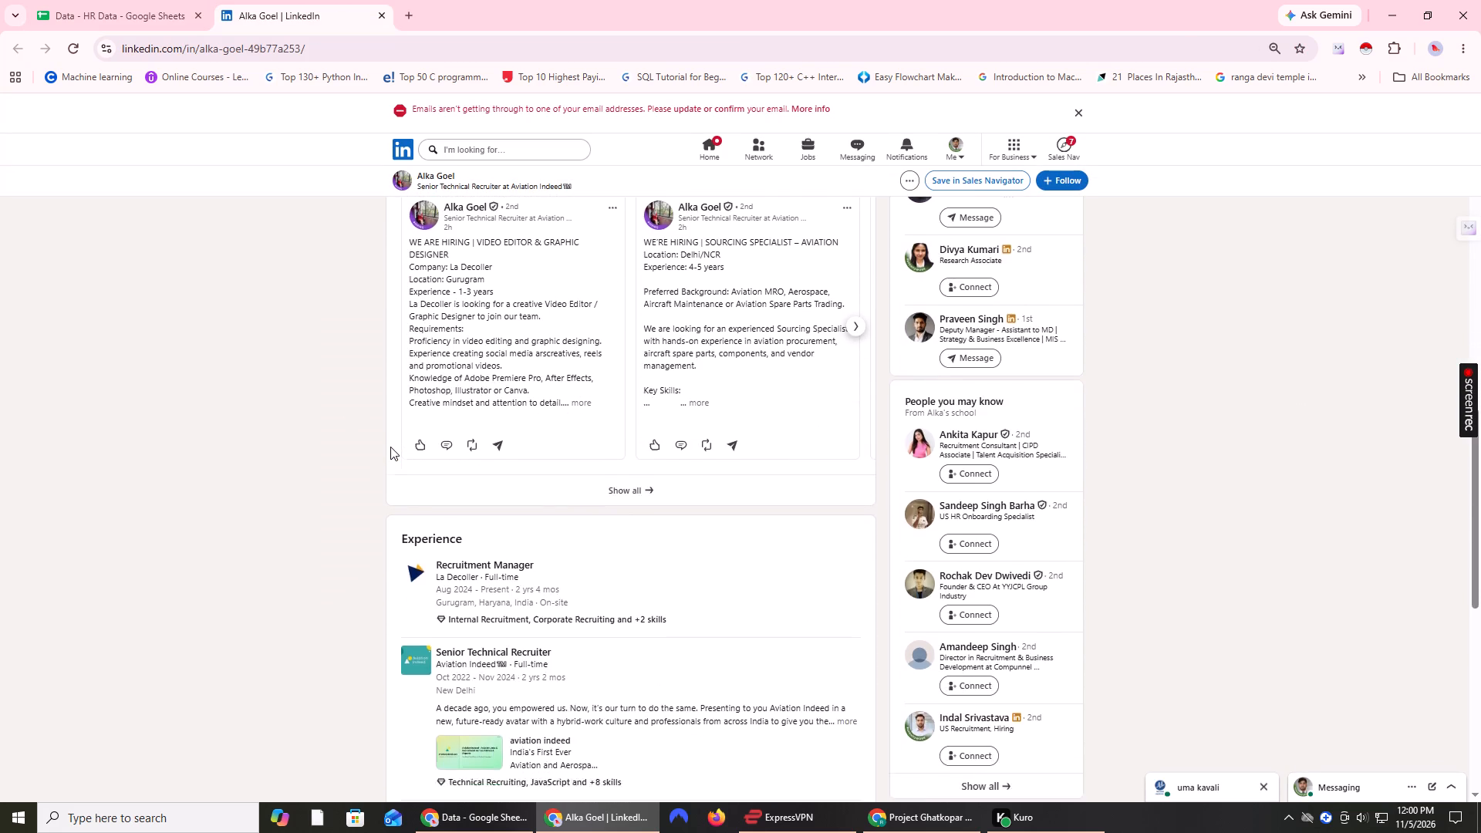
pyautogui.keyDown('ctrl'); pyautogui.click(426, 524); pyautogui.keyUp('ctrl')
pyautogui.moveTo(430, 511); pyautogui.dragTo(430, 513)
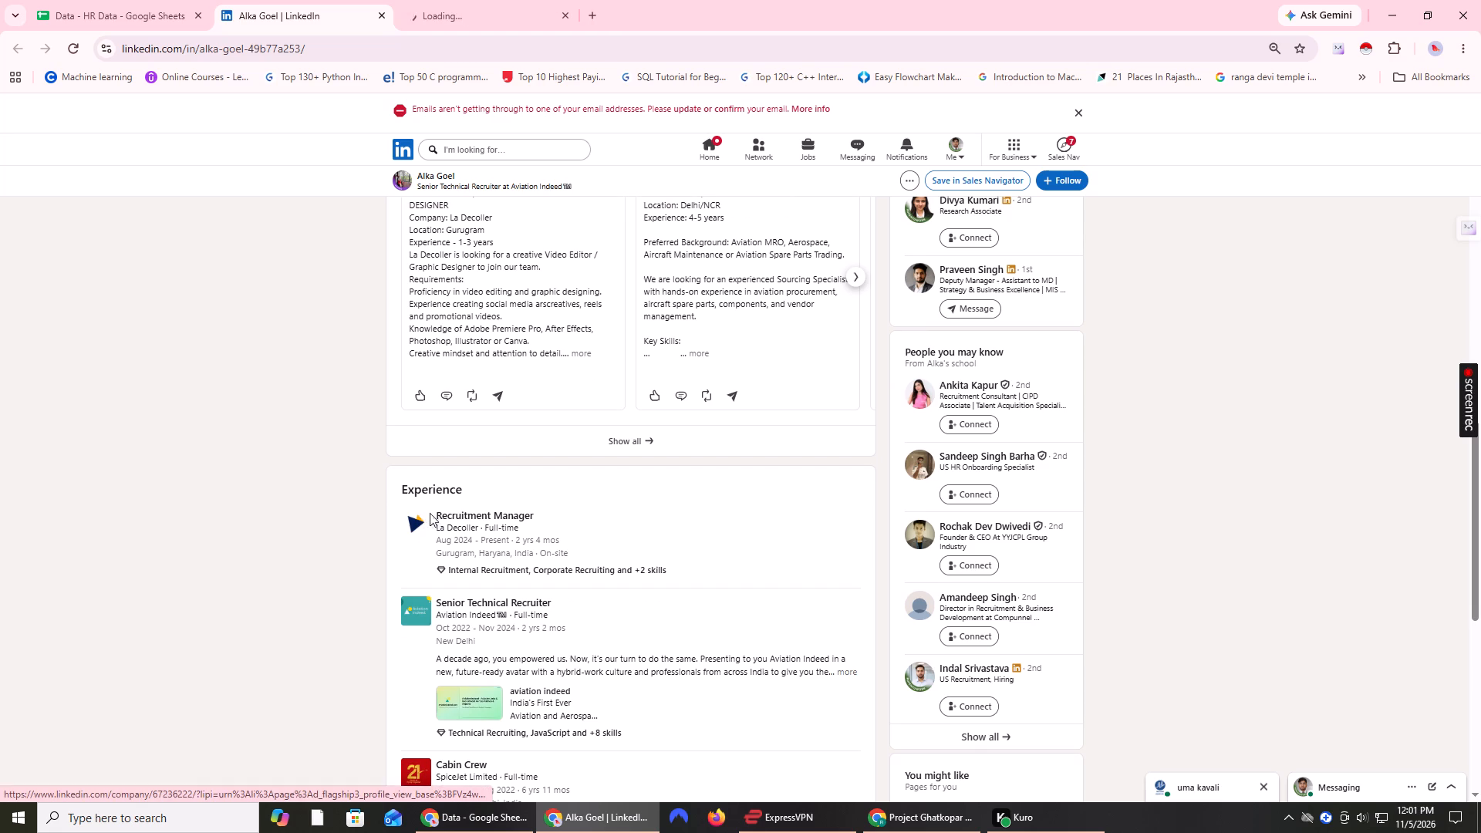
pyautogui.moveTo(430, 513); pyautogui.dragTo(558, 519)
pyautogui.moveTo(433, 515); pyautogui.dragTo(465, 510)
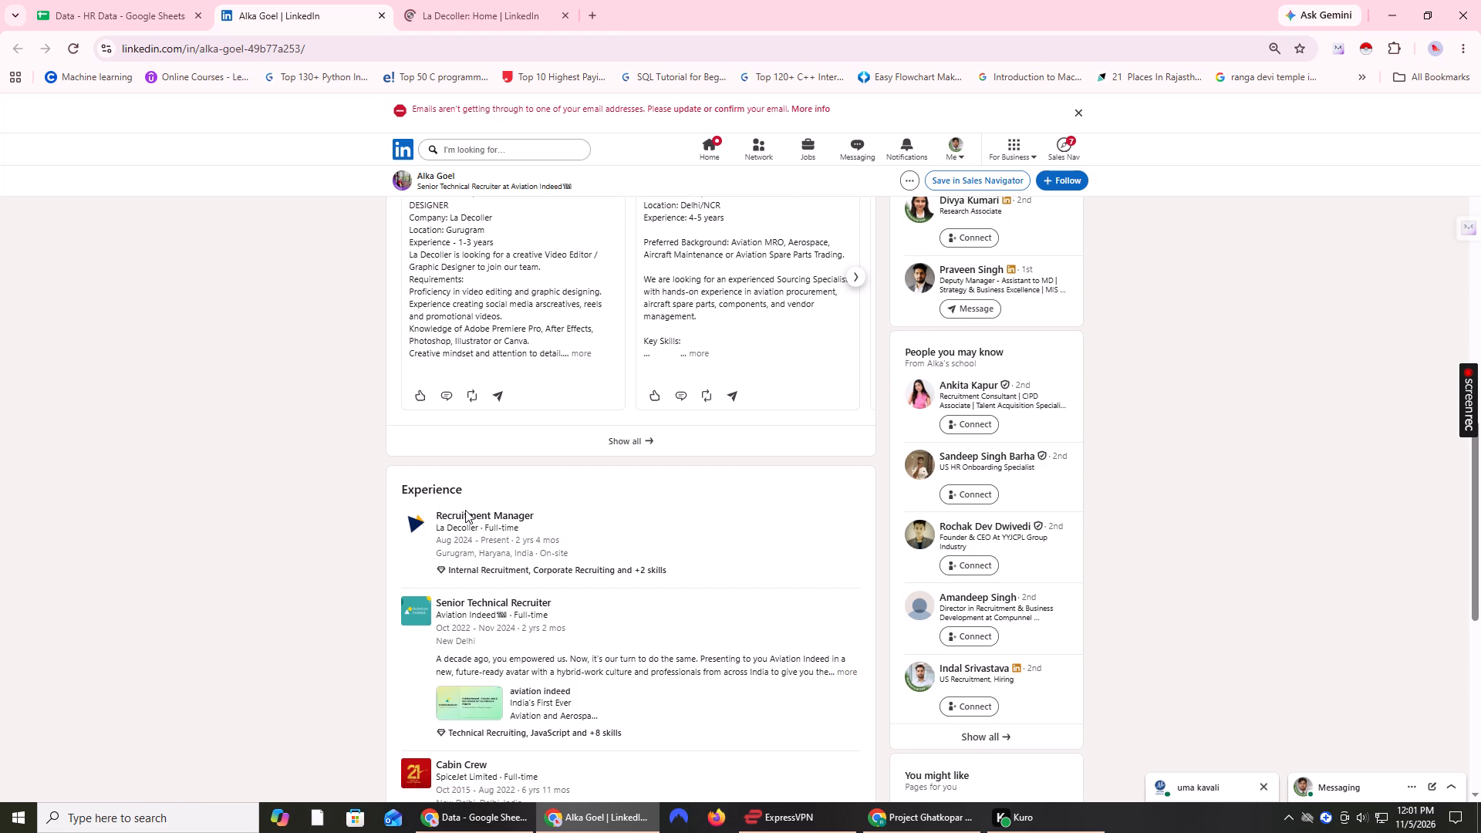
pyautogui.moveTo(465, 510); pyautogui.dragTo(555, 508)
pyautogui.hotkey('ctrl', 'c')
pyautogui.click(72, 0)
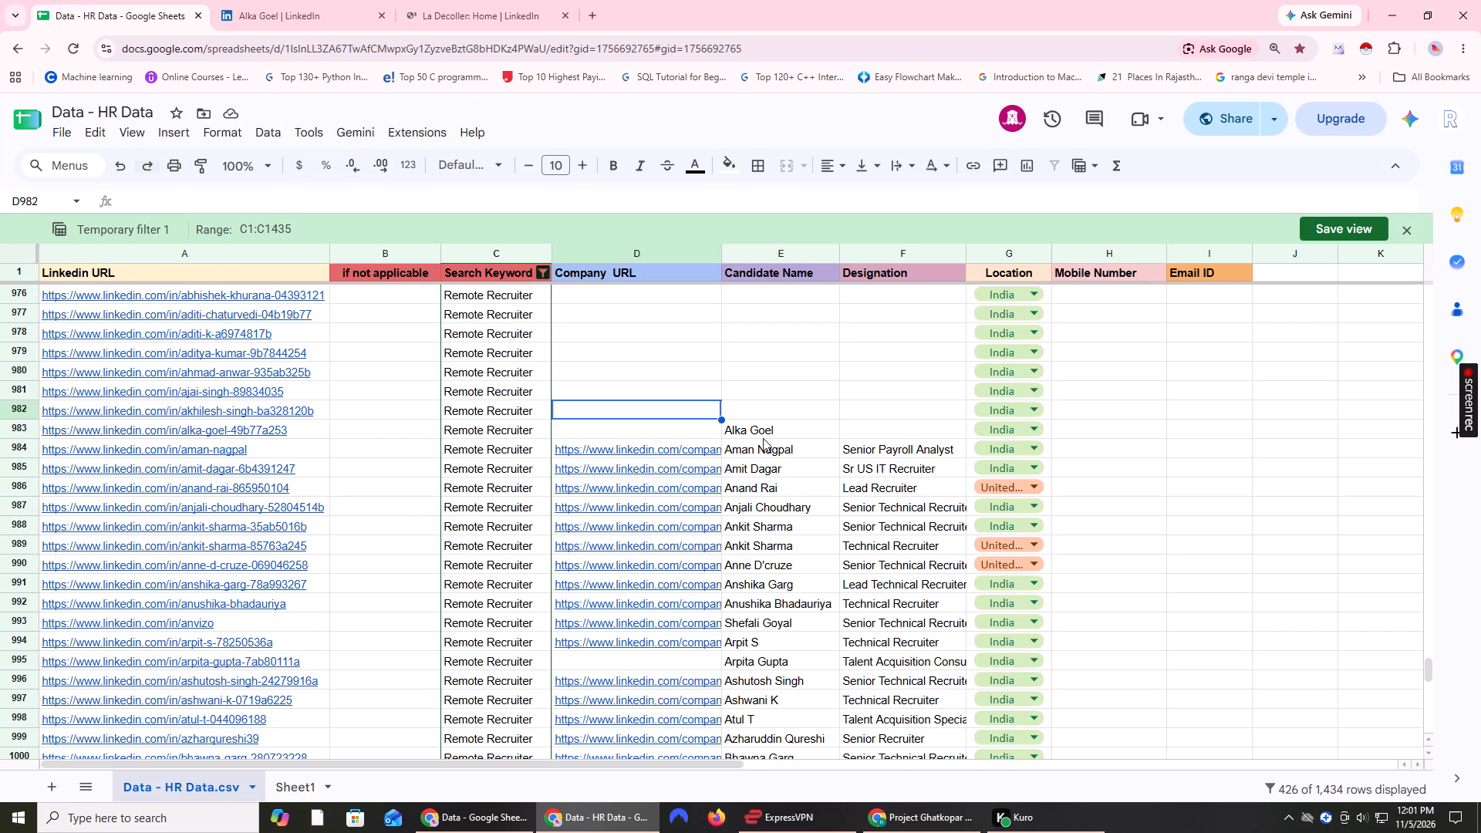
pyautogui.doubleClick(862, 430)
pyautogui.hotkey('ctrl', 'v')
pyautogui.click(741, 389)
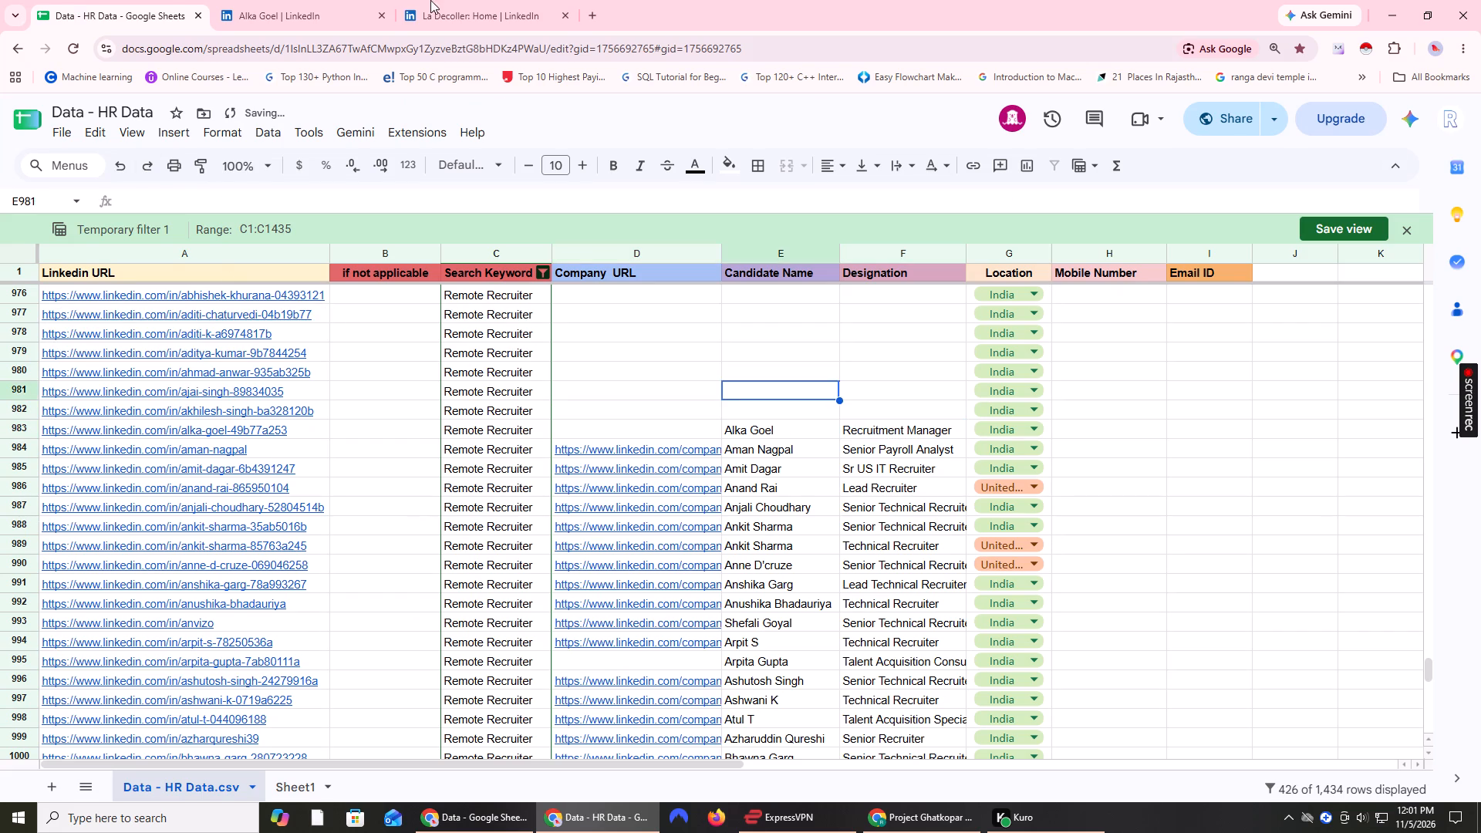
# Copy the La Decoller company page address into the Company URL cell of row 983.
pyautogui.click(440, 0)
pyautogui.click(435, 43)
pyautogui.hotkey('ctrl', 'c')
pyautogui.click(143, 0)
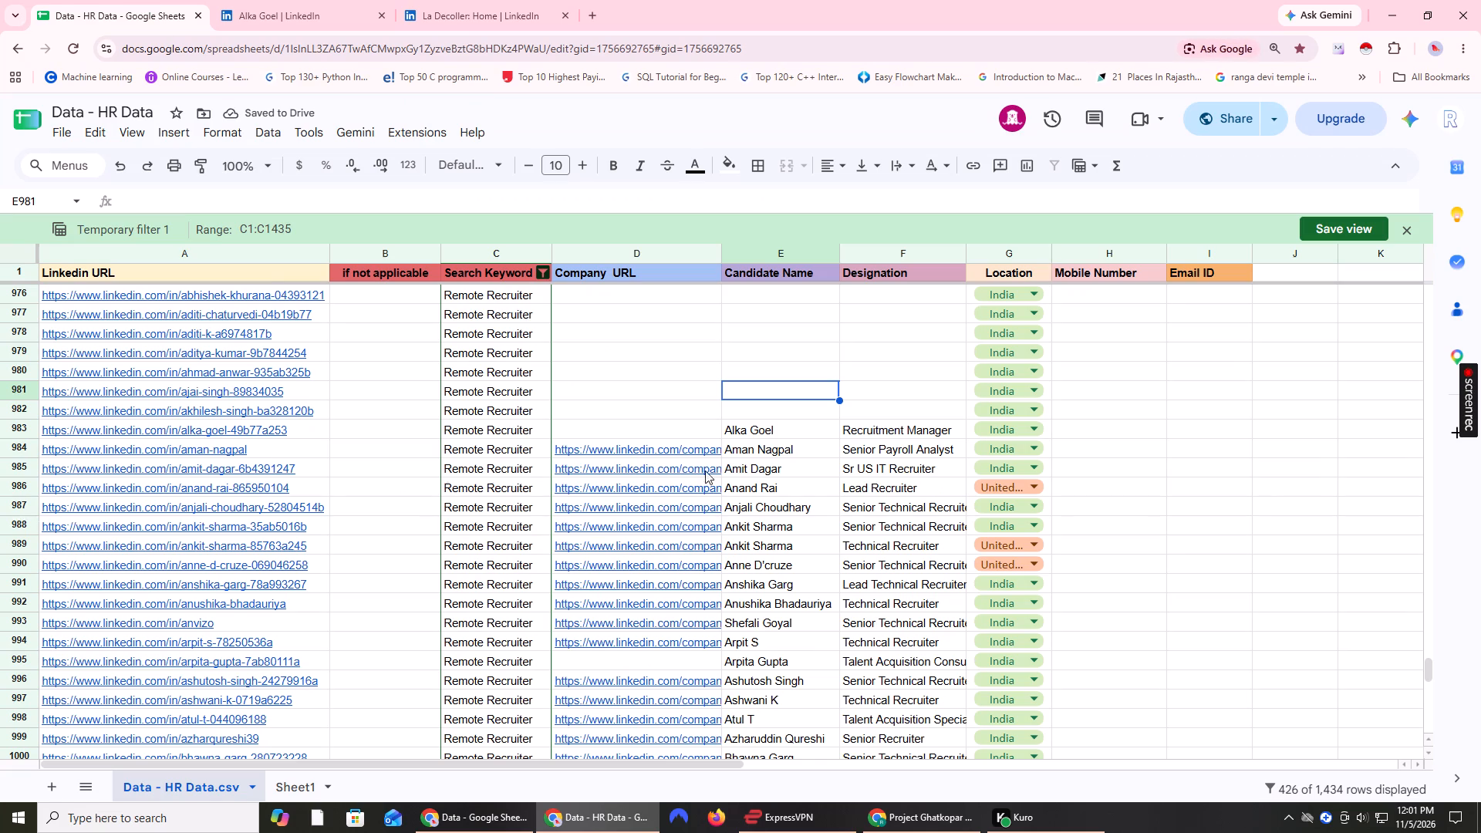
pyautogui.doubleClick(666, 427)
pyautogui.hotkey('ctrl', 'v')
pyautogui.click(655, 380)
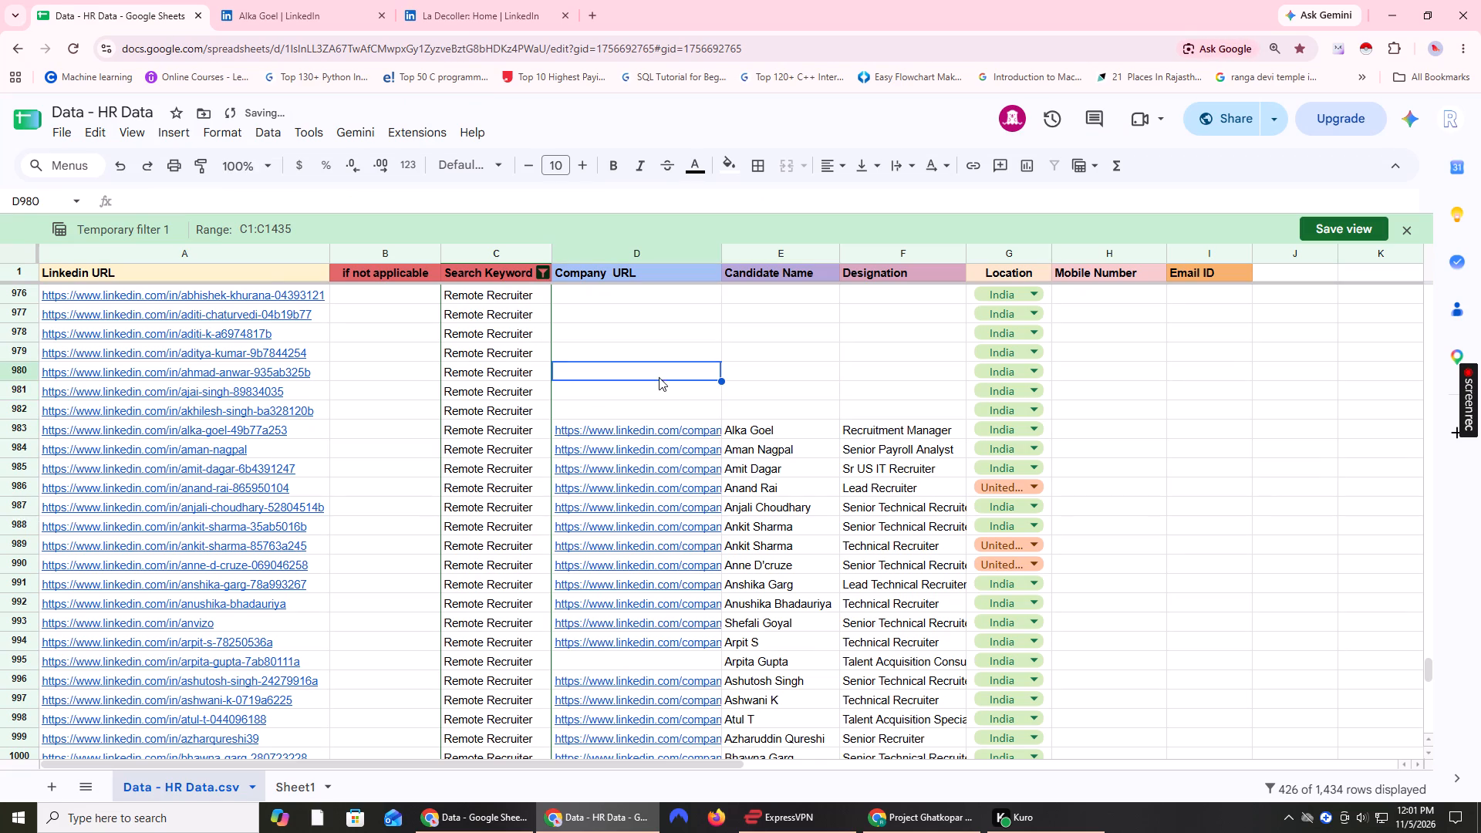
# Open the LinkedIn profile linked in row 982 and close the previous candidate's profile and company tabs.
pyautogui.click(264, 408)
pyautogui.click(174, 438)
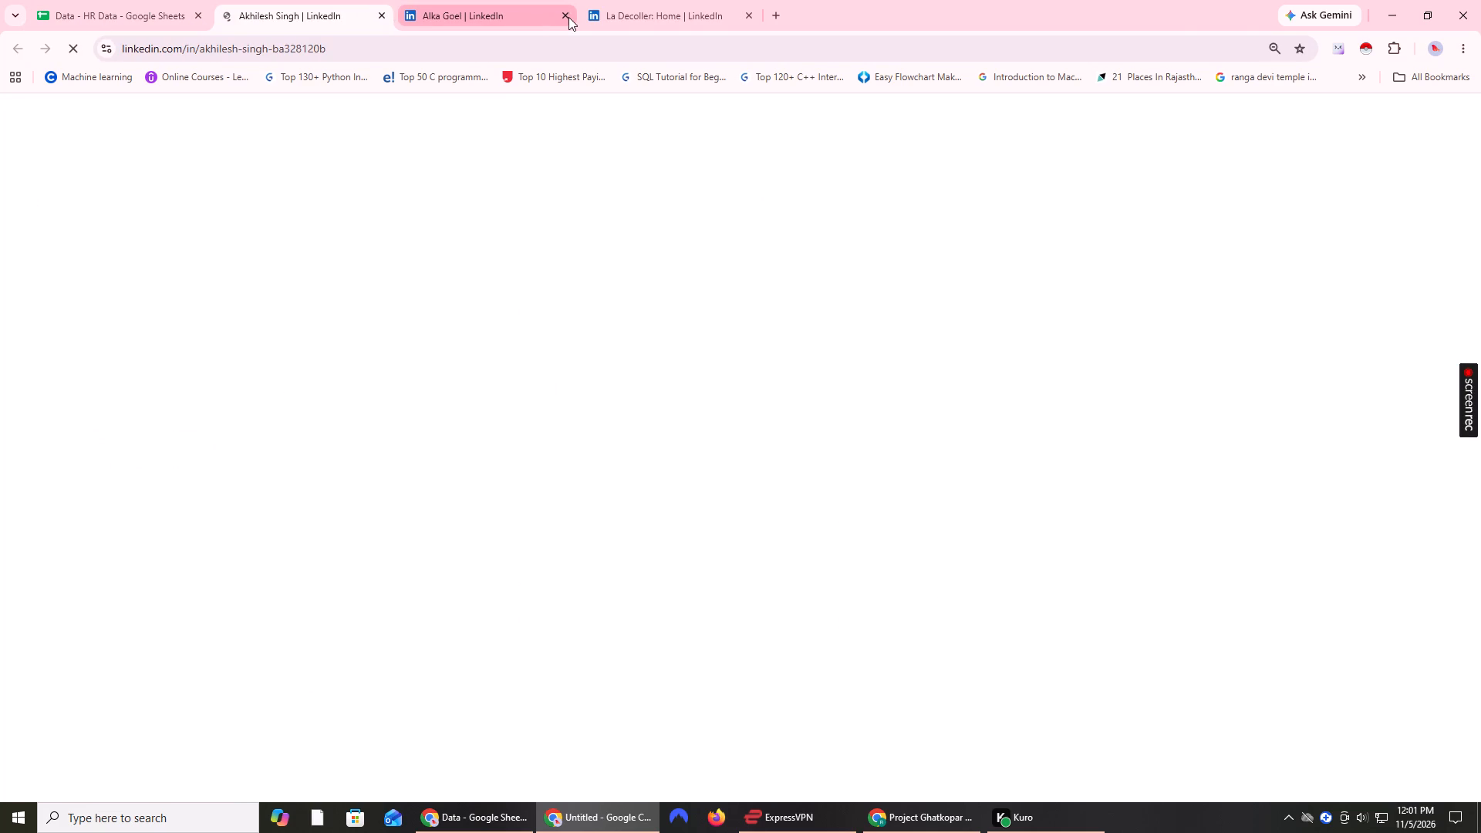
pyautogui.click(568, 17)
pyautogui.click(568, 17)
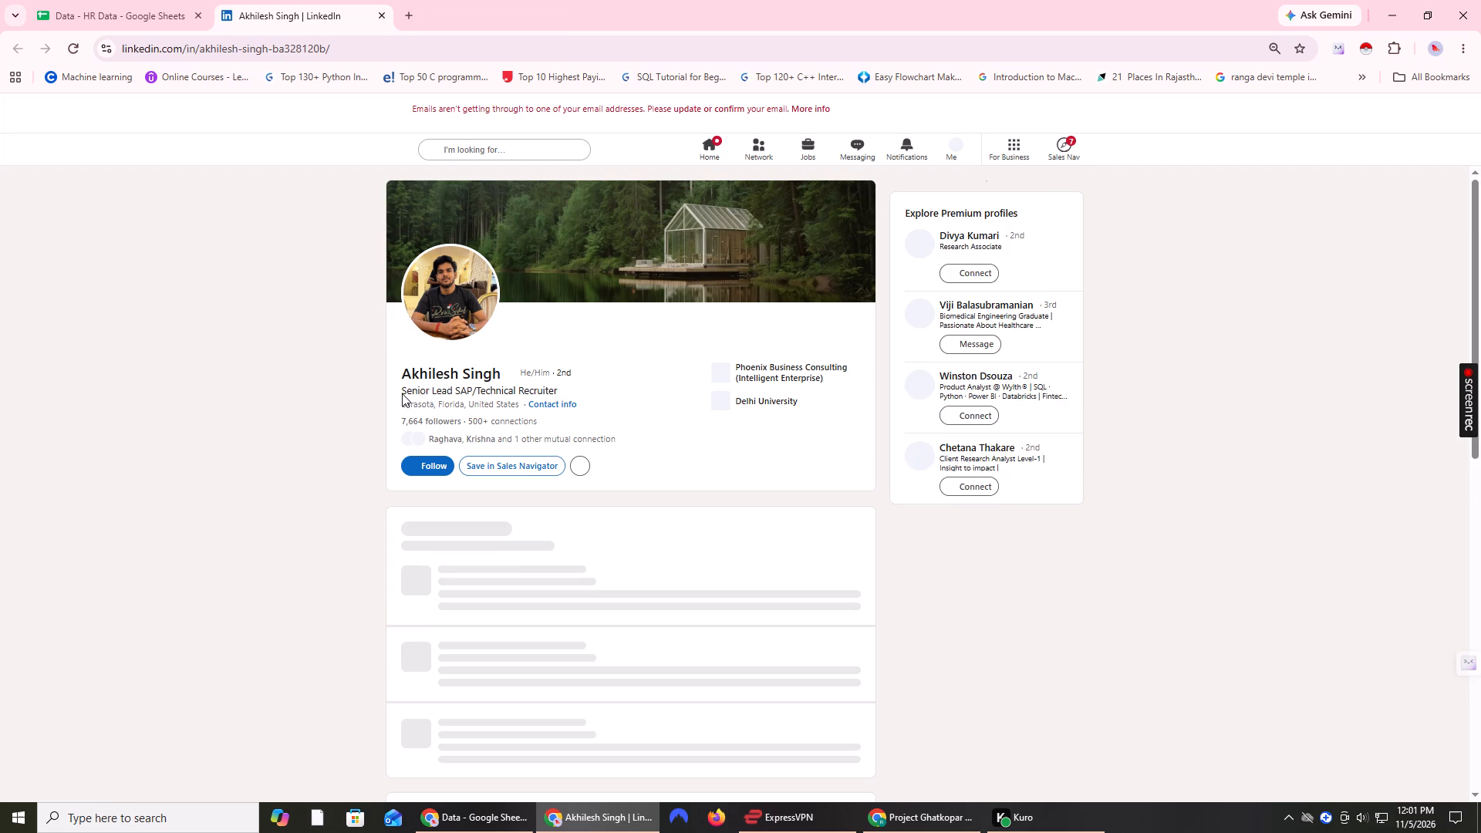
# Copy the candidate's name from the profile into row 982's Candidate Name cell.
pyautogui.moveTo(393, 378); pyautogui.dragTo(501, 375)
pyautogui.hotkey('ctrl', 'c')
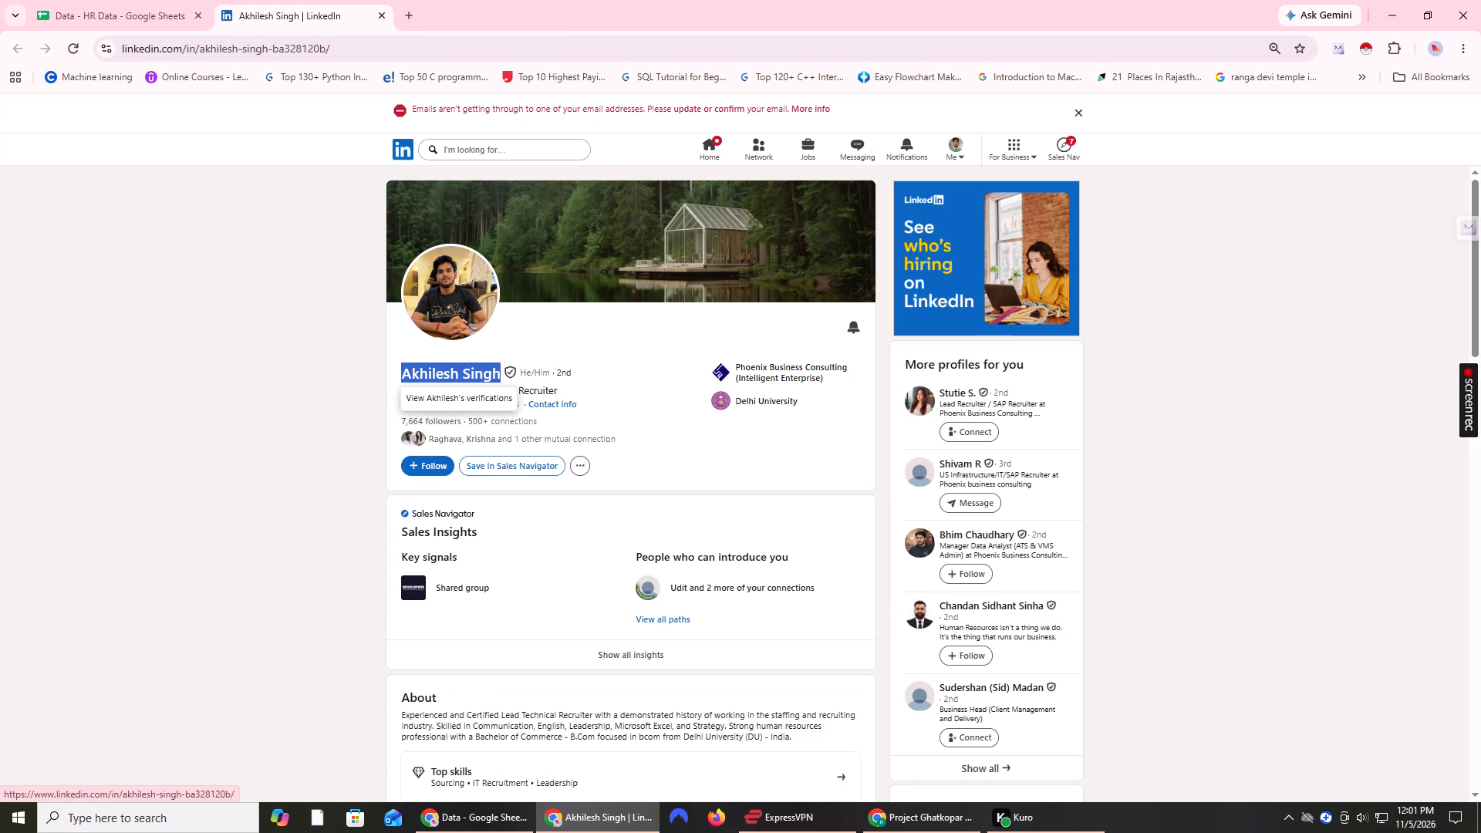
pyautogui.click(341, 375)
pyautogui.click(193, 0)
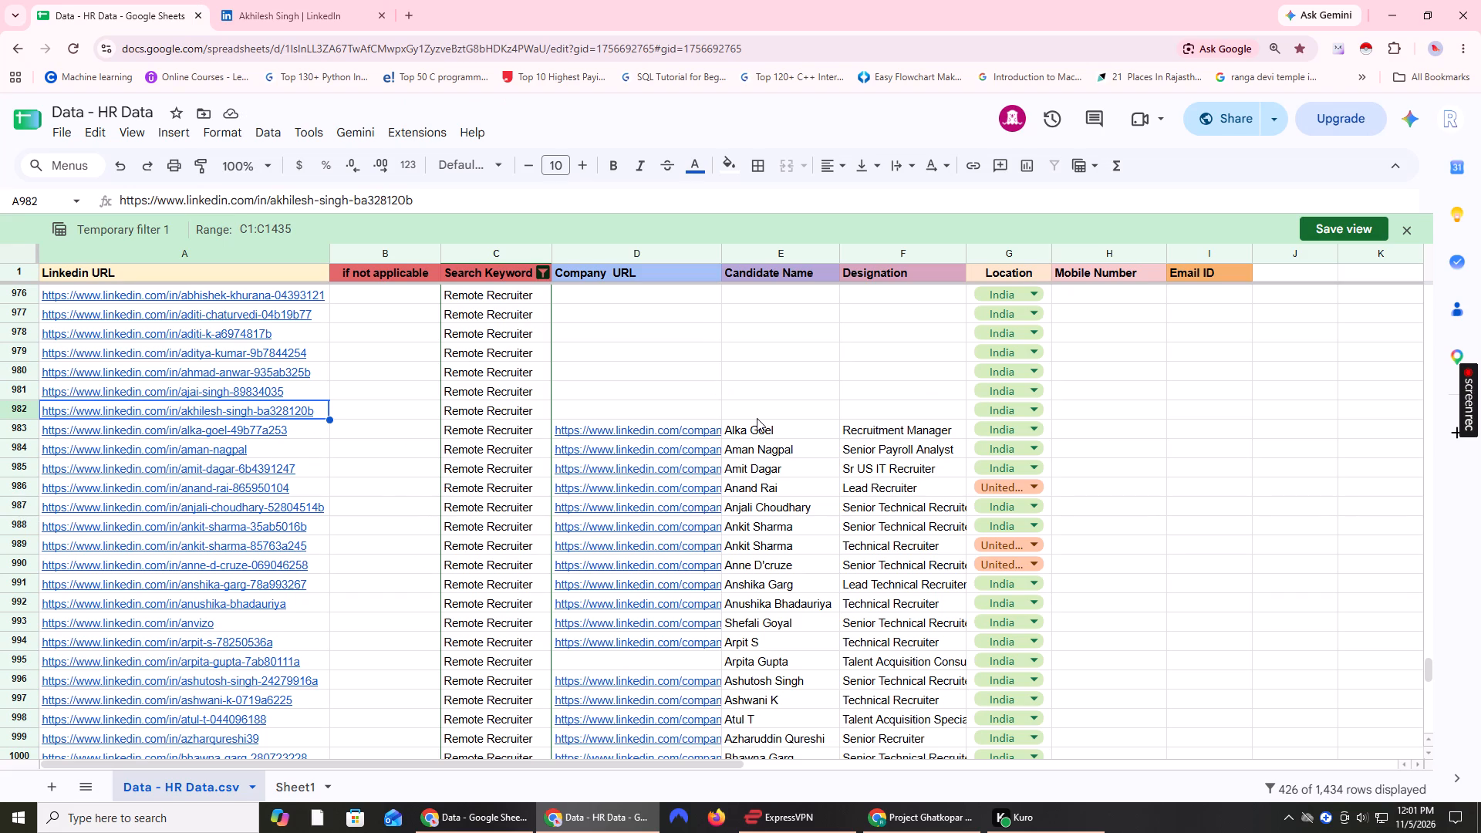
pyautogui.click(757, 418)
pyautogui.click(757, 418)
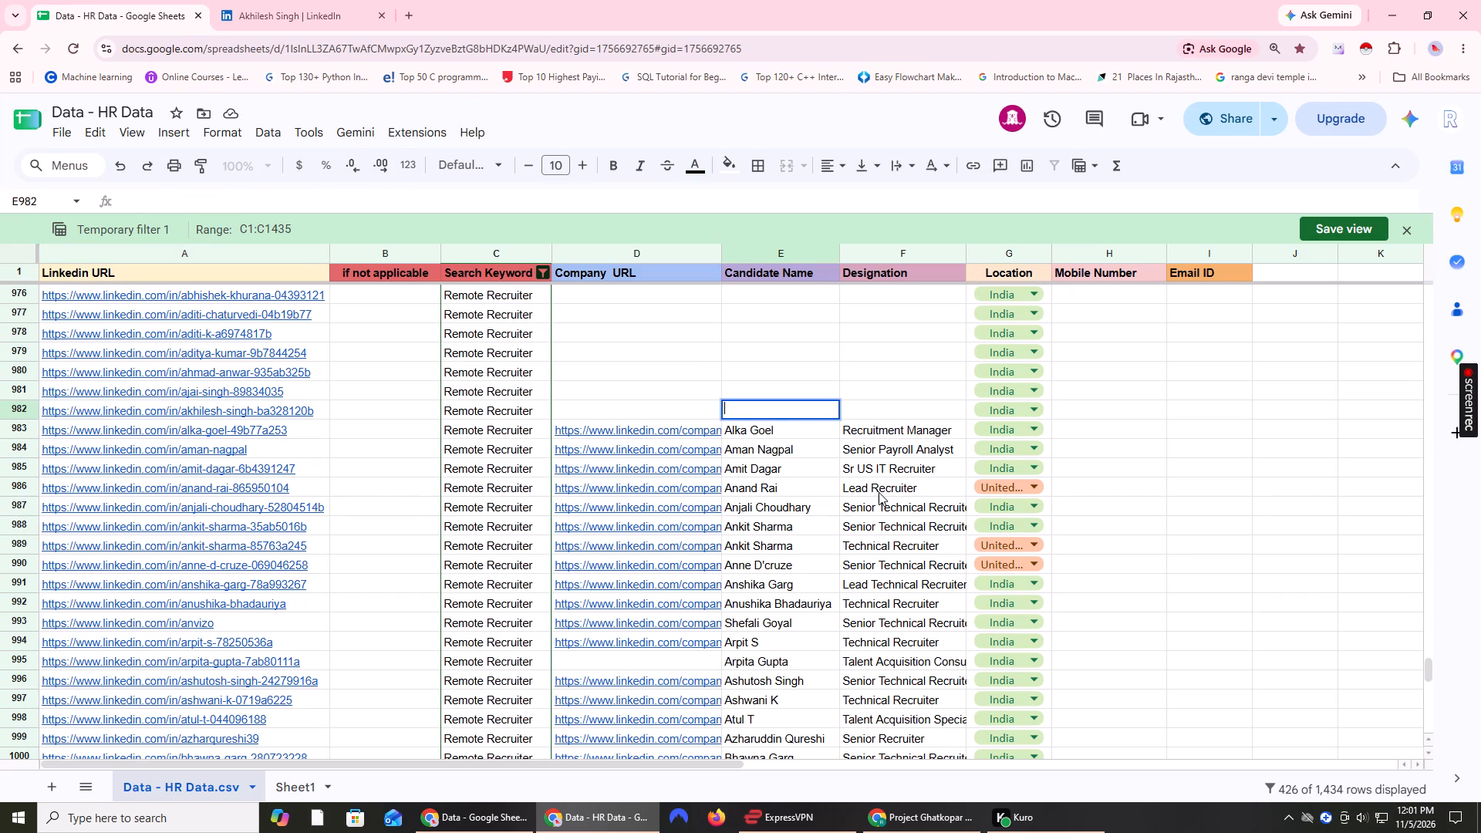
pyautogui.click(305, 0)
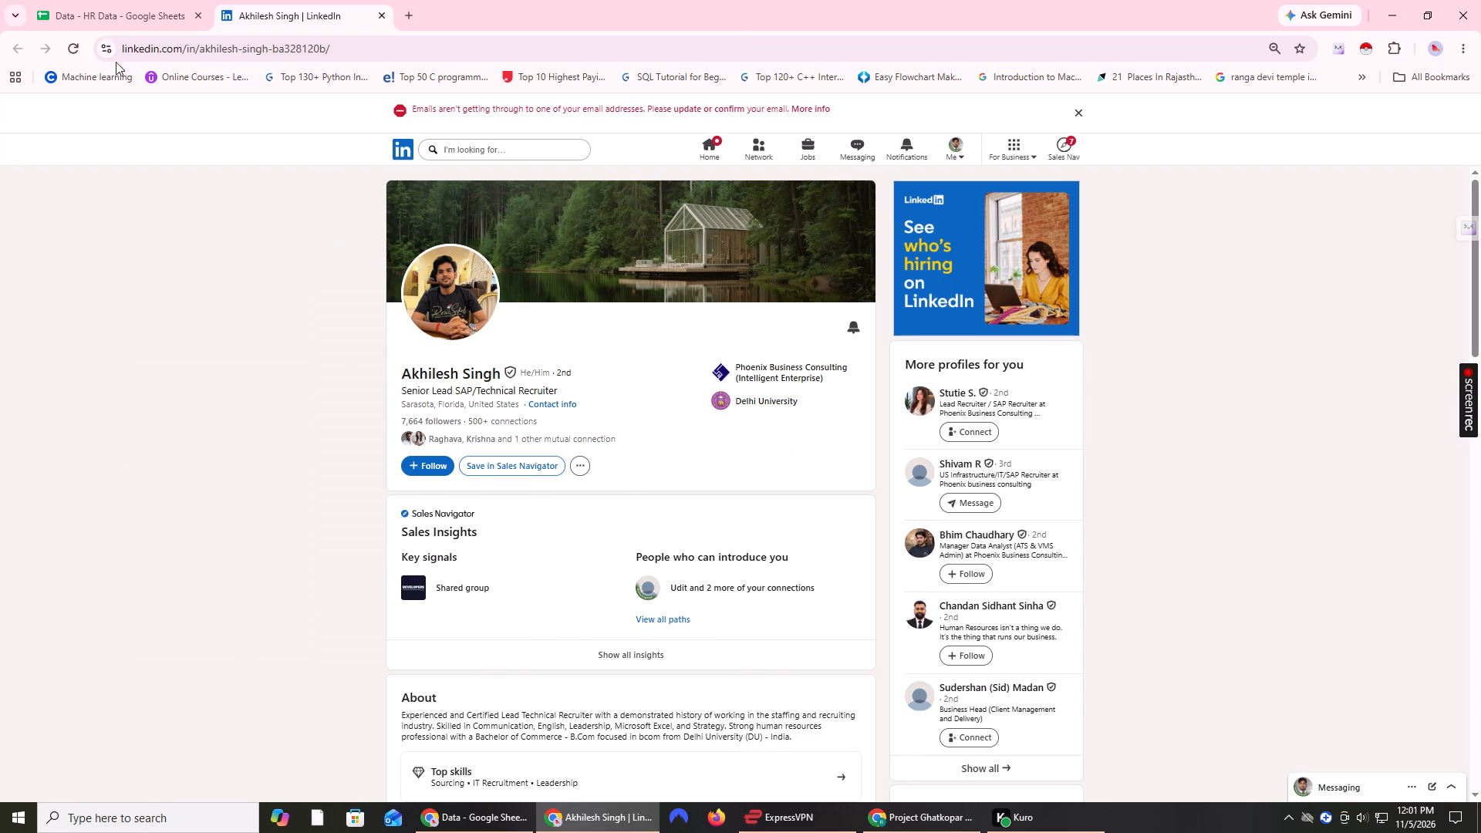
pyautogui.click(130, 0)
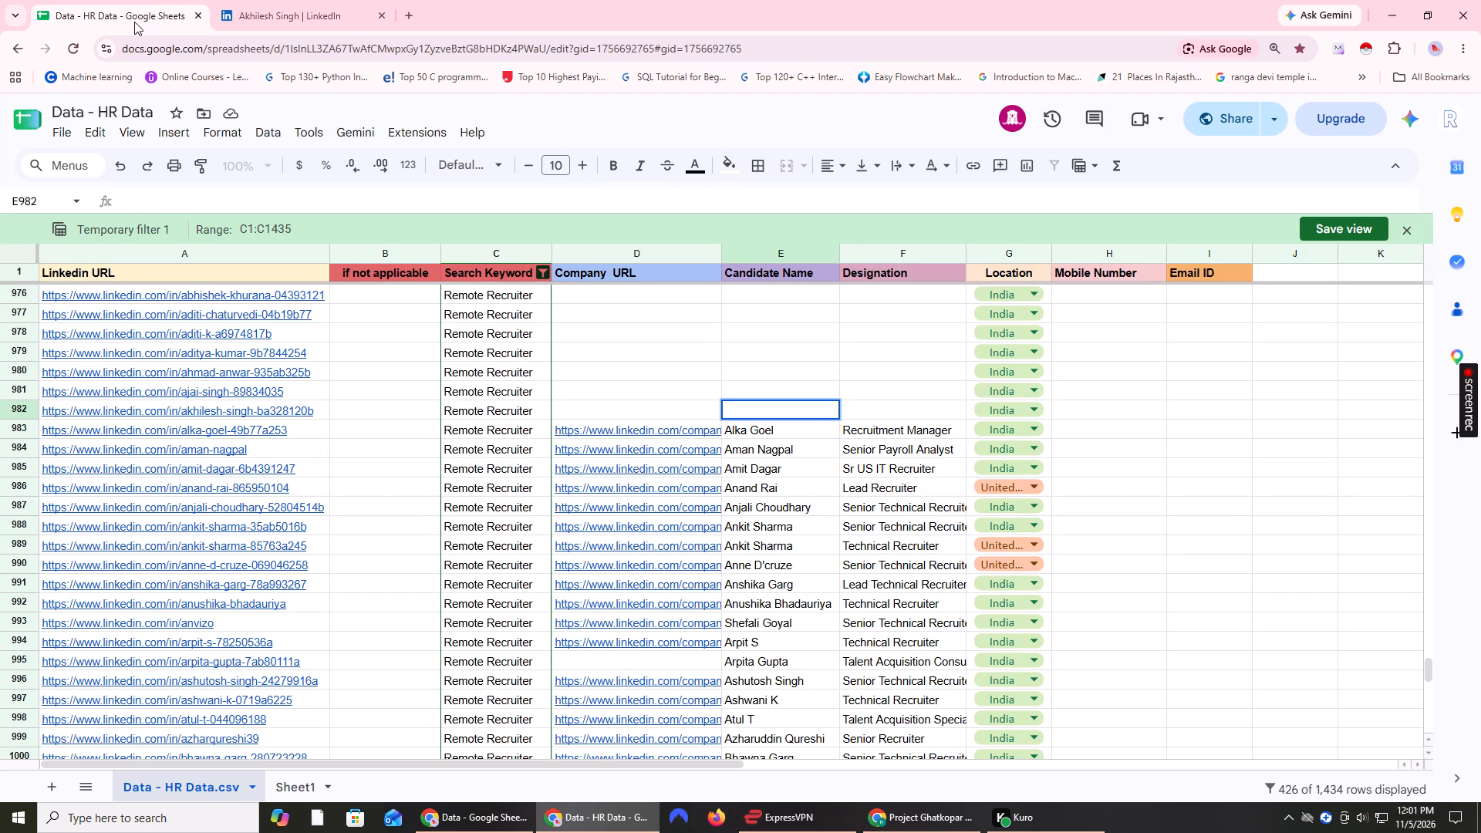
pyautogui.click(264, 0)
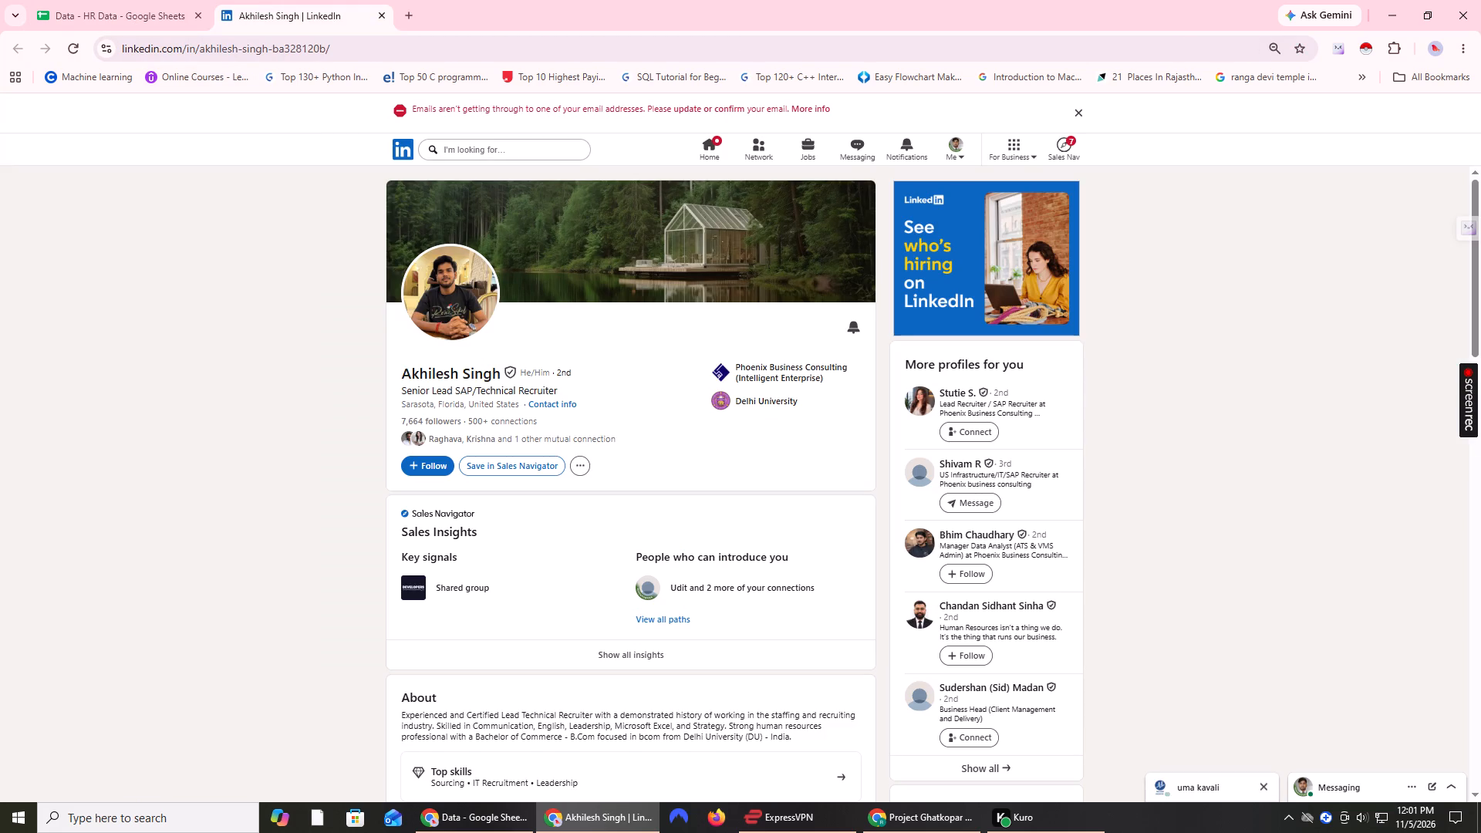
pyautogui.moveTo(399, 373); pyautogui.dragTo(503, 368)
pyautogui.hotkey('ctrl', 'c')
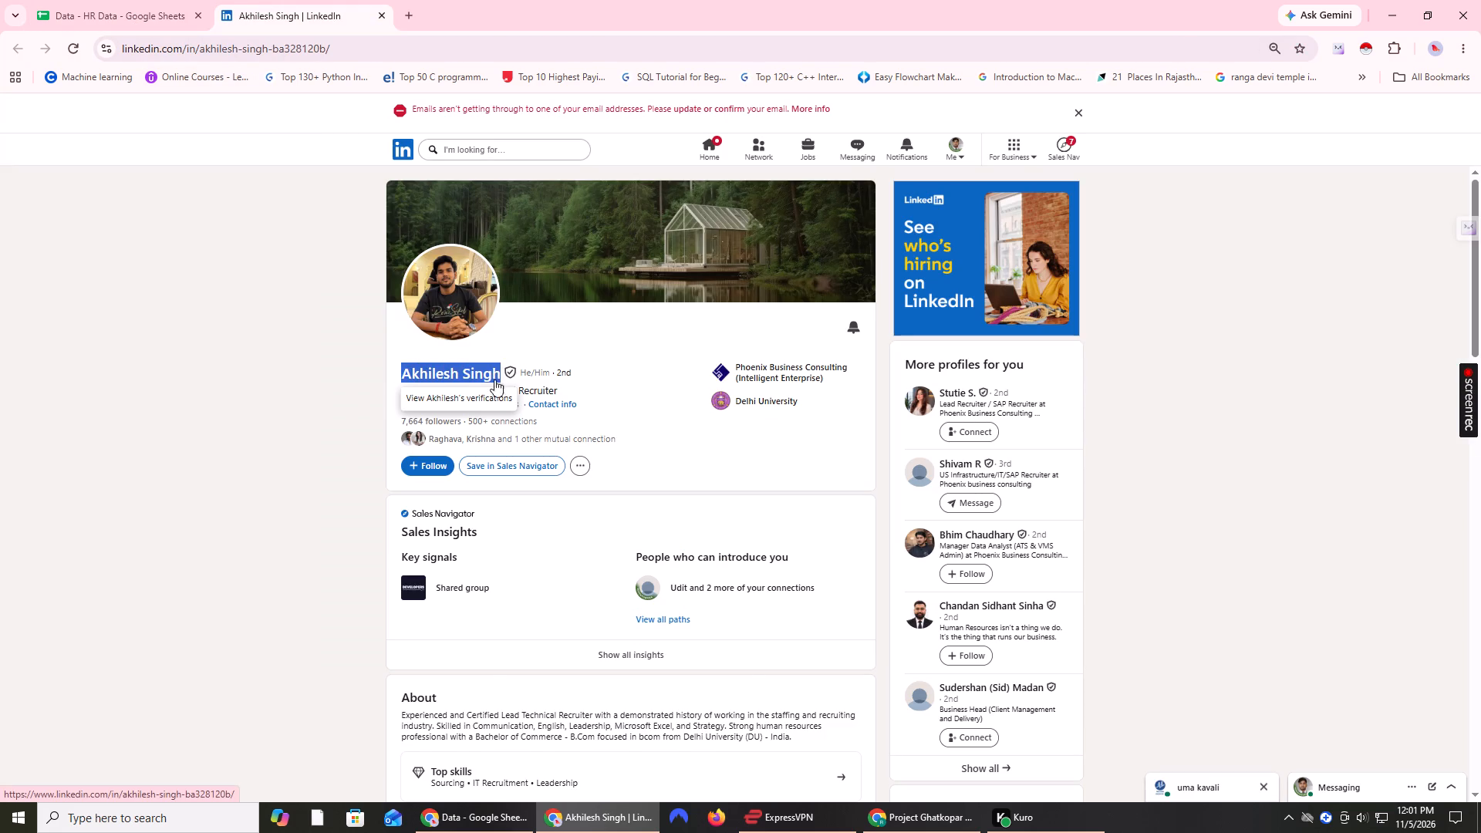
pyautogui.click(264, 416)
pyautogui.click(116, 0)
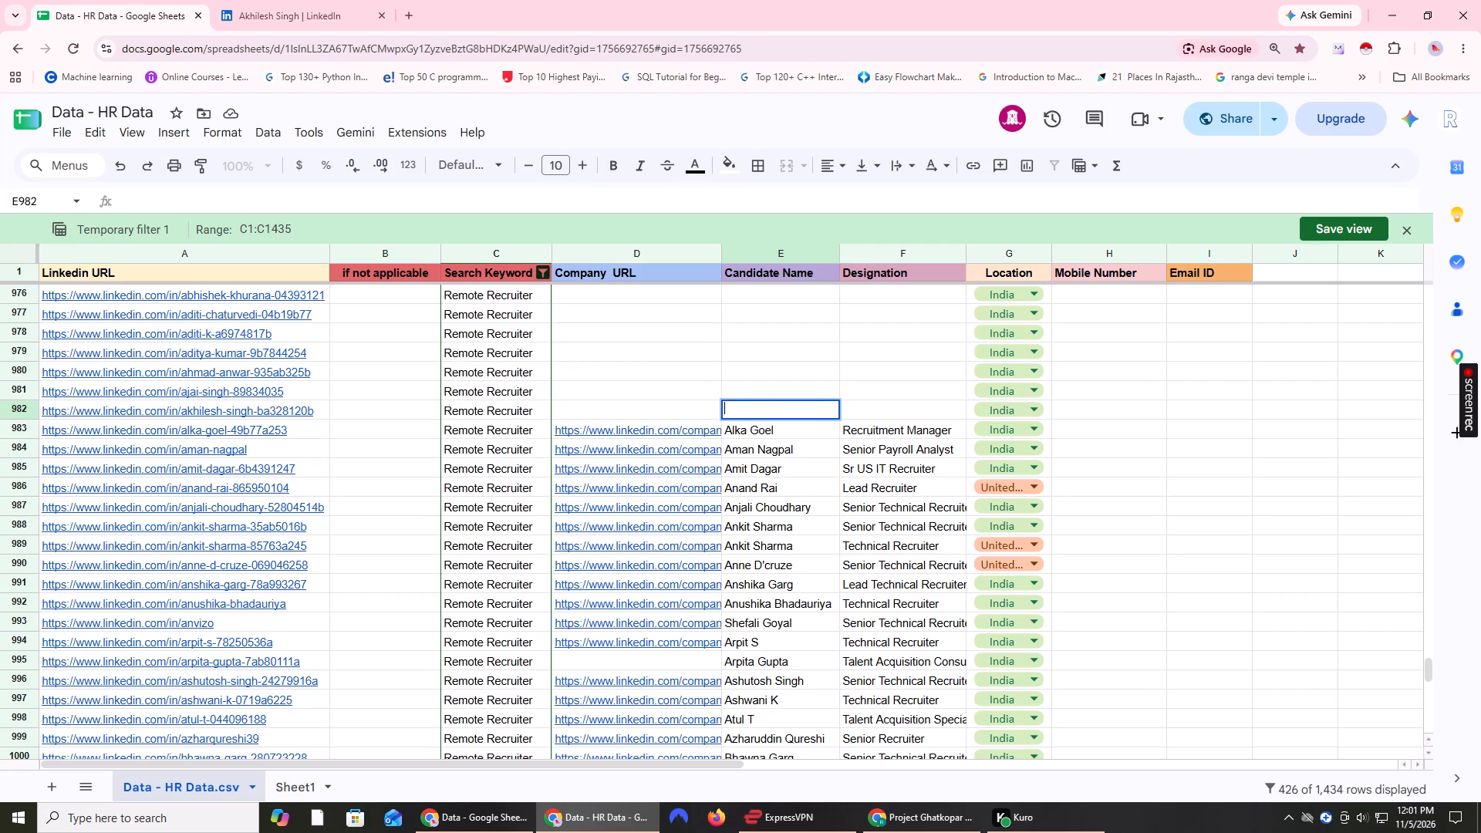
pyautogui.hotkey('ctrl', 'v')
pyautogui.click(680, 369)
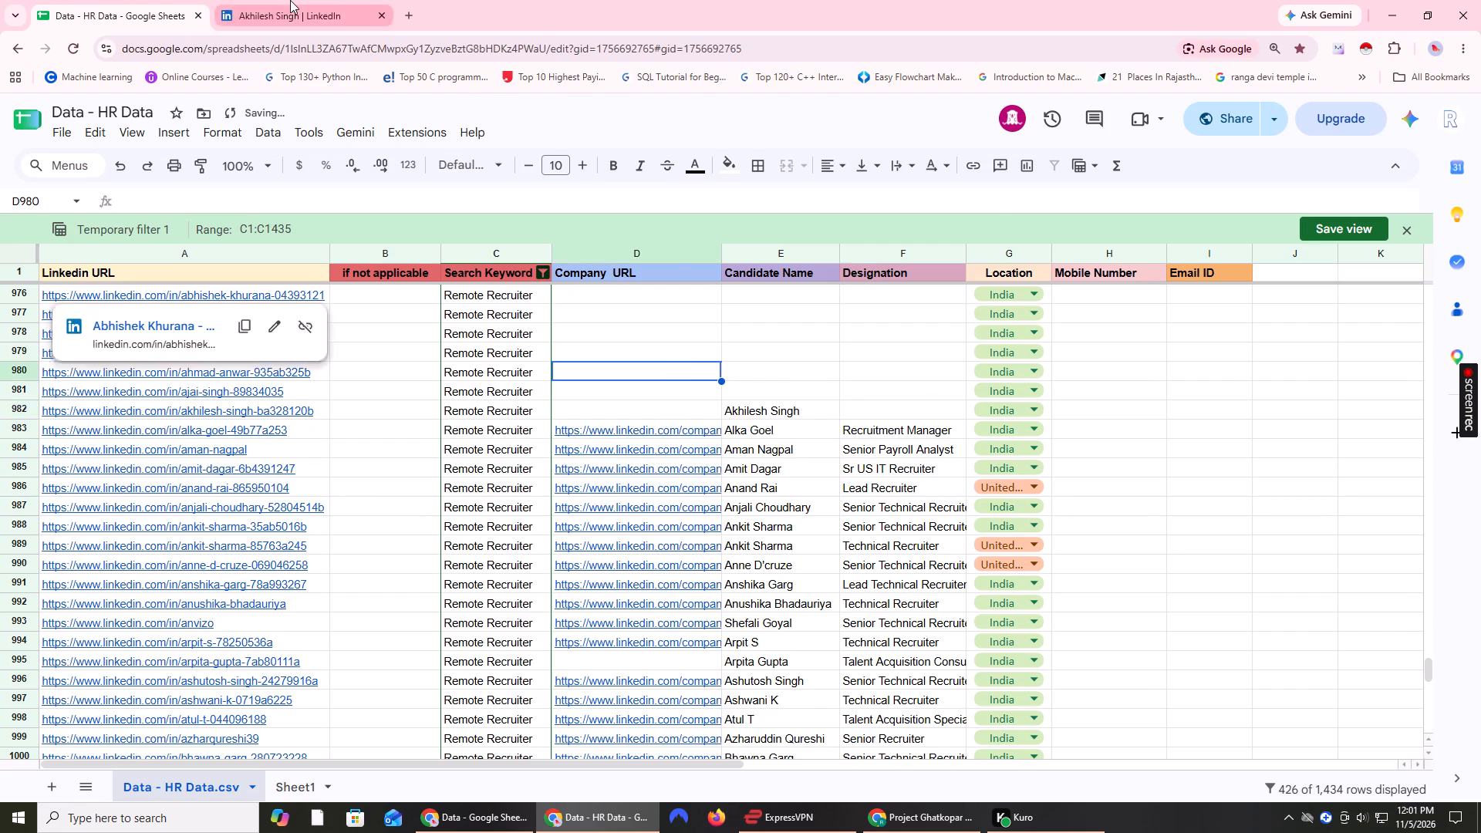
# Check the location on the candidate's profile and set row 982's Location to United States.
pyautogui.click(290, 0)
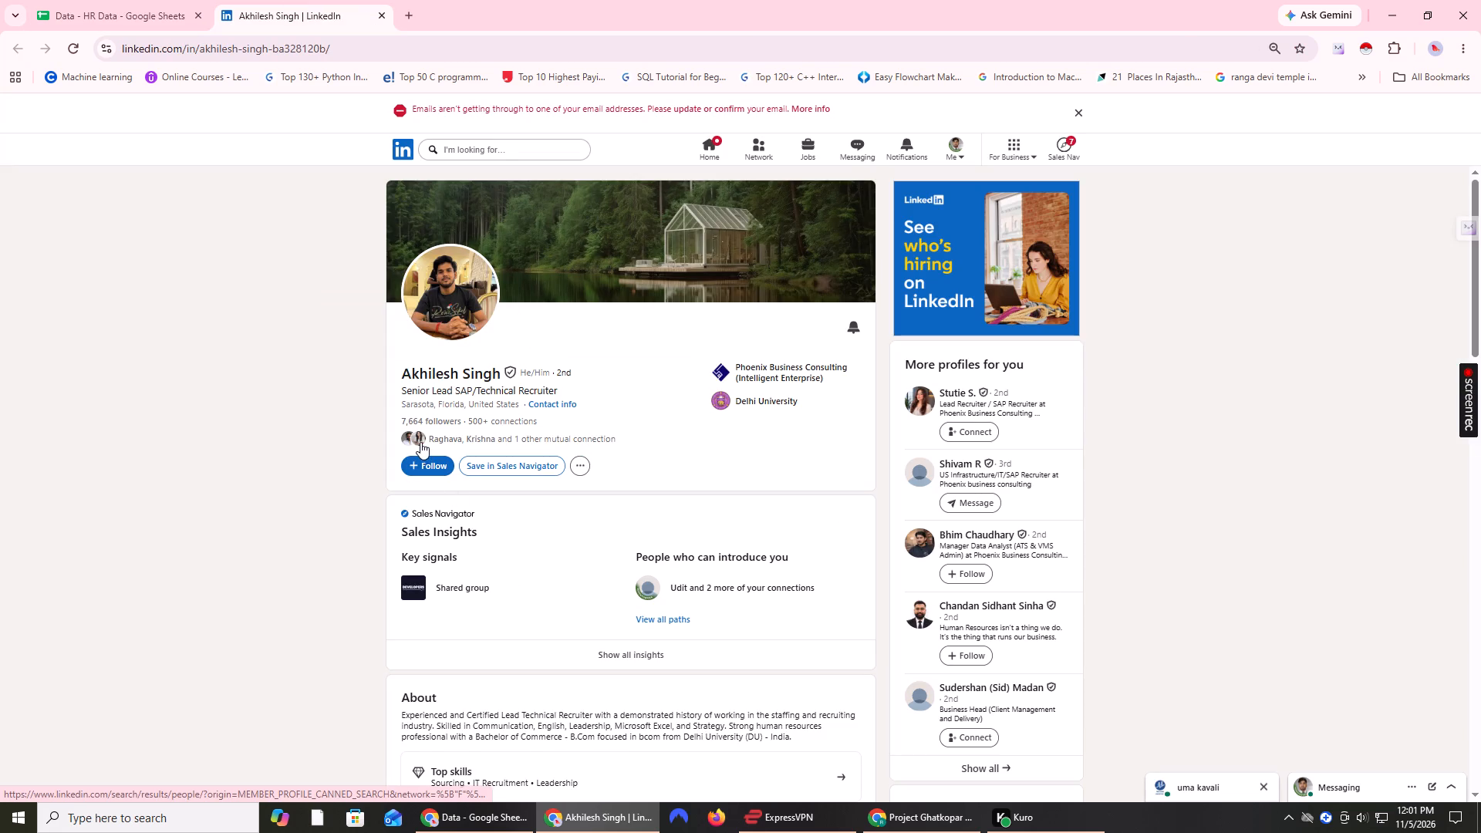
pyautogui.click(137, 0)
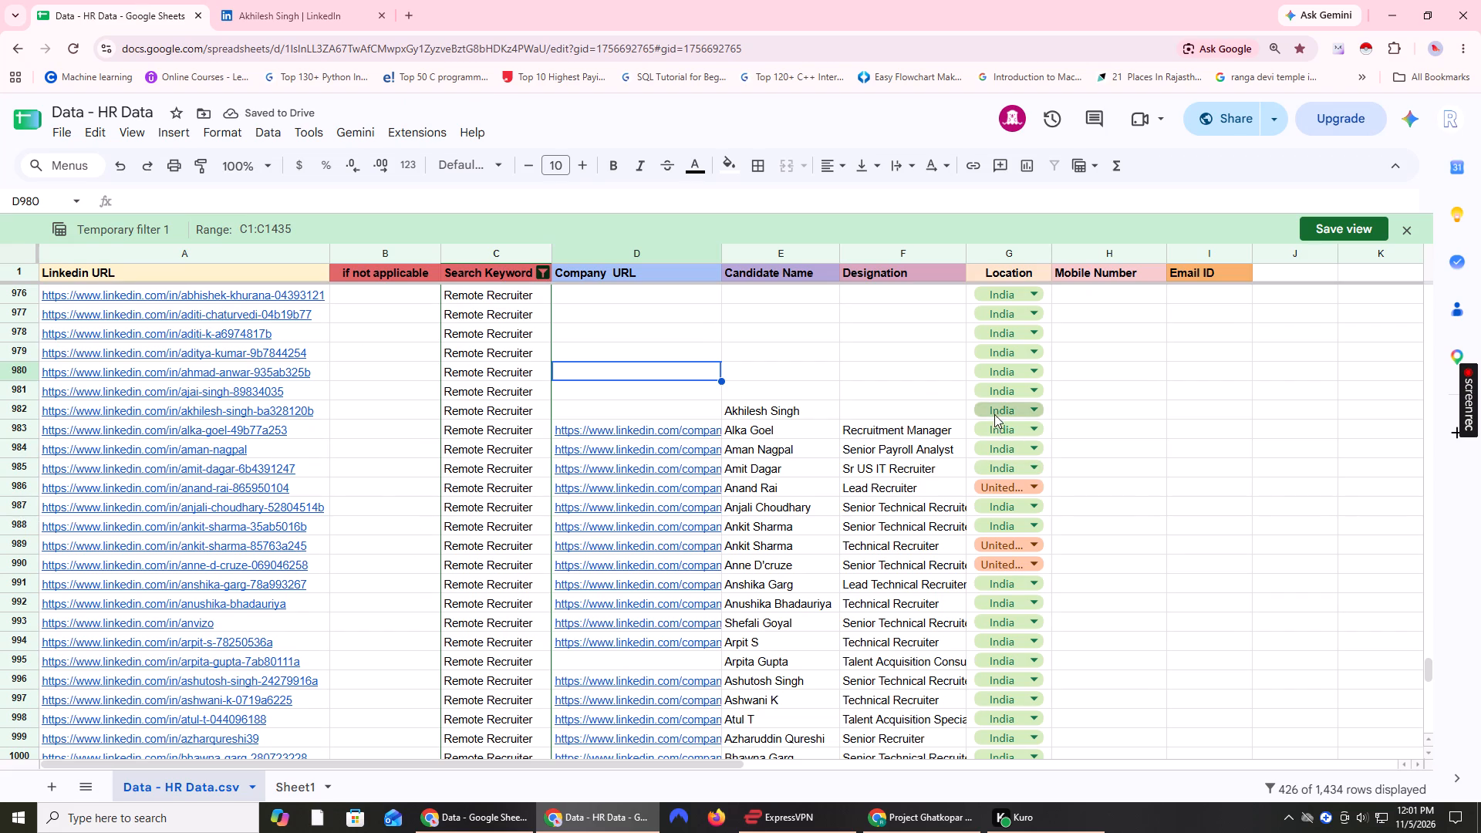
pyautogui.click(994, 411)
pyautogui.click(990, 491)
pyautogui.click(722, 372)
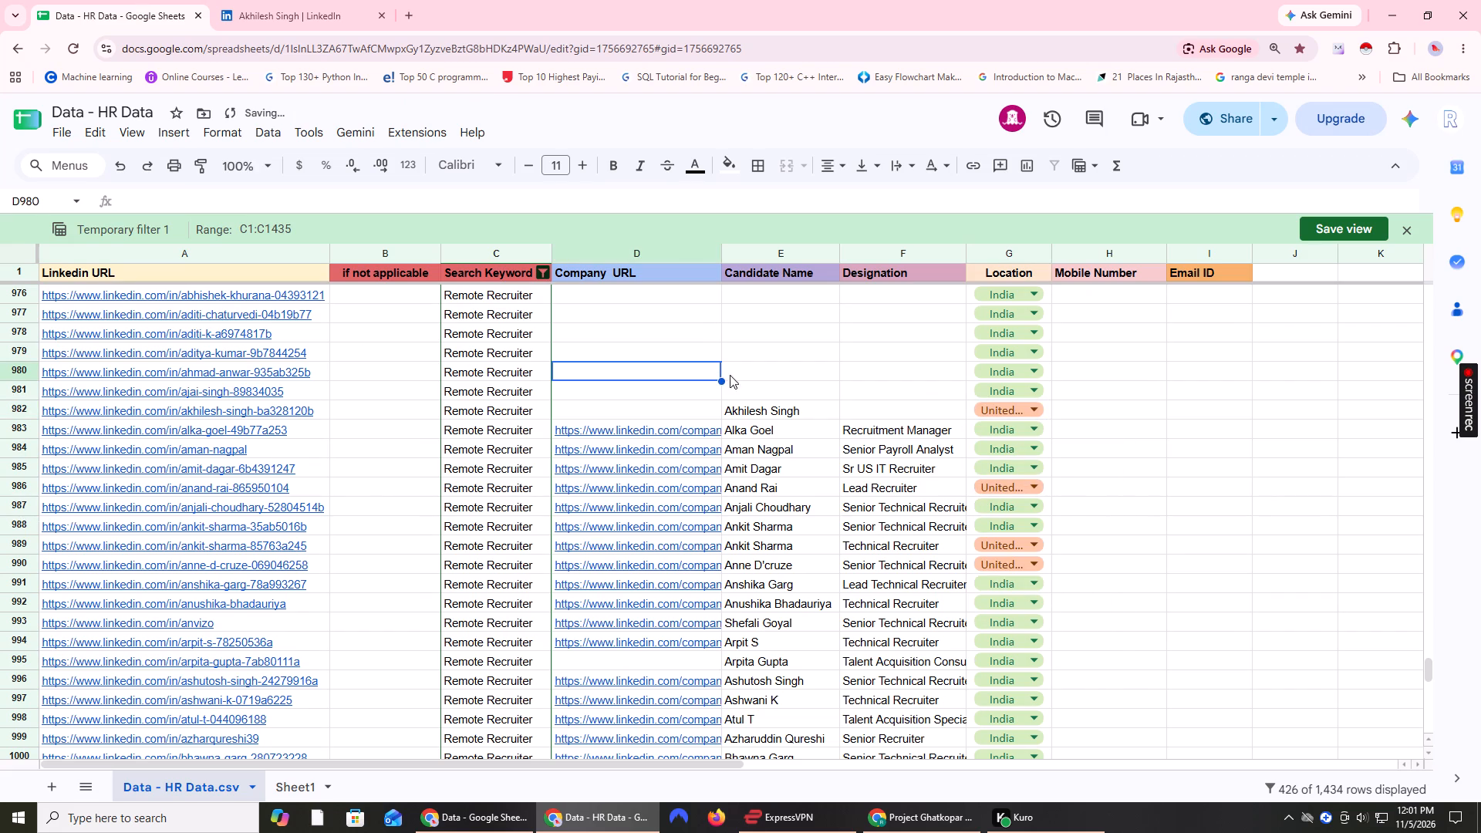
# Open the Phoenix Business Consulting page from the profile's Experience section and copy the job title Senior Lead SAP/Technical Recruiter into row 982's Designation cell.
pyautogui.click(349, 0)
pyautogui.scroll(-9, 579, 471)
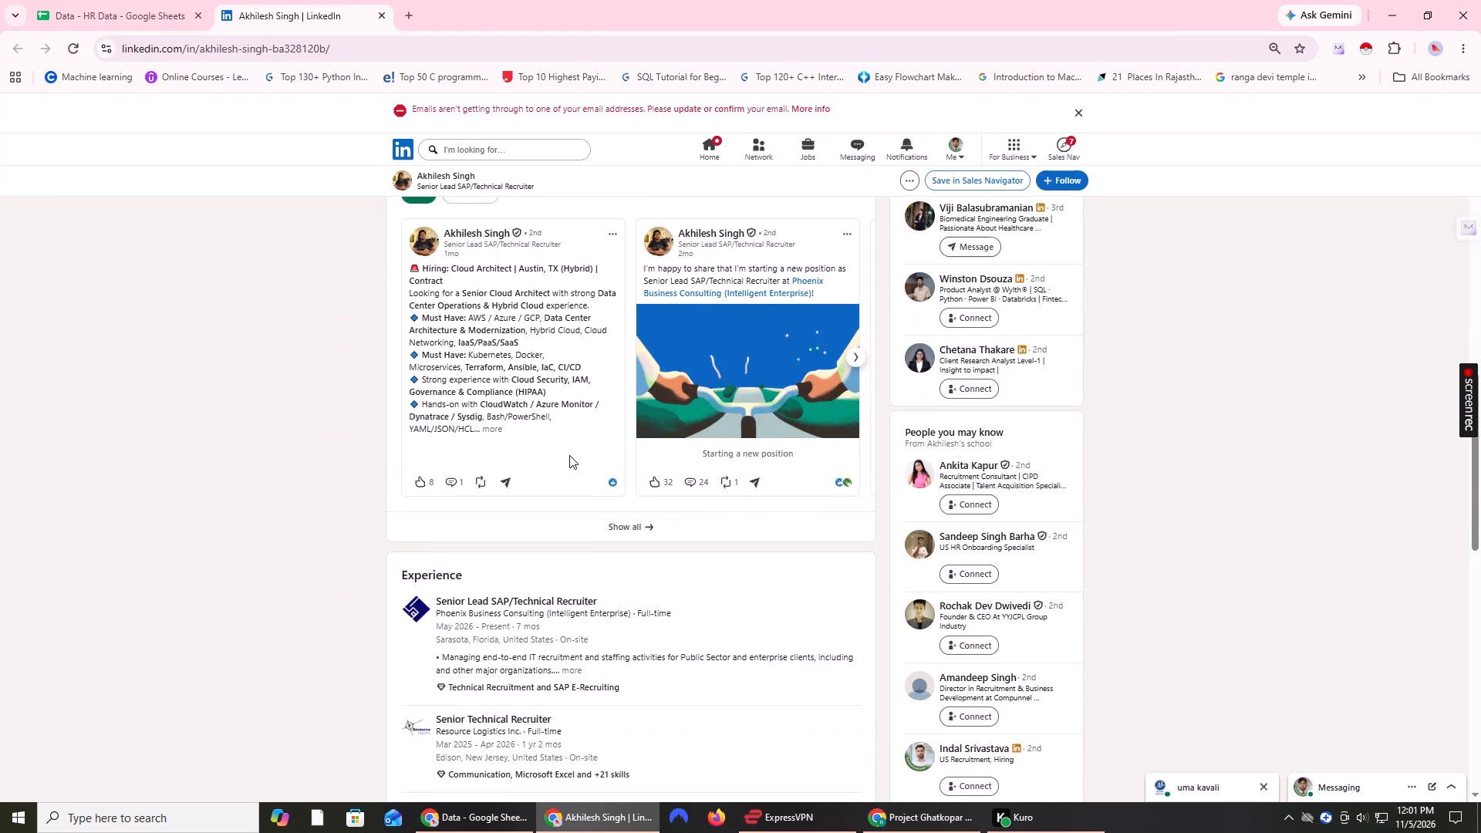
pyautogui.scroll(-2, 568, 455)
pyautogui.keyDown('ctrl'); pyautogui.click(406, 448); pyautogui.keyUp('ctrl')
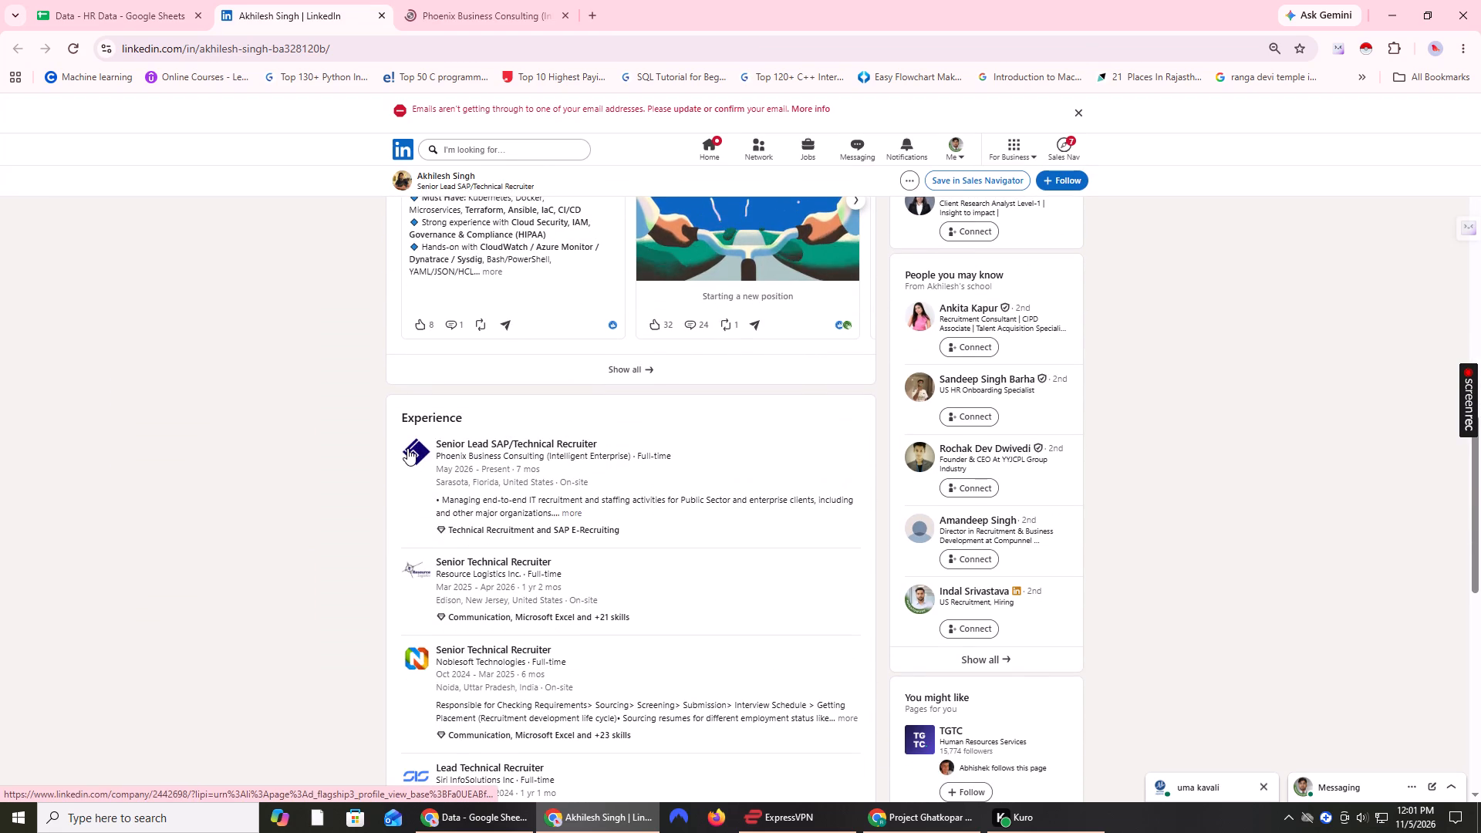
pyautogui.moveTo(430, 441); pyautogui.dragTo(503, 441)
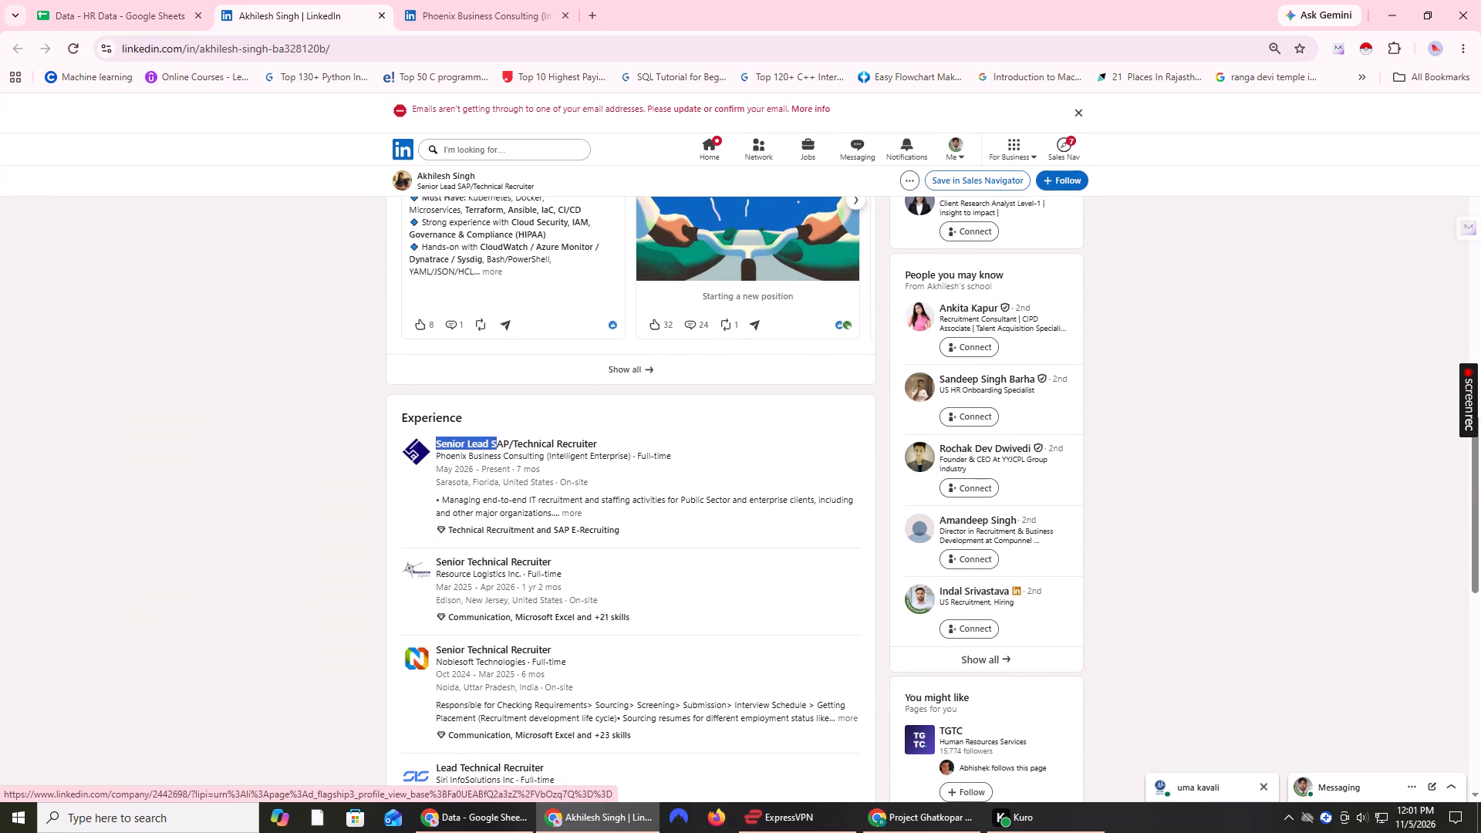
pyautogui.moveTo(503, 441); pyautogui.dragTo(612, 441)
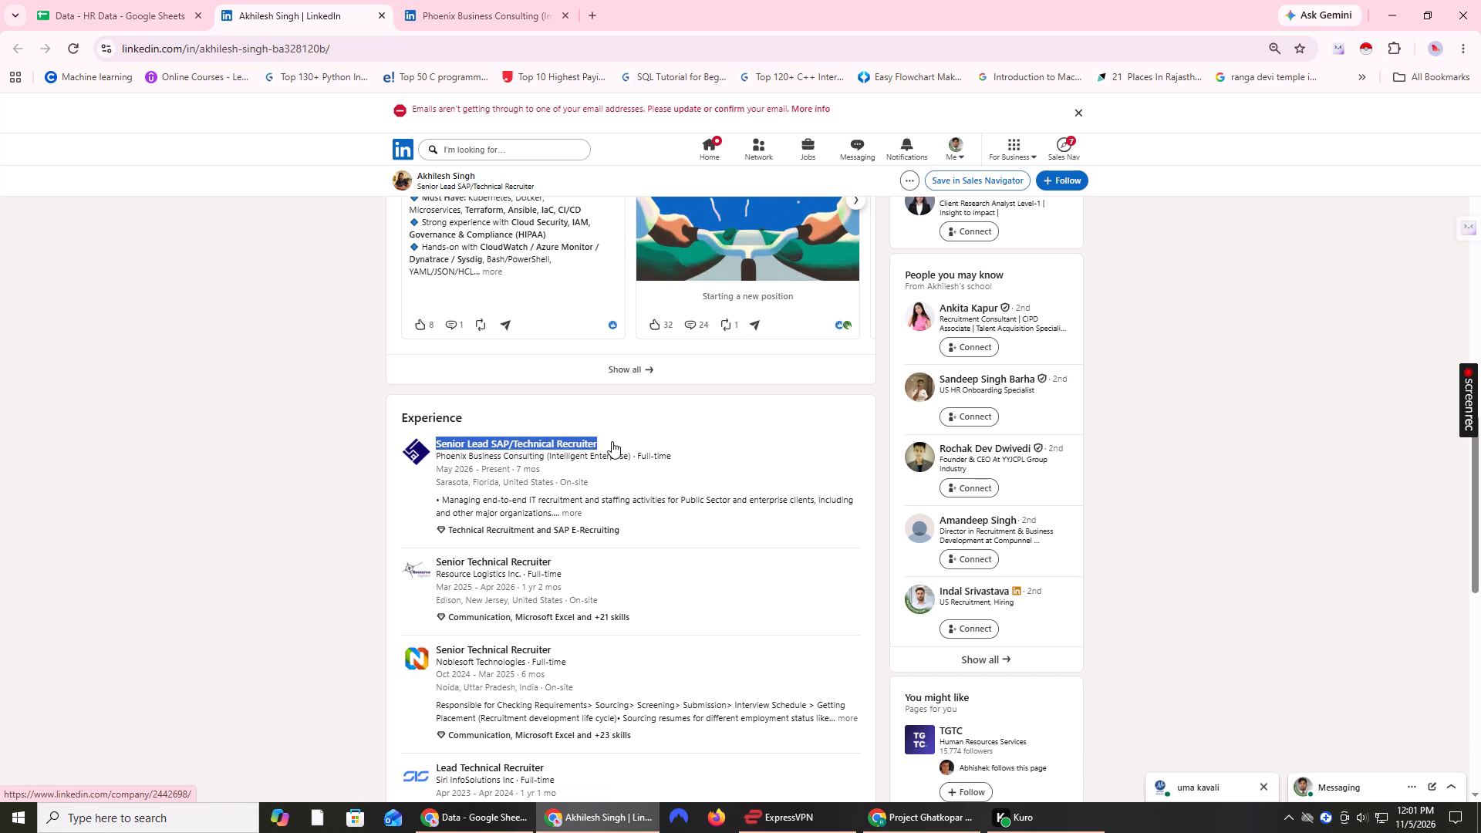
pyautogui.hotkey('ctrl', 'c')
pyautogui.click(270, 508)
pyautogui.click(136, 0)
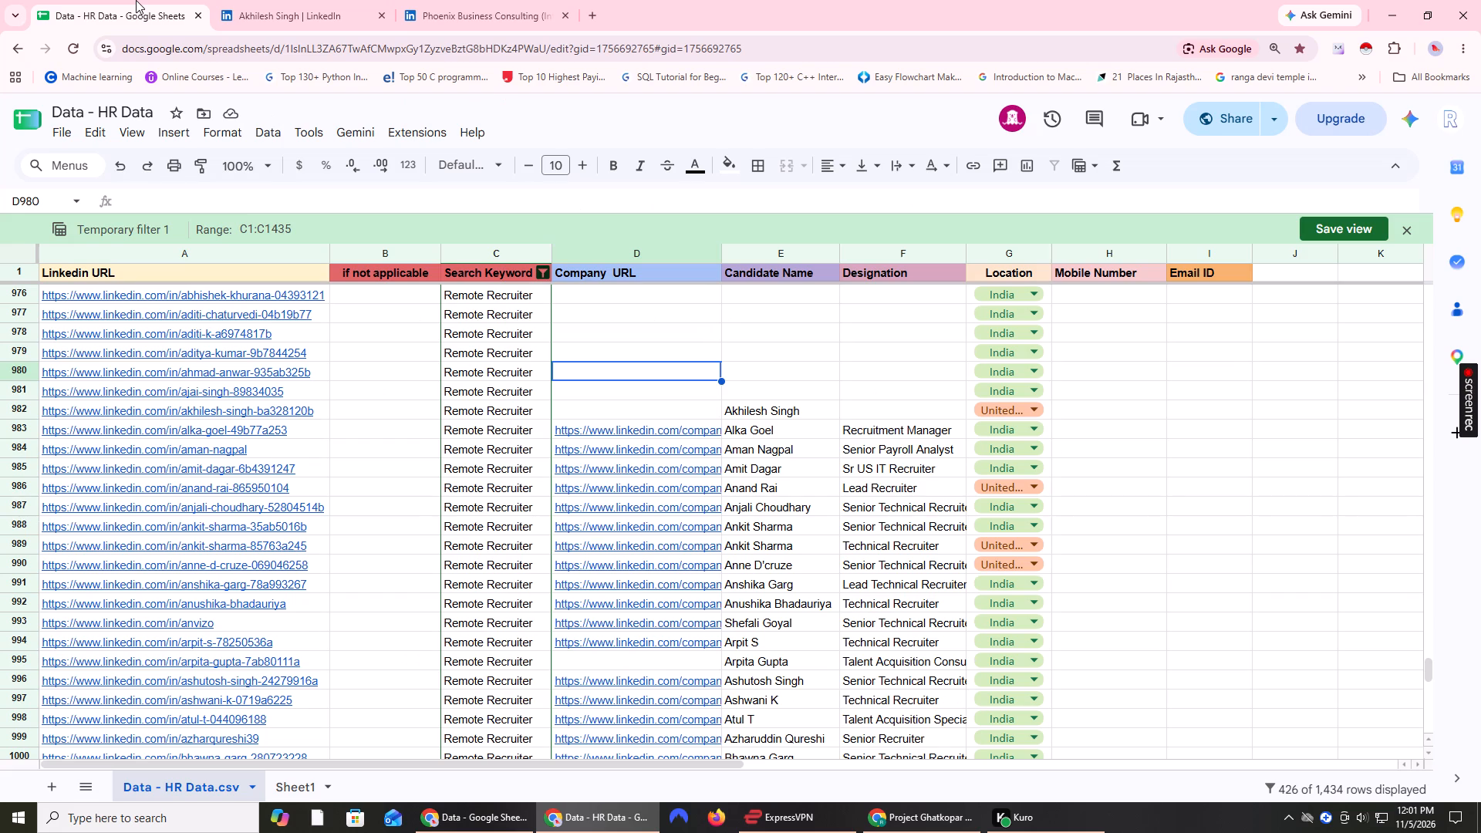
pyautogui.doubleClick(868, 408)
pyautogui.hotkey('ctrl', 'v')
pyautogui.keyDown('ctrl'); pyautogui.click(787, 359); pyautogui.keyUp('ctrl')
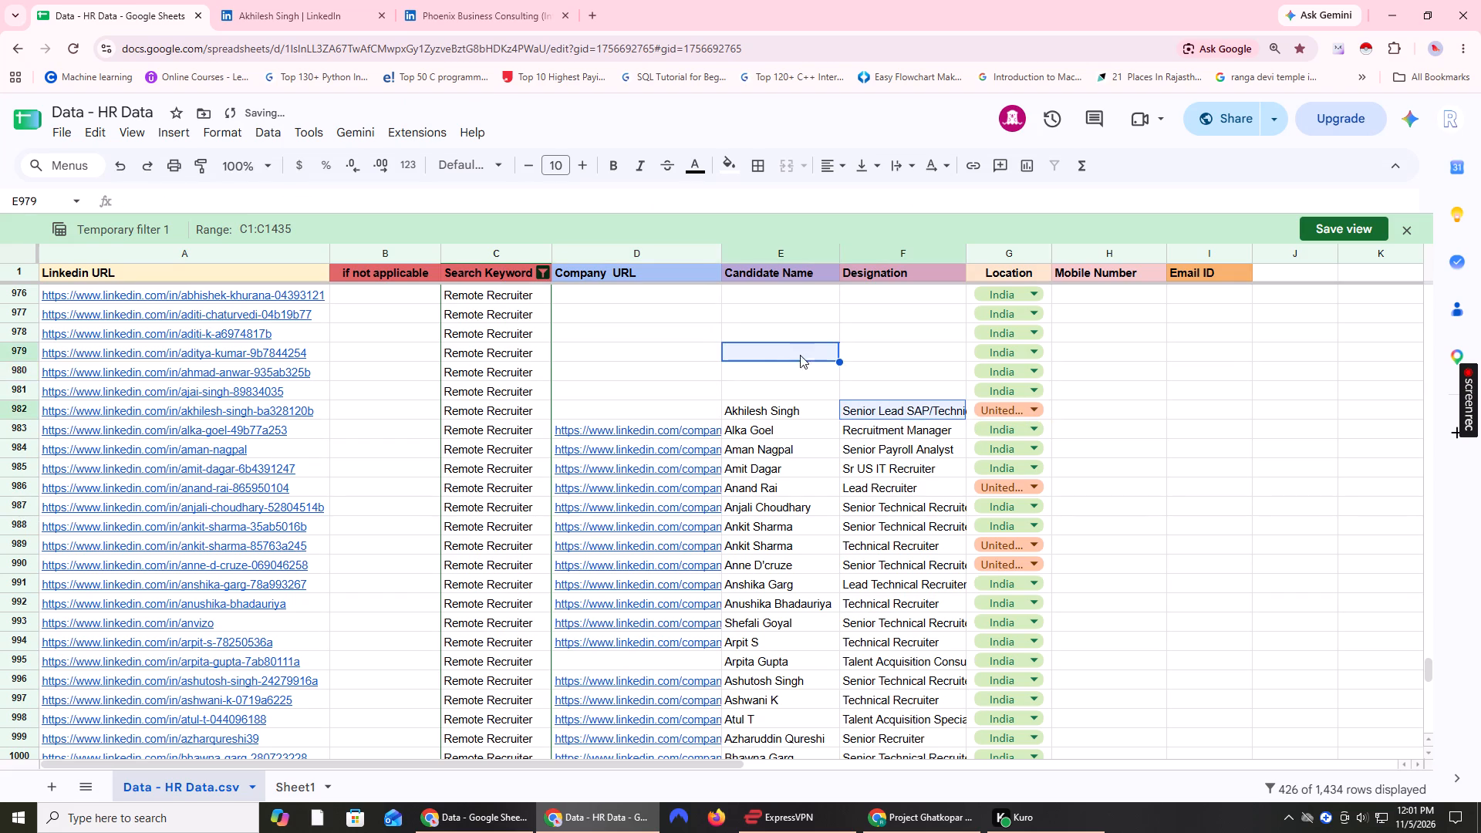
# Copy the Phoenix Business Consulting company page address into the Company URL cell of row 982.
pyautogui.click(441, 0)
pyautogui.click(411, 49)
pyautogui.hotkey('ctrl', 'c')
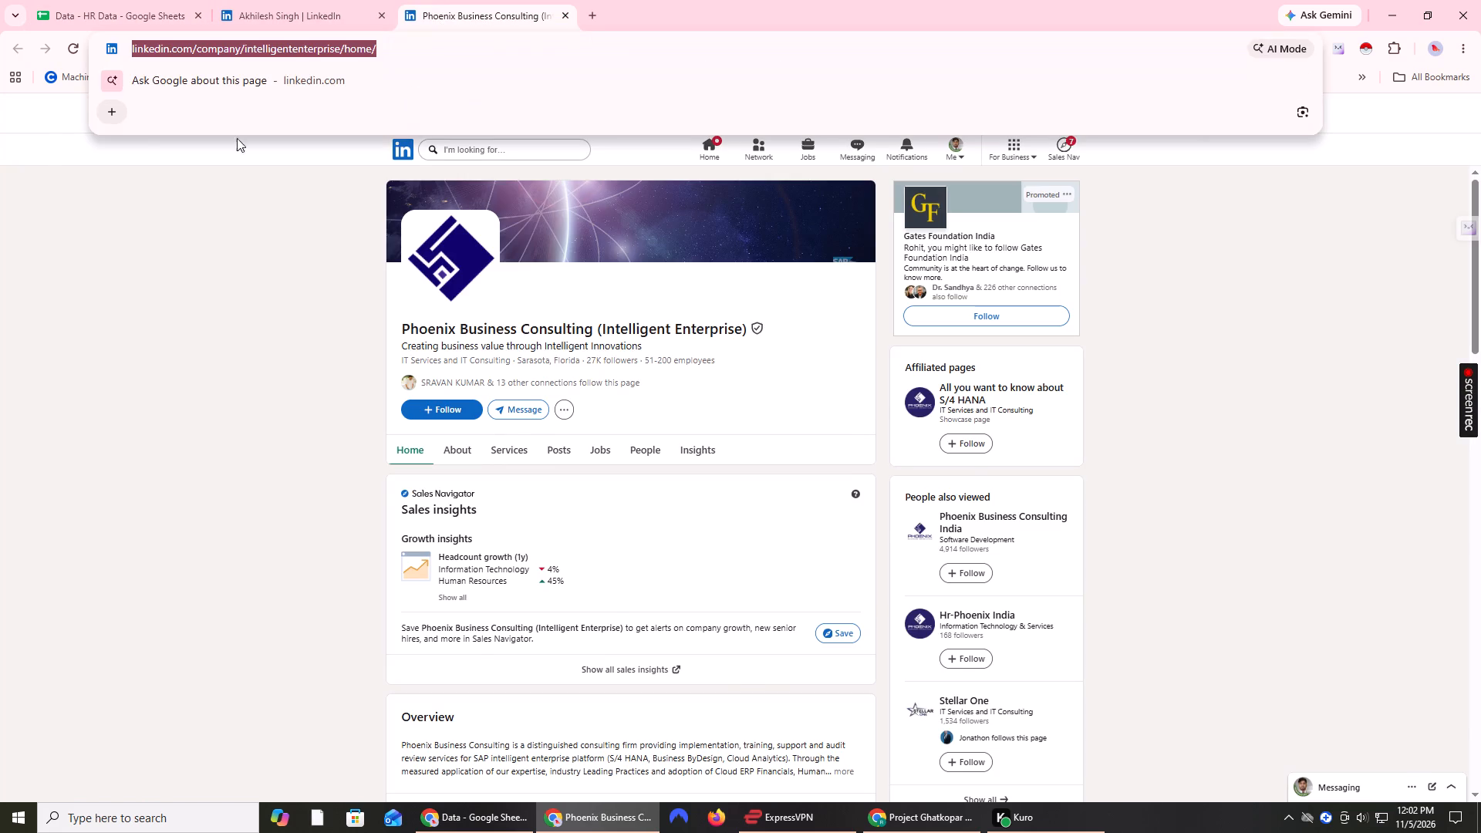
pyautogui.click(142, 0)
pyautogui.click(667, 412)
pyautogui.hotkey('ctrl', 'v')
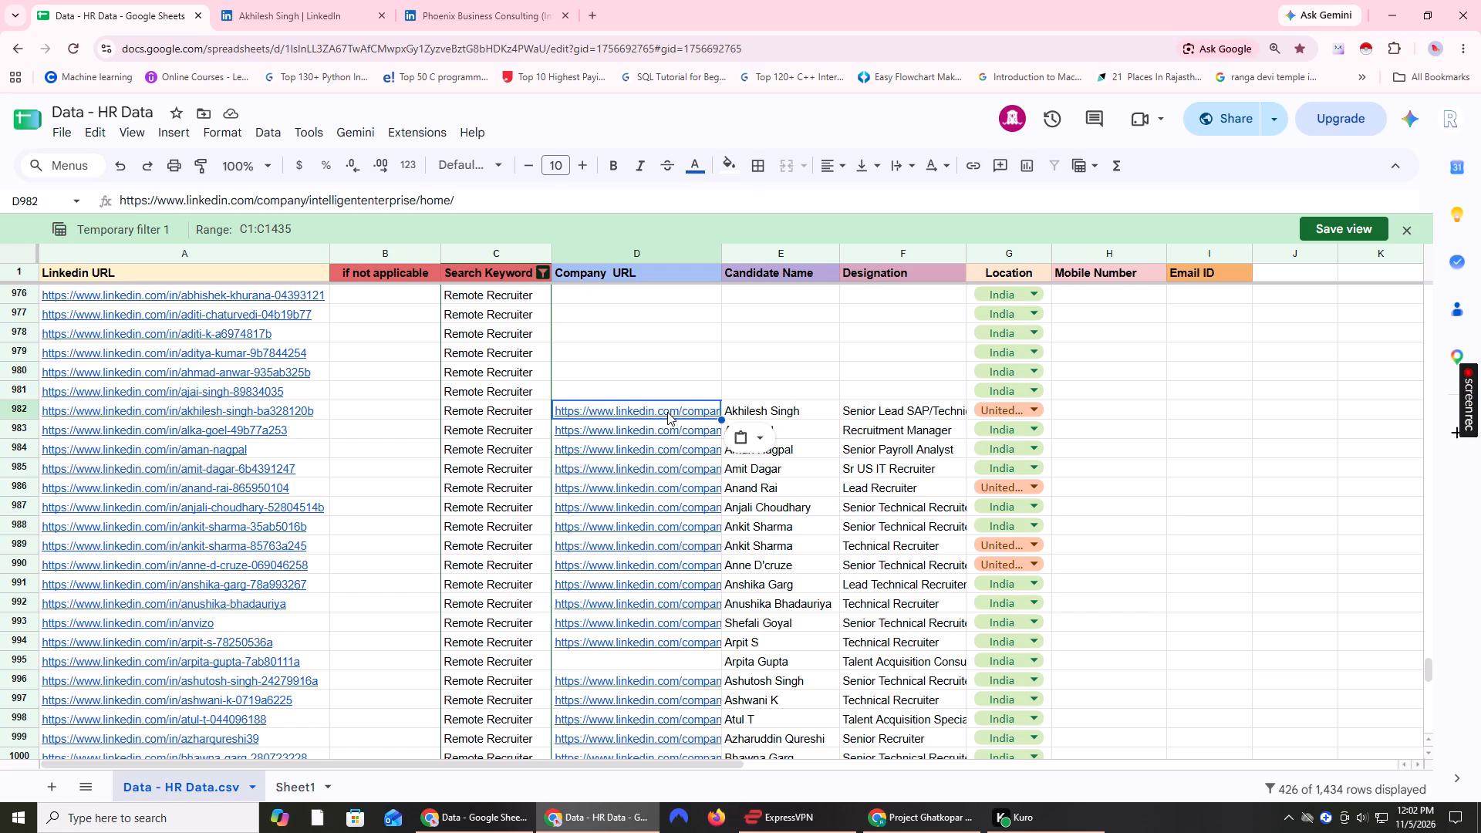
# Open the LinkedIn profile linked in row 981 and close the previous candidate's profile and company tabs.
pyautogui.click(761, 385)
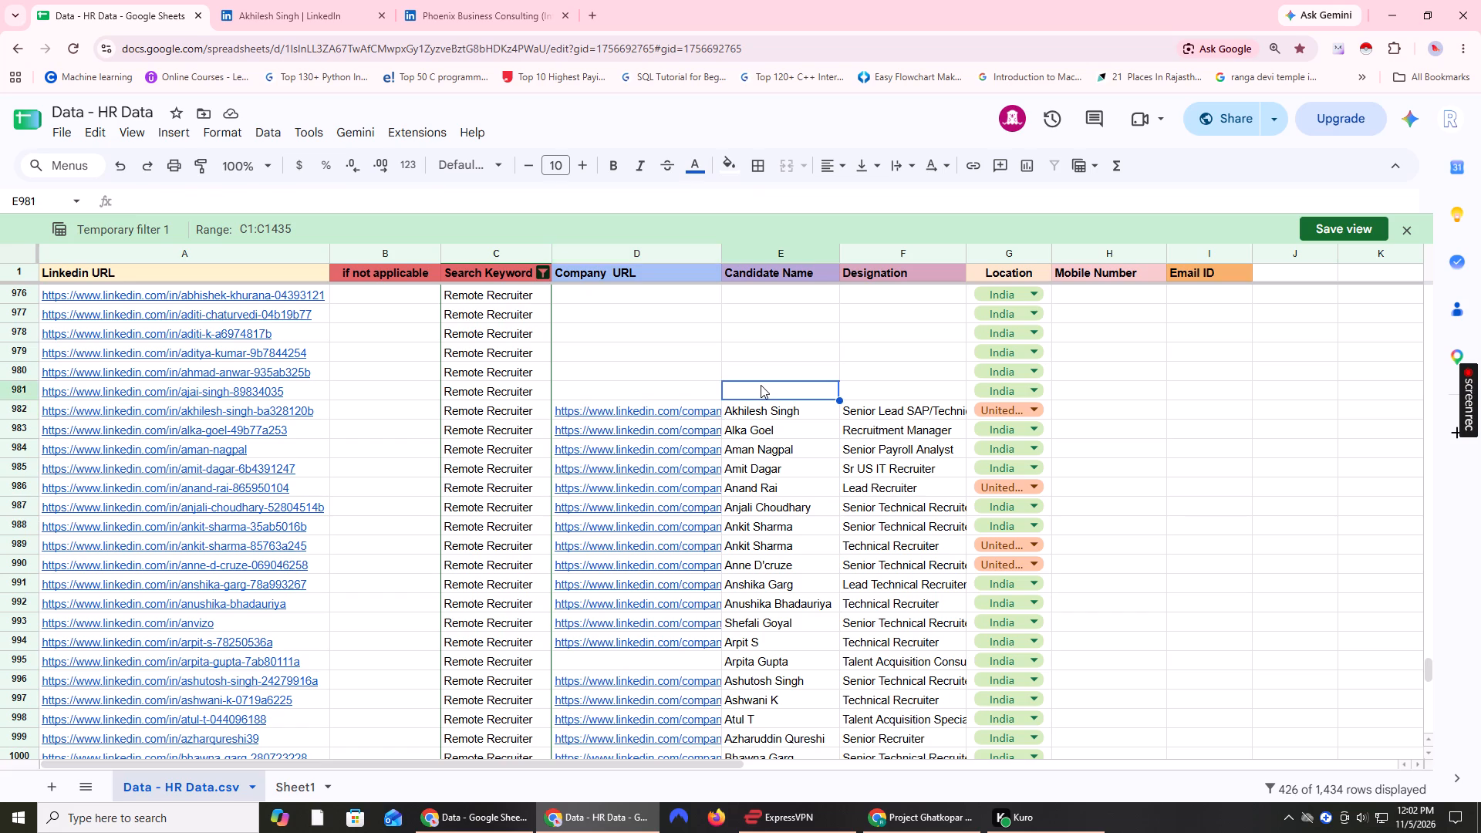
pyautogui.press('Left')
pyautogui.press('Left')
pyautogui.press('Left')
pyautogui.press('Left')
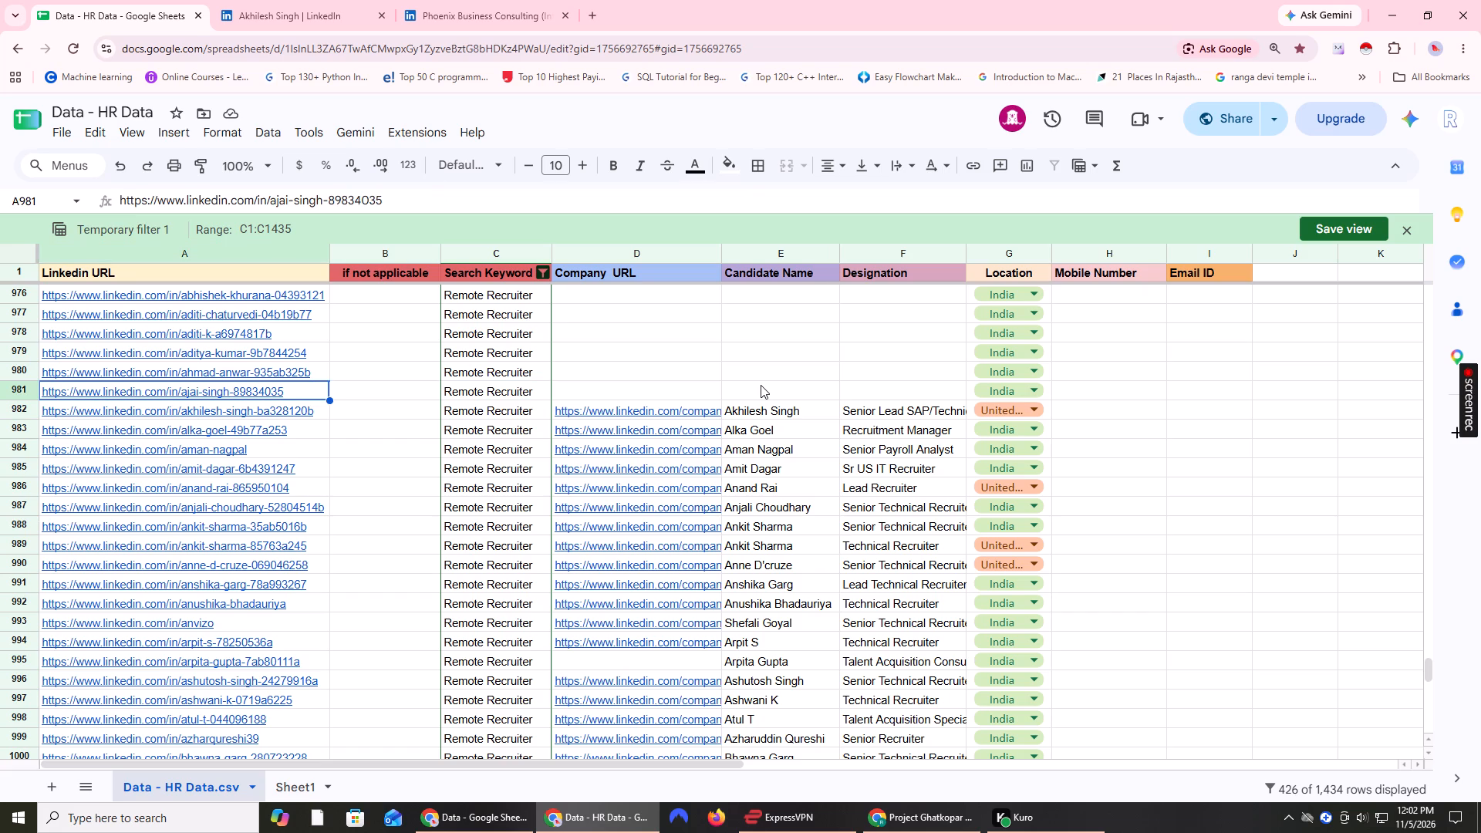
pyautogui.click(191, 394)
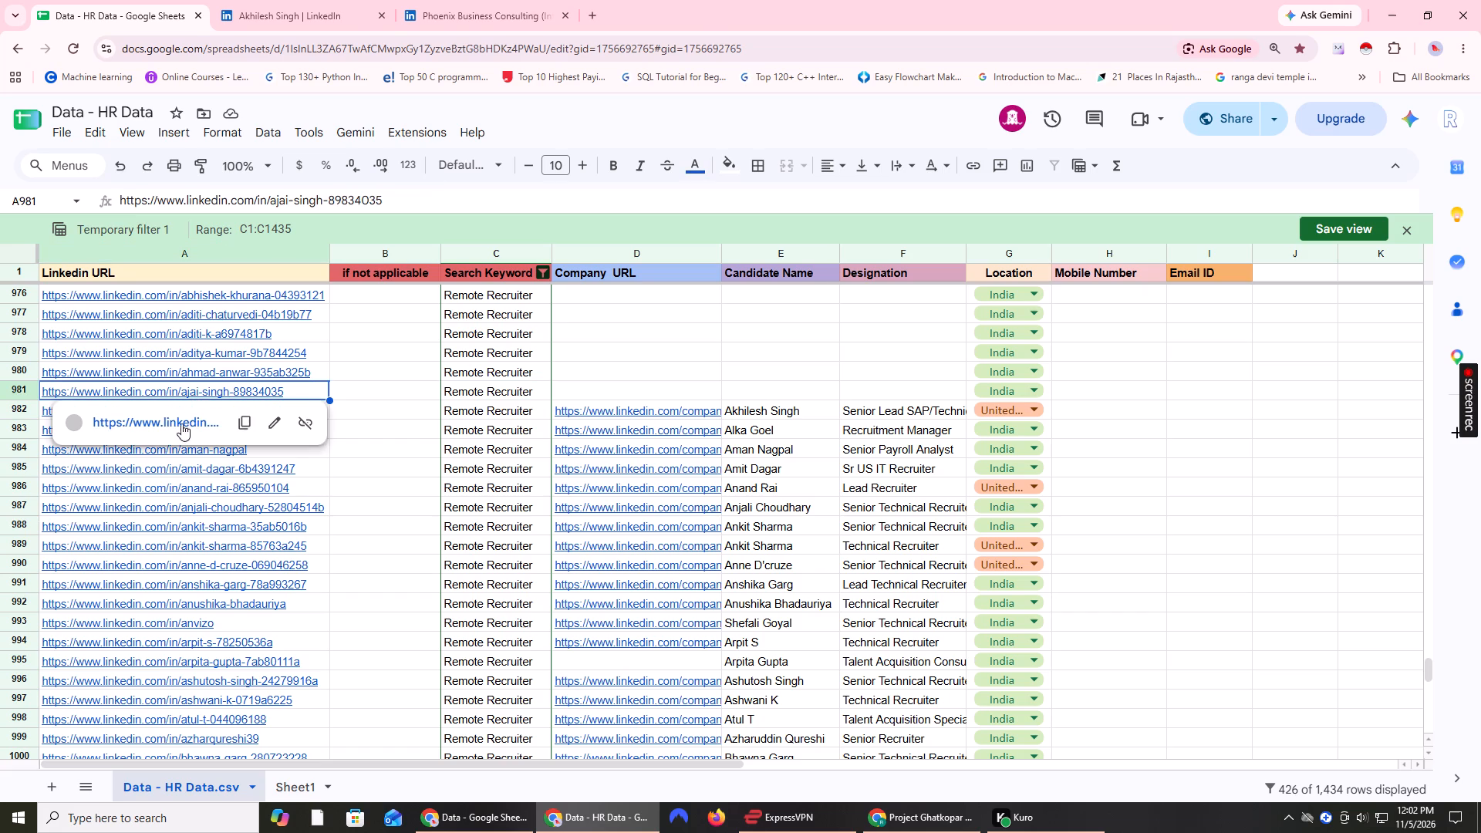
pyautogui.click(171, 424)
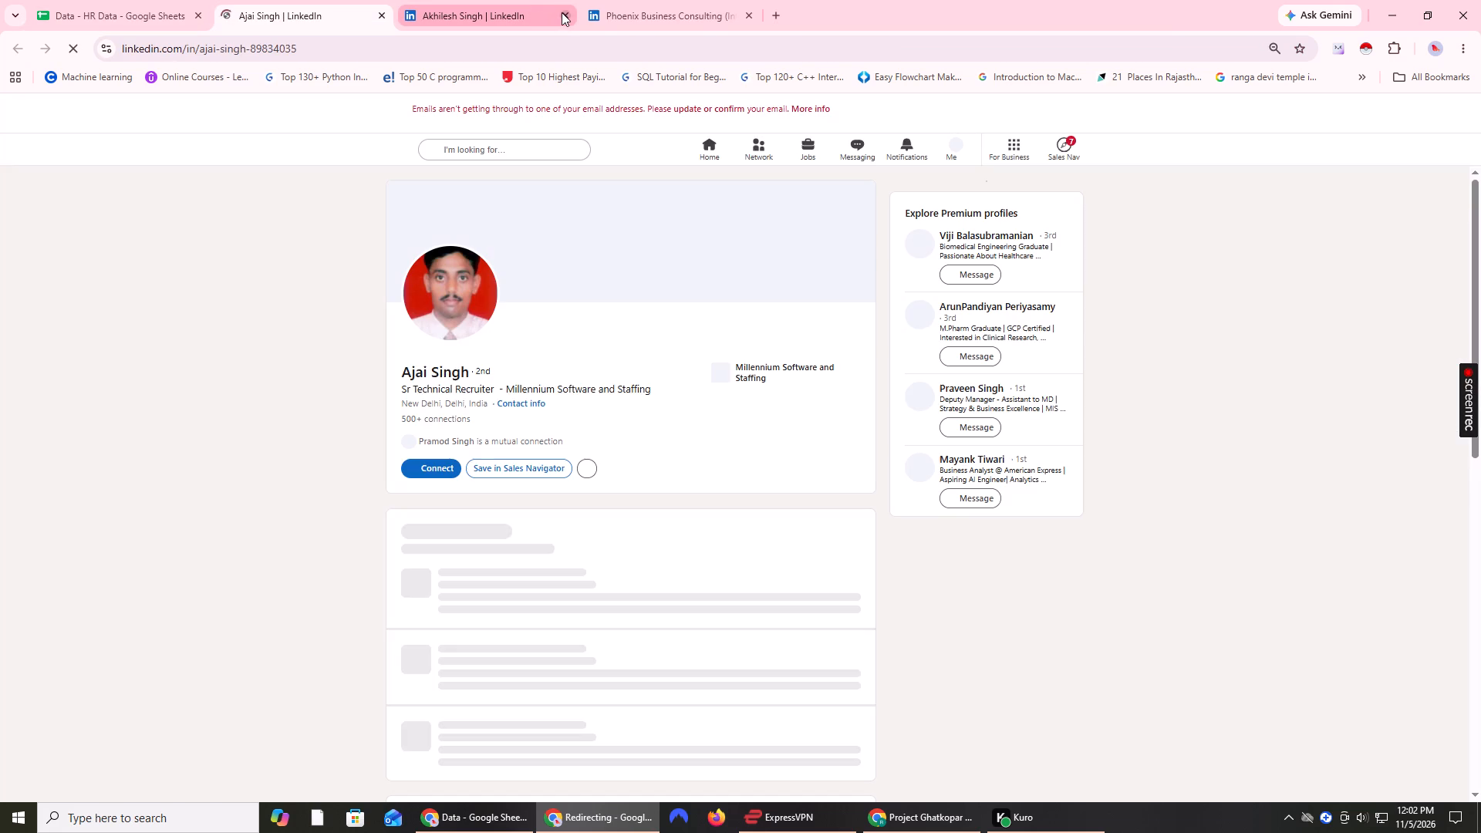
pyautogui.click(563, 12)
pyautogui.click(563, 12)
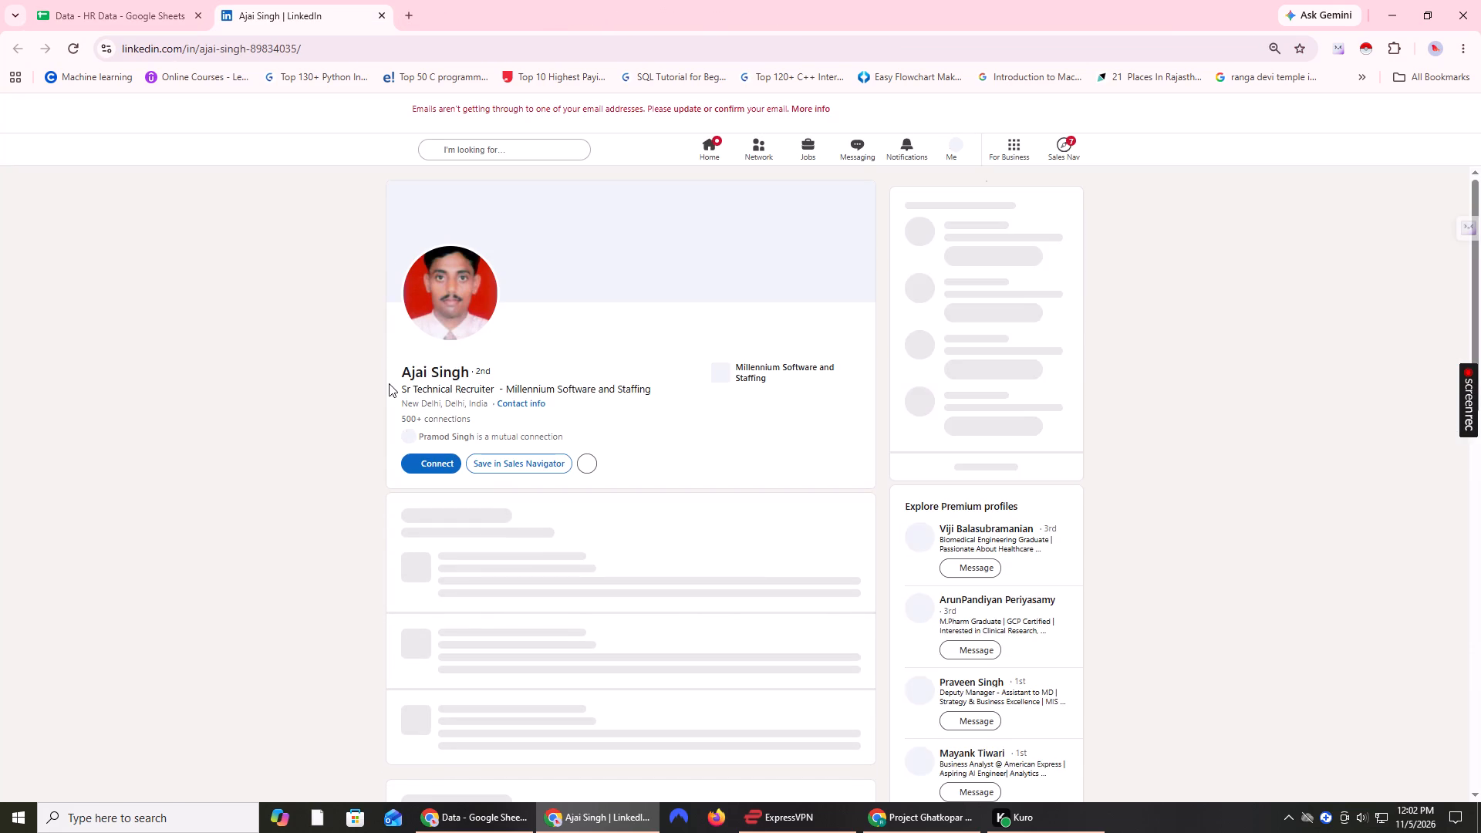
# Copy the candidate's name from the profile into row 981's Candidate Name cell.
pyautogui.moveTo(393, 370); pyautogui.dragTo(467, 363)
pyautogui.hotkey('ctrl', 'c')
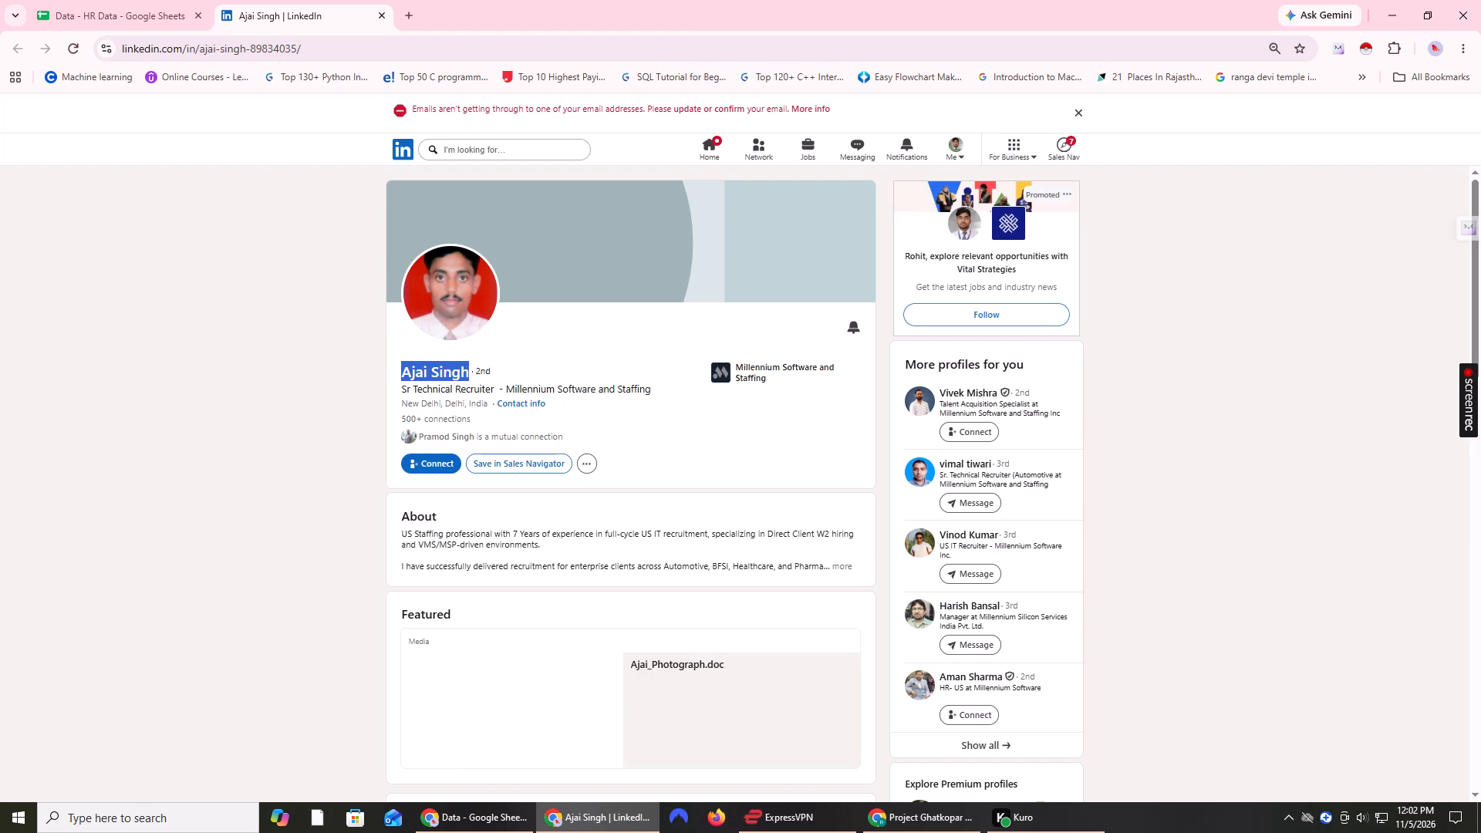
pyautogui.keyDown('ctrl'); pyautogui.click(307, 332); pyautogui.keyUp('ctrl')
pyautogui.click(143, 0)
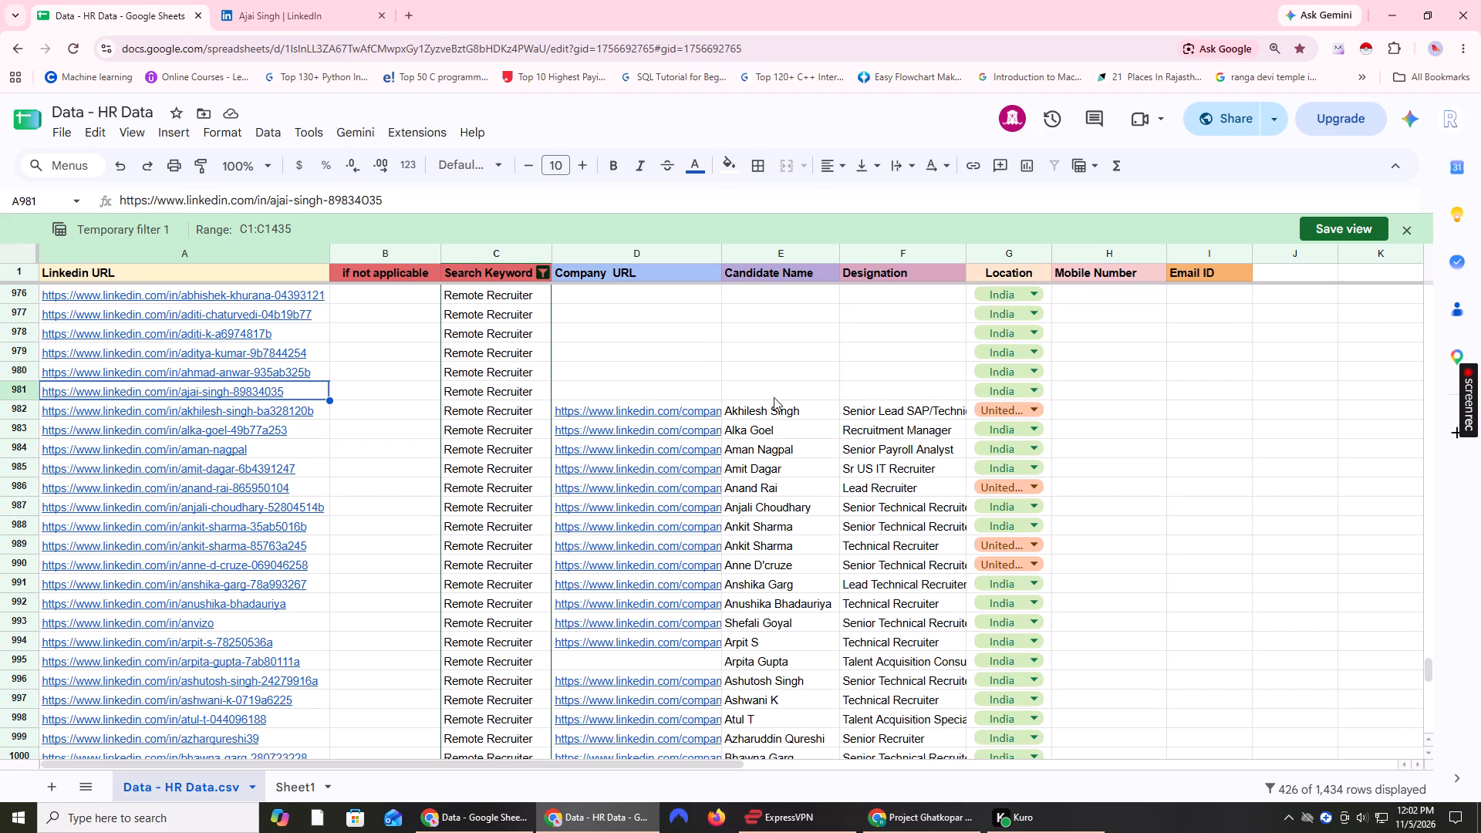
pyautogui.doubleClick(761, 390)
pyautogui.hotkey('ctrl', 'v')
pyautogui.click(750, 366)
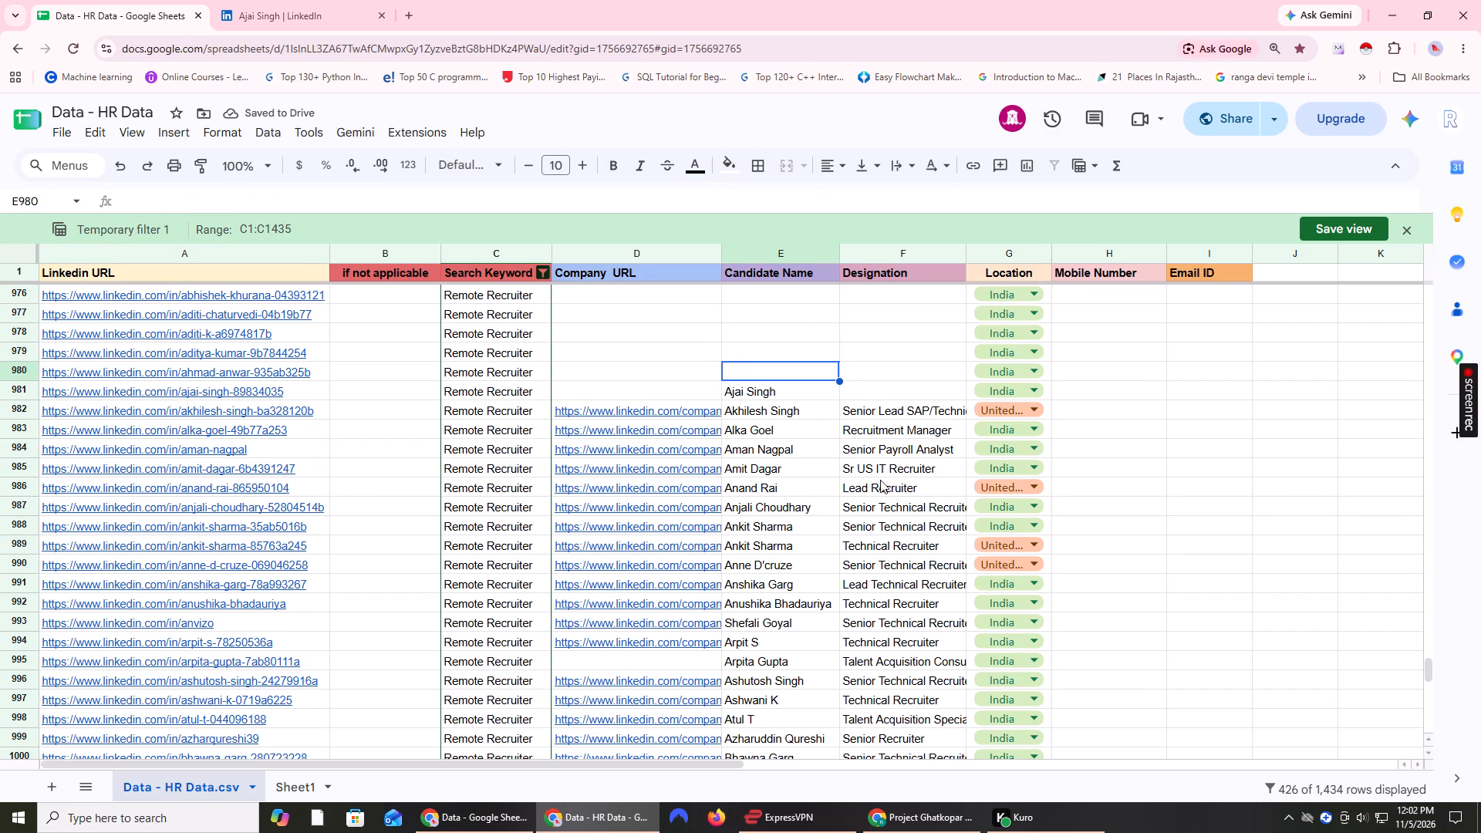
# Open the Millennium Software and Staffing page from the profile's Experience section and copy the job title Sr. Technical Recruiter into row 981's Designation cell.
pyautogui.click(297, 0)
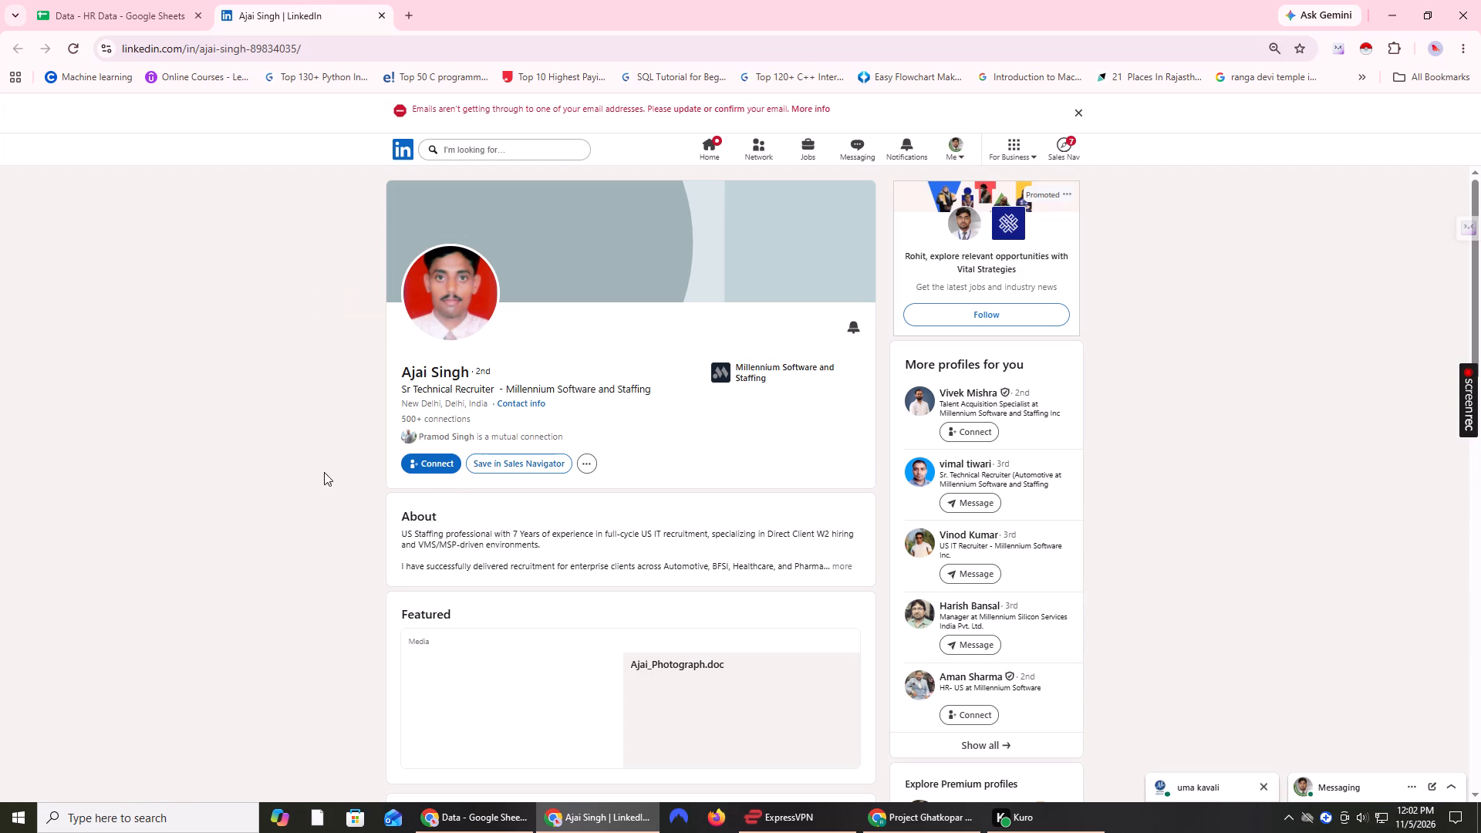
pyautogui.scroll(-7, 545, 580)
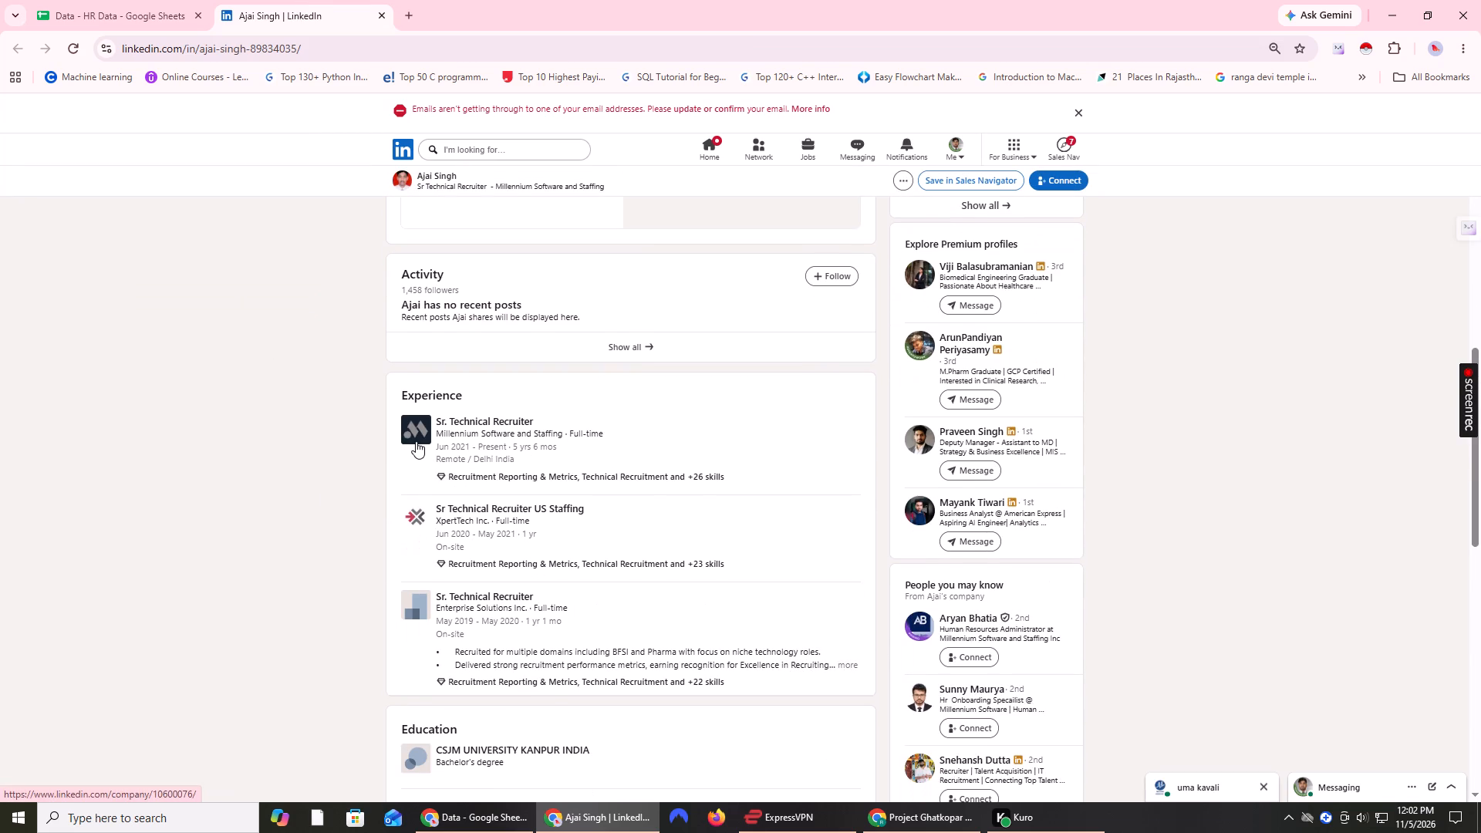
pyautogui.keyDown('ctrl'); pyautogui.click(416, 441); pyautogui.keyUp('ctrl')
pyautogui.moveTo(433, 421); pyautogui.dragTo(532, 413)
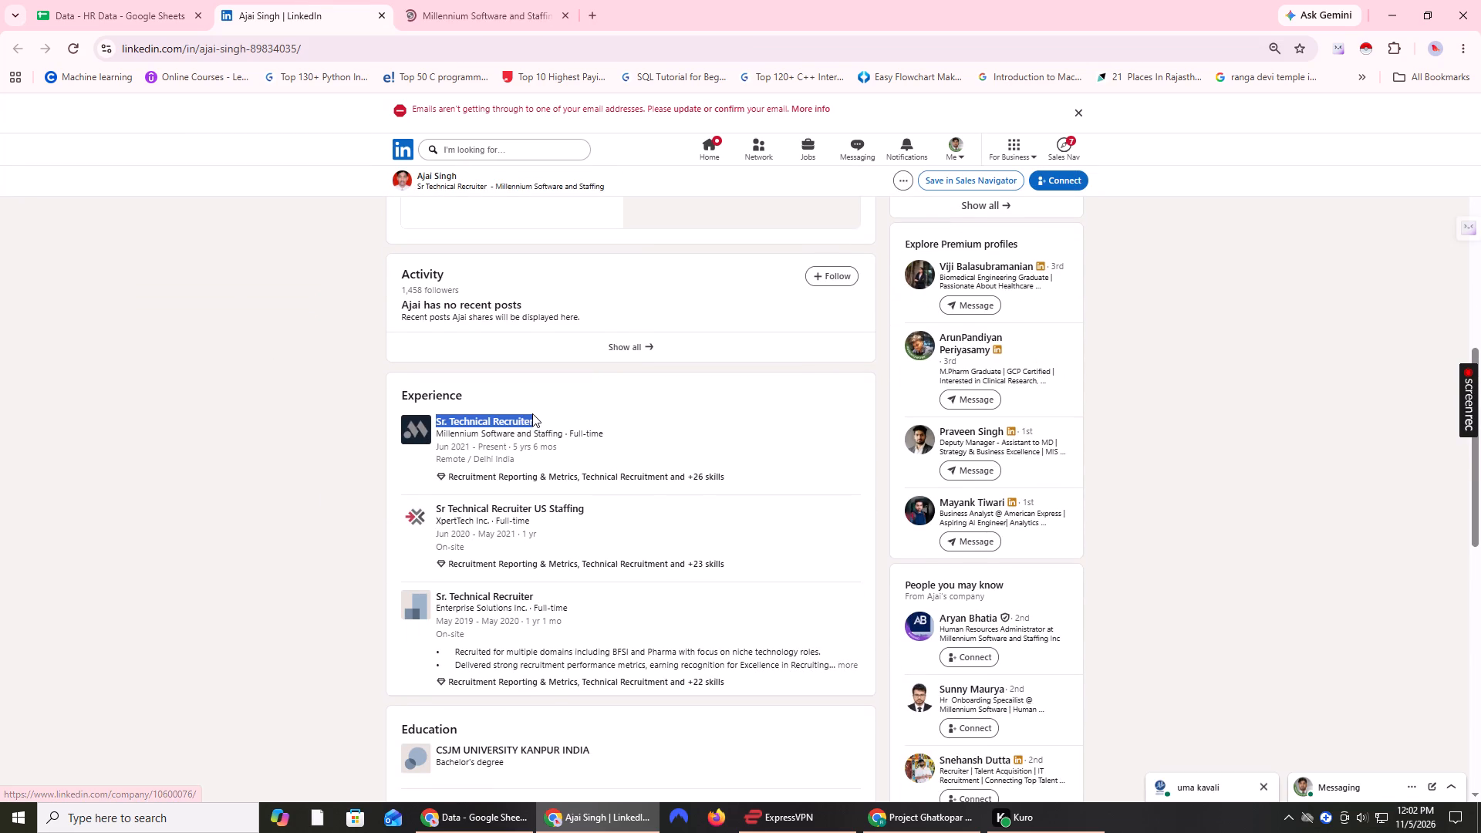
pyautogui.hotkey('ctrl', 'c')
pyautogui.click(112, 0)
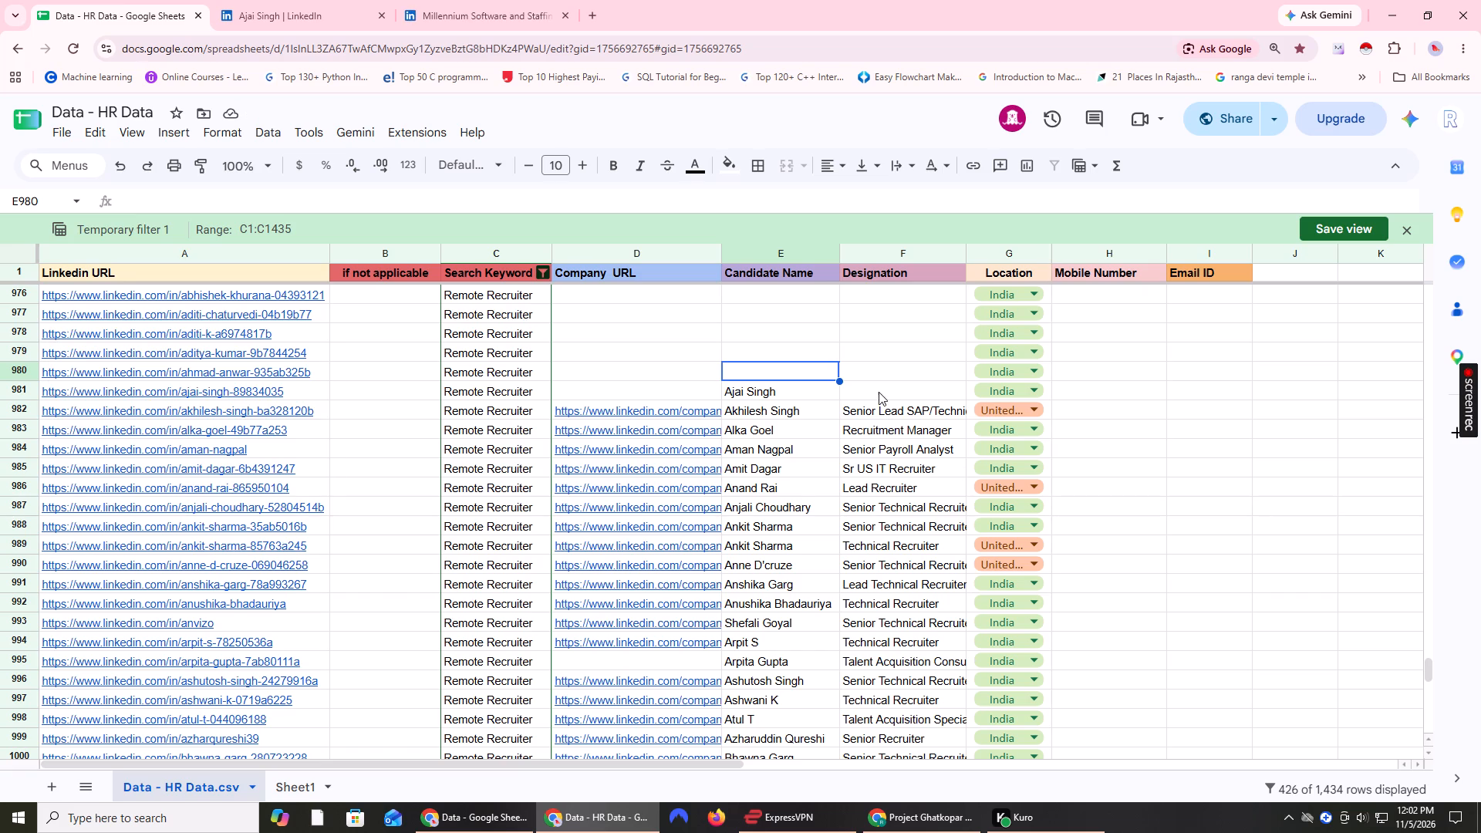
pyautogui.doubleClick(879, 392)
pyautogui.hotkey('ctrl', 'v')
pyautogui.click(740, 464)
# Copy the Millennium Software and Staffing company page address into the Company URL cell of row 981.
pyautogui.click(468, 0)
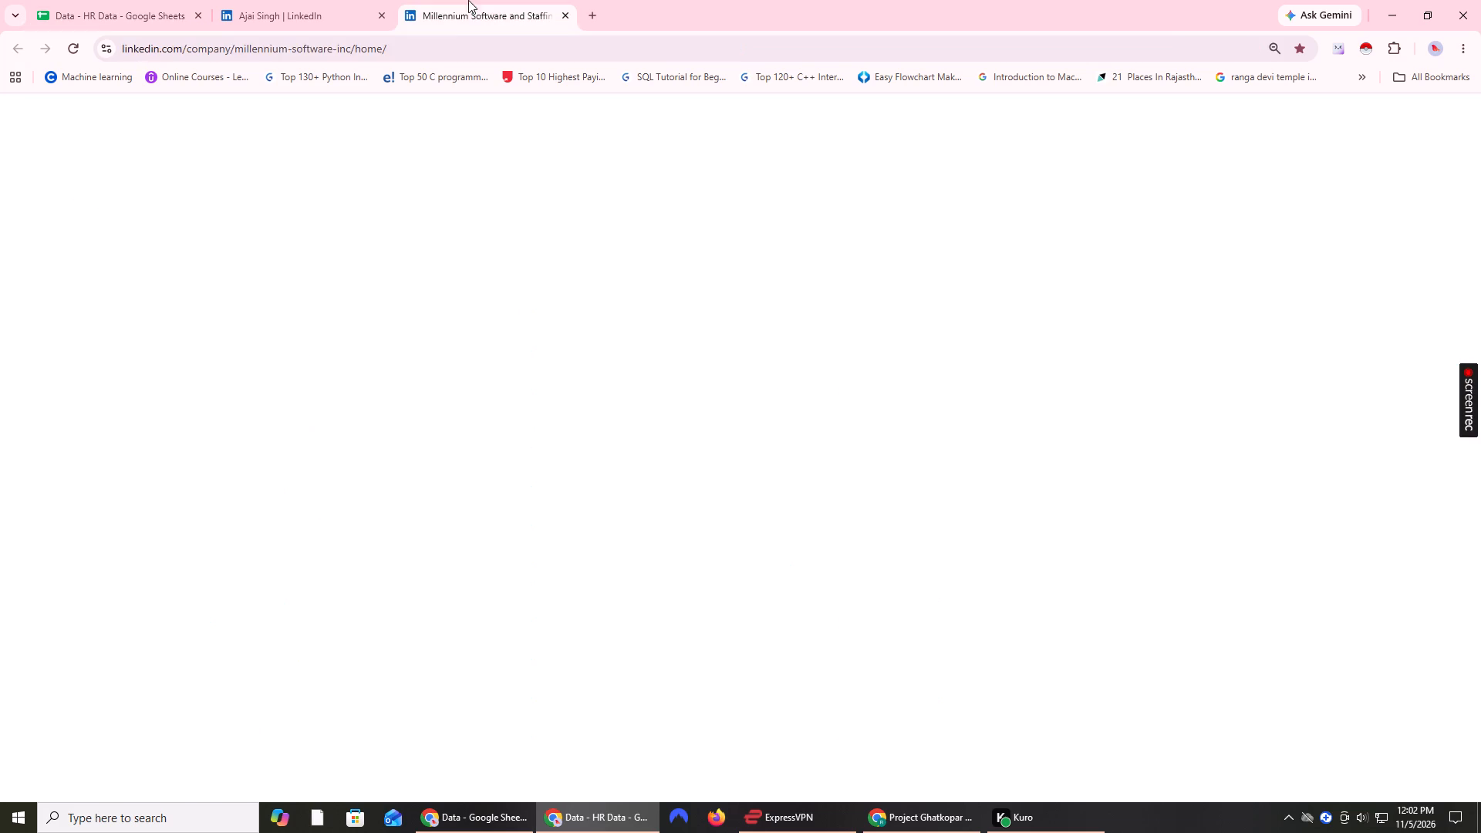
pyautogui.click(430, 41)
pyautogui.hotkey('ctrl', 'c')
pyautogui.click(169, 0)
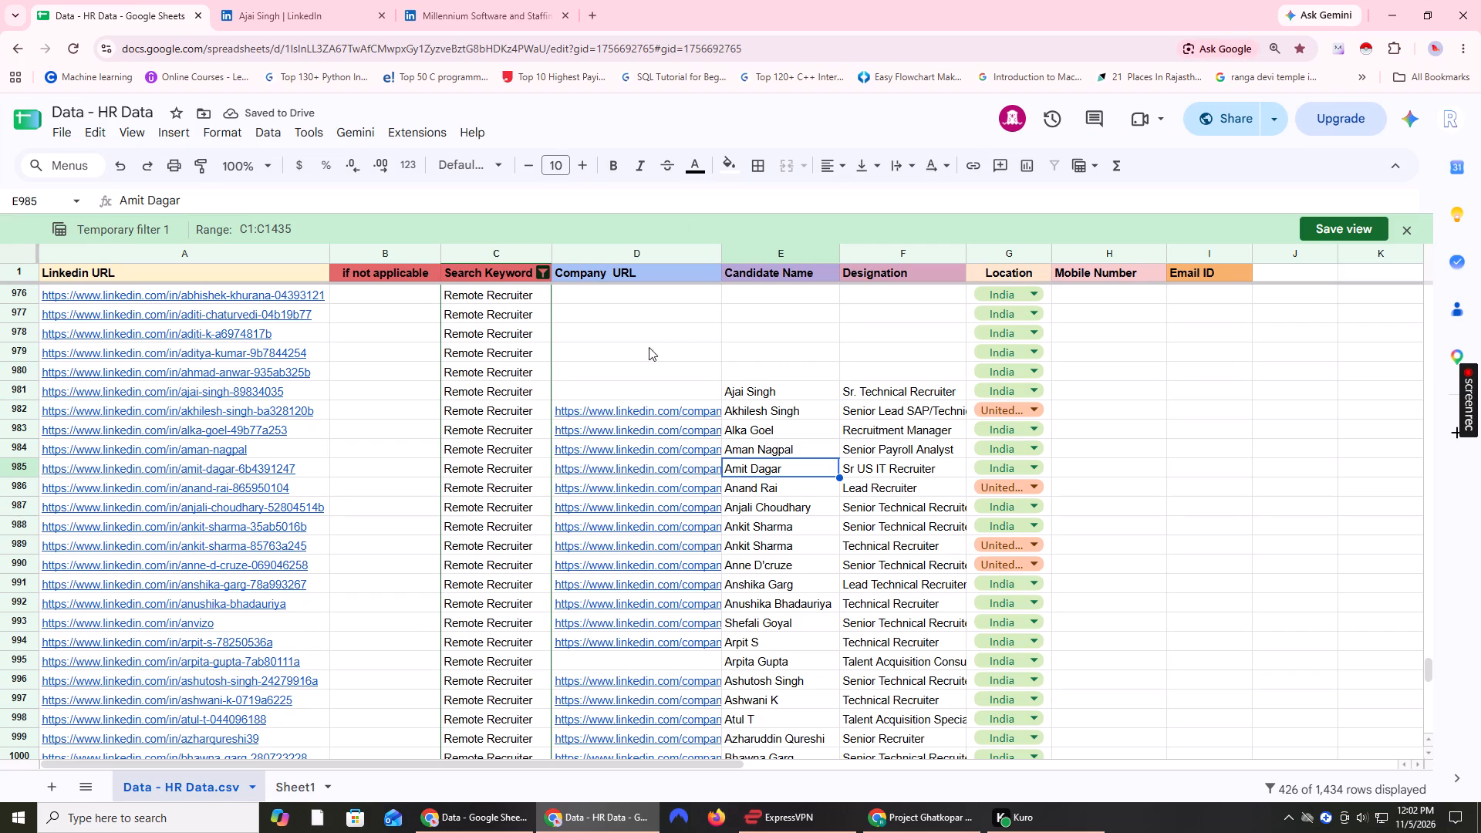
pyautogui.doubleClick(629, 389)
pyautogui.hotkey('ctrl', 'v')
pyautogui.click(803, 359)
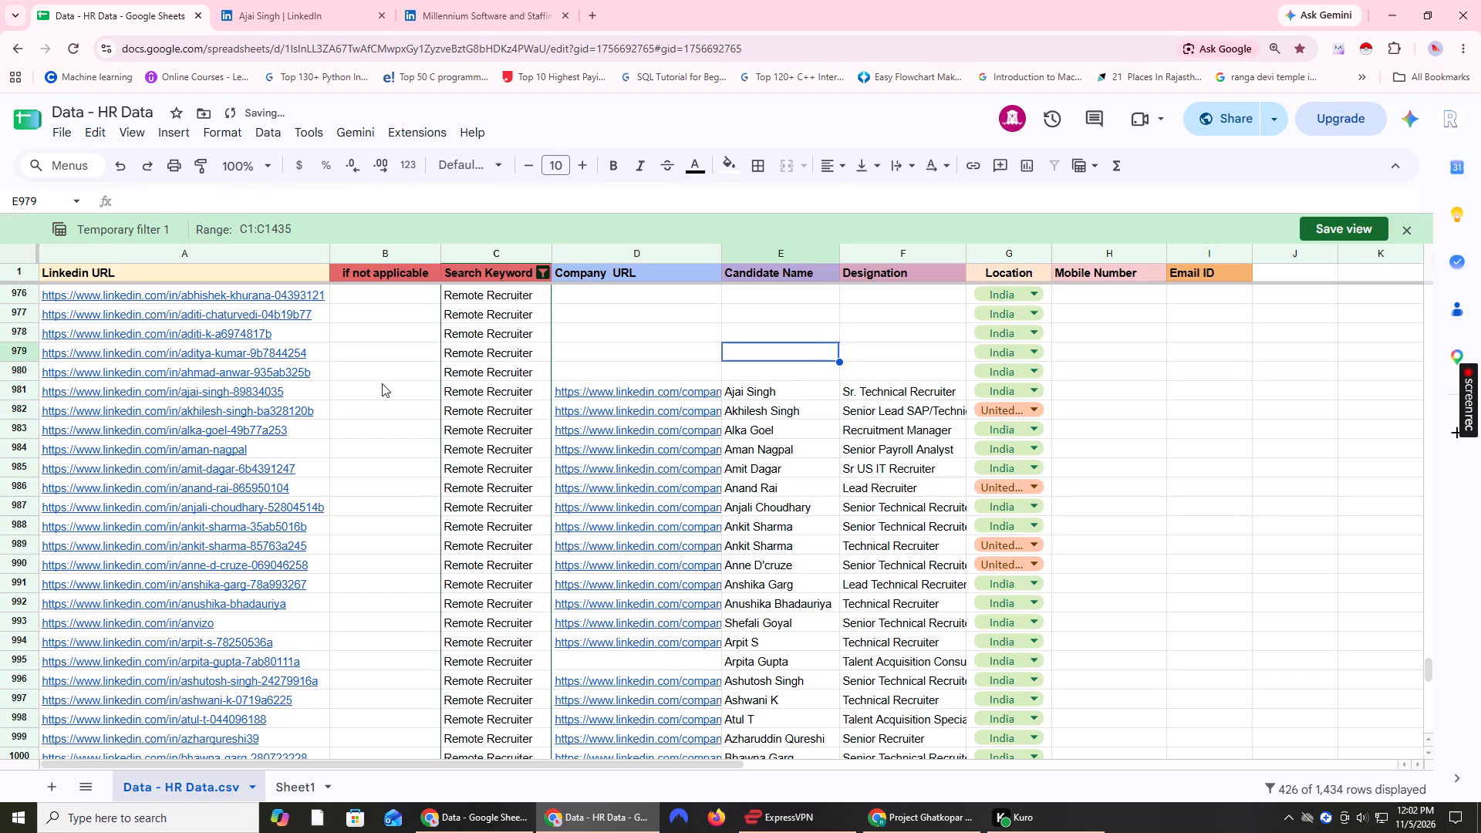
# Open the LinkedIn profile linked in row 980 and close the previous candidate's profile and company tabs.
pyautogui.click(278, 372)
pyautogui.click(162, 400)
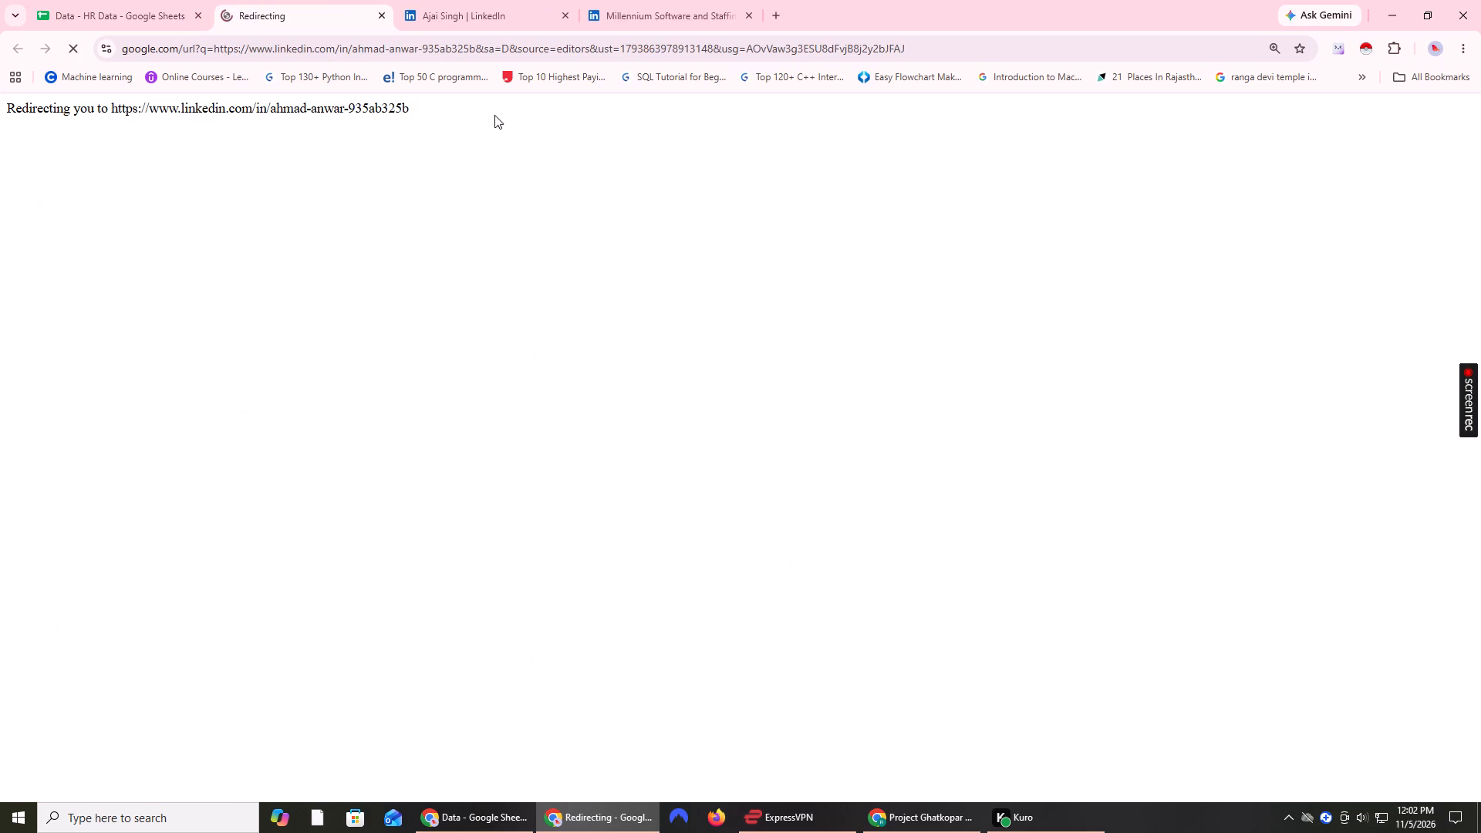
pyautogui.click(563, 17)
pyautogui.click(563, 17)
pyautogui.click(269, 0)
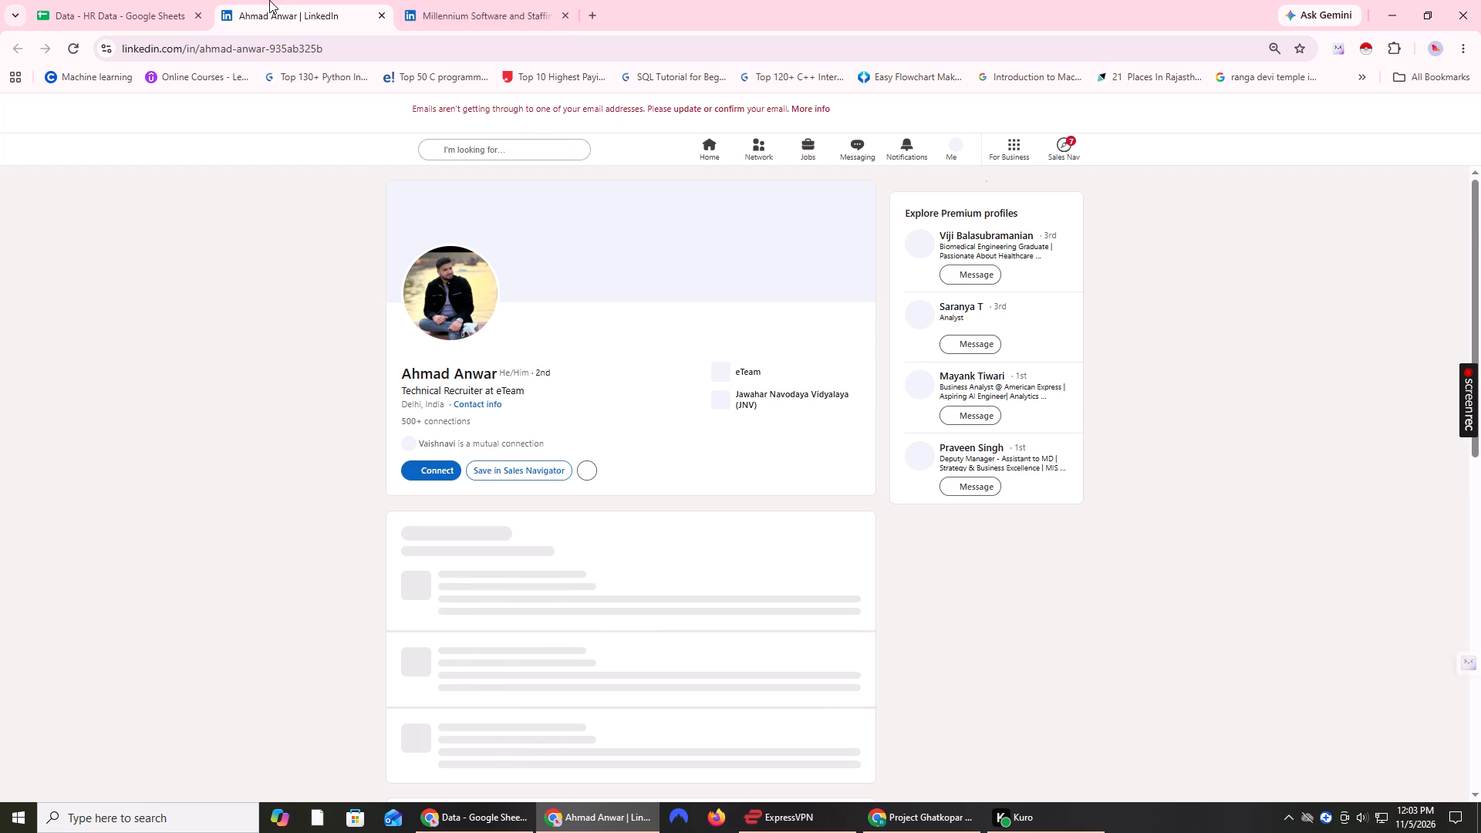
# Copy the candidate's name from the profile into row 980's Candidate Name cell.
pyautogui.moveTo(390, 369); pyautogui.dragTo(496, 368)
pyautogui.hotkey('ctrl', 'c')
pyautogui.click(288, 390)
pyautogui.click(169, 0)
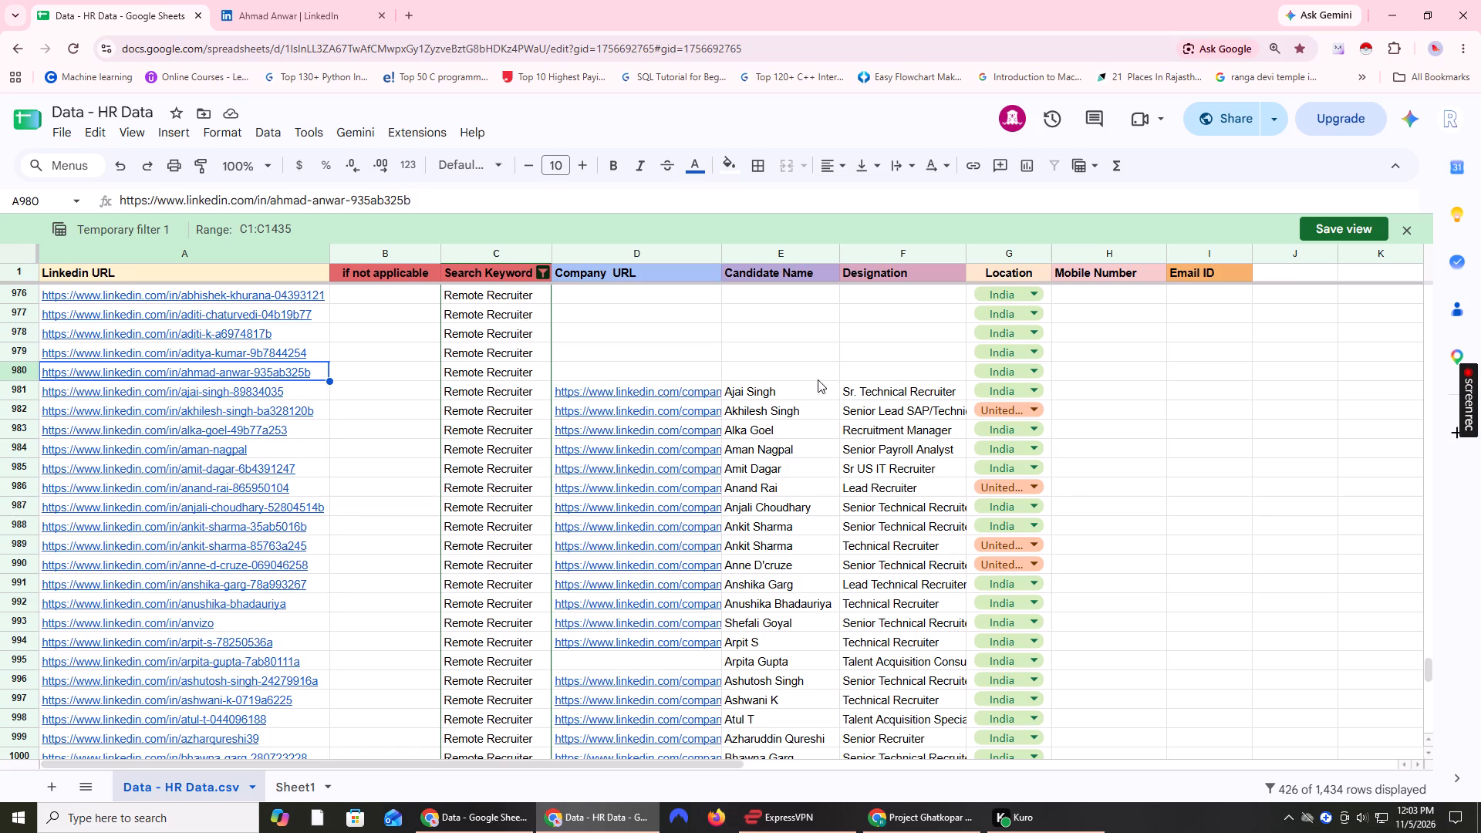
pyautogui.doubleClick(750, 377)
pyautogui.hotkey('ctrl', 'v')
pyautogui.click(679, 356)
pyautogui.scroll(1, 683, 400)
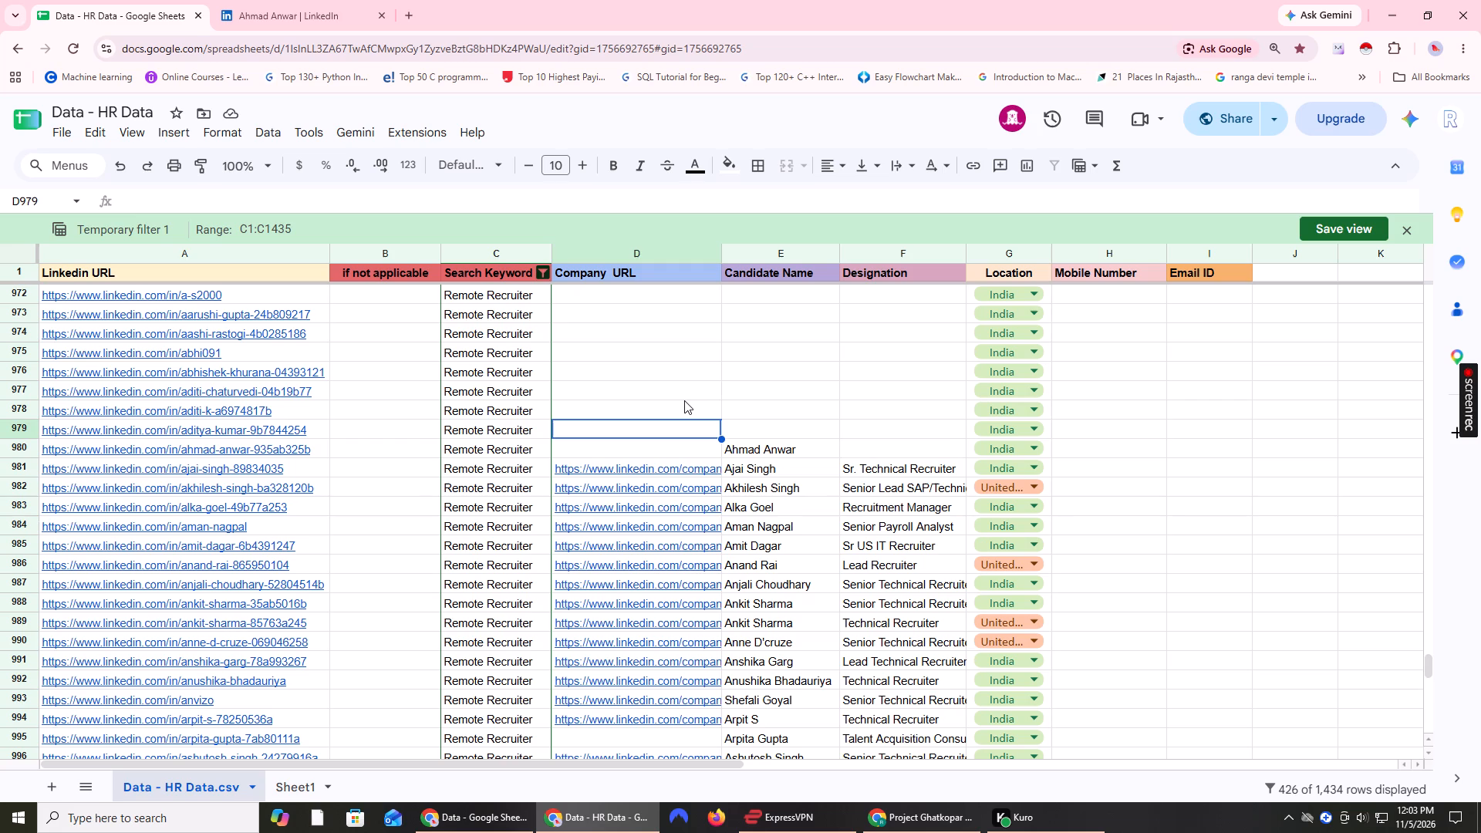
# Open the eTeam page from the profile's Experience section and copy the job title Technical Recruiter into row 980's Designation cell.
pyautogui.click(285, 0)
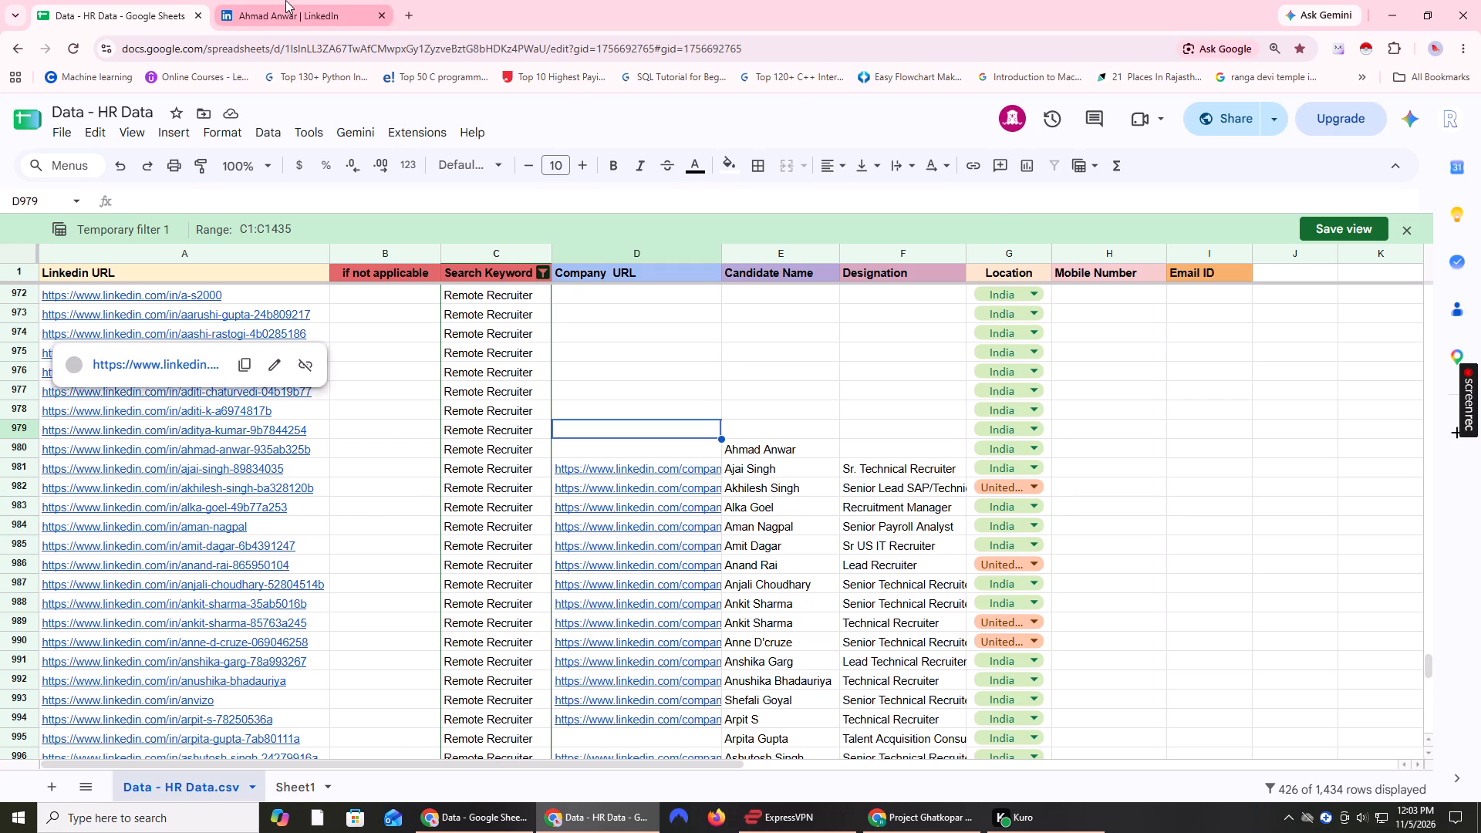
pyautogui.scroll(-10, 468, 531)
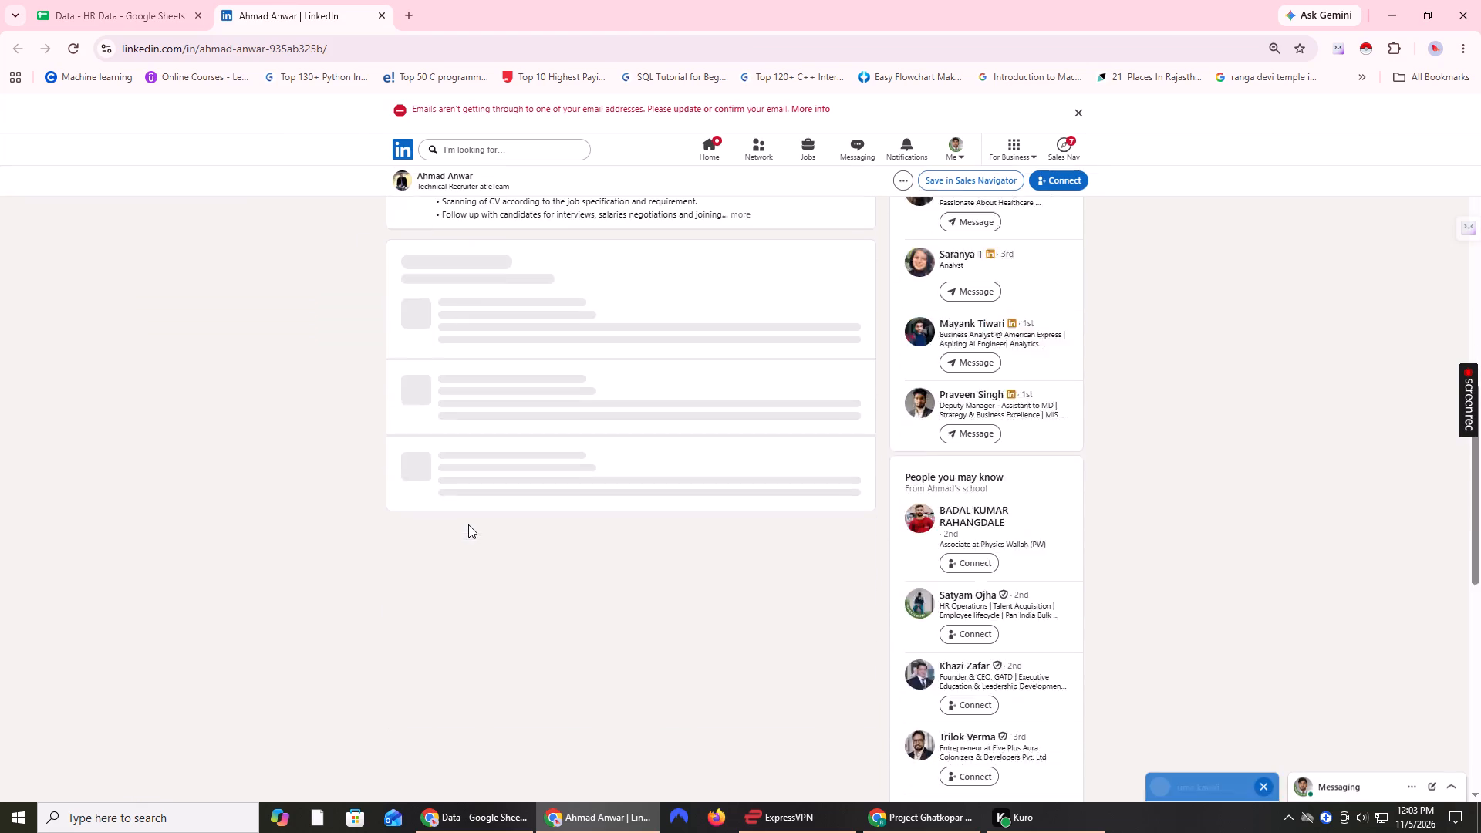
pyautogui.scroll(3, 468, 524)
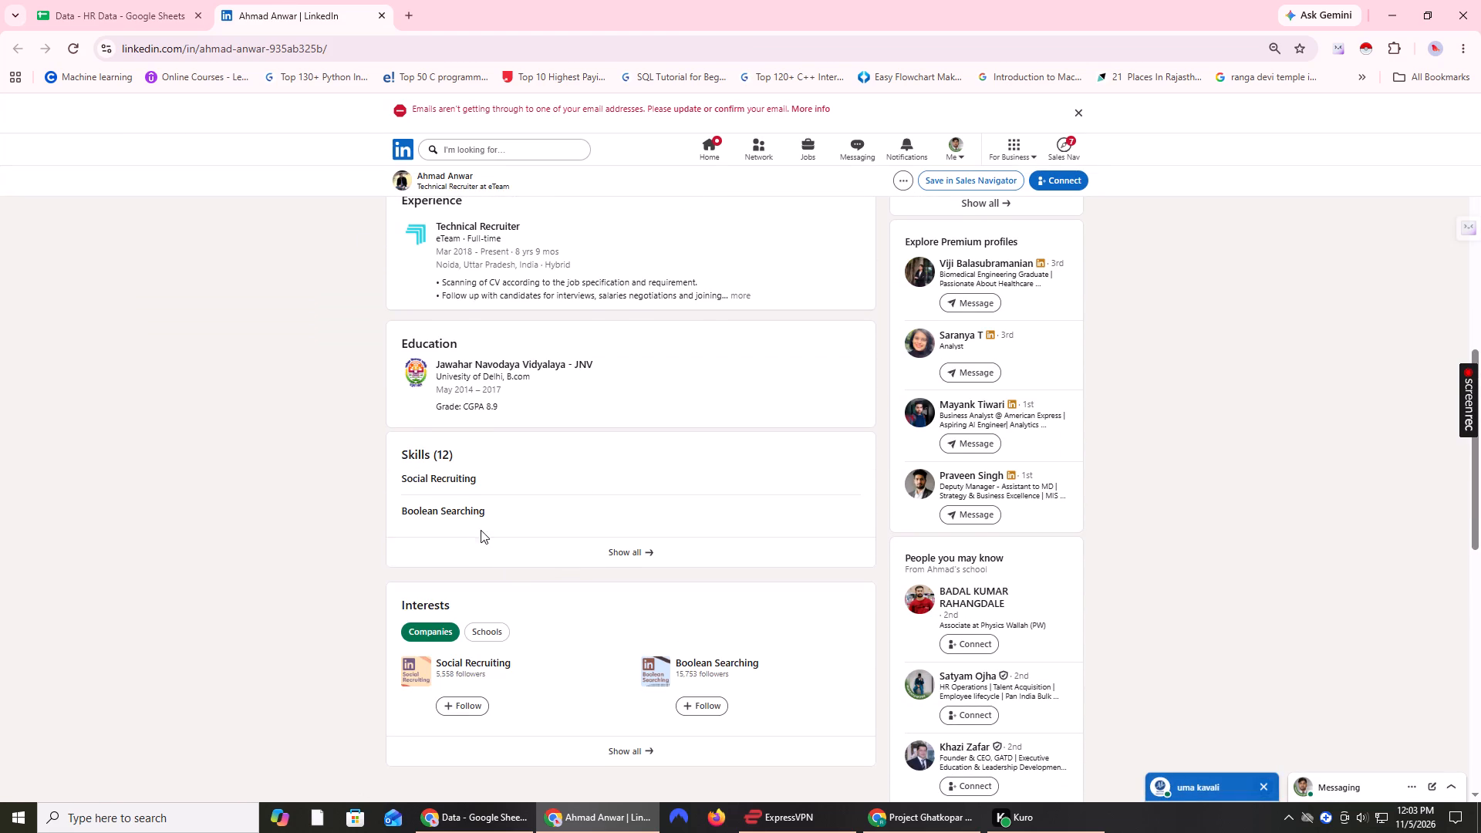
pyautogui.scroll(1, 481, 529)
pyautogui.keyDown('ctrl'); pyautogui.click(417, 302); pyautogui.keyUp('ctrl')
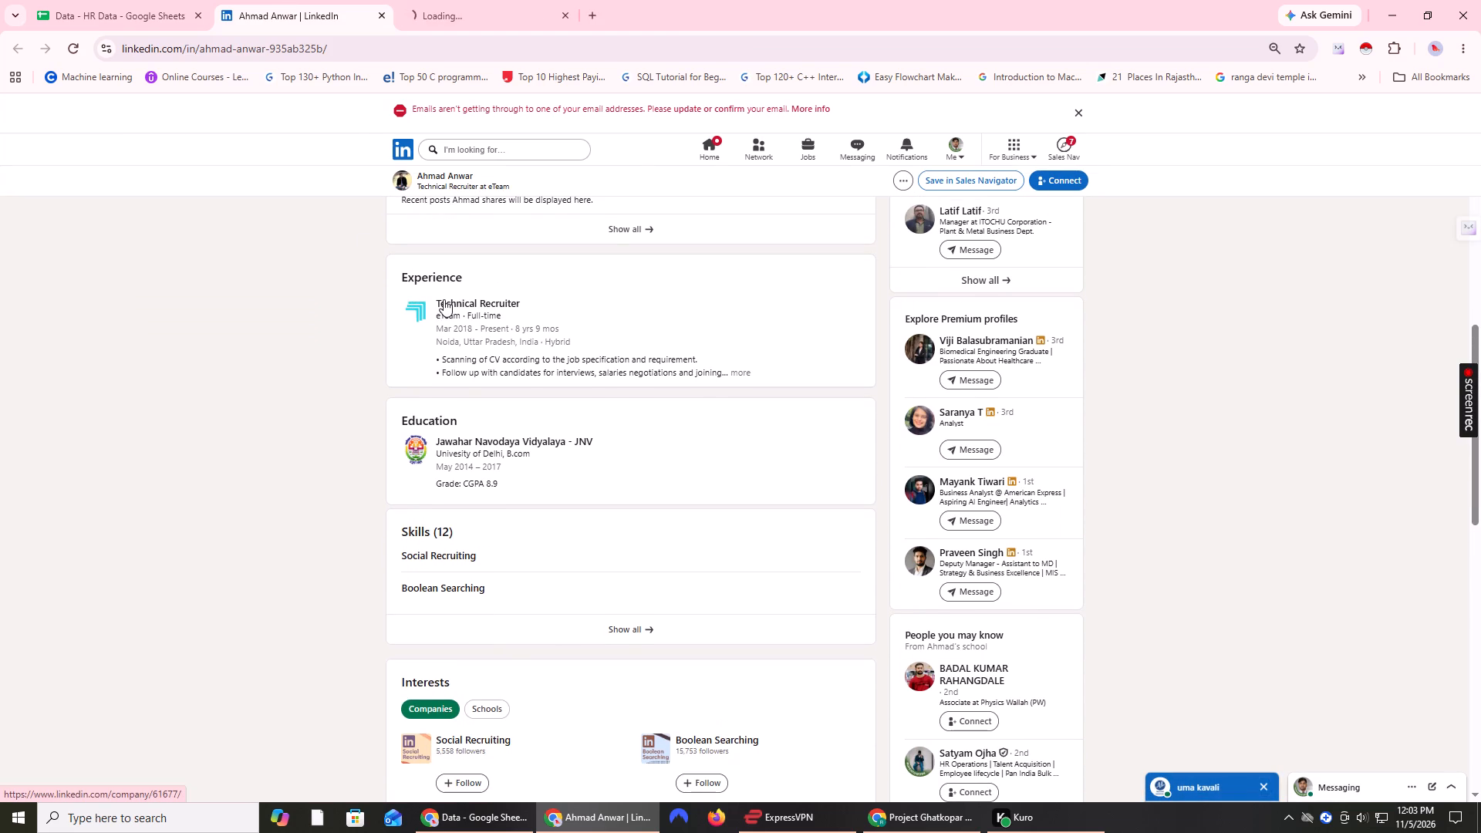
pyautogui.moveTo(430, 298); pyautogui.dragTo(552, 295)
pyautogui.hotkey('ctrl', 'c')
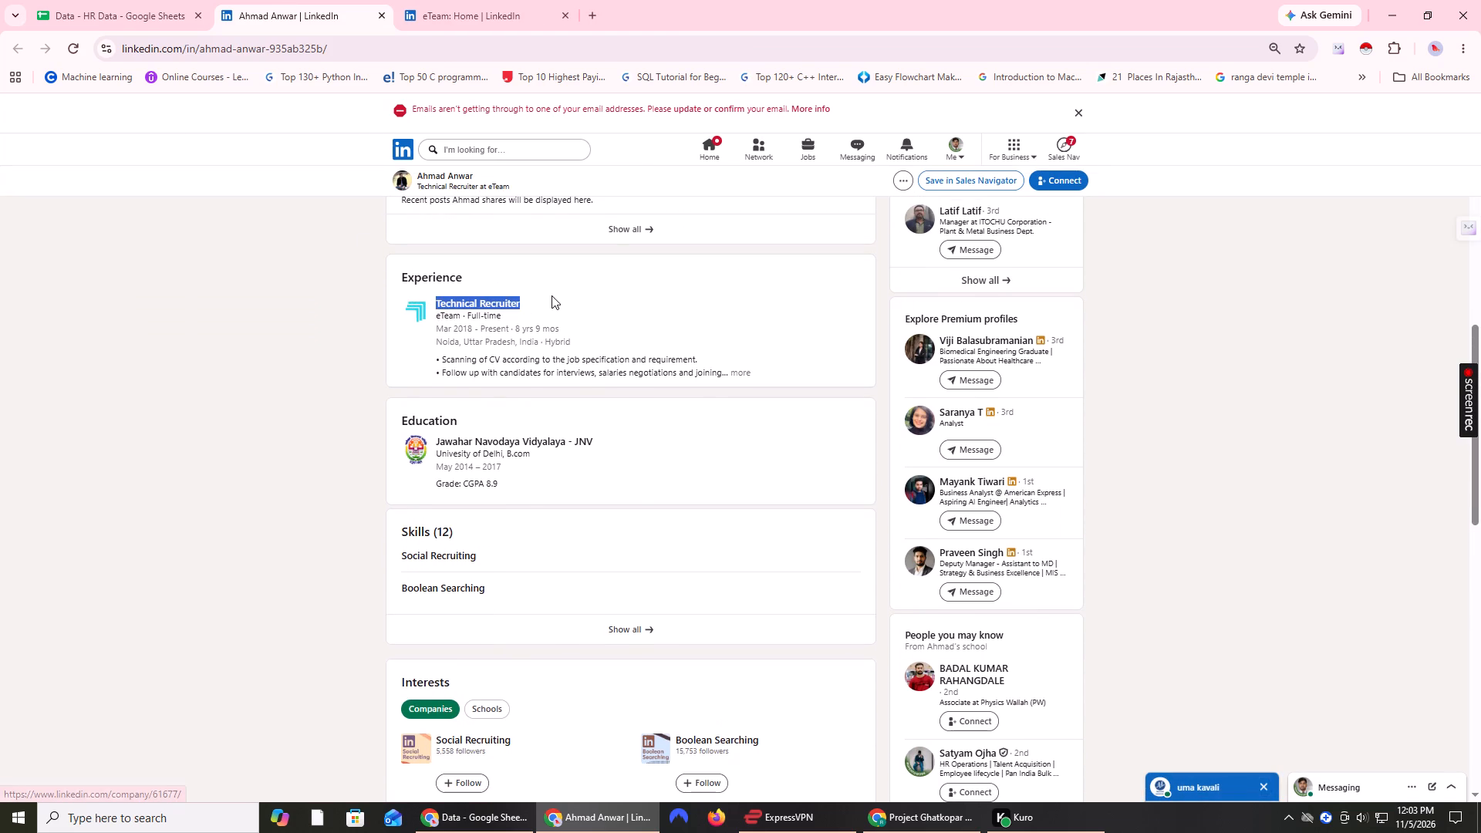
pyautogui.click(113, 0)
pyautogui.doubleClick(862, 447)
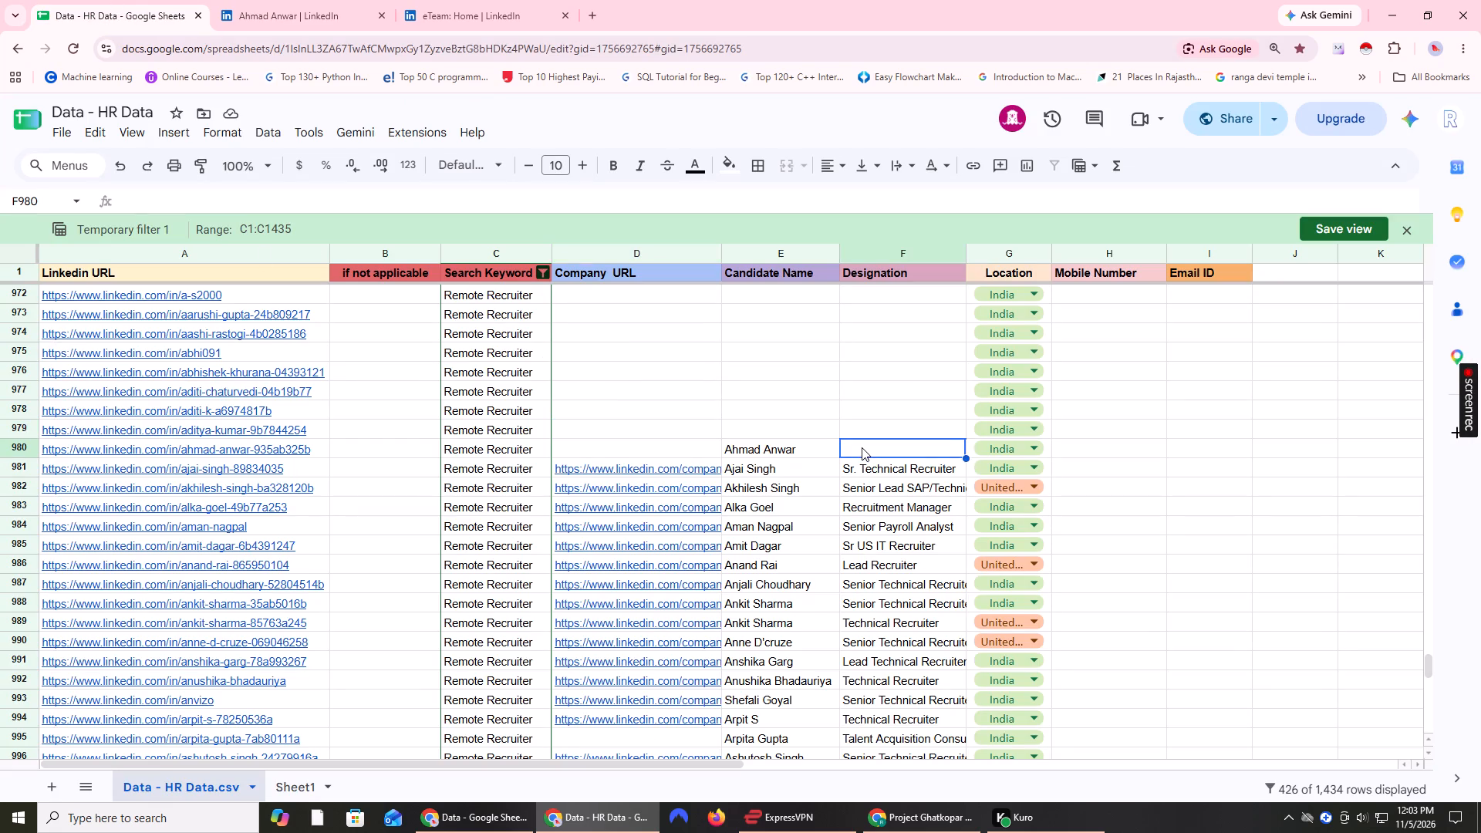
pyautogui.hotkey('ctrl', 'v')
pyautogui.click(764, 403)
# Copy the eTeam company page address into the Company URL cell of row 980.
pyautogui.click(502, 0)
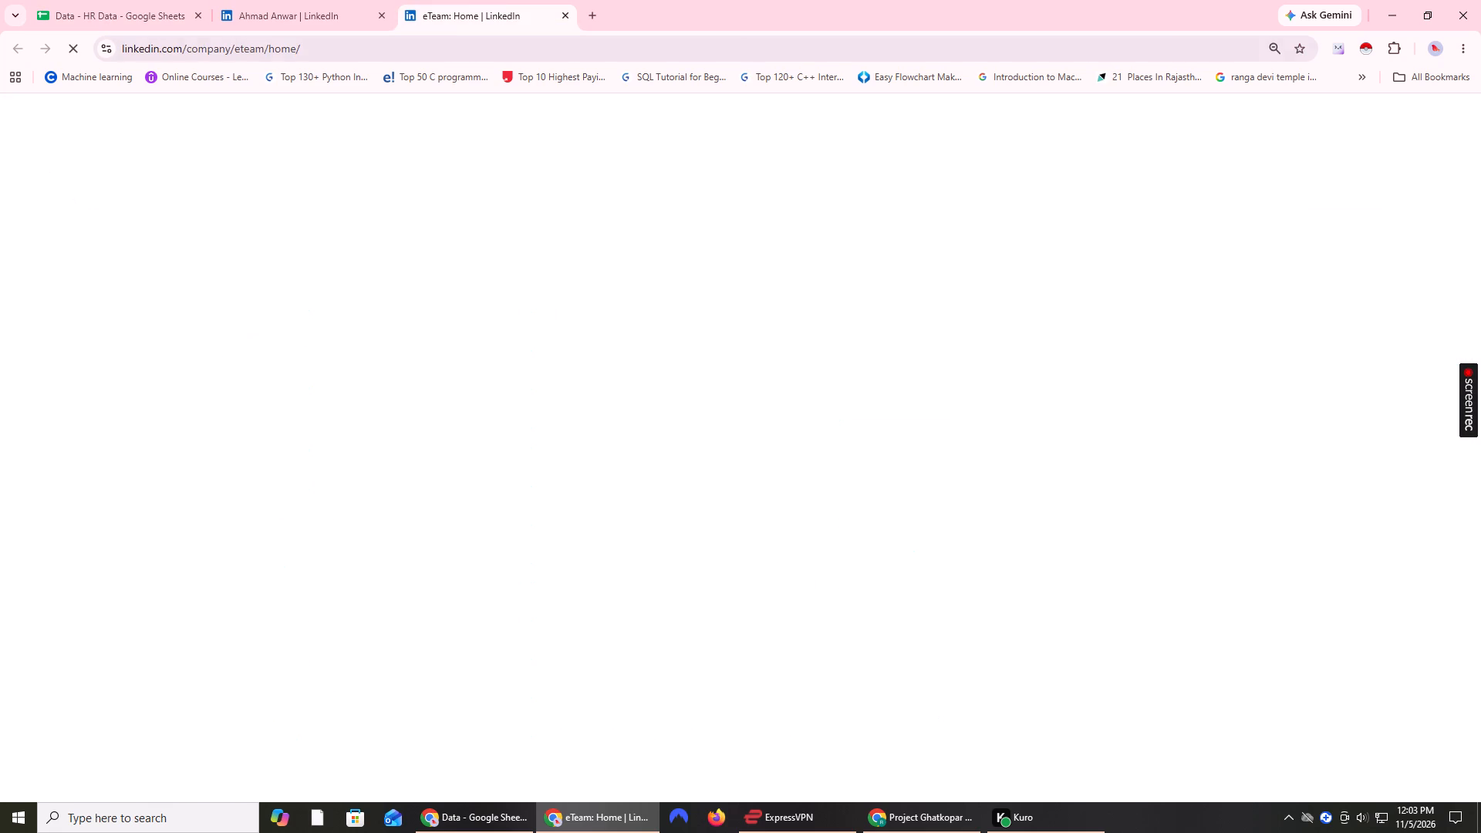
pyautogui.click(434, 46)
pyautogui.hotkey('ctrl', 'c')
pyautogui.click(98, 0)
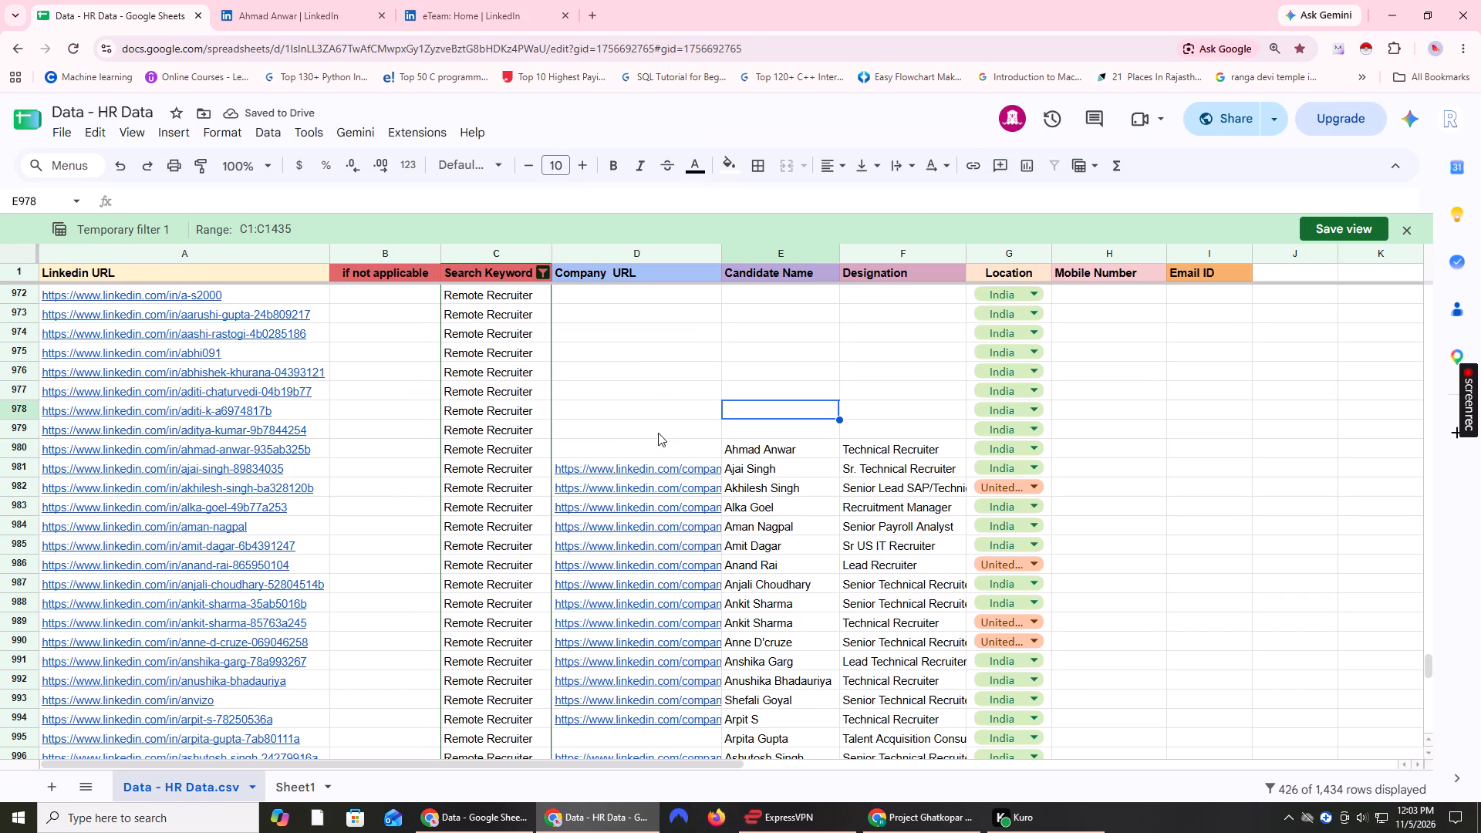
pyautogui.click(643, 440)
pyautogui.click(630, 450)
pyautogui.hotkey('ctrl', 'v')
pyautogui.click(788, 348)
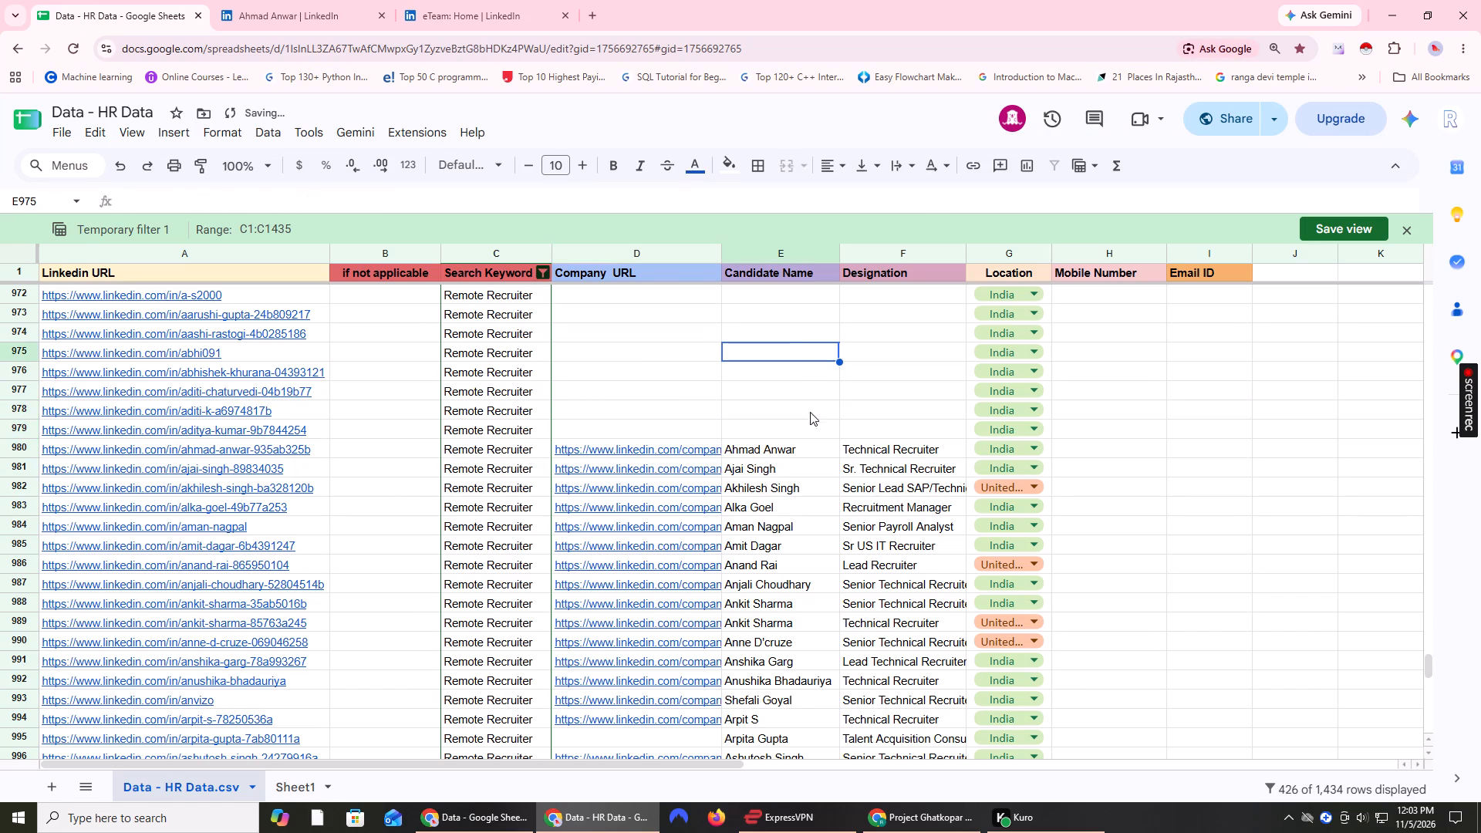
pyautogui.click(398, 0)
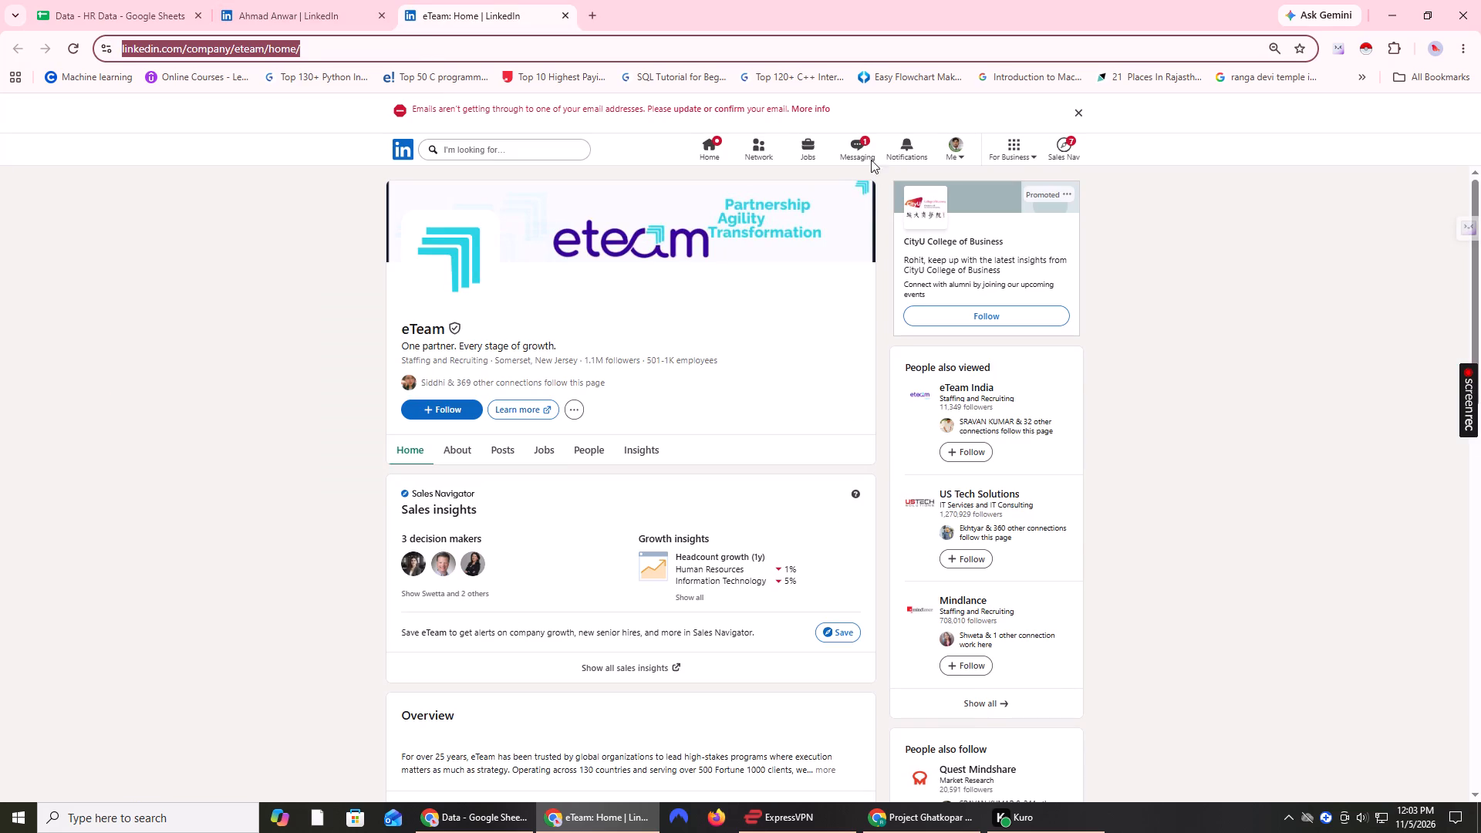